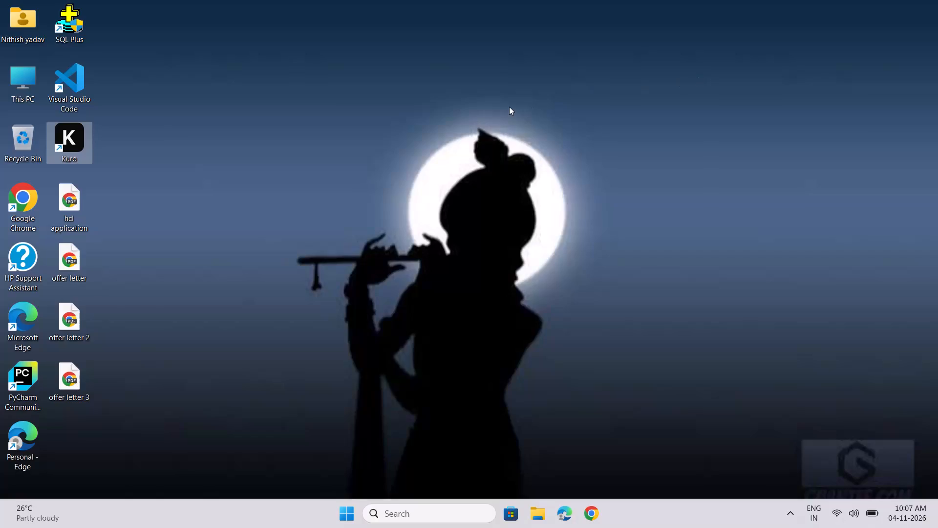
Refresh the Windows desktop.
right_click(325, 151)
left_click(384, 205)
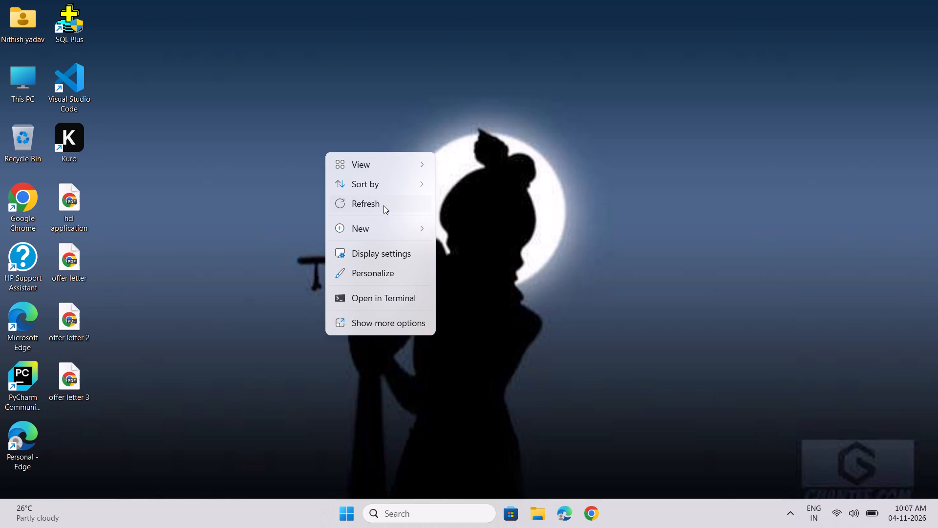
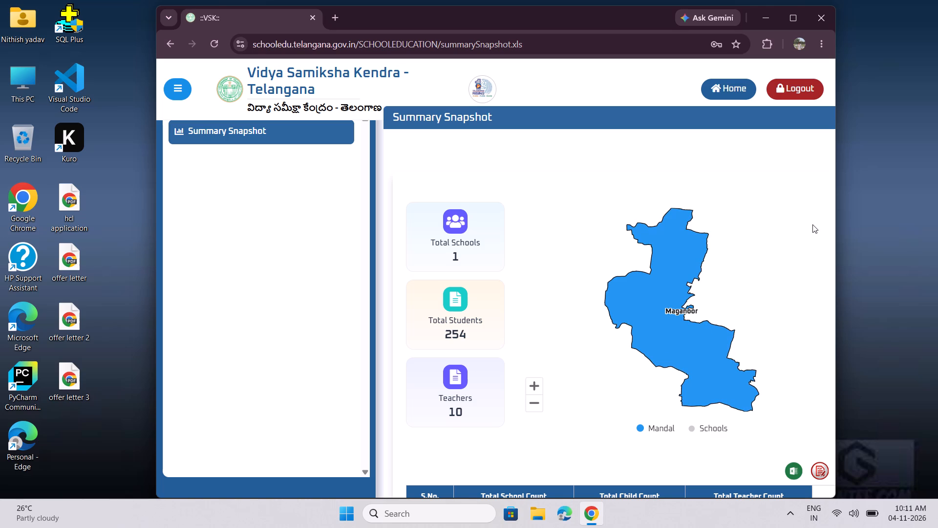
Log out of the Vidya Samiksha Kendra portal from the Summary Snapshot page.
left_click(790, 91)
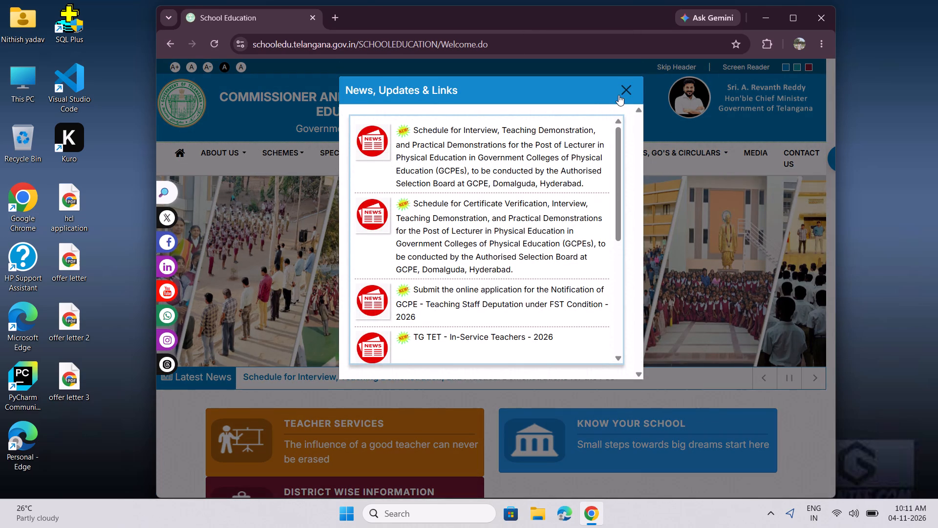
Close the News, Updates & Links pop-up on the School Education home page.
left_click(621, 93)
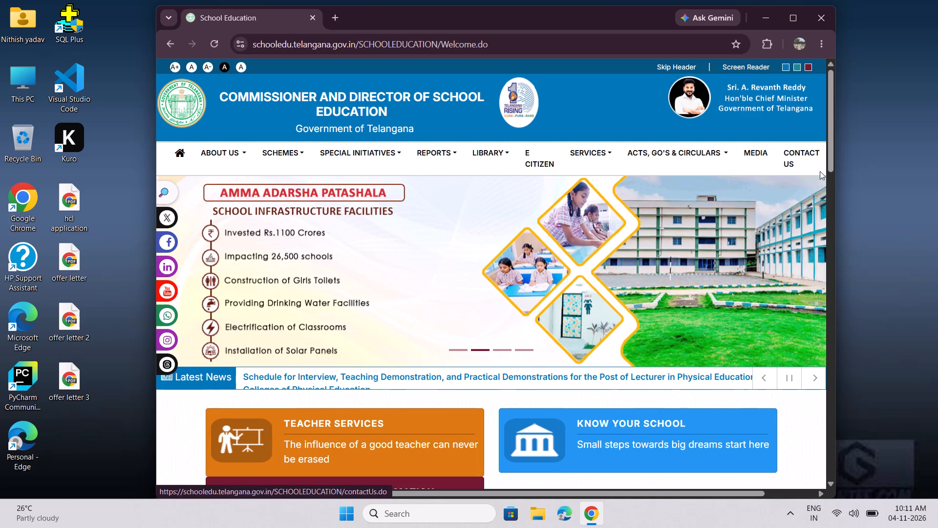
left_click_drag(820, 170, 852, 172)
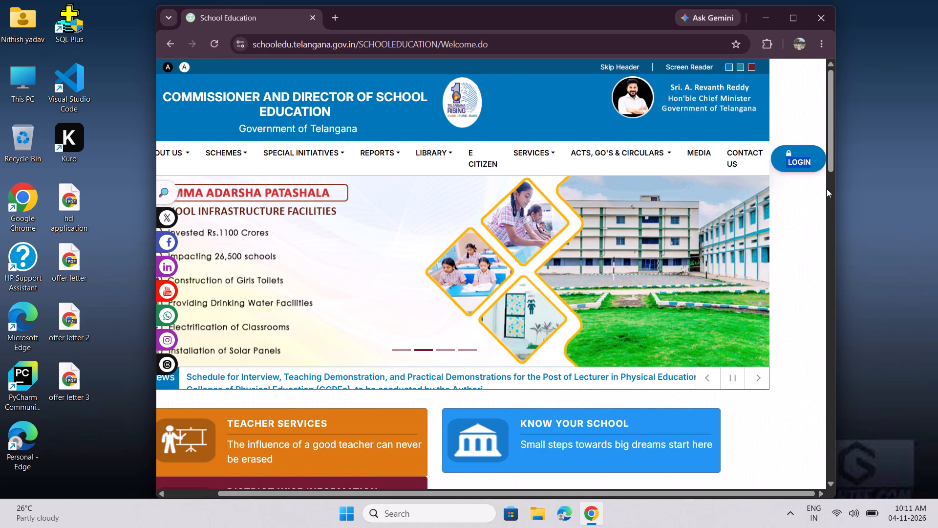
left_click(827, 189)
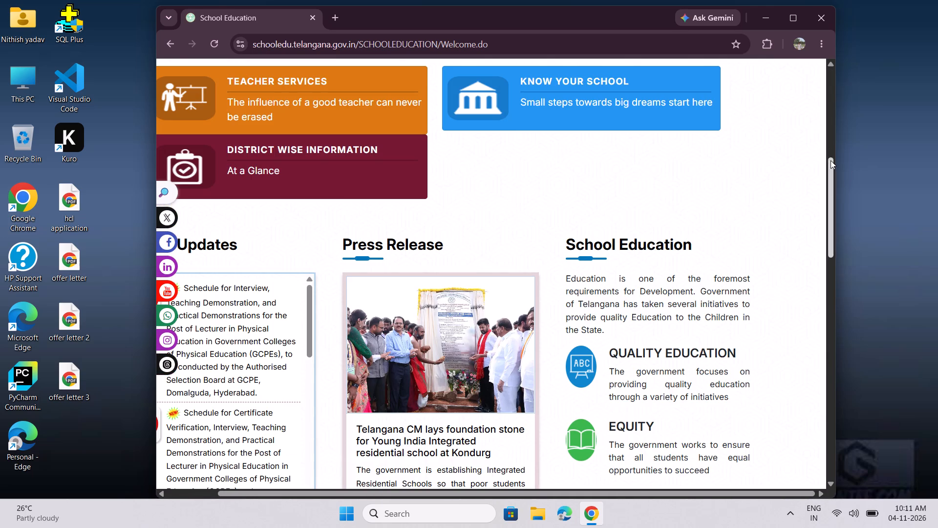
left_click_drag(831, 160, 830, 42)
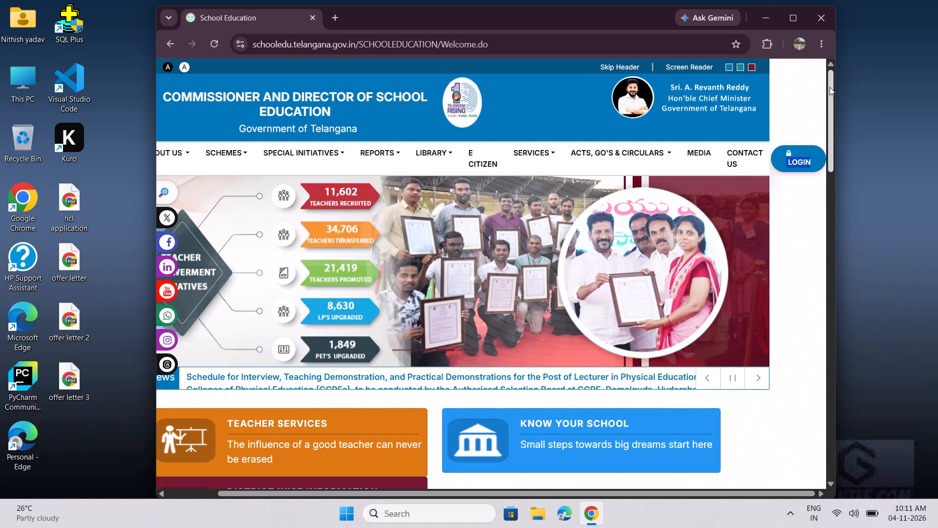
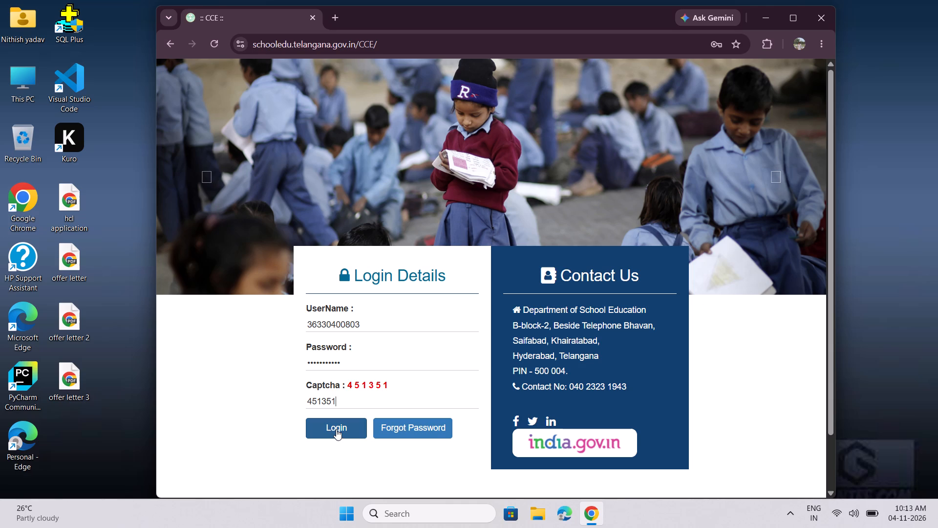
left_click(337, 429)
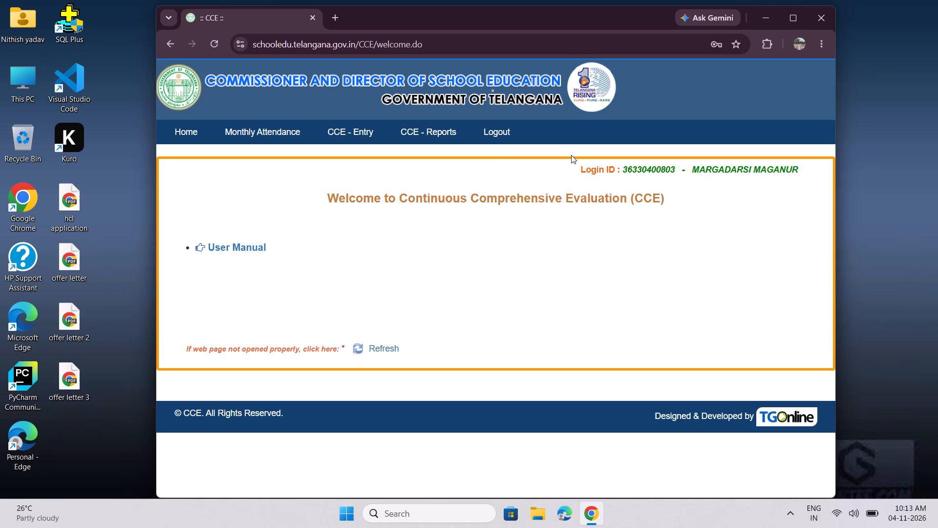
Load the FA-2 subject marks entry sheet for class 1, section A.
left_click(363, 133)
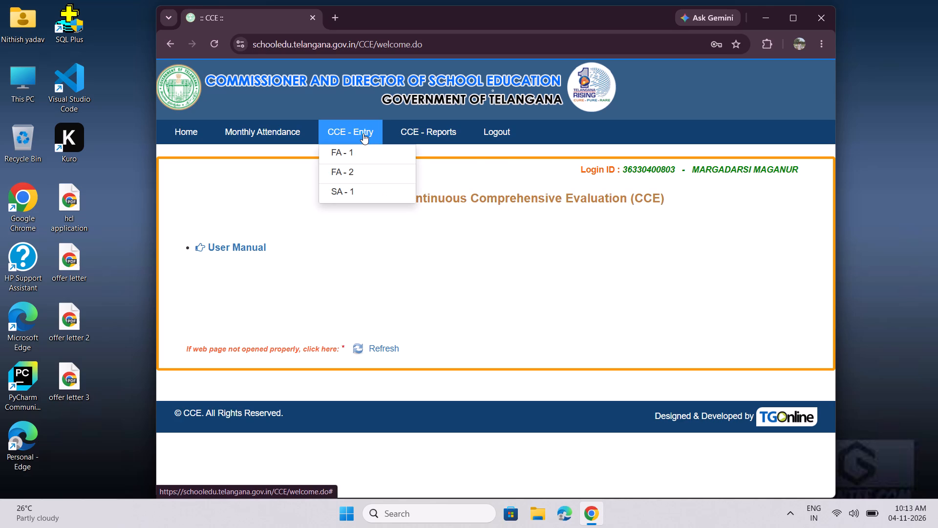
left_click(354, 170)
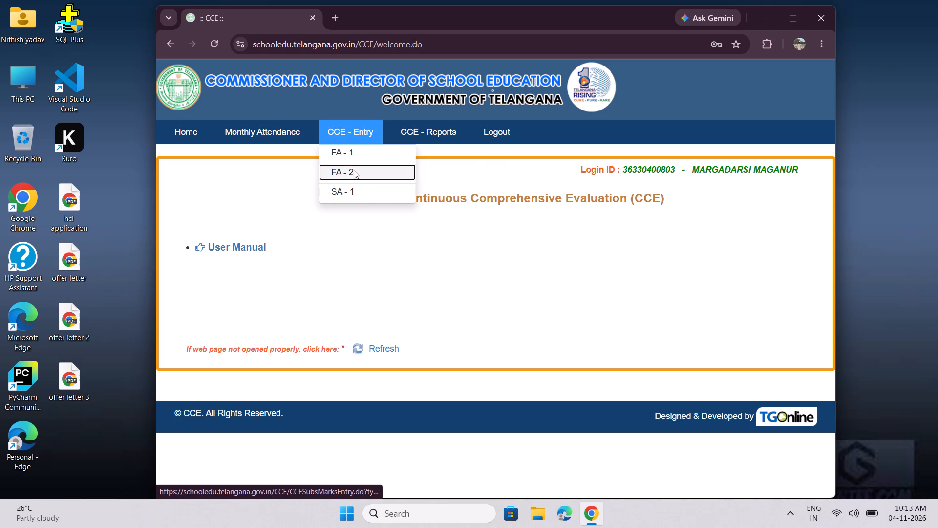
left_click(429, 239)
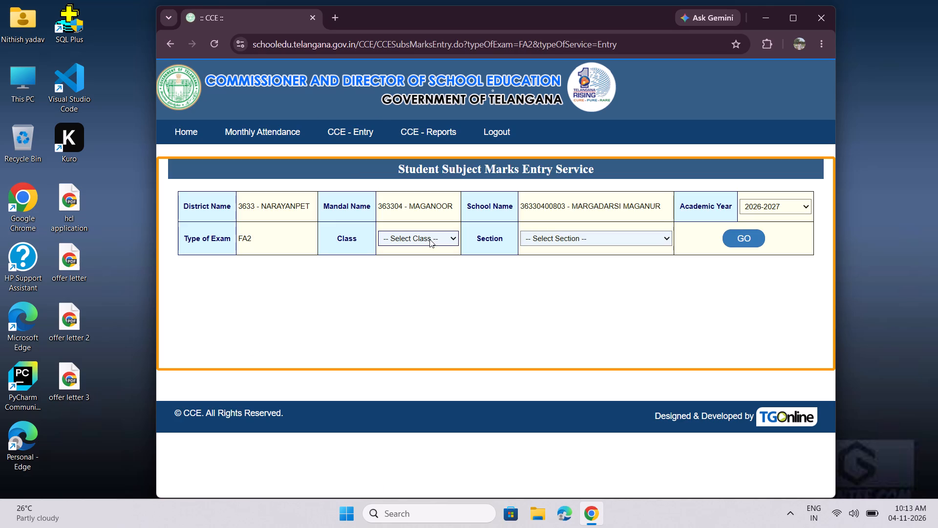
left_click(426, 267)
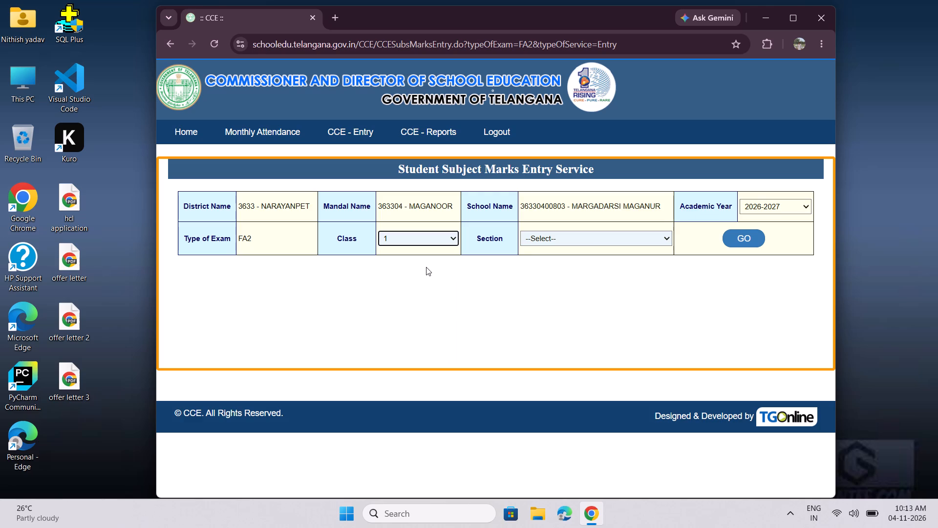
left_click(597, 235)
left_click(572, 275)
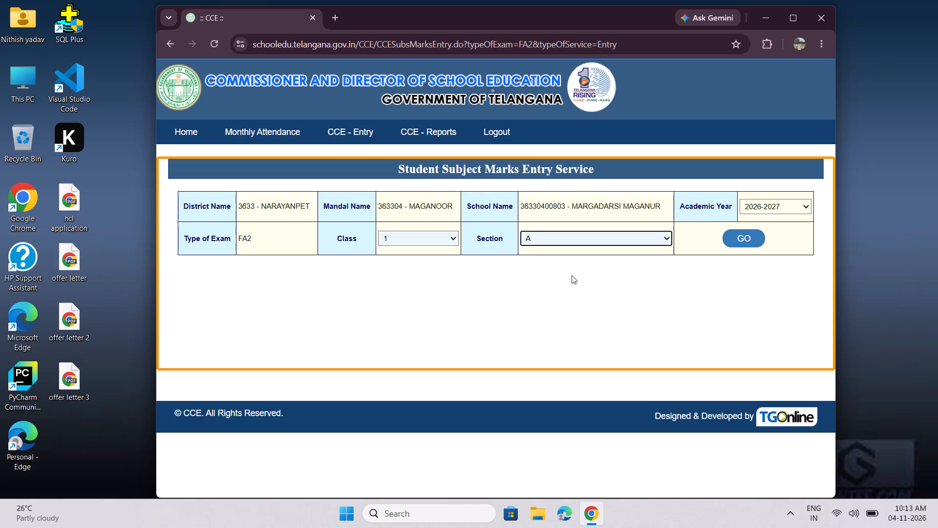
left_click(733, 244)
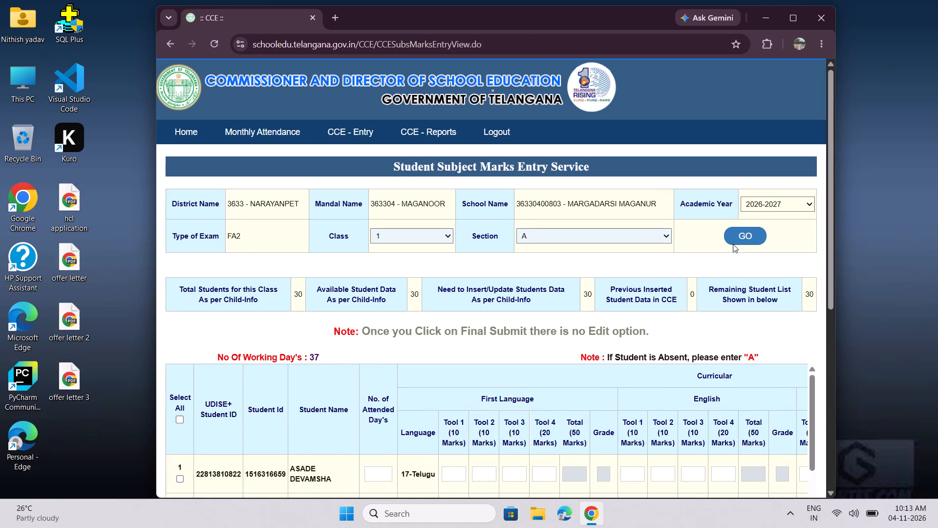
Maximize the browser window and open the number of attended days for the first student in the marks table for entry.
key("Down")
key("Down")
key("Down")
key("Down")
key("Down")
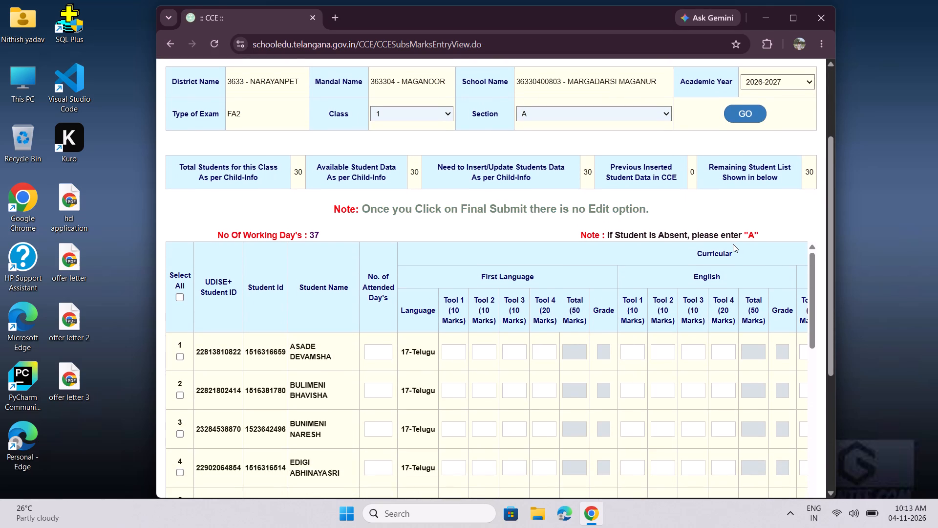
key("Down")
key("Down")
key("Down")
key("Down")
key("Down")
key("Down")
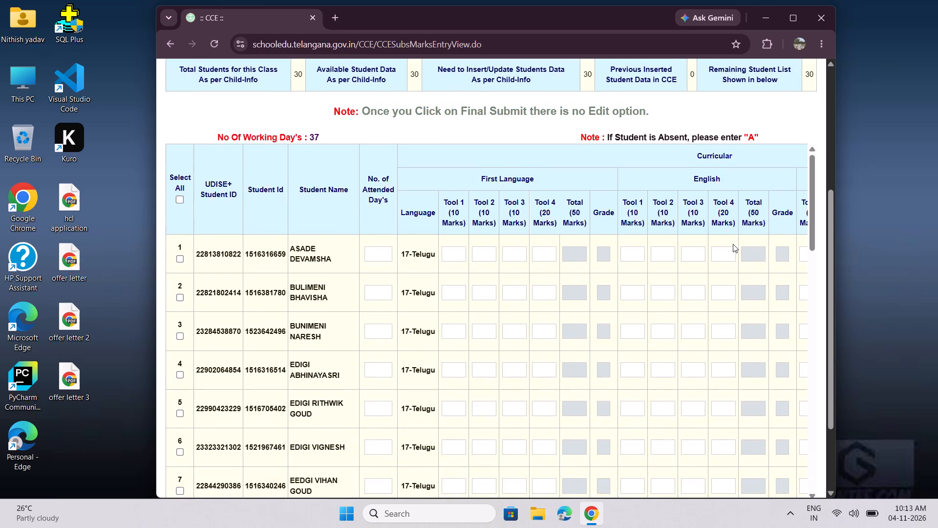
key("Down")
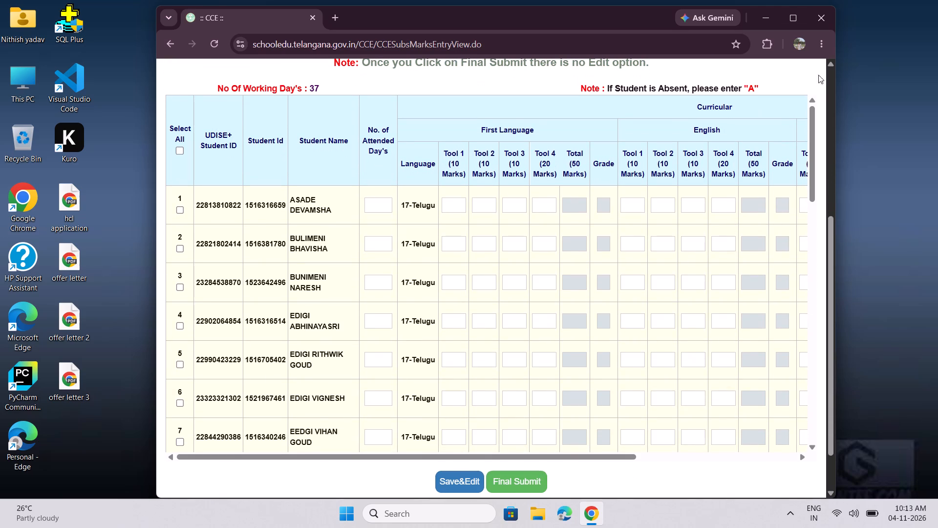
left_click(790, 19)
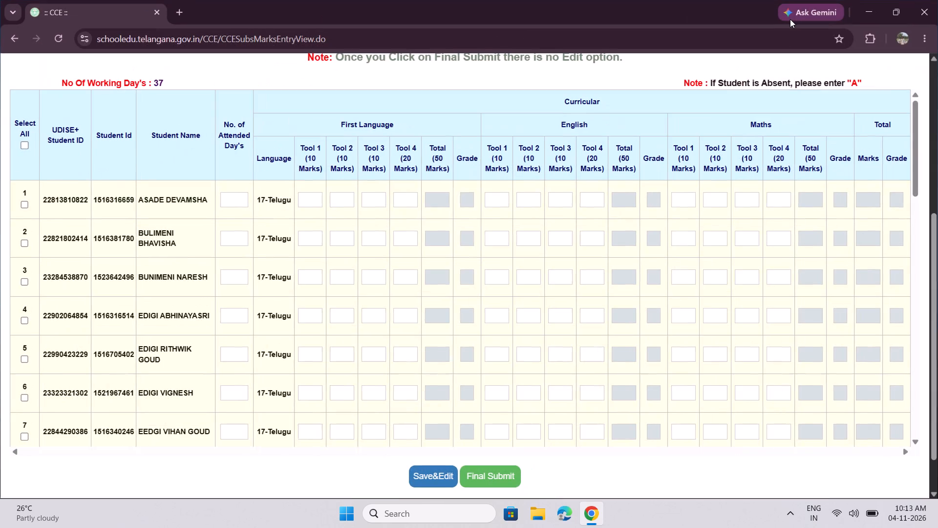
left_click(228, 201)
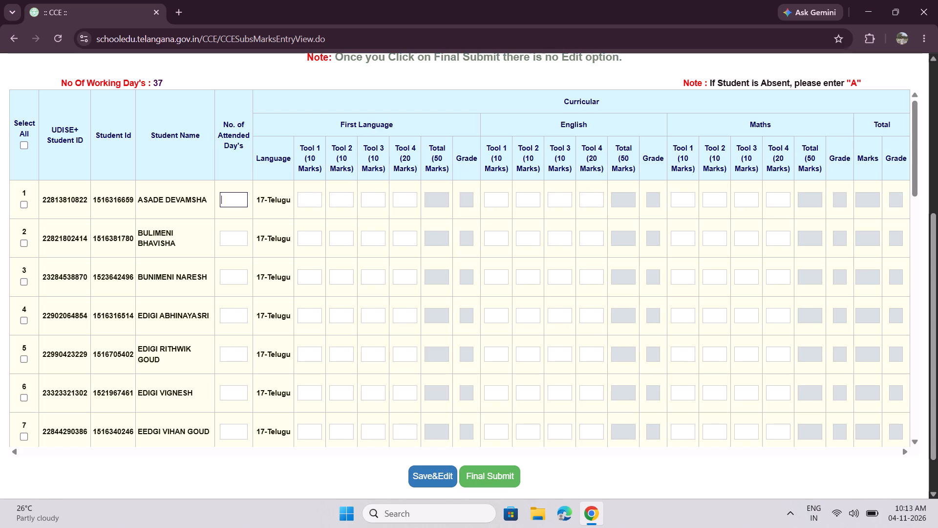
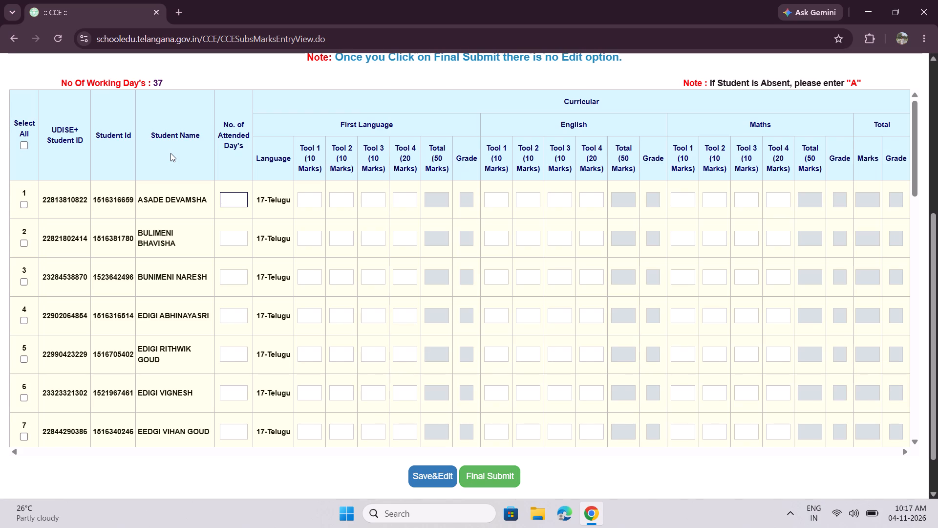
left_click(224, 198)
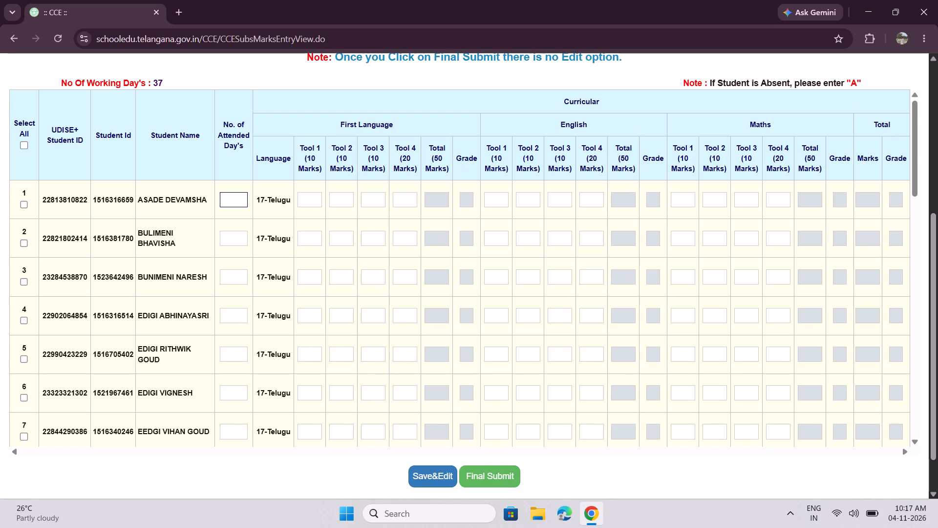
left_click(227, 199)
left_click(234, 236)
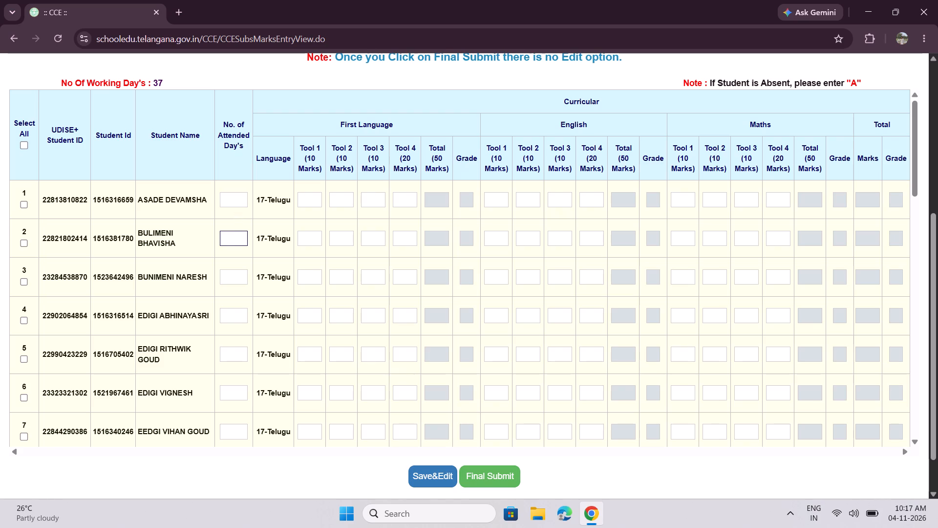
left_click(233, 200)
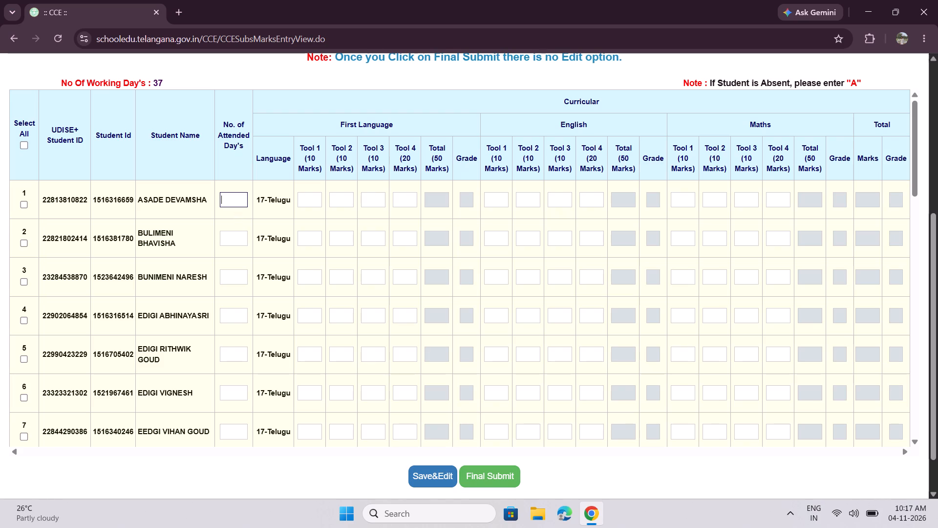
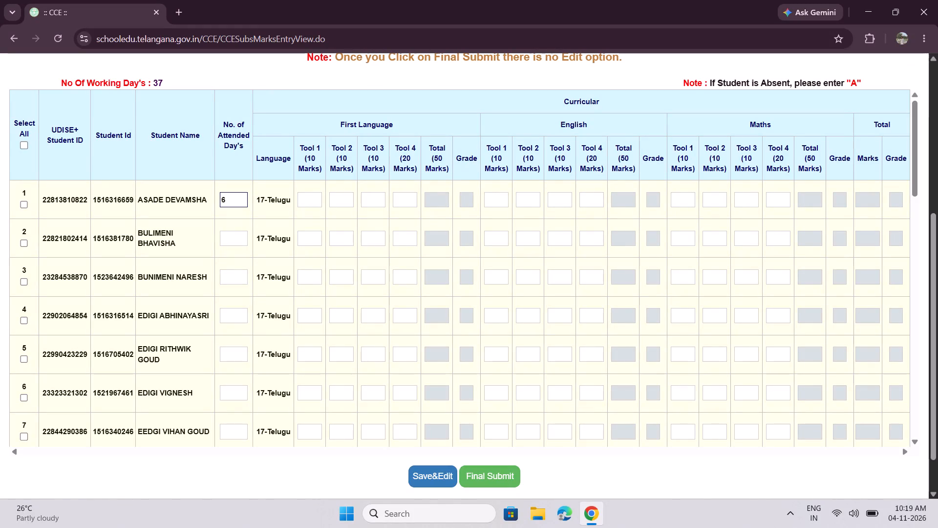
Clear the number of attended days entered for the first student in the marks table.
key("BackSpace")
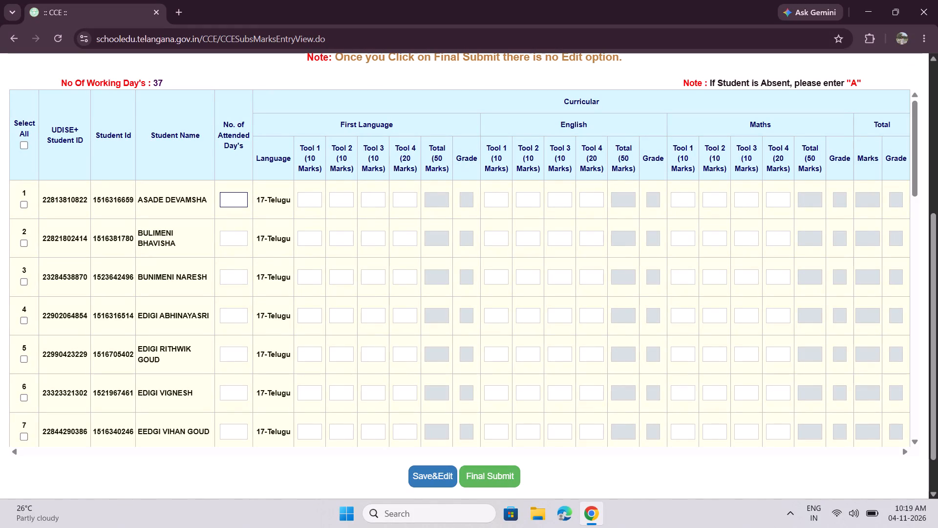
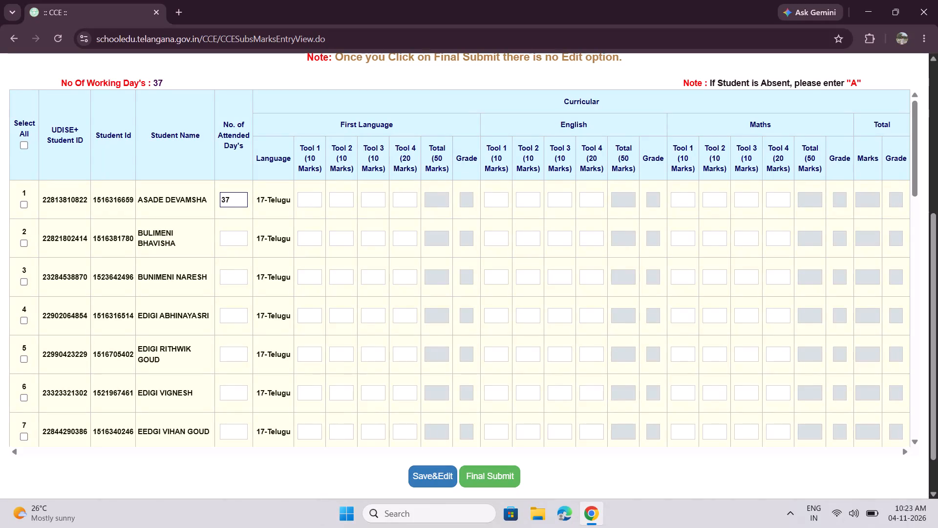
Enter the first student's First Language marks as 8, 8, 8 and 15 for Tools 1 to 4.
left_click(315, 205)
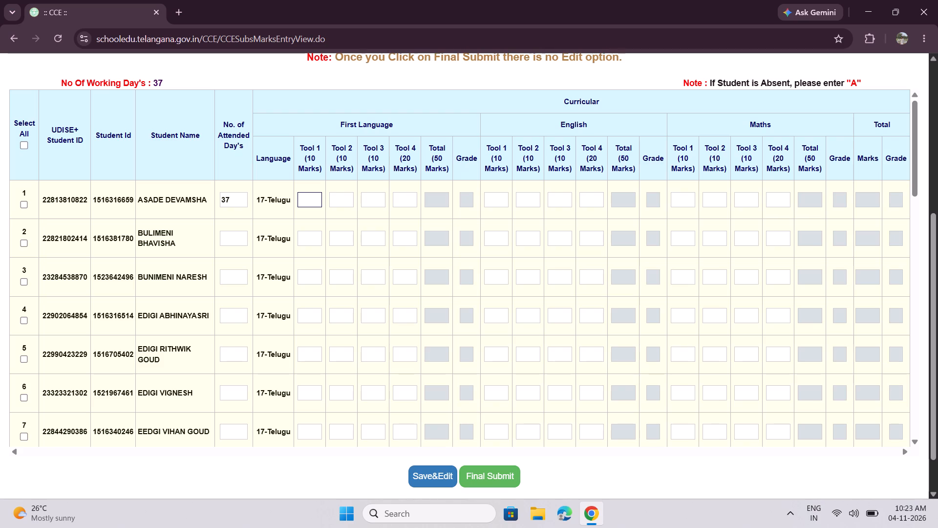
key("8")
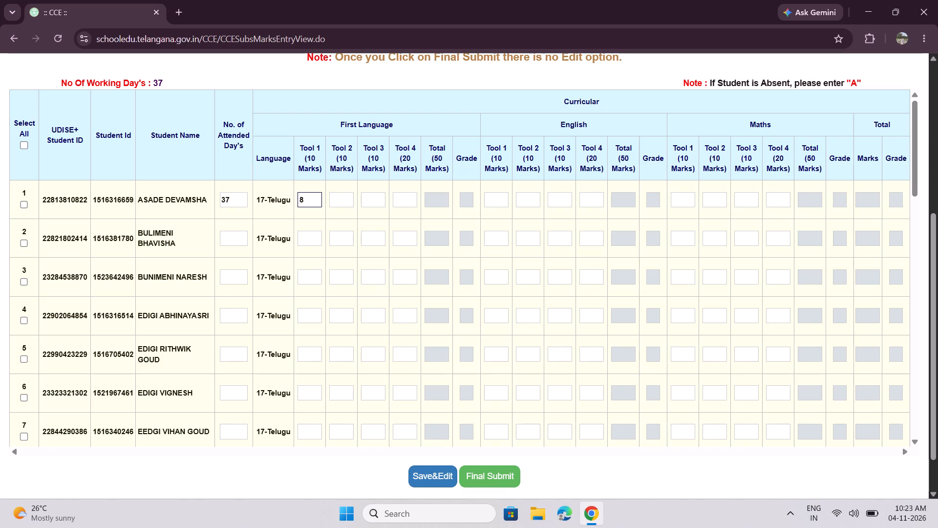
left_click(339, 200)
key("8")
left_click(378, 203)
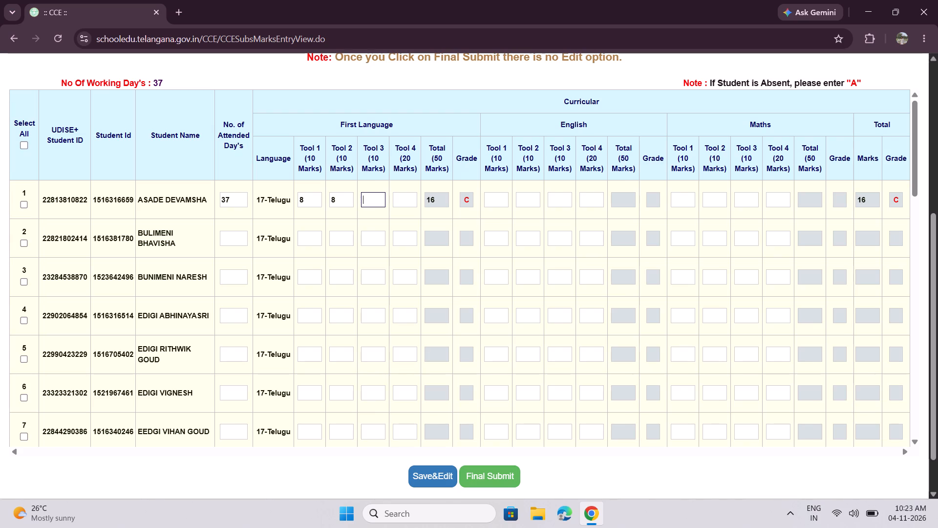
key("8")
left_click(403, 205)
type("15")
Enter the first student's English marks as 8, 6, 8 and 14 for Tools 1 to 4.
left_click(496, 202)
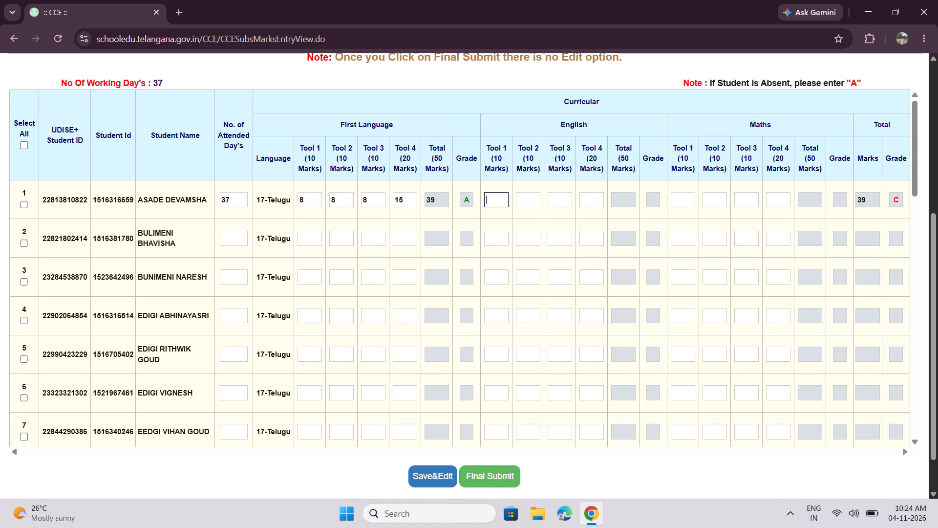
key("8")
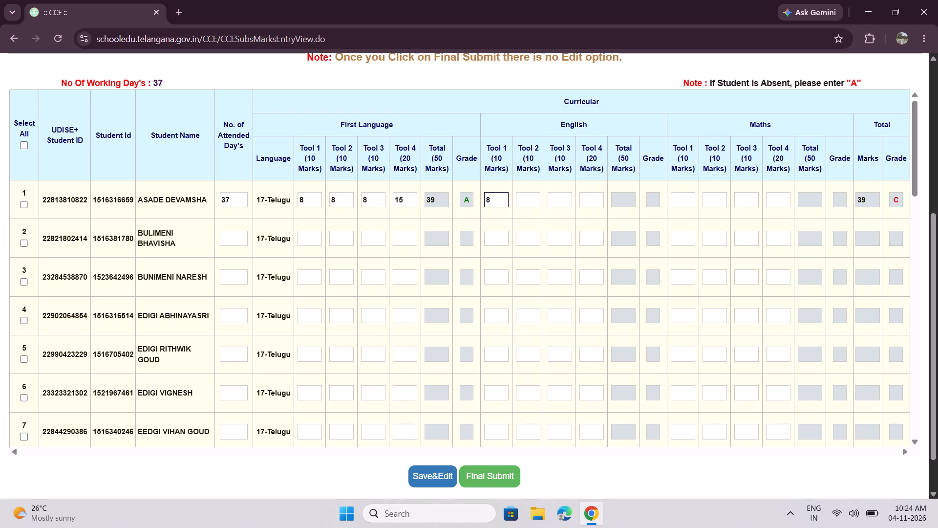
left_click(532, 207)
key("6")
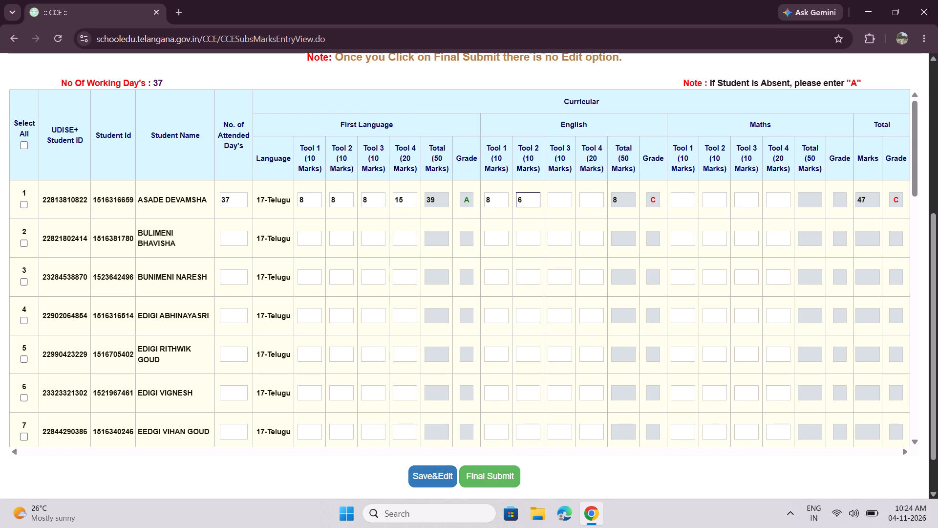
left_click(567, 200)
key("8")
left_click(594, 194)
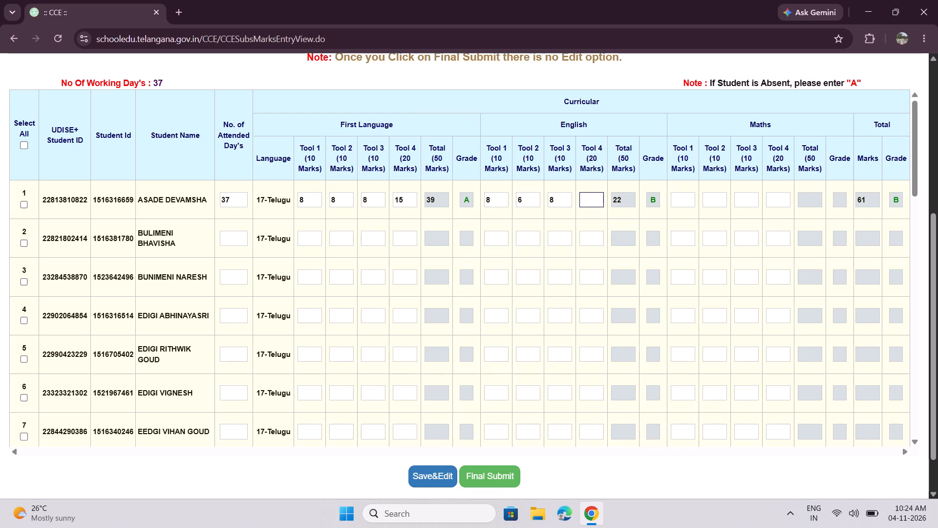
type("14")
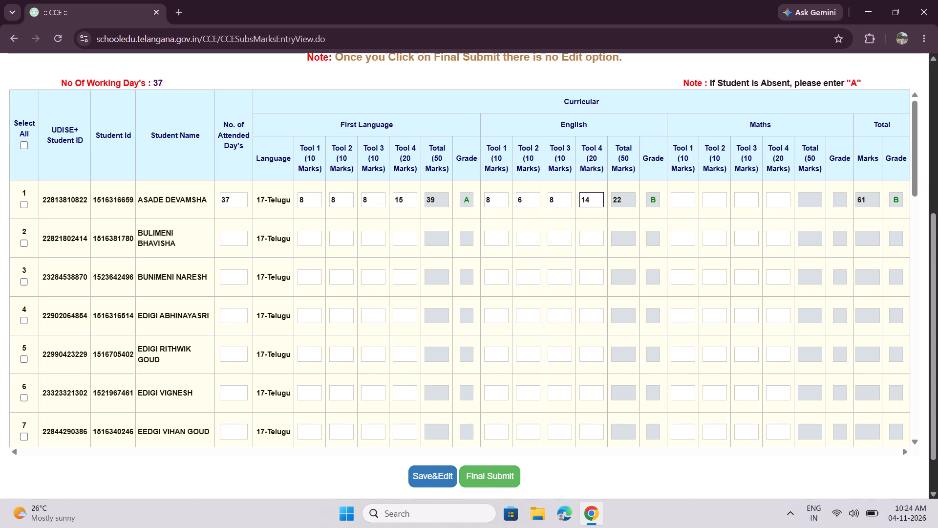
Enter the first student's Maths marks as 10, 8, 8 and 17 for Tools 1 to 4.
left_click(680, 200)
key("1")
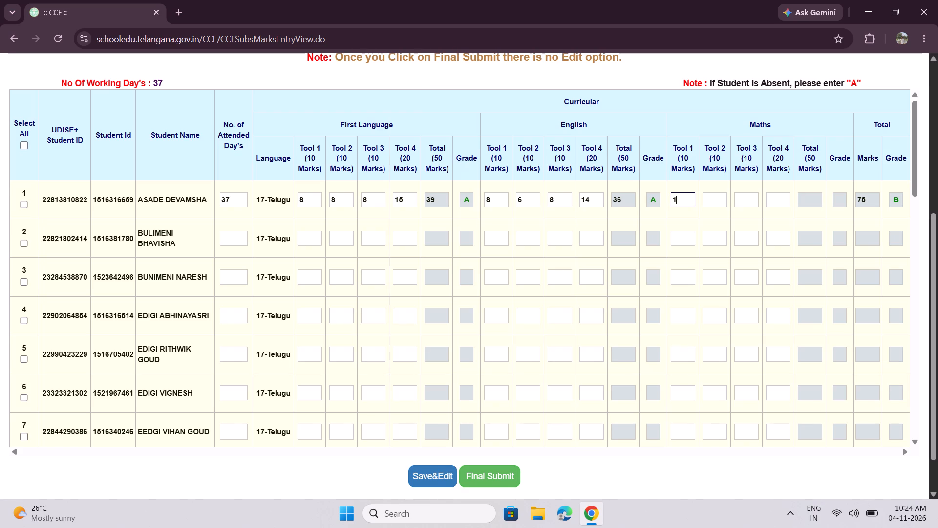
key("0")
left_click(716, 195)
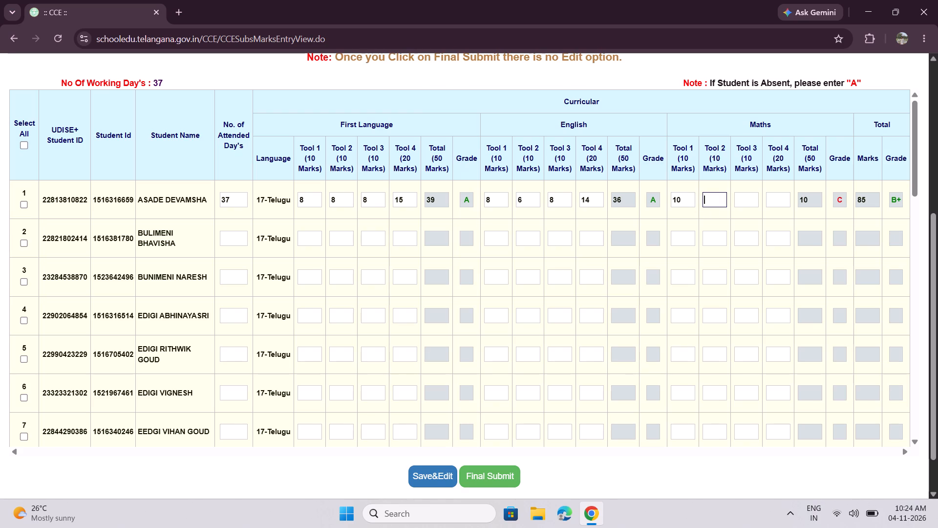
key("8")
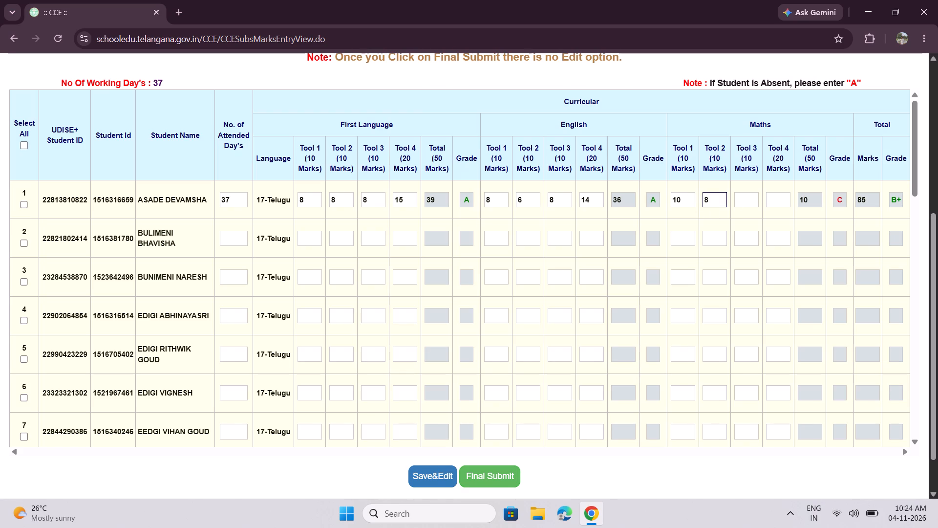
left_click(741, 205)
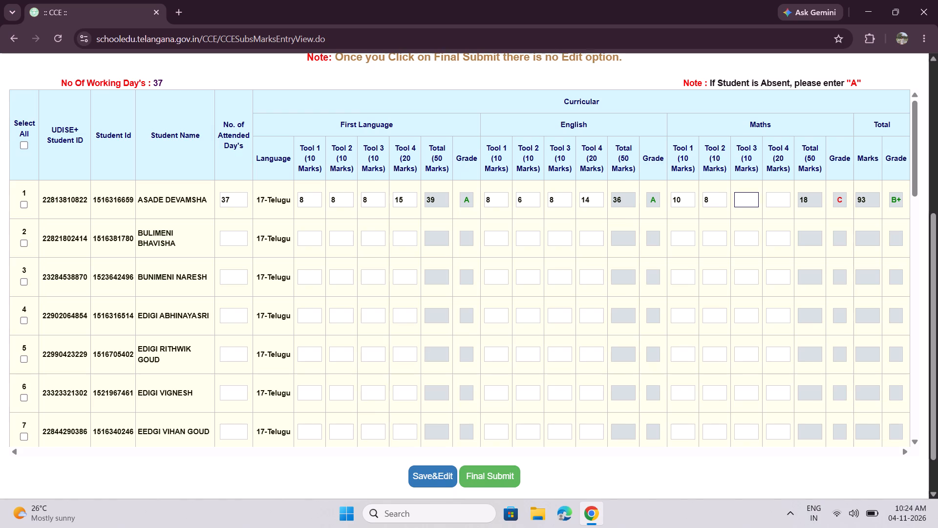
key("8")
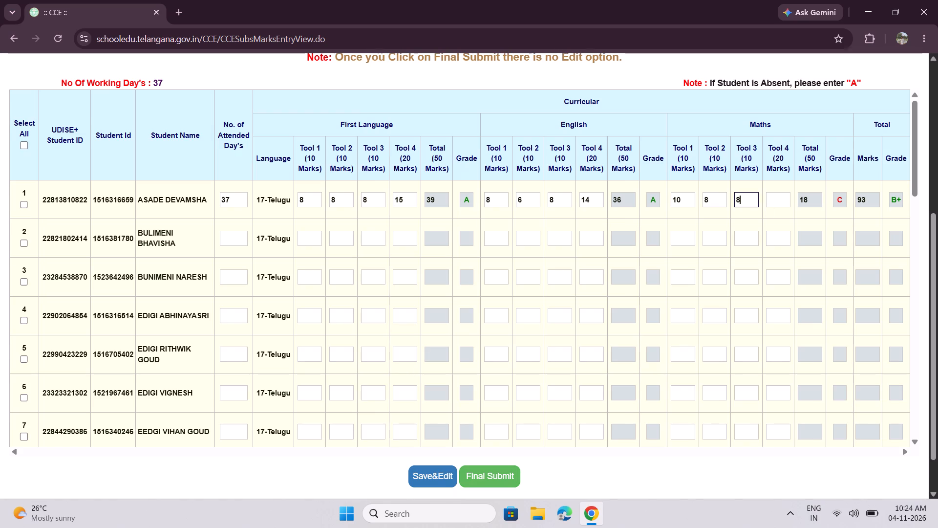
left_click(784, 202)
type("17")
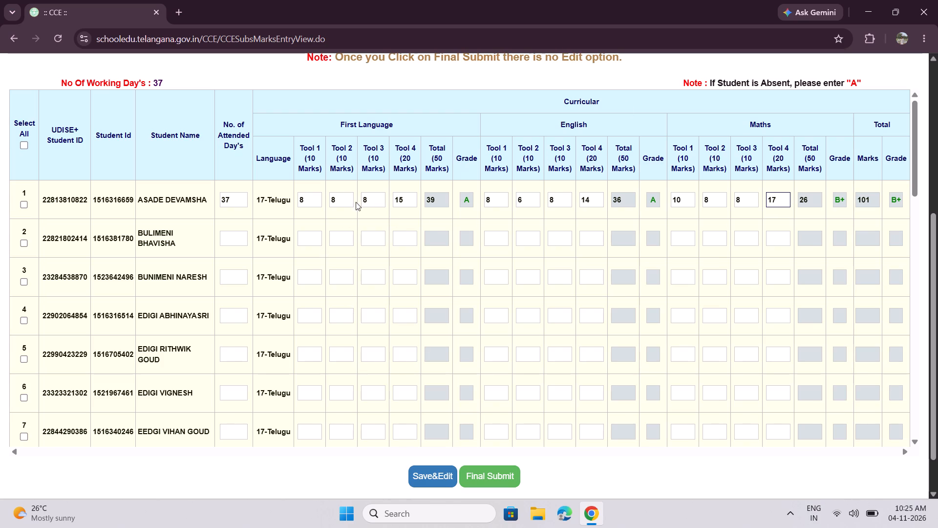
Set the second student's number of attended days to 37.
left_click(242, 238)
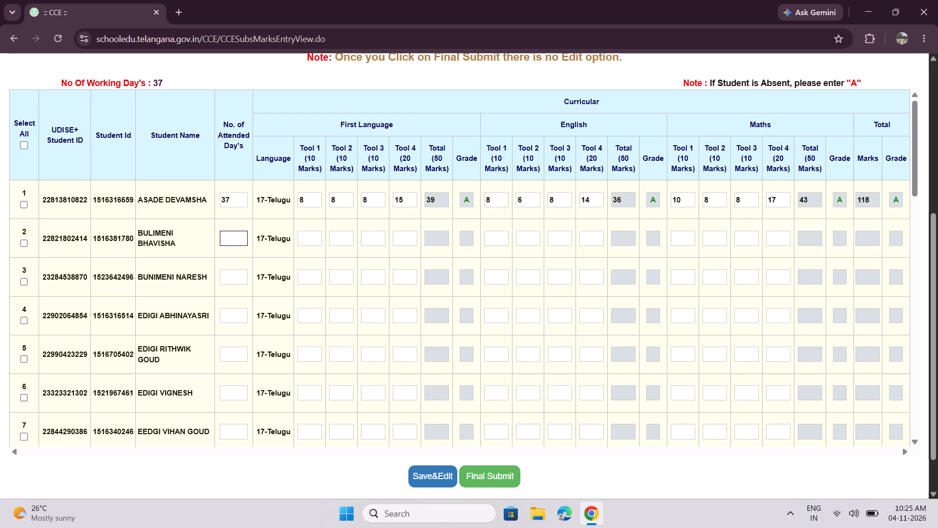
type("37")
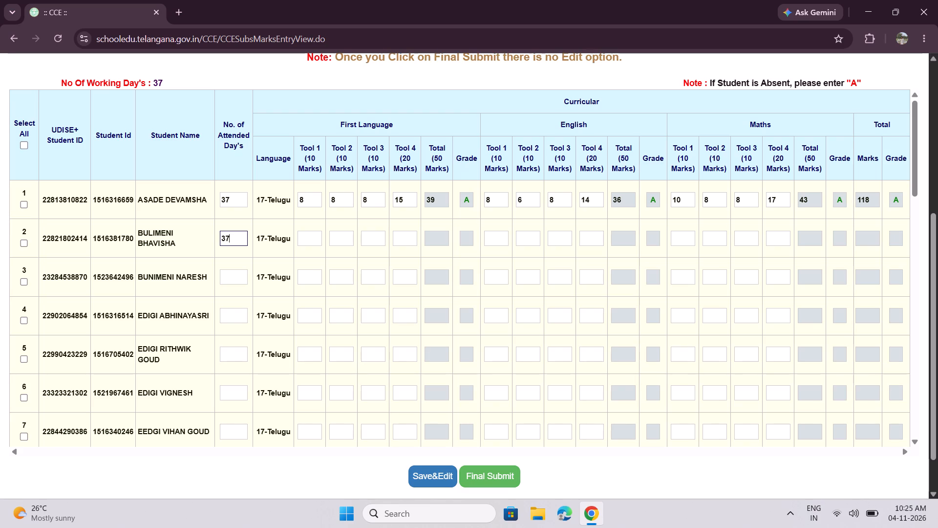
left_click(306, 244)
Select all students in the marks table.
left_click(24, 143)
Enter the second student's First Language marks as 8, 8, 8 and 16 for Tools 1 to 4.
left_click(313, 242)
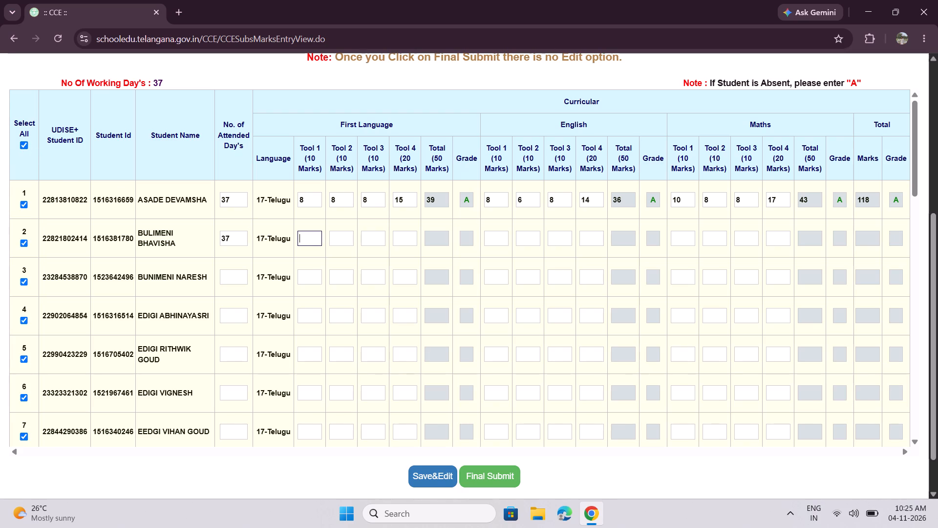
key("8")
left_click(344, 245)
key("7")
key("BackSpace")
key("8")
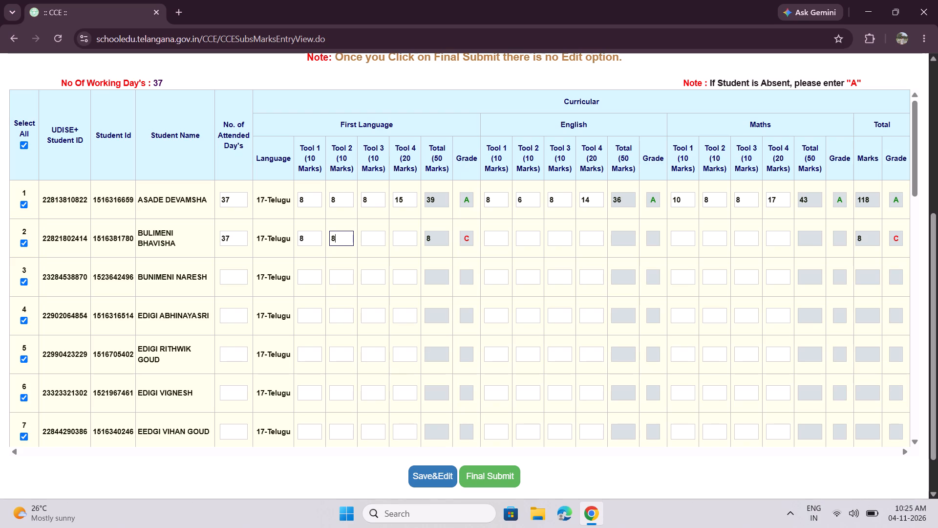
left_click(367, 239)
key("8")
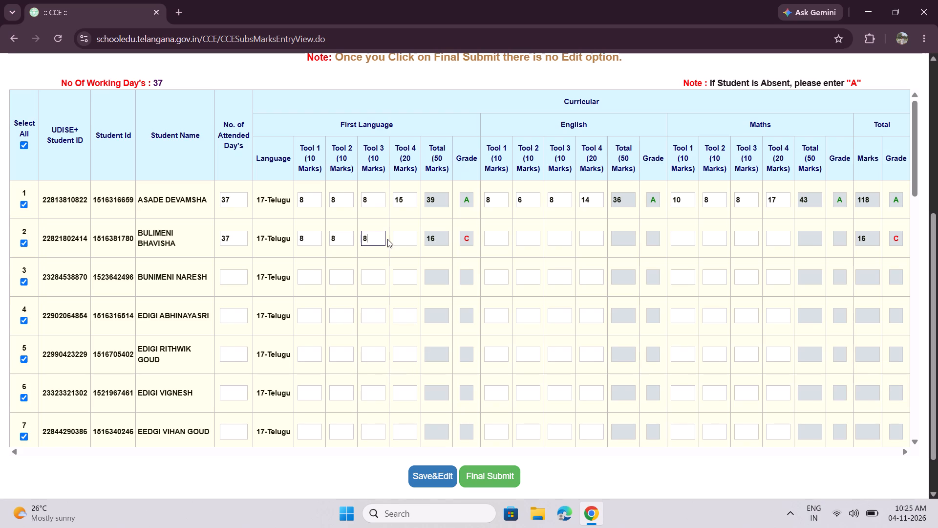
left_click(397, 237)
key("1")
key("6")
Enter the second student's English marks as 8, 8, 8 and 16 for Tools 1 to 4.
left_click(487, 236)
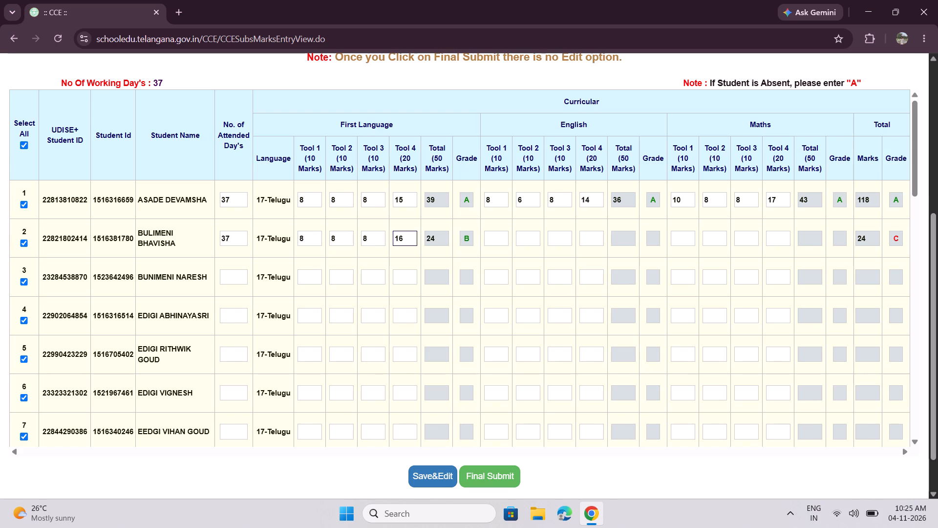
key("8")
left_click(524, 236)
key("8")
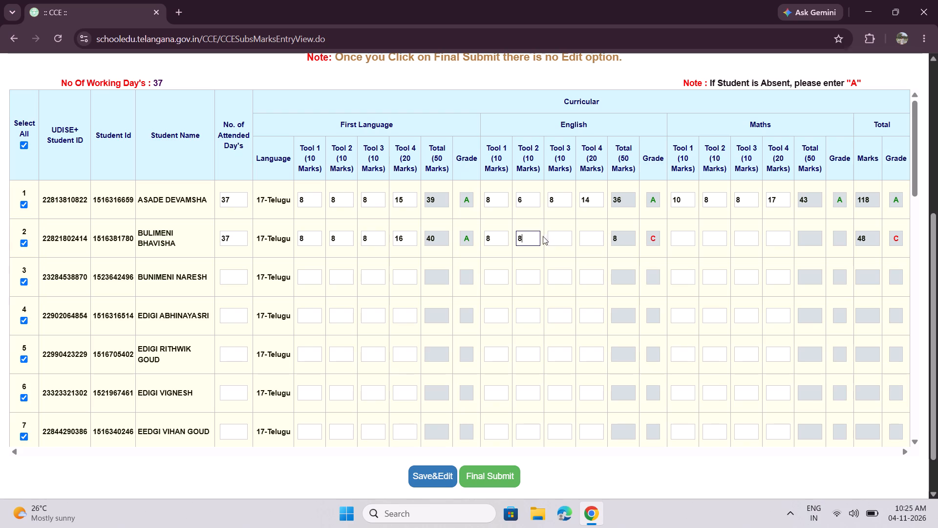
left_click(554, 236)
key("8")
left_click(586, 242)
type("16")
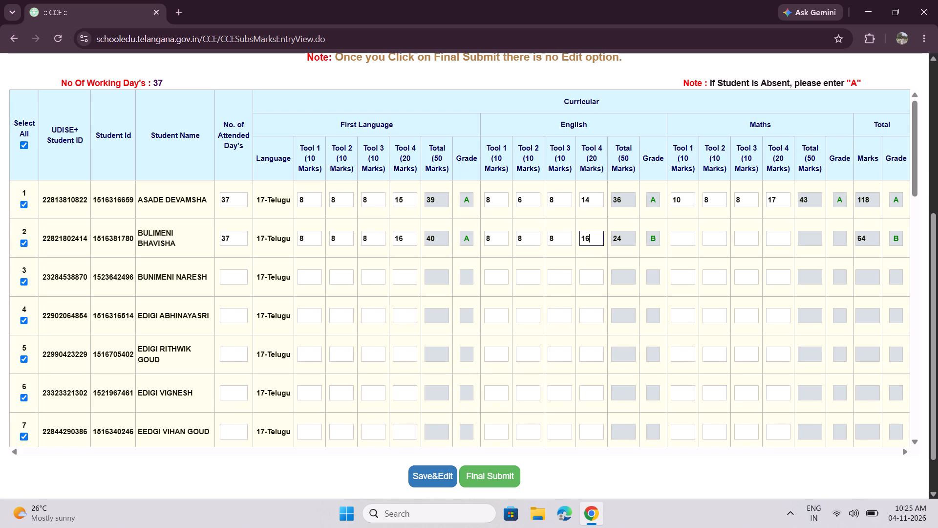
Enter the second student's Maths marks as 8, 10, 8 and 17 for Tools 1 to 4.
left_click(679, 242)
key("8")
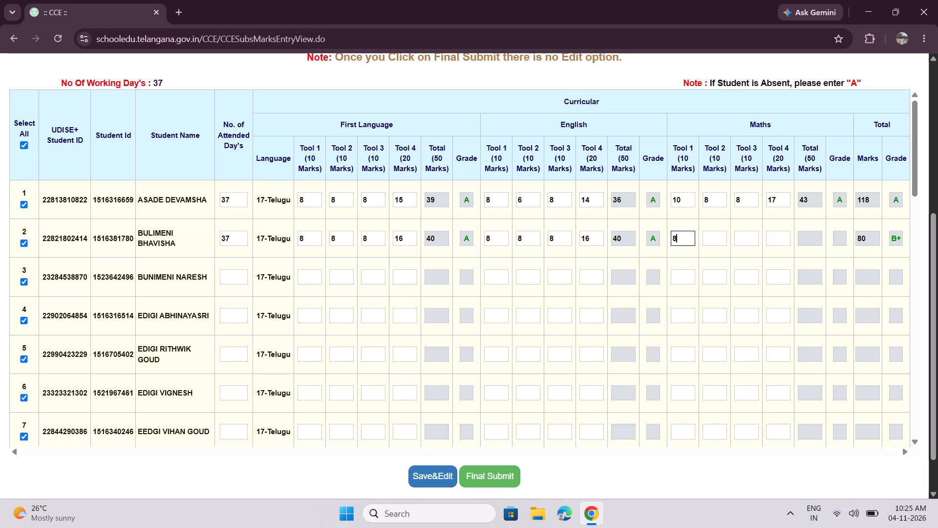
left_click(714, 243)
key("1")
key("0")
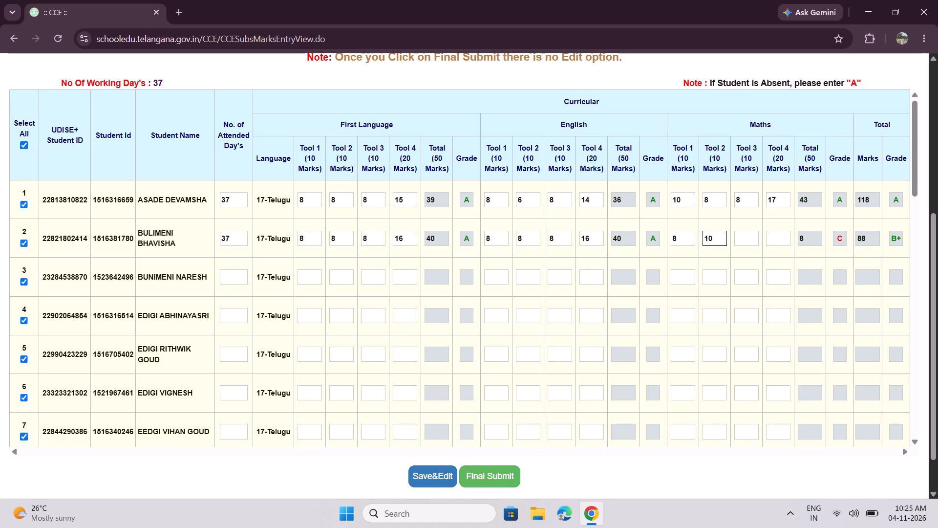
left_click(749, 243)
key("8")
left_click(770, 236)
type("17")
left_click(888, 237)
Set the third student's number of attended days to 37.
left_click(233, 276)
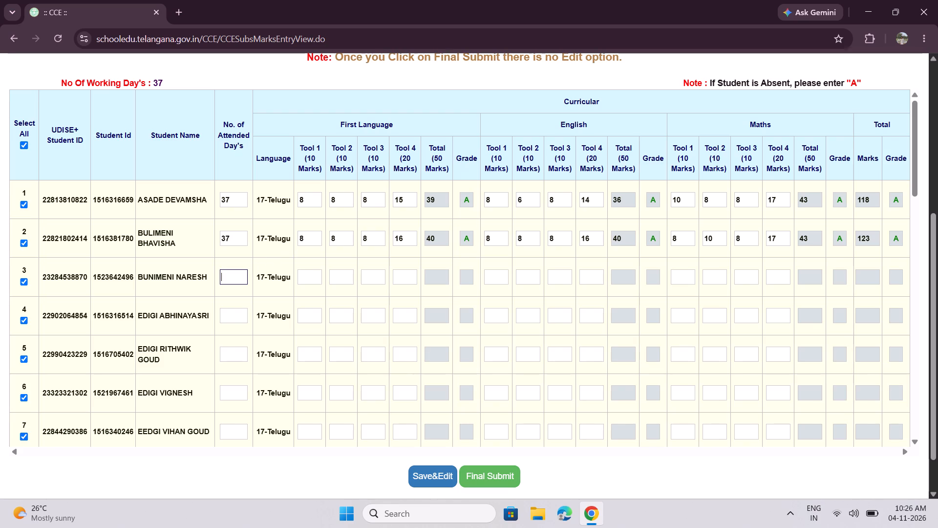
type("37")
Enter the third student's First Language marks as 6, 8, 8 and 14 for Tools 1 to 4.
left_click(312, 279)
key("8")
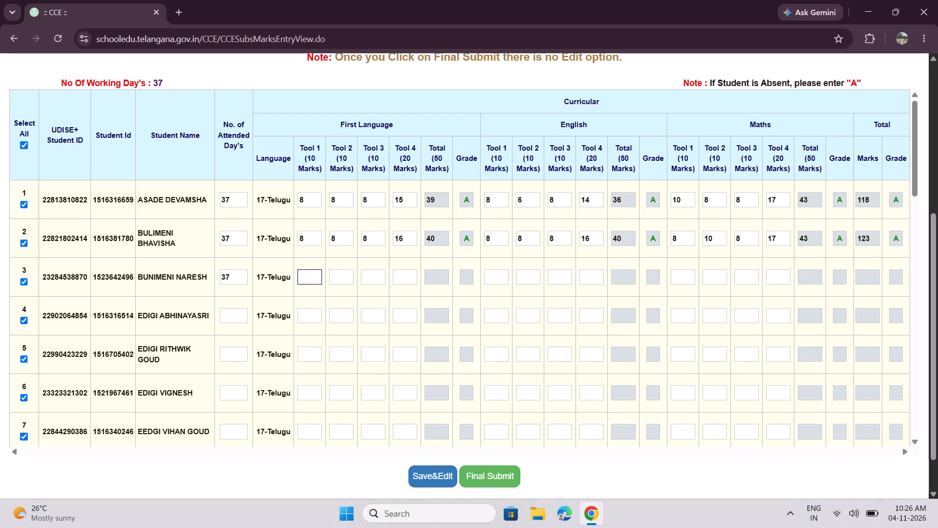
left_click(341, 278)
double_click(305, 274)
key("6")
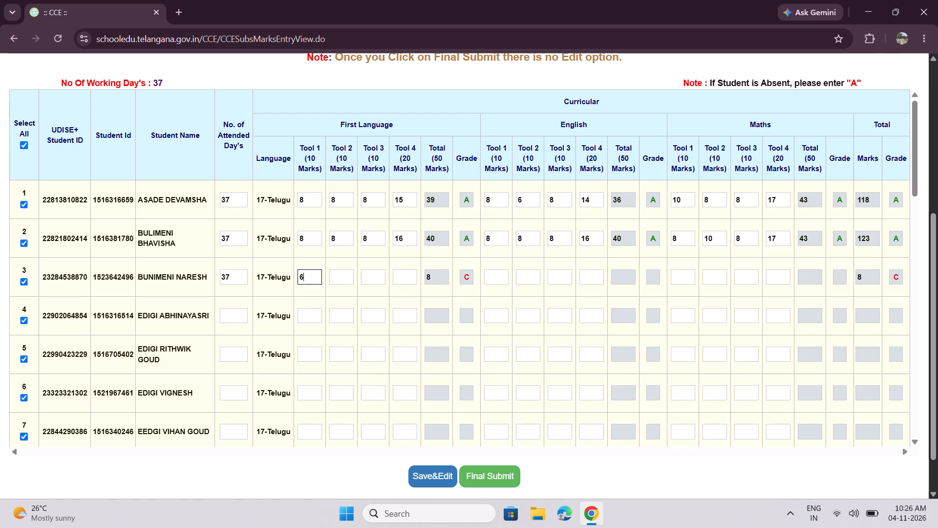
left_click(342, 277)
key("8")
left_click(374, 277)
key("8")
left_click(405, 276)
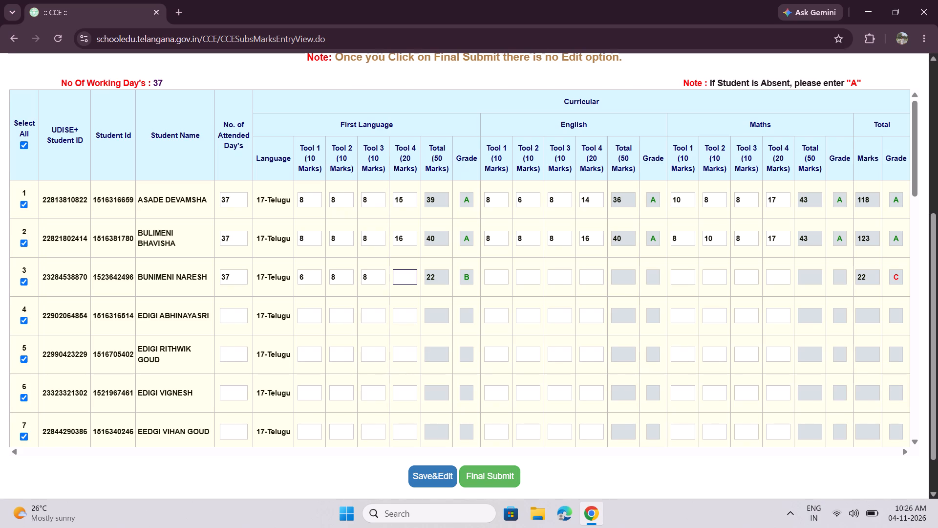
type("14")
Enter the third student's English marks as 8, 6, 8 and 14 for Tools 1 to 4.
left_click(491, 279)
key("8")
left_click(540, 278)
key("6")
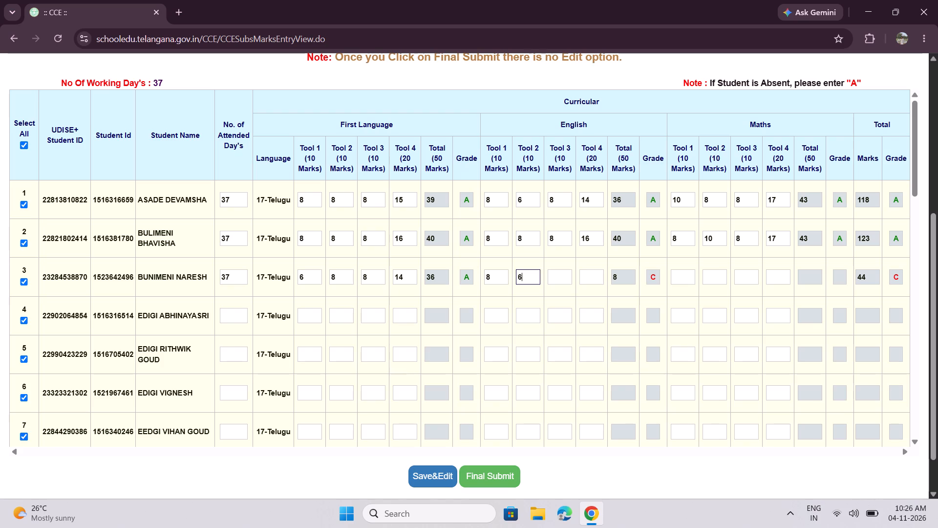
left_click(564, 278)
key("8")
left_click(586, 279)
type("14")
Enter the third student's Maths marks as 8, 6, 6 and 13 for Tools 1 to 4.
left_click(677, 277)
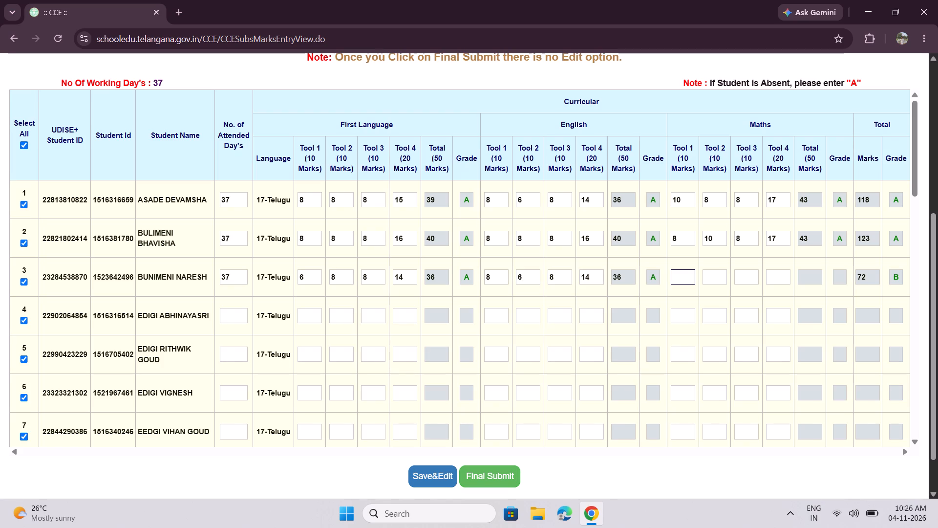
key("8")
left_click(711, 278)
key("6")
left_click(742, 278)
key("6")
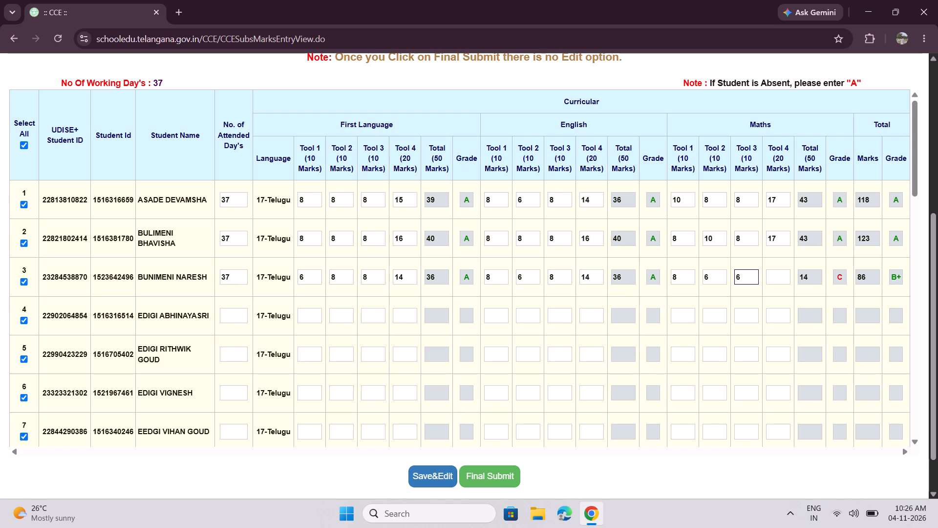
left_click(778, 277)
type("13")
left_click(834, 284)
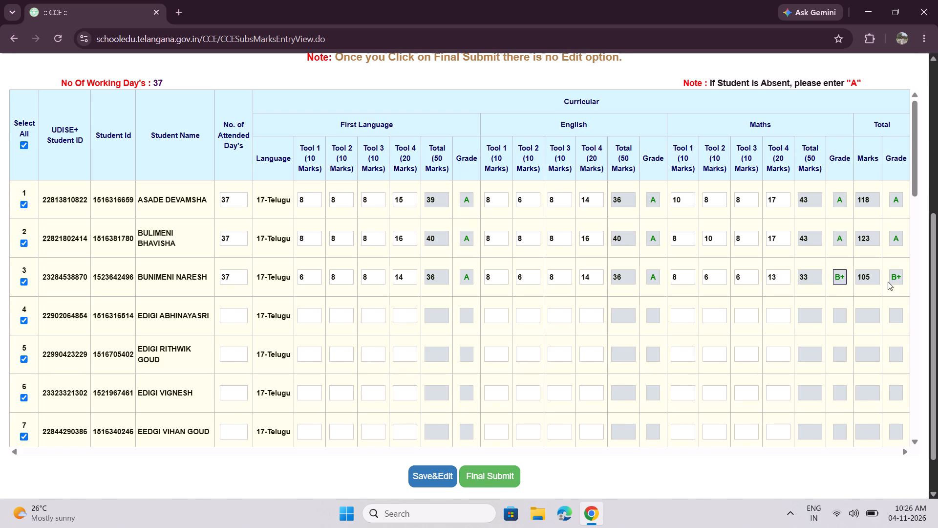
left_click_drag(888, 282, 678, 306)
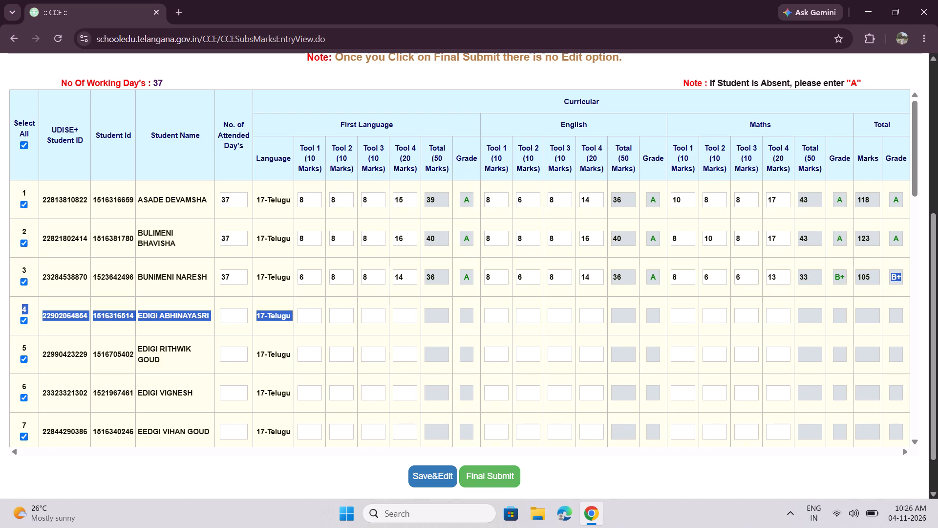
Set the number of attended days to 37 for both the fourth and fifth students.
left_click(233, 315)
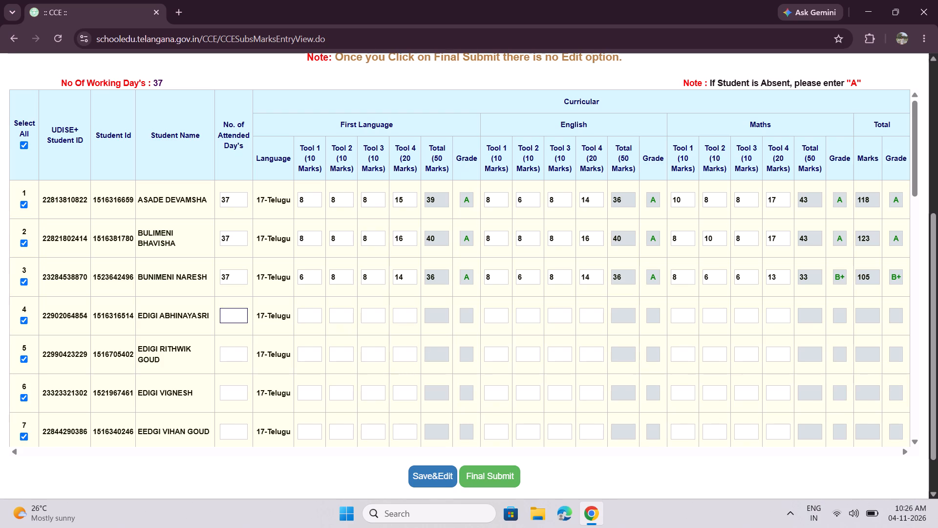
type("37")
left_click(303, 317)
left_click(239, 351)
type("37")
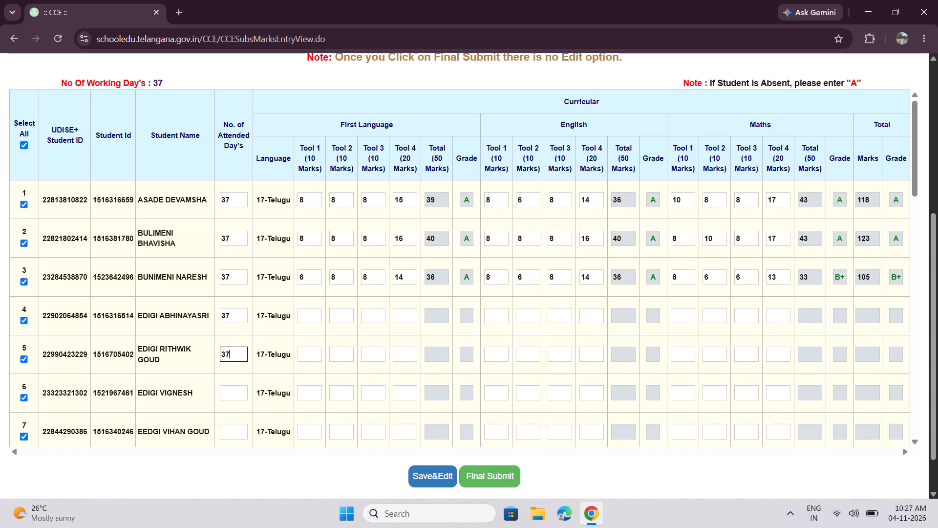
Enter the fourth student's First Language marks as 8, 8, 8 and 16 for Tools 1 to 4.
left_click_drag(239, 351, 313, 317)
left_click(313, 317)
key("8")
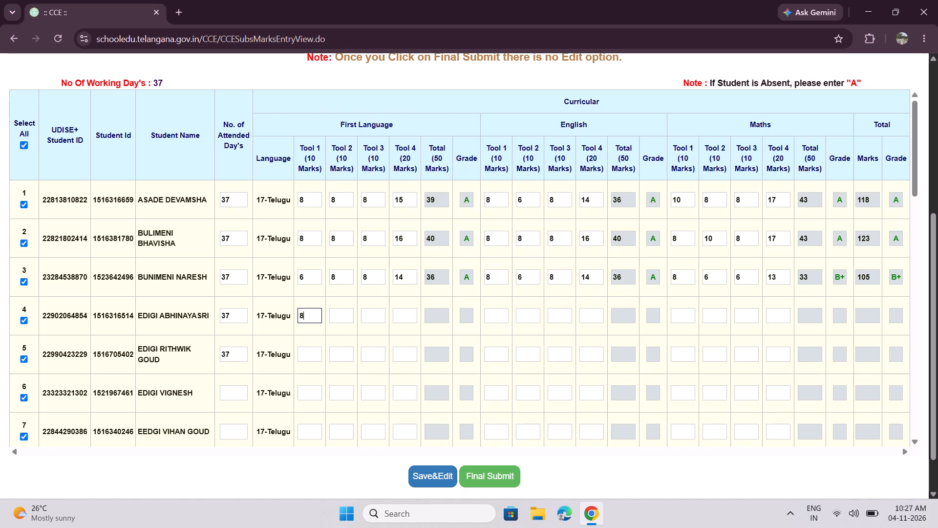
left_click(367, 312)
key("8")
left_click(339, 309)
key("8")
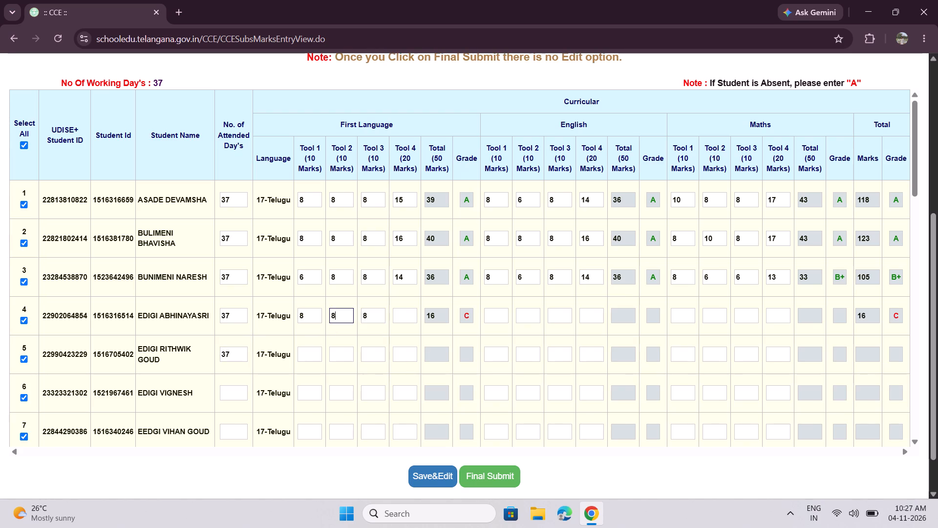
left_click(400, 308)
key("1")
key("6")
Enter the fourth student's English marks as 8, 8, 8 and 6 for Tools 1 to 4.
left_click(488, 315)
key("8")
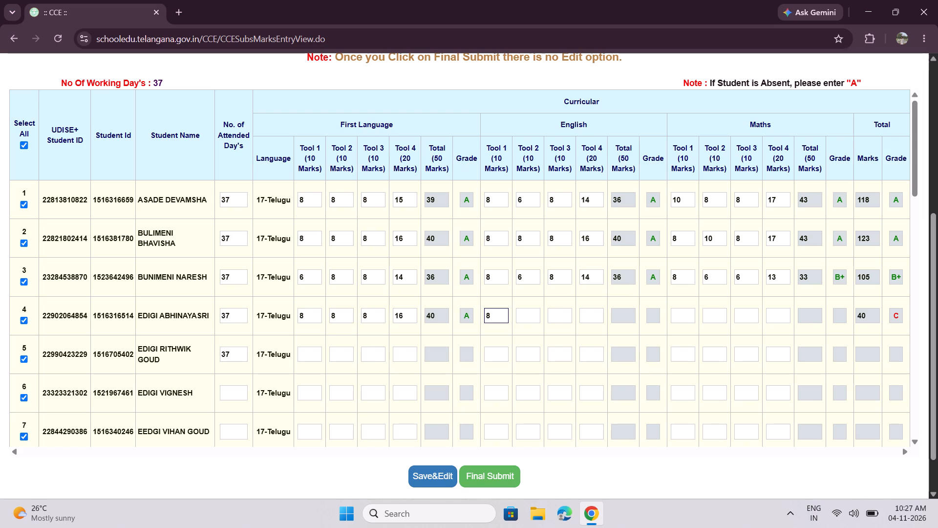
left_click(535, 317)
key("8")
left_click_drag(573, 319, 560, 318)
left_click(560, 318)
key("8")
left_click(592, 316)
key("6")
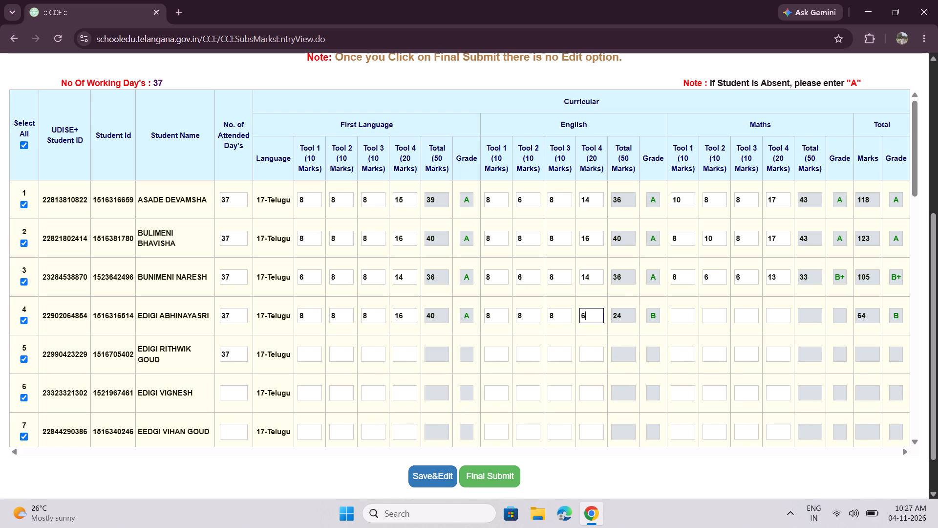
Correct the fourth student's English marks to 8 for Tool 1 and 16 for Tool 4.
double_click(488, 316)
key("1")
key("0")
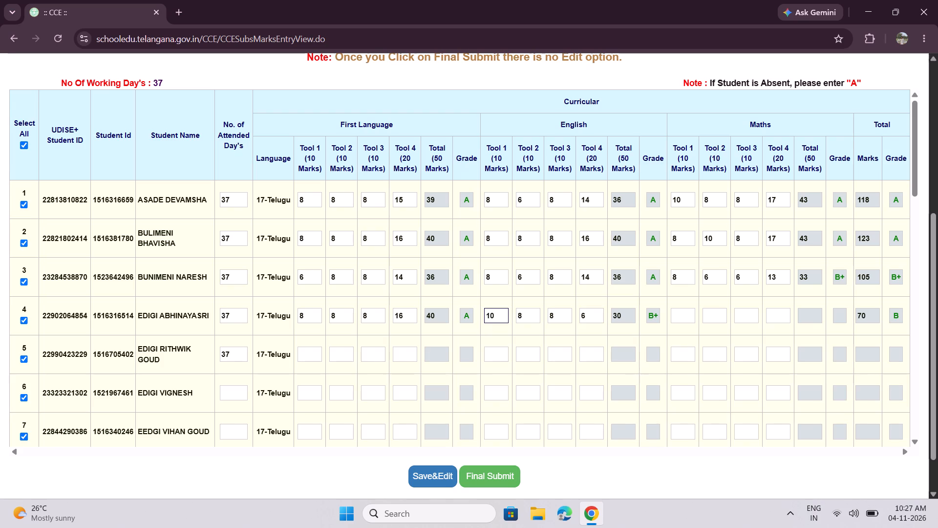
double_click(588, 319)
type("16")
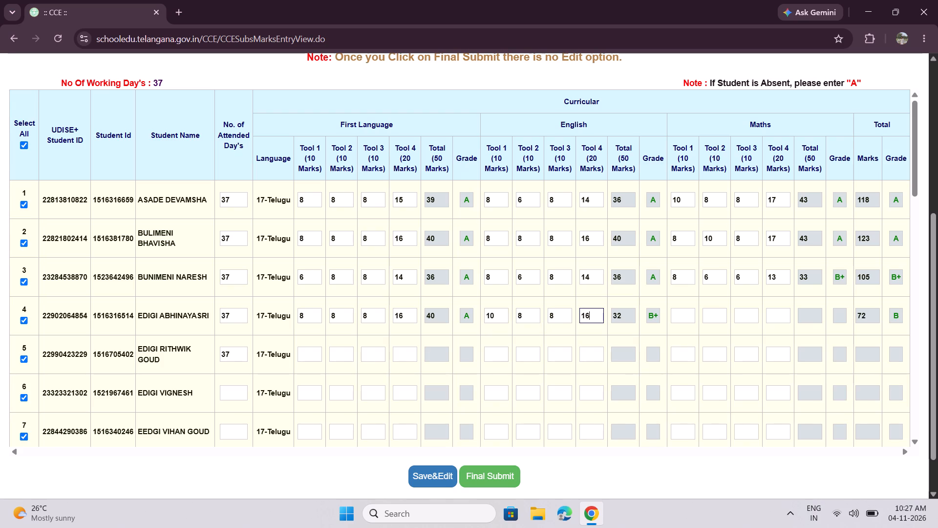
double_click(492, 314)
key("8")
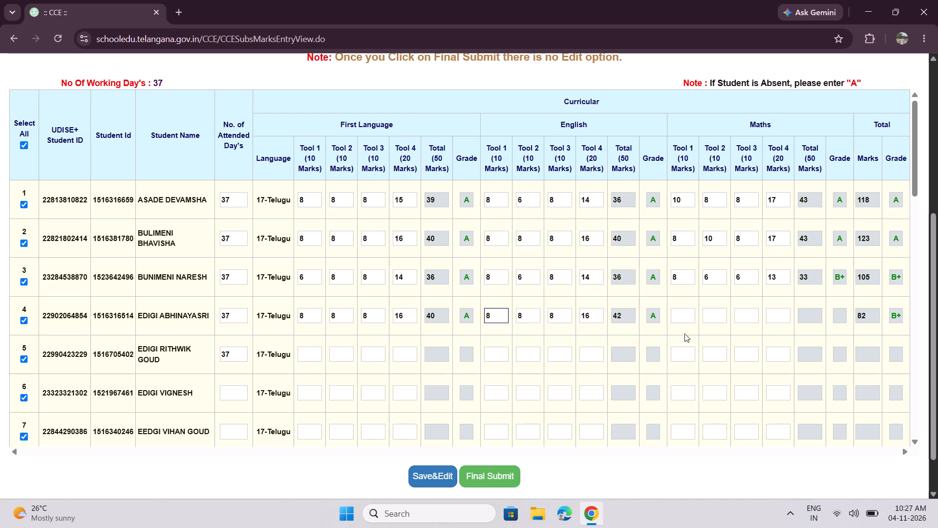
Enter the fourth student's Maths marks as 10, 8, 8 and 17 for Tools 1 to 4.
left_click(680, 322)
type("10")
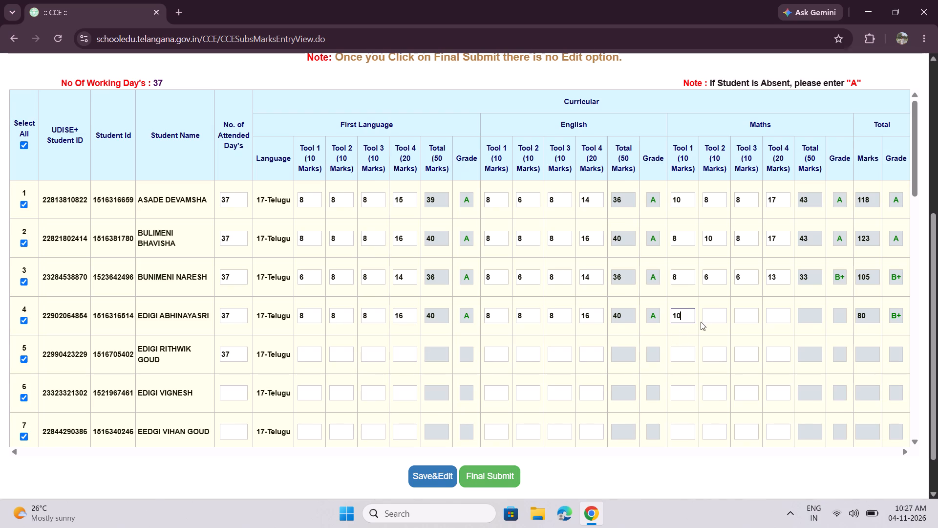
left_click(704, 320)
key("8")
left_click(744, 316)
key("8")
left_click(773, 319)
key("1")
key("7")
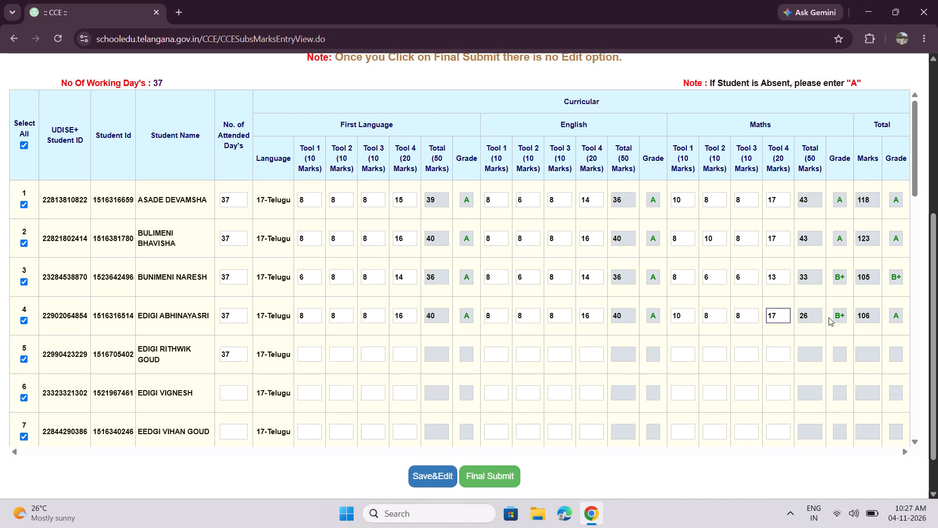
left_click_drag(901, 320, 610, 330)
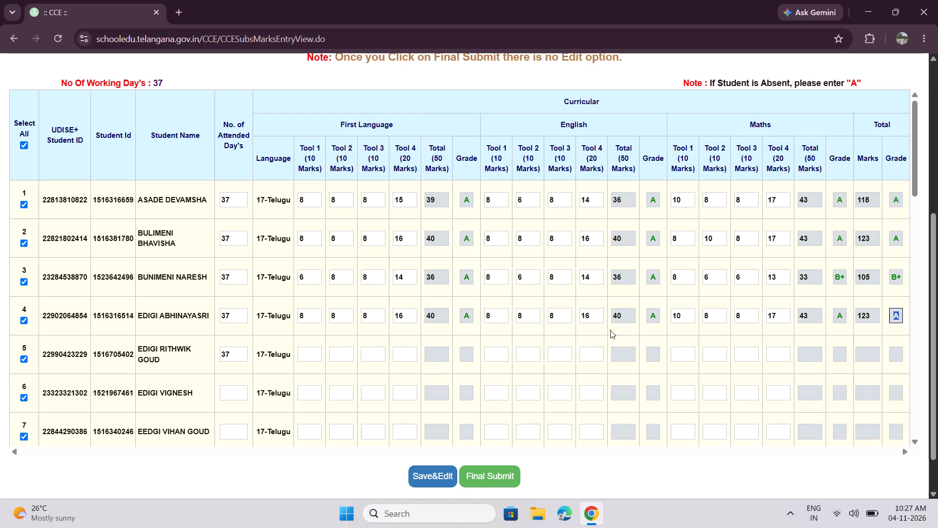
left_click_drag(610, 330, 345, 423)
Enter the fifth student's First Language marks as 8, 8, 8 and 16 for Tools 1 to 4.
left_click(310, 358)
key("8")
left_click(339, 355)
key("8")
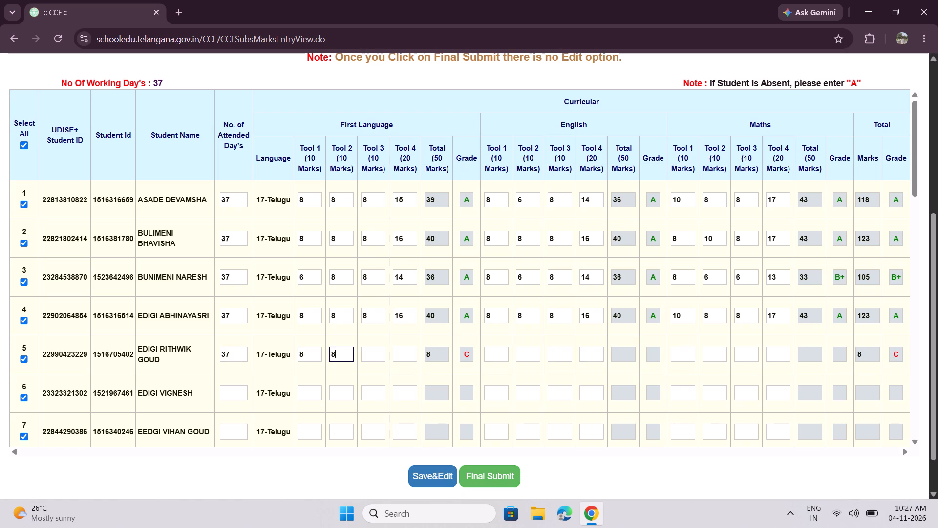
key("8")
key("BackSpace")
left_click(367, 353)
key("8")
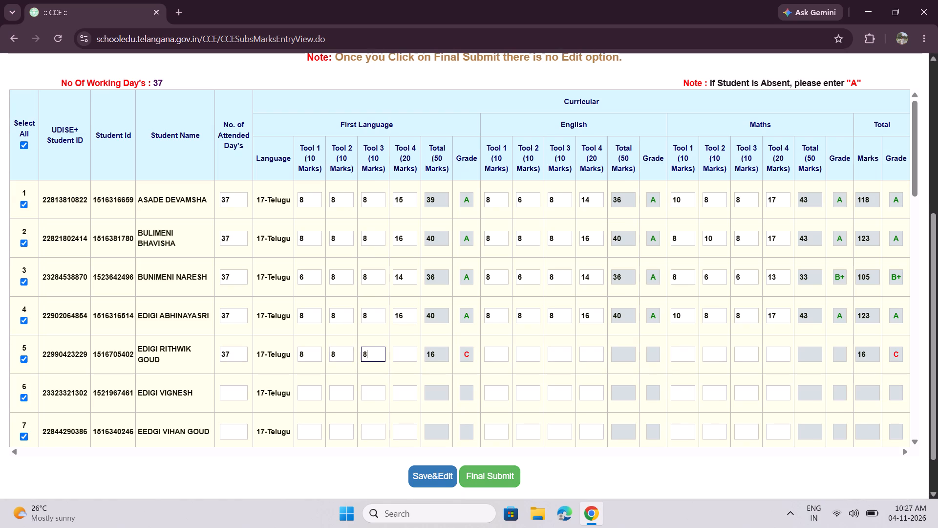
left_click(404, 351)
type("16")
Enter the fifth student's English marks as 8, 8, 8 and 16 for Tools 1 to 4.
left_click(487, 350)
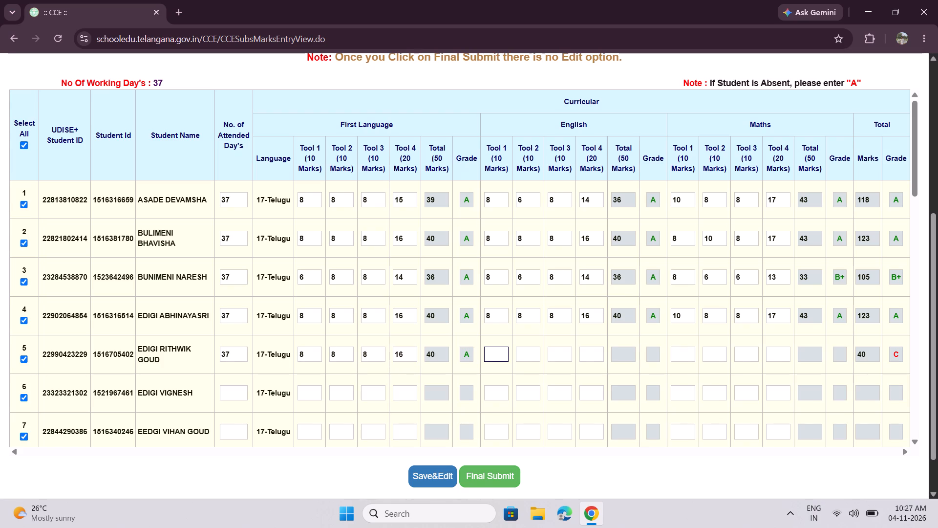
key("8")
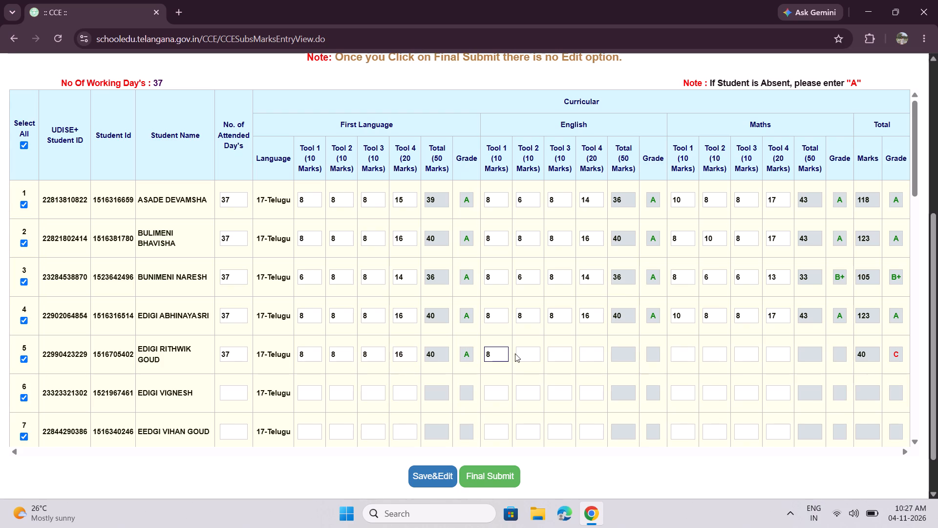
left_click(523, 353)
key("8")
left_click(560, 357)
key("8")
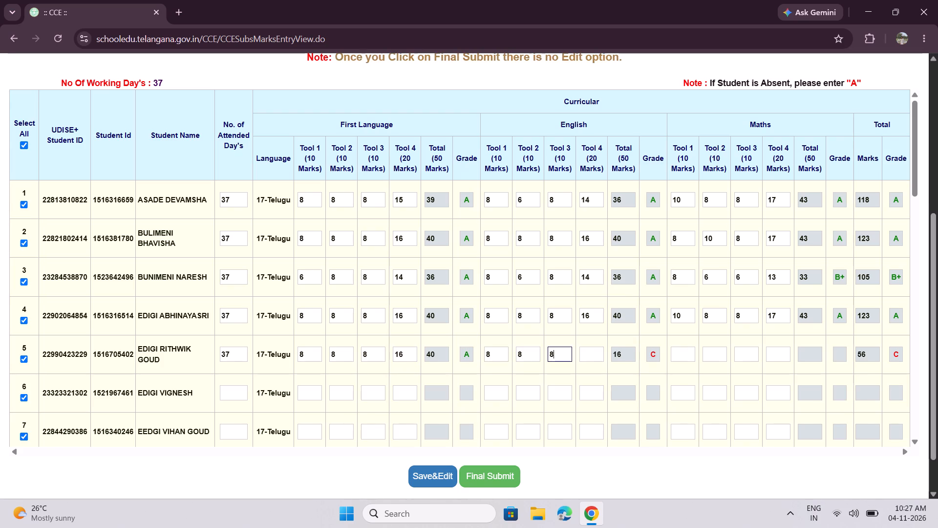
left_click(593, 354)
key("1")
key("6")
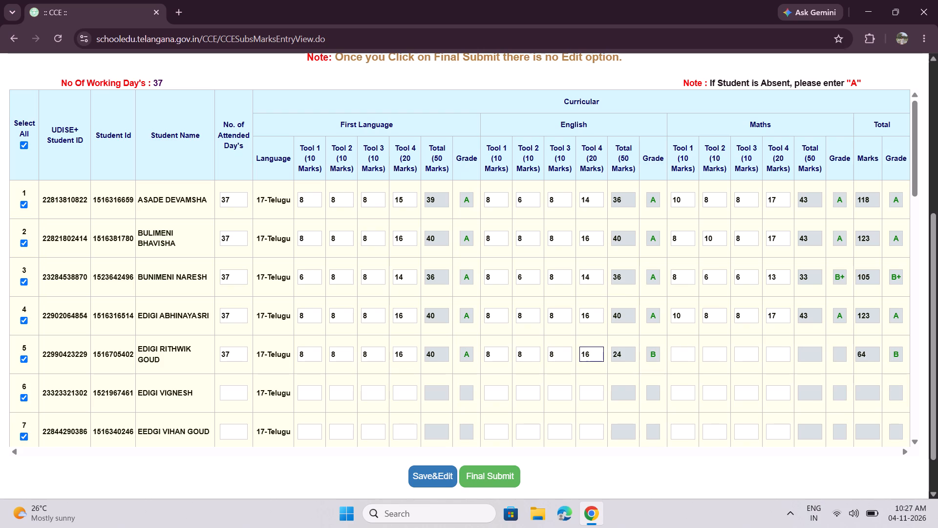
Enter the fifth student's Maths marks as 8, 10, 8 and 17 for Tools 1 to 4.
left_click(674, 349)
key("8")
left_click(709, 351)
key("1")
key("0")
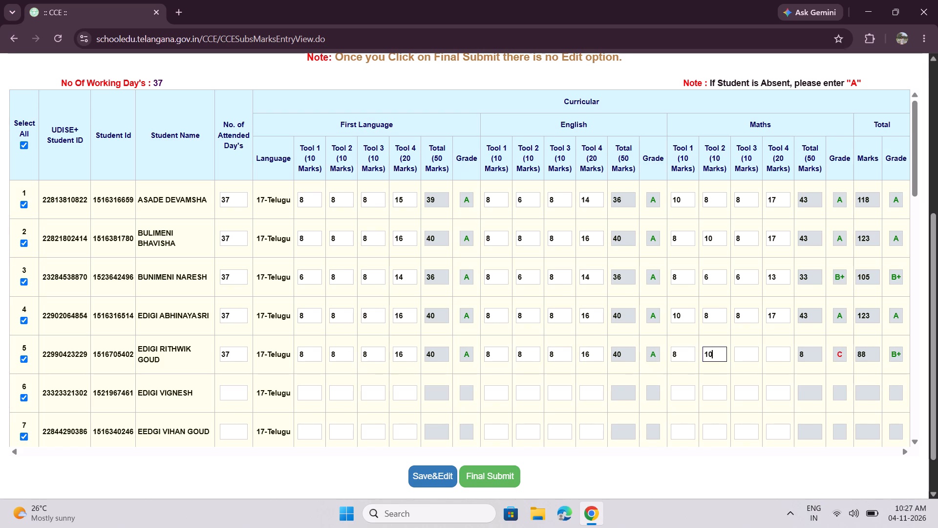
left_click(749, 353)
key("8")
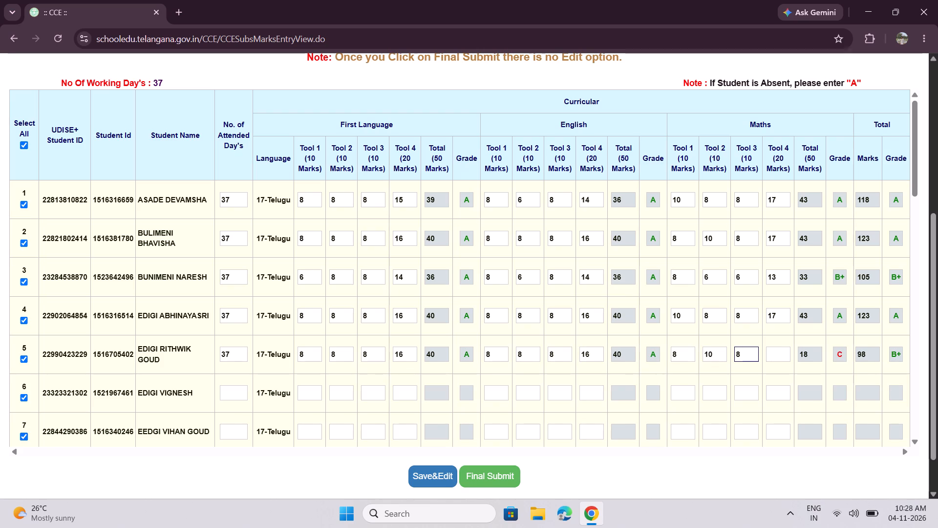
left_click(782, 350)
key("1")
key("7")
left_click_drag(833, 353, 699, 344)
left_click_drag(699, 344, 531, 345)
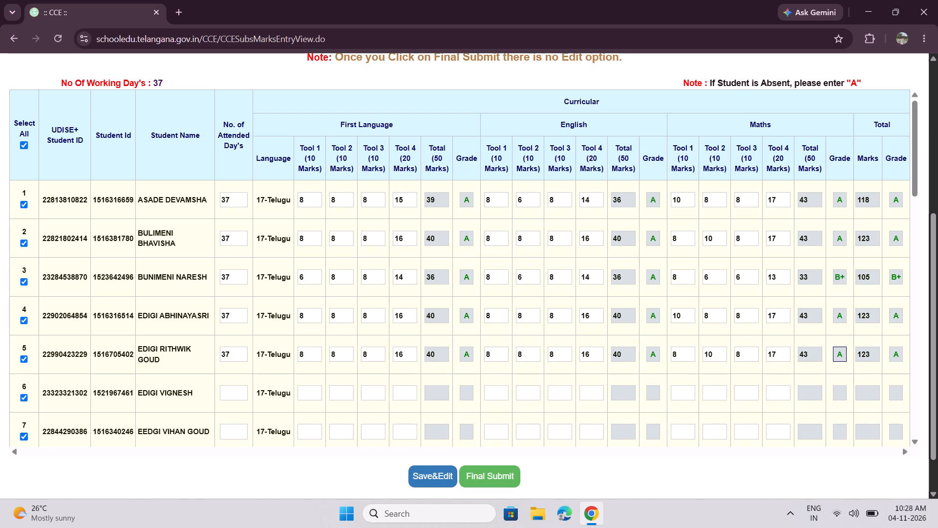
Set the sixth student's number of attended days to 37.
left_click(235, 392)
type("37")
Enter the sixth student's First Language marks as 8, 8, 8 and 14 for Tools 1 to 4.
left_click(309, 396)
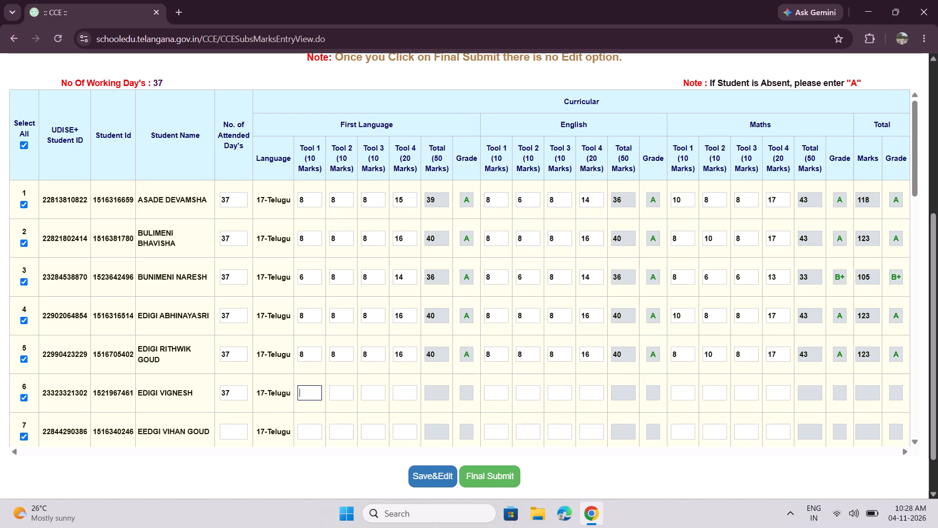
left_click(304, 394)
key("6")
left_click_drag(340, 397, 343, 392)
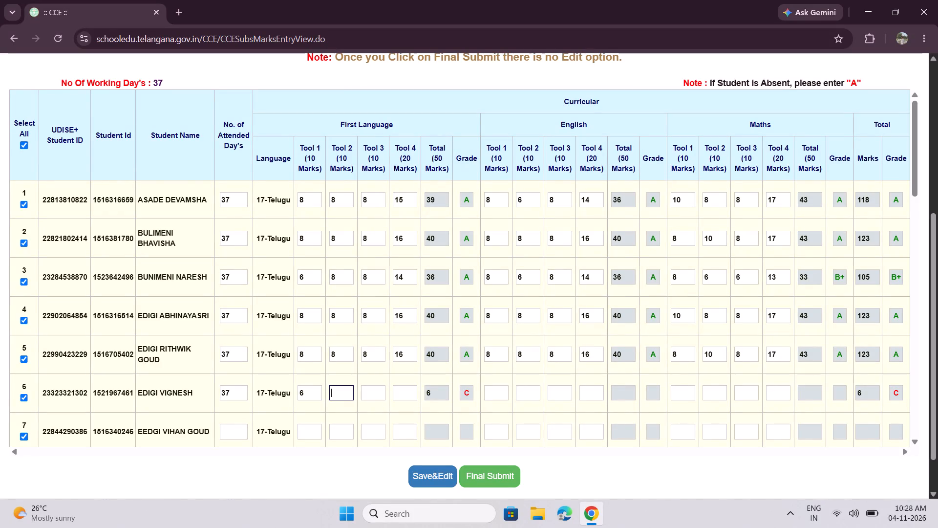
double_click(311, 394)
key("8")
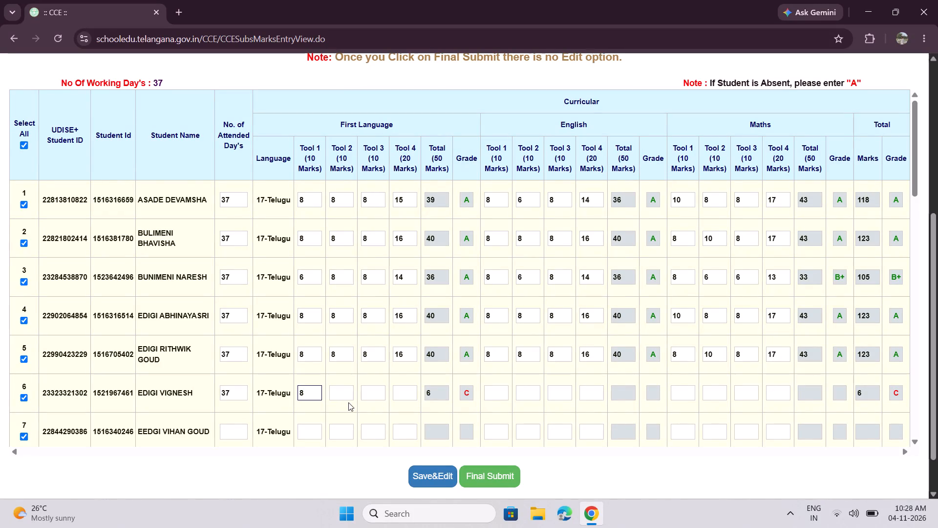
left_click(346, 397)
key("8")
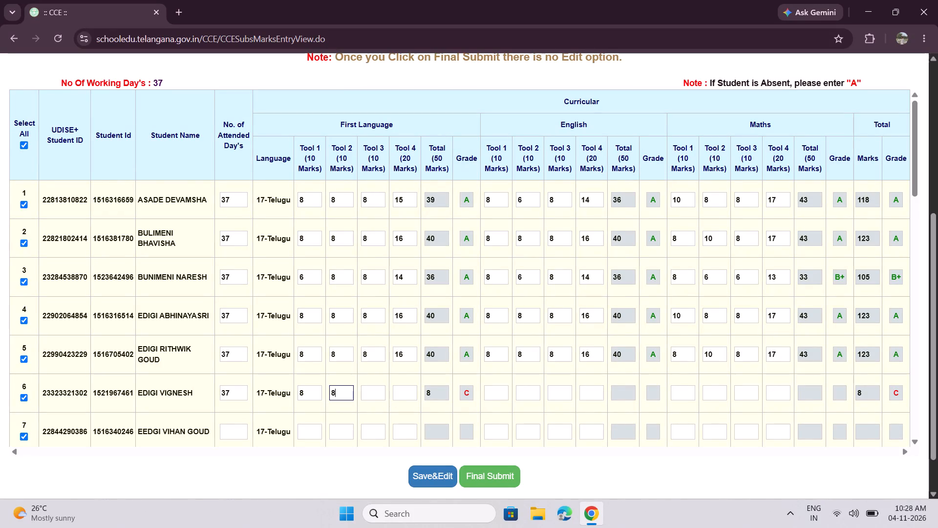
left_click(378, 396)
key("8")
left_click(405, 396)
type("14")
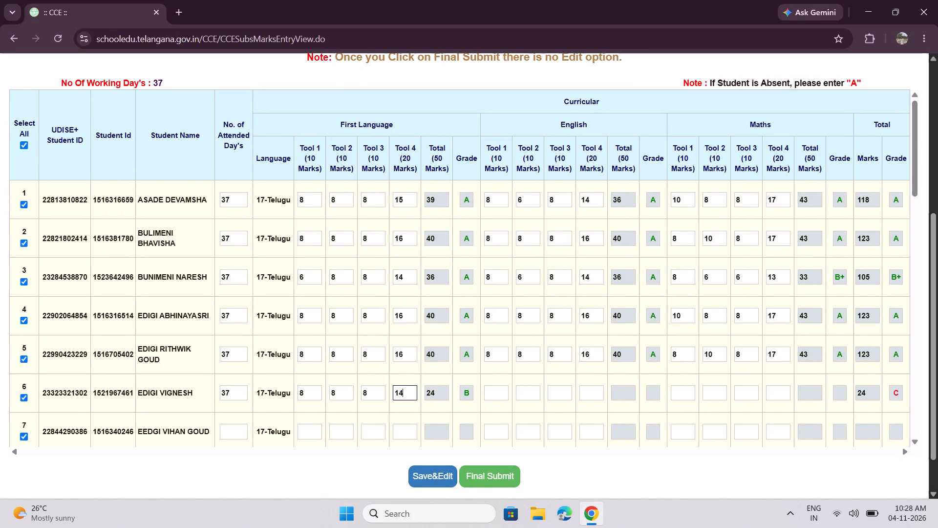
Enter the sixth student's English marks as 6, 8, 8 and 13 for Tools 1 to 4.
left_click(490, 395)
key("6")
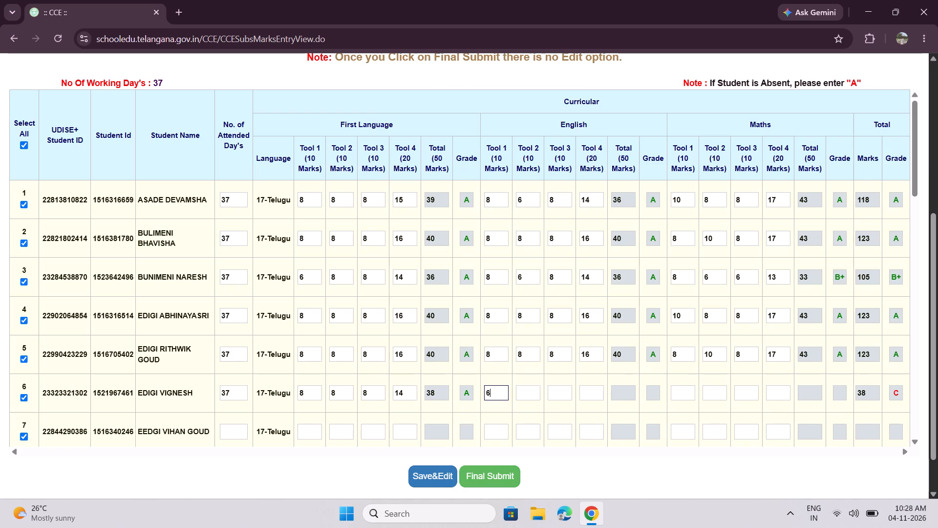
left_click(533, 388)
key("8")
left_click(554, 392)
key("8")
left_click(580, 392)
key("1")
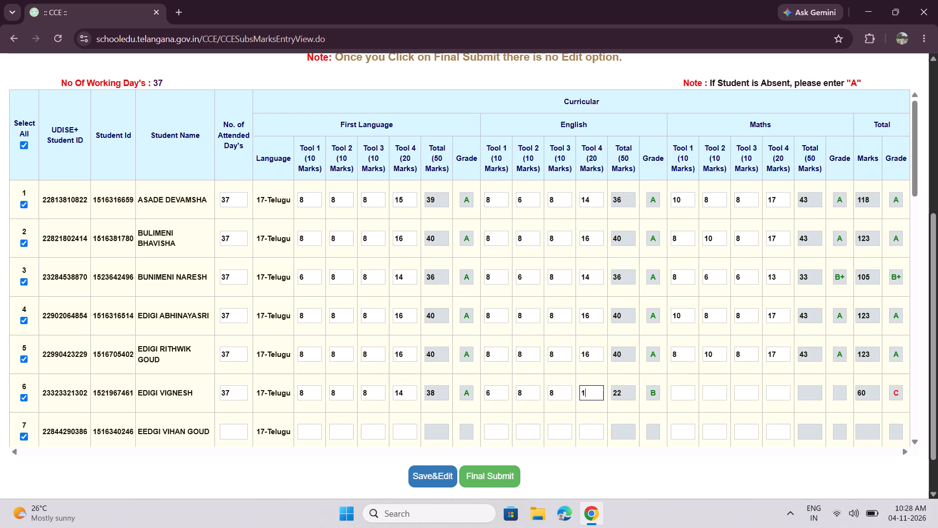
key("3")
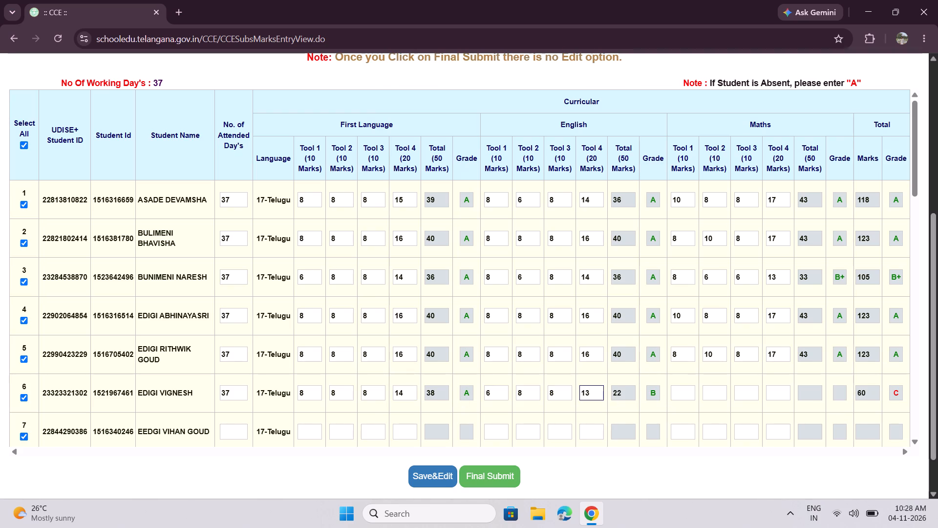
Enter the sixth student's Maths marks as 6, 6, 6 and 12 for Tools 1 to 4.
left_click(676, 394)
key("6")
left_click(712, 393)
key("6")
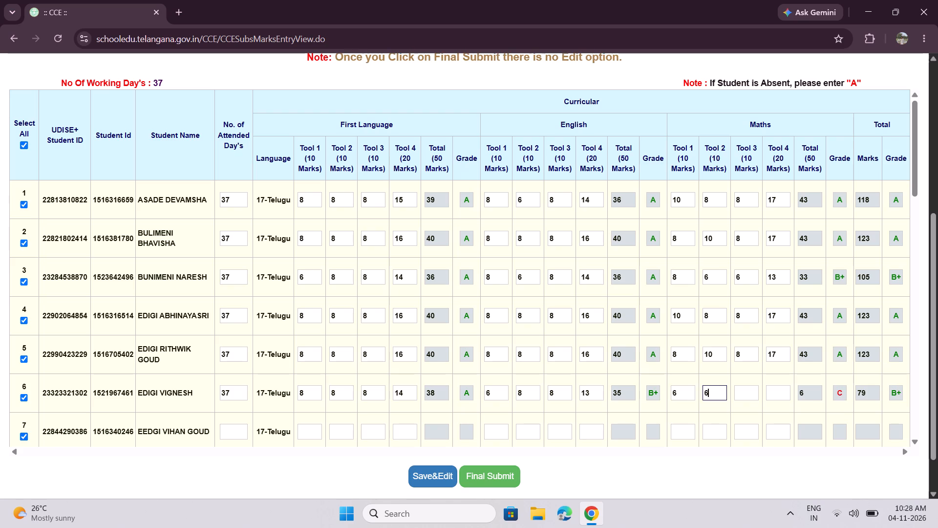
key("6")
key("BackSpace")
left_click(740, 392)
key("6")
left_click(772, 393)
key("1")
key("2")
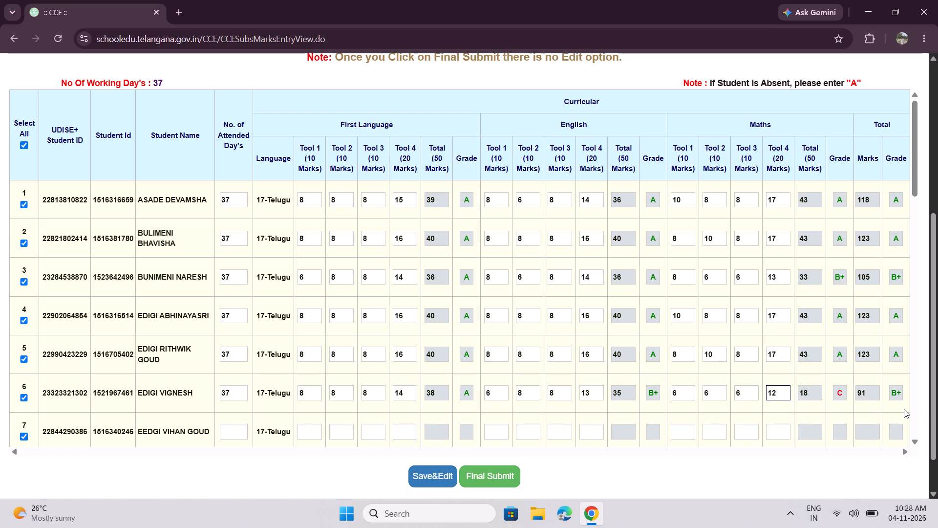
left_click_drag(904, 408, 736, 381)
left_click(559, 349)
Enter the seventh student's First Language marks as 8, 8, 8 and 16 for Tools 1 to 4.
left_click(311, 430)
key("8")
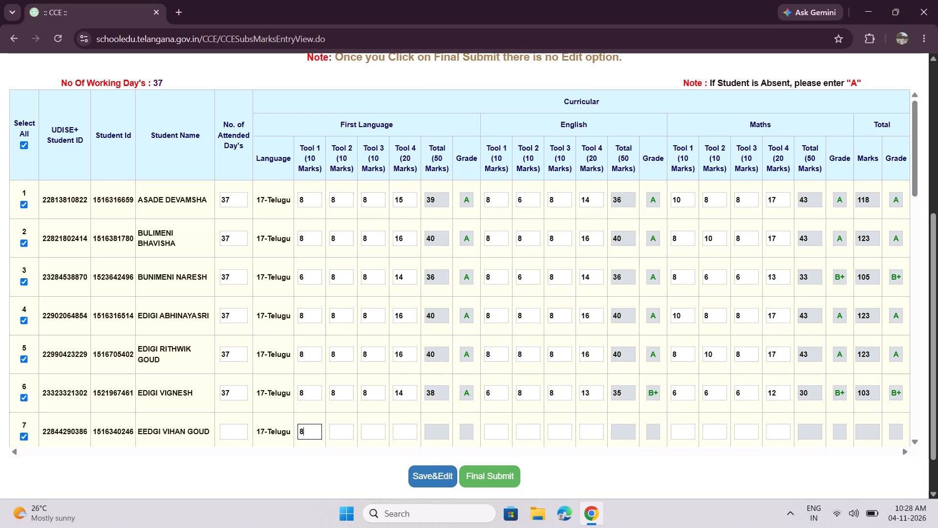
left_click(339, 432)
key("8")
key("8")
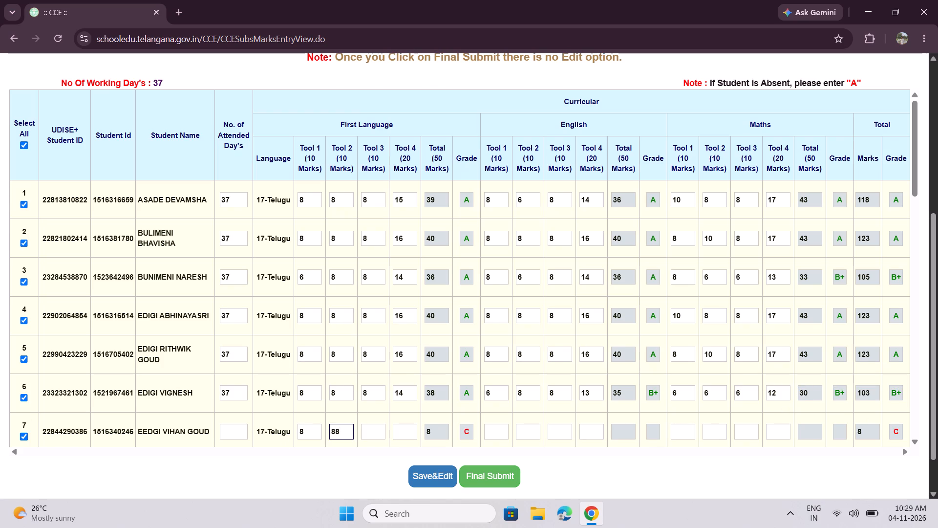
key("BackSpace")
left_click(388, 433)
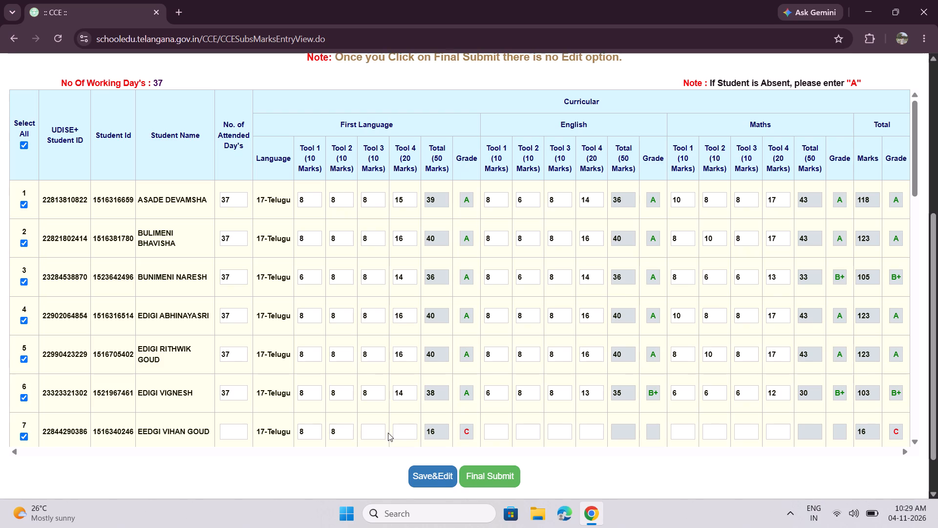
left_click(380, 429)
key("8")
left_click(405, 433)
key("1")
key("6")
Enter the seventh student's English marks as 8, 8, 10 and 17 for Tools 1 to 4.
left_click(498, 436)
key("8")
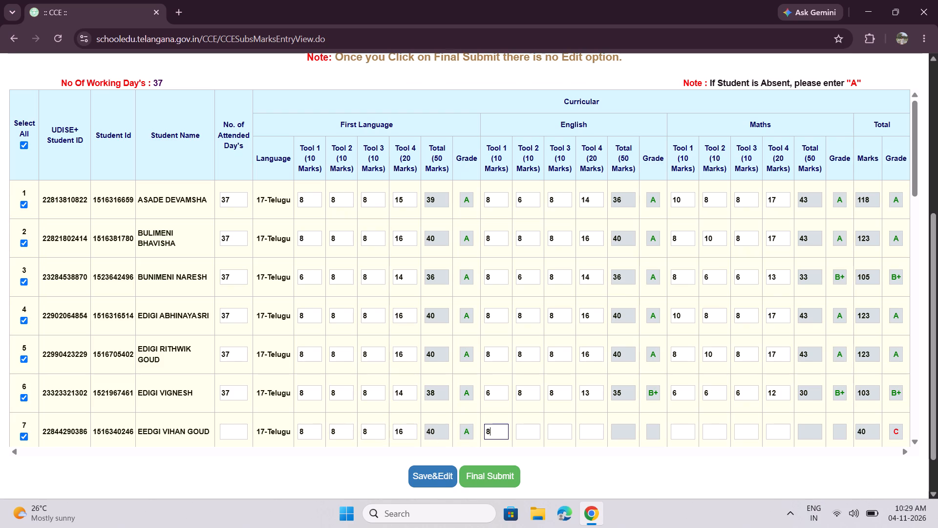
left_click(536, 432)
key("8")
left_click(565, 430)
key("8")
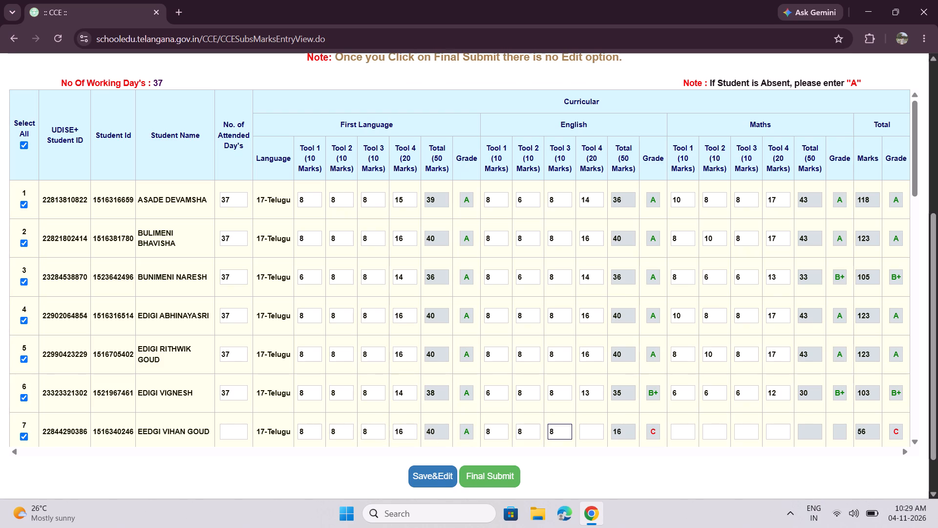
left_click(587, 430)
key("1")
key("7")
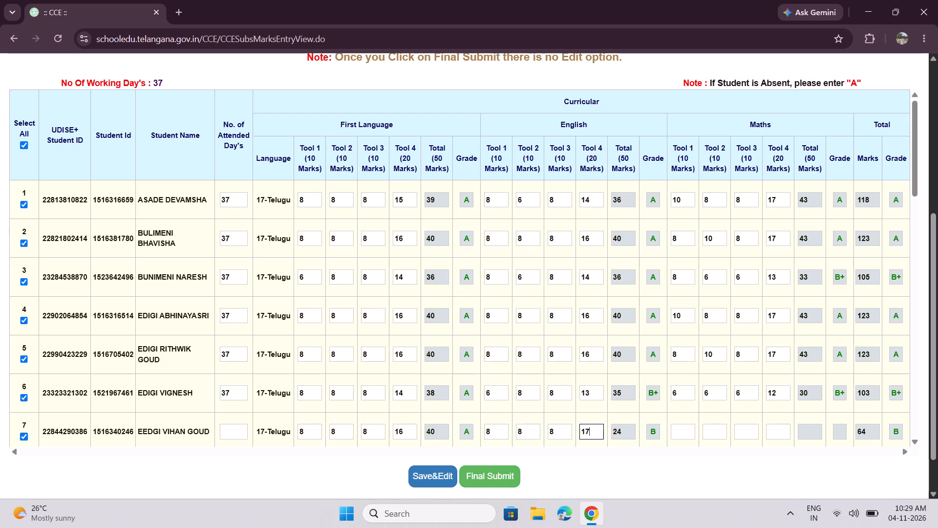
double_click(554, 429)
type("10")
Enter the seventh student's Maths marks as 8, 8, 8 and 16 for Tools 1 to 4.
left_click(678, 430)
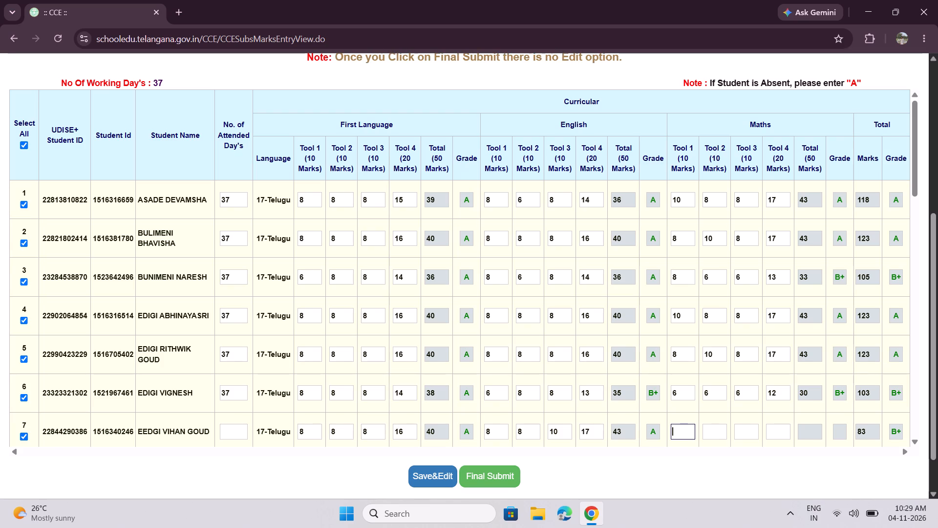
key("8")
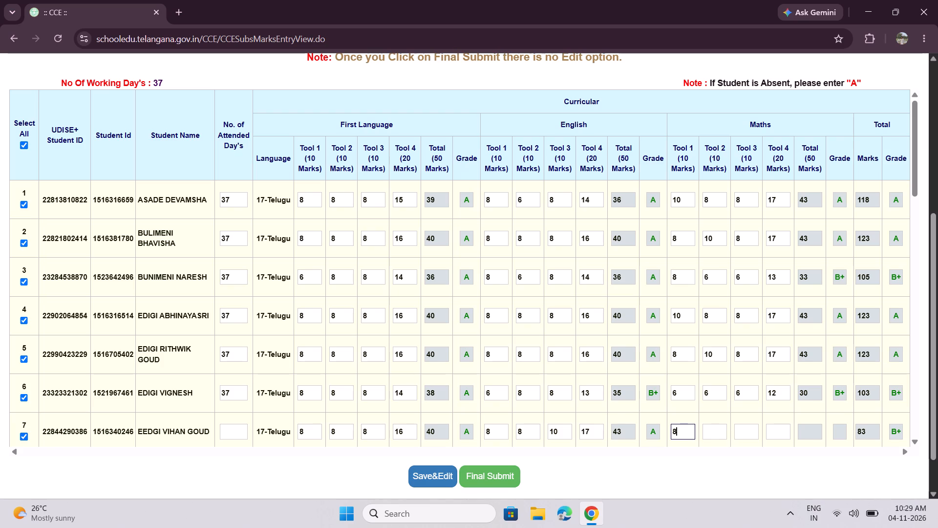
left_click(720, 432)
key("8")
left_click(739, 436)
key("8")
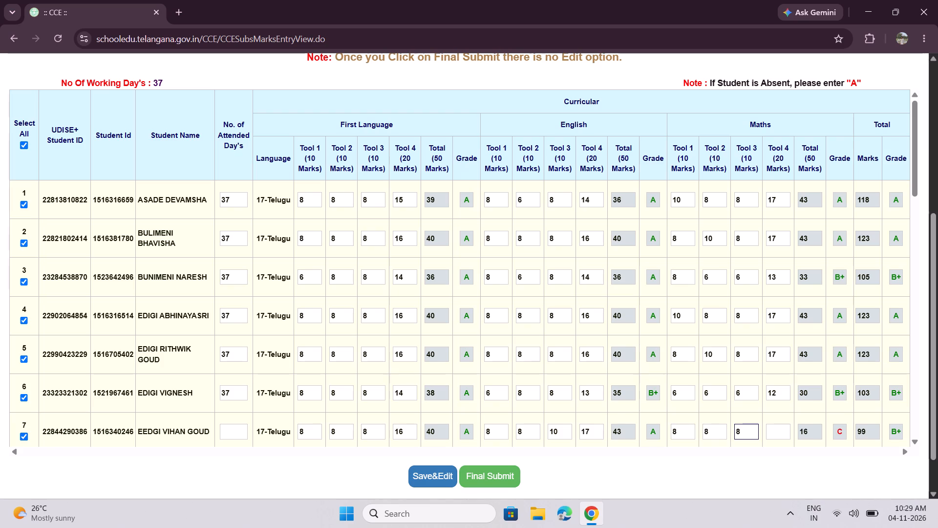
left_click(779, 438)
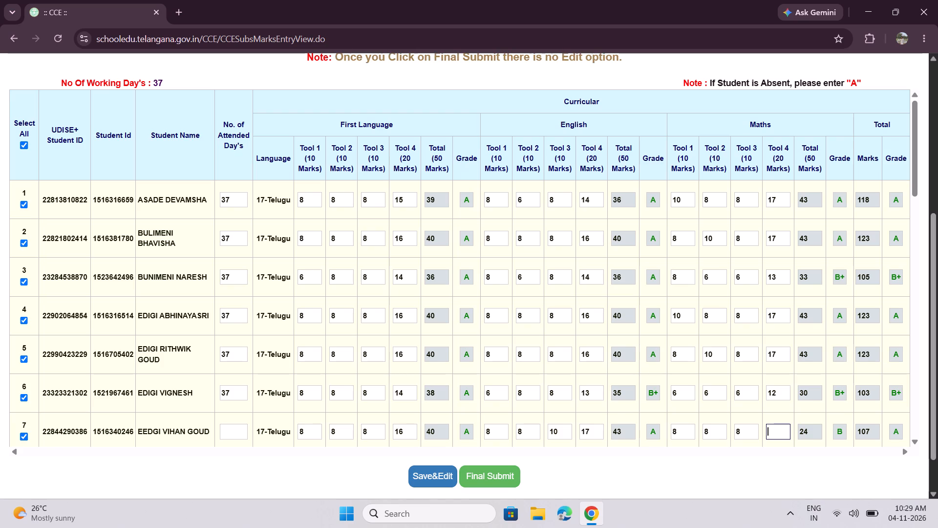
type("16")
left_click(818, 439)
Change the seventh student's English Tool 4 mark to 16.
key("Down")
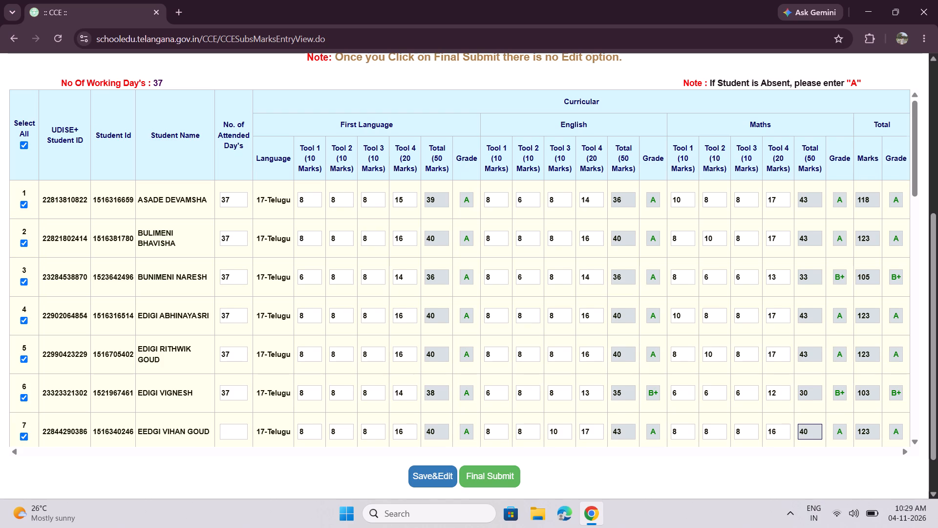
key("Down")
key("Down")
key("Down")
key("Down")
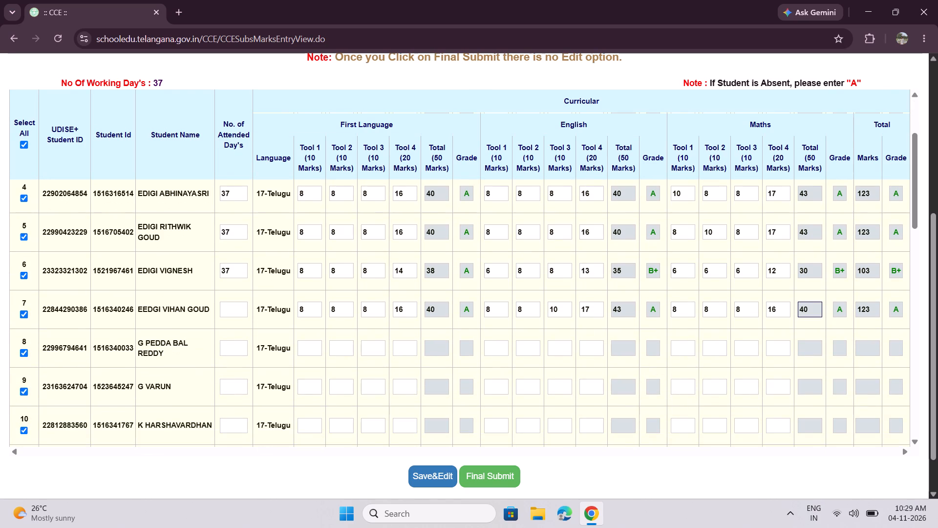
double_click(590, 310)
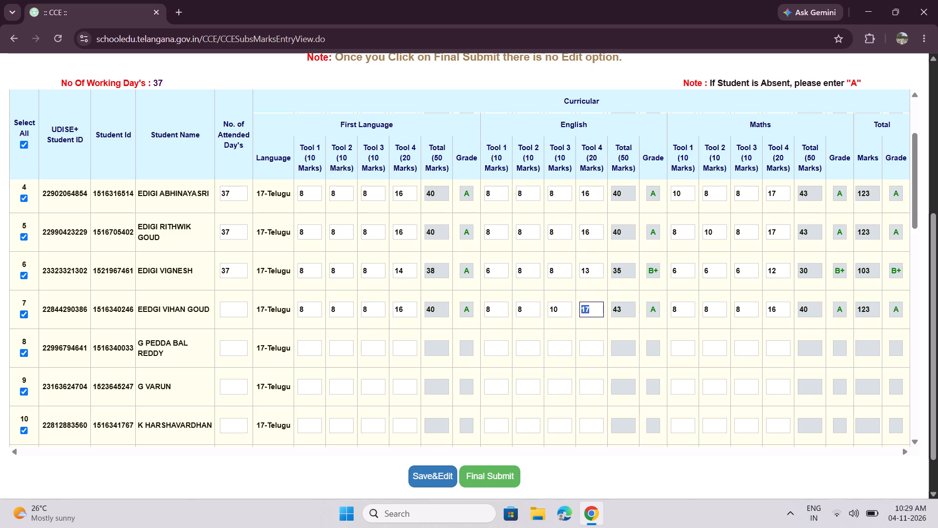
type("16")
left_click(840, 331)
Set the number of attended days to 37 for both the seventh and eighth students.
left_click(240, 308)
type("37")
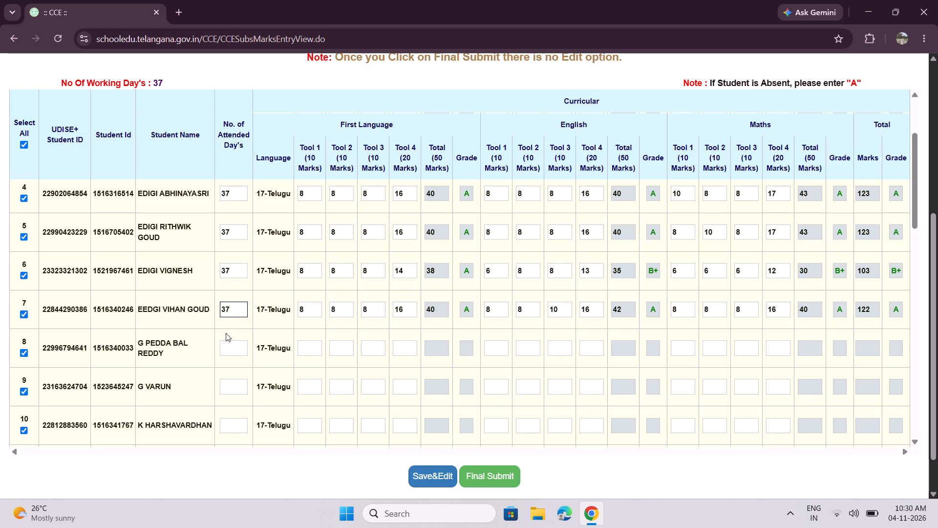
left_click(225, 345)
key("3")
key("7")
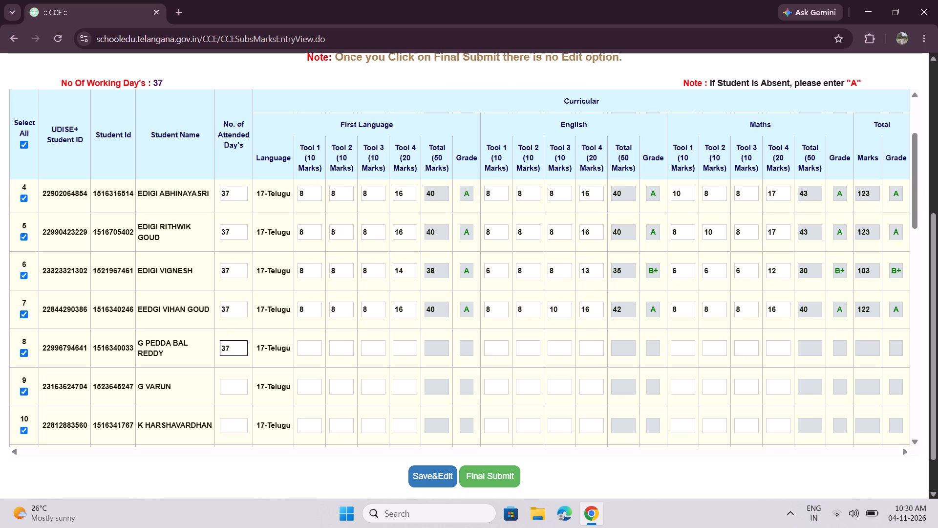
Enter the eighth student's First Language marks as 8, 6, 8 and 14 for Tools 1 to 4.
left_click(311, 351)
key("8")
left_click(336, 351)
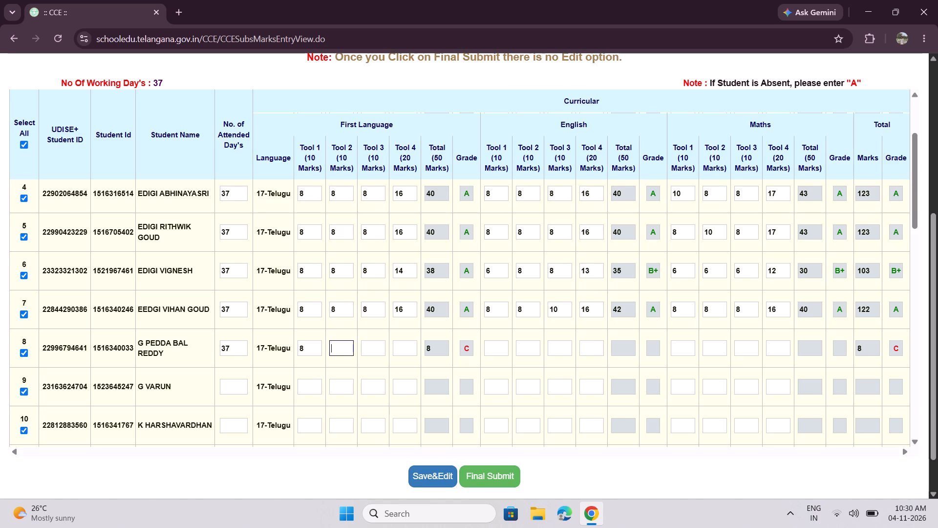
key("6")
left_click(359, 351)
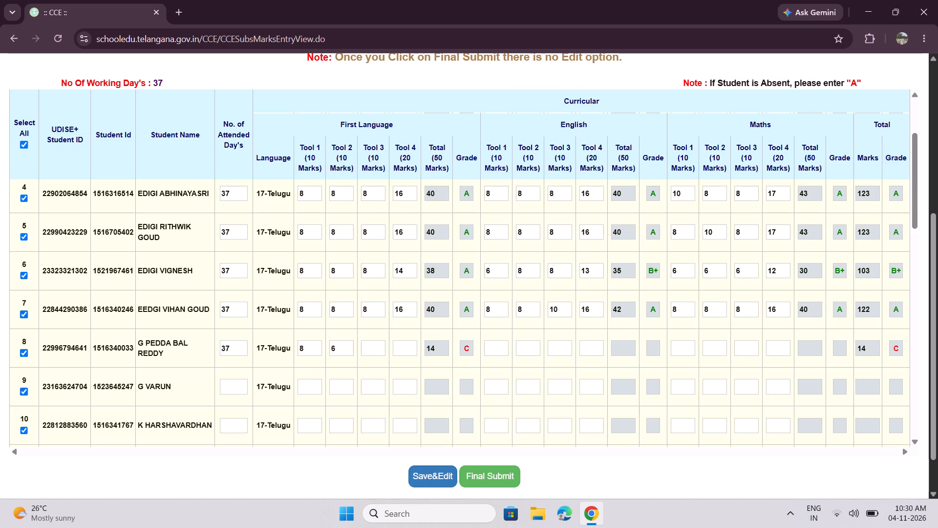
left_click(376, 351)
key("8")
left_click(404, 351)
type("14")
Enter the eighth student's English marks as 8, 6, 8 and 14 for Tools 1 to 4.
left_click(495, 350)
key("8")
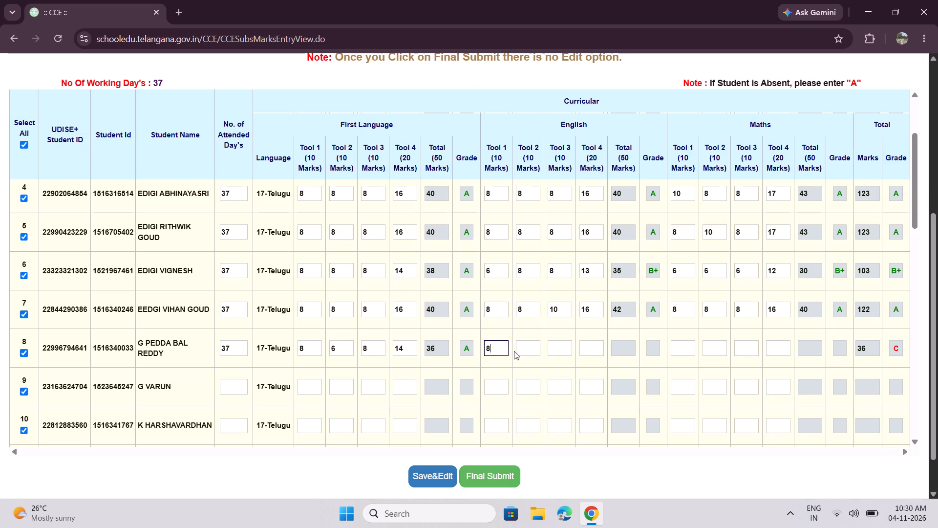
left_click(521, 351)
key("6")
left_click(561, 351)
key("8")
left_click(596, 351)
type("14")
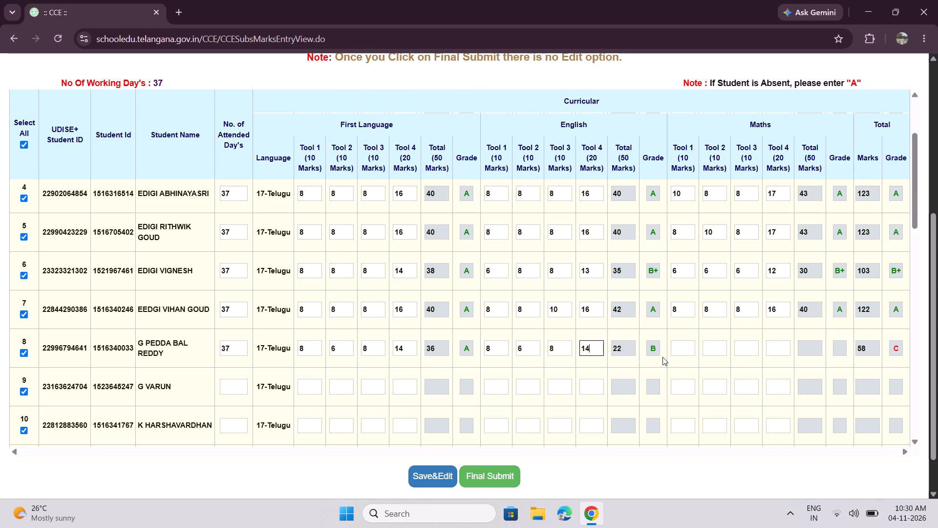
Enter the eighth student's Maths marks as 6, 8, 6 and 13 for Tools 1 to 4.
left_click(679, 352)
key("6")
left_click(722, 348)
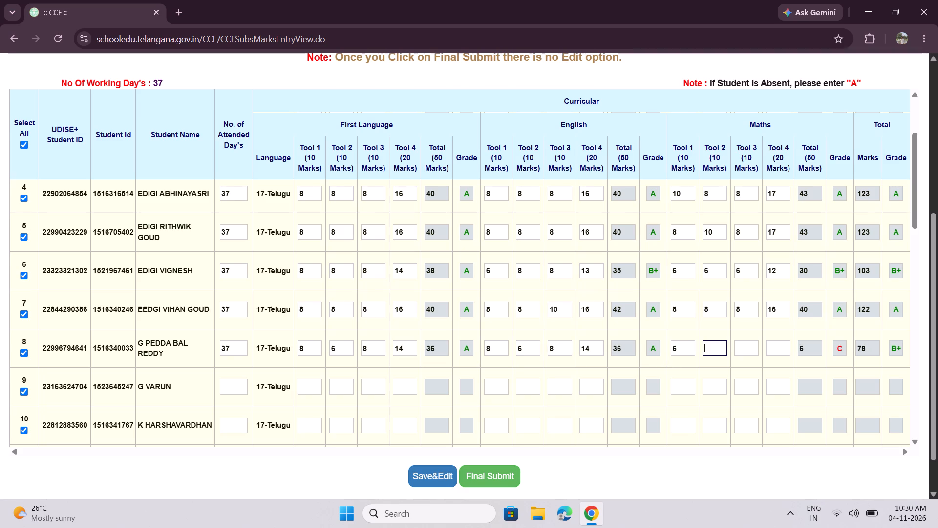
key("8")
key("6")
key("BackSpace")
key("6")
key("BackSpace")
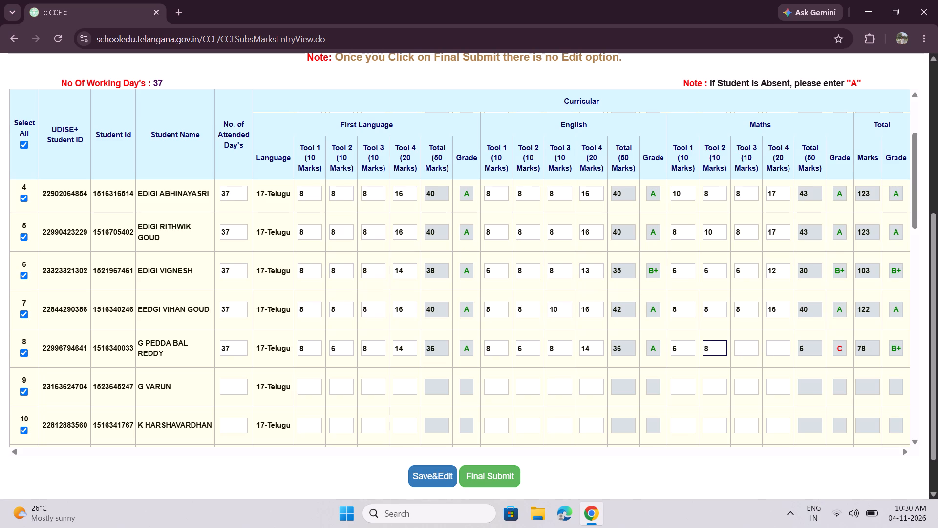
left_click(760, 355)
left_click(747, 347)
key("6")
left_click(785, 348)
type("13")
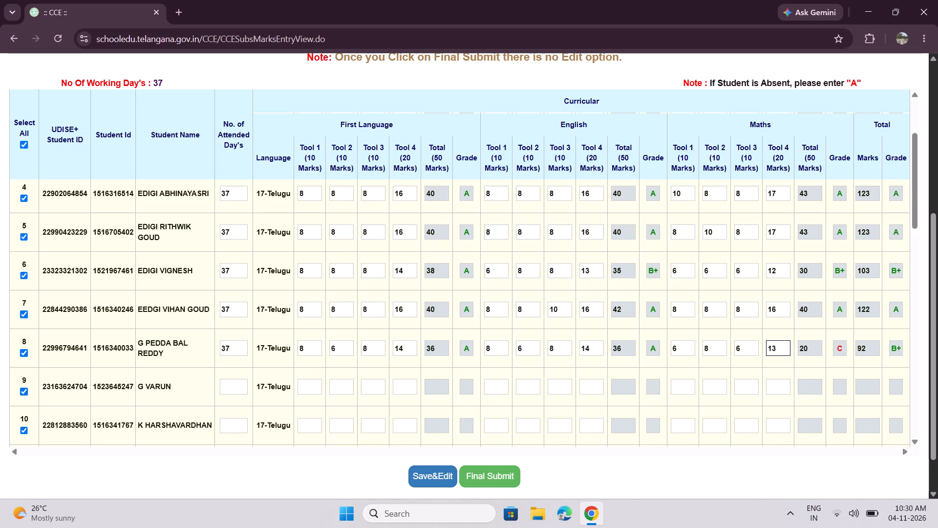
left_click_drag(885, 352, 579, 352)
left_click_drag(530, 367, 436, 352)
left_click_drag(436, 352, 372, 348)
Set the ninth student's number of attended days to 37.
left_click(242, 392)
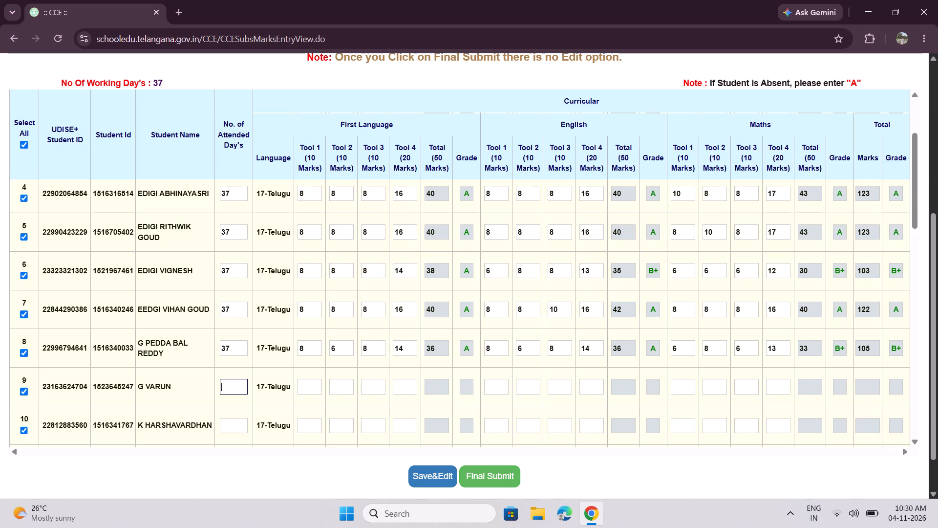
type("37")
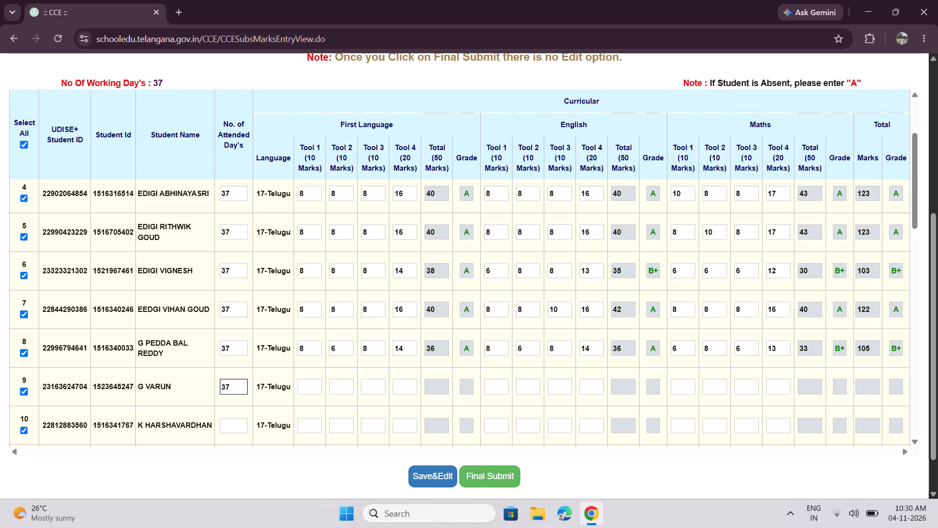
Enter the ninth student's First Language marks as 8, 8, 8 and 16 for Tools 1 to 4.
left_click(305, 387)
key("8")
left_click(337, 388)
key("8")
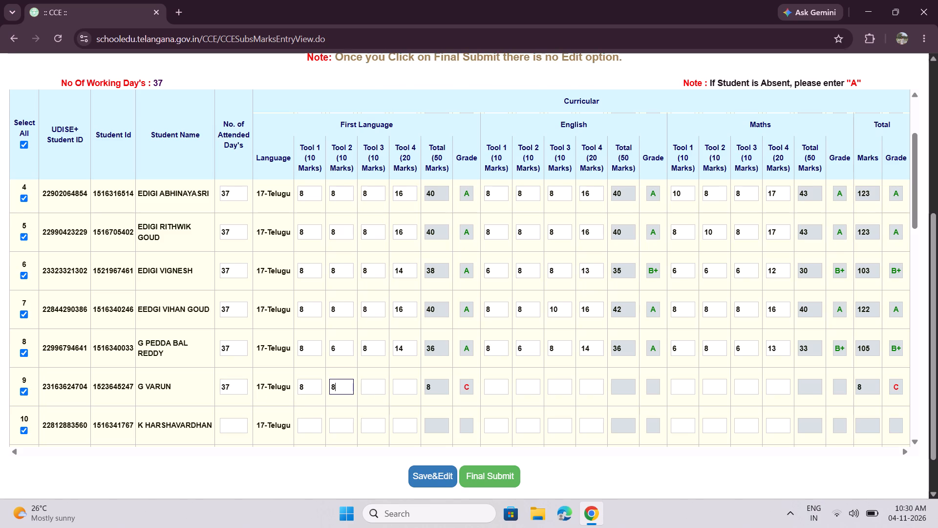
left_click(369, 387)
key("8")
left_click(403, 387)
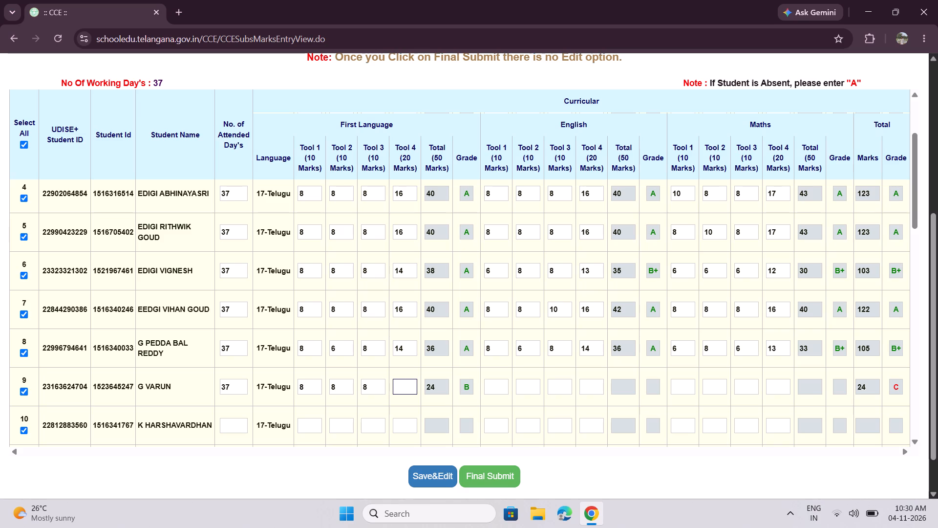
type("16")
Enter the ninth student's English marks as 8, 8, 8 and 16 for Tools 1 to 4.
left_click(490, 387)
key("8")
left_click(535, 383)
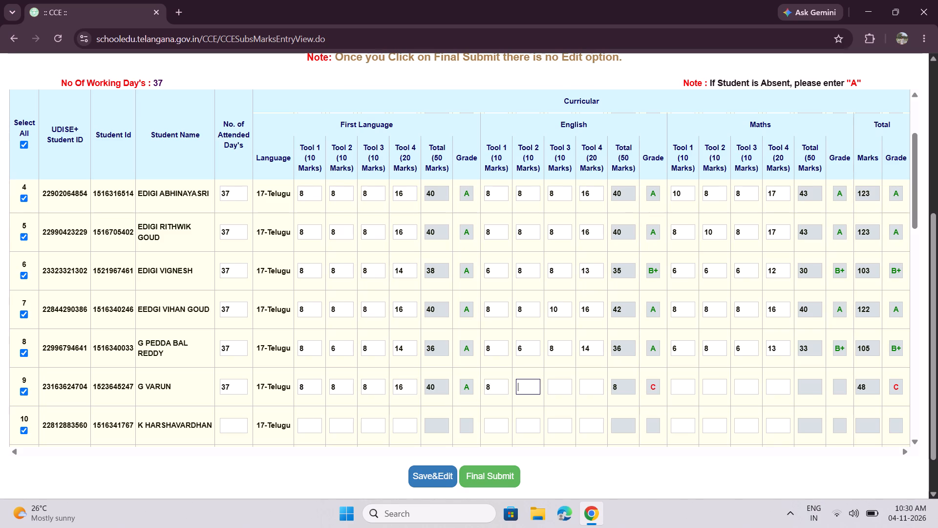
key("8")
left_click(554, 383)
key("8")
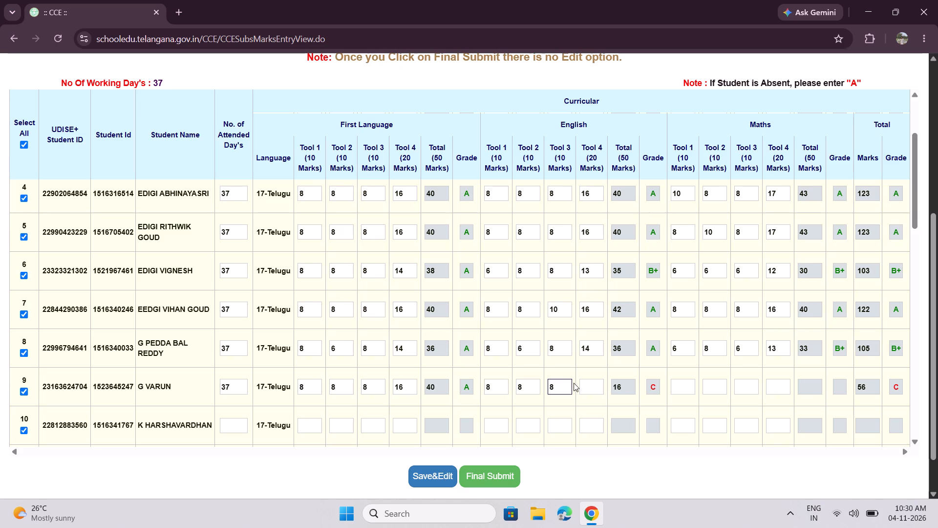
left_click(580, 385)
key("4")
key("BackSpace")
type("16")
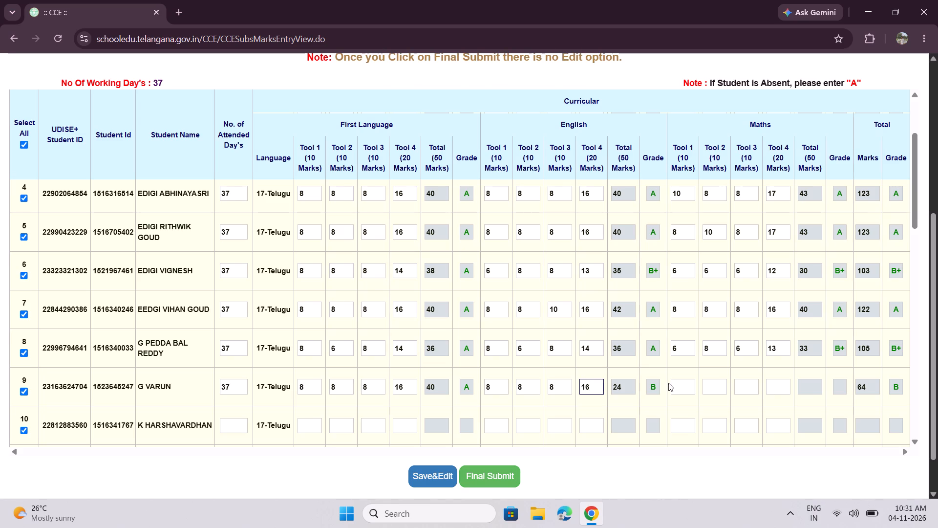
Enter the ninth student's Maths marks as 8, 8, 6 and 14 for Tools 1 to 4.
left_click(681, 384)
key("4")
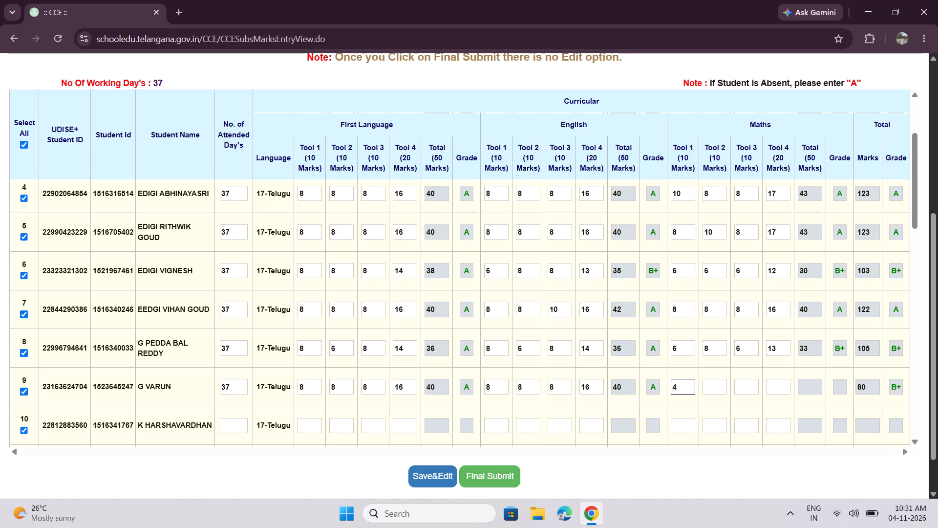
left_click(713, 384)
key("4")
left_click(749, 387)
double_click(711, 385)
key("8")
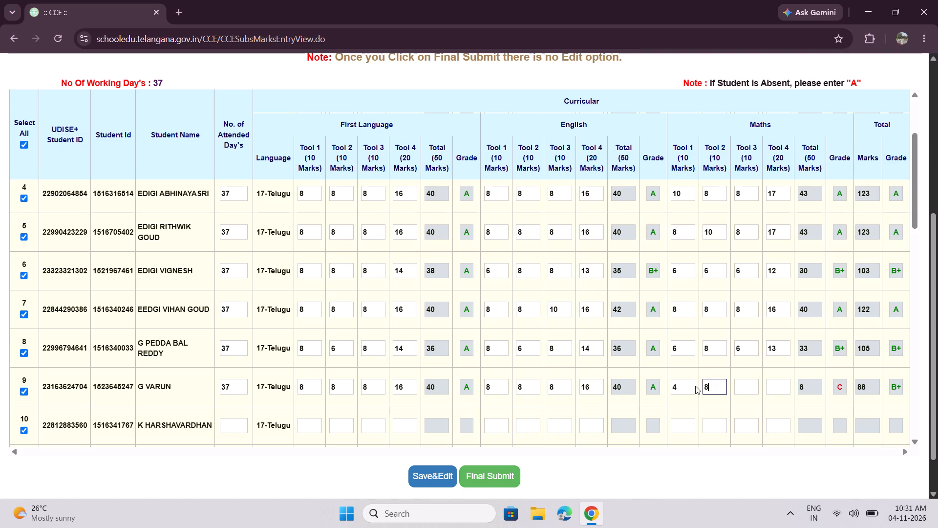
double_click(687, 387)
key("8")
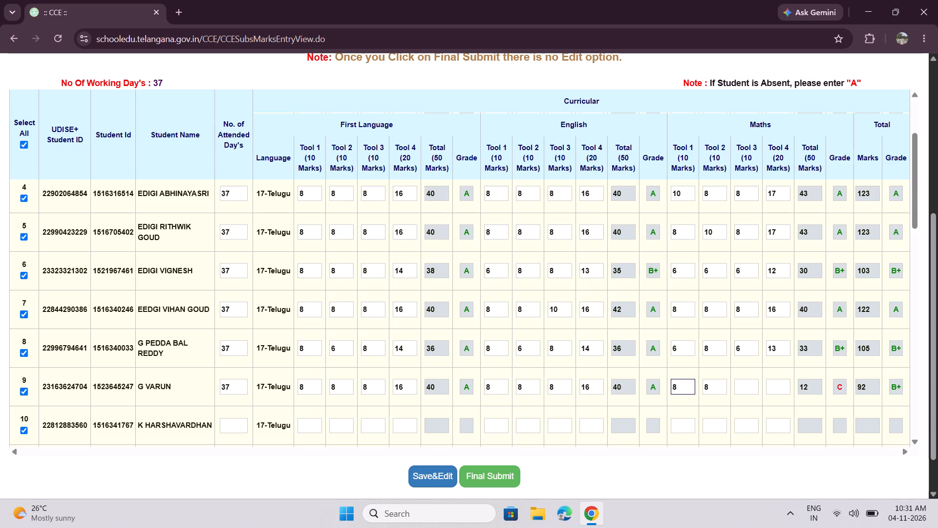
left_click(746, 390)
key("1")
key("BackSpace")
key("6")
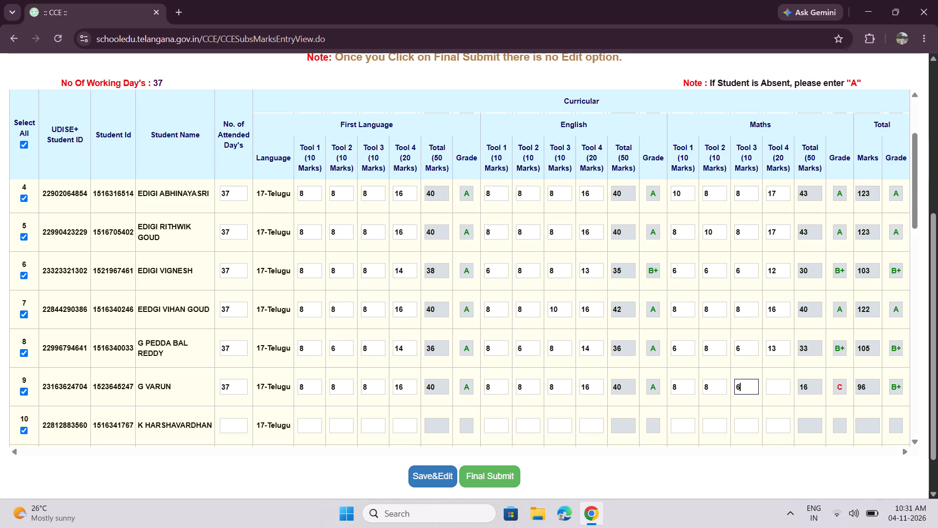
left_click(781, 389)
key("1")
key("4")
left_click_drag(889, 392, 589, 396)
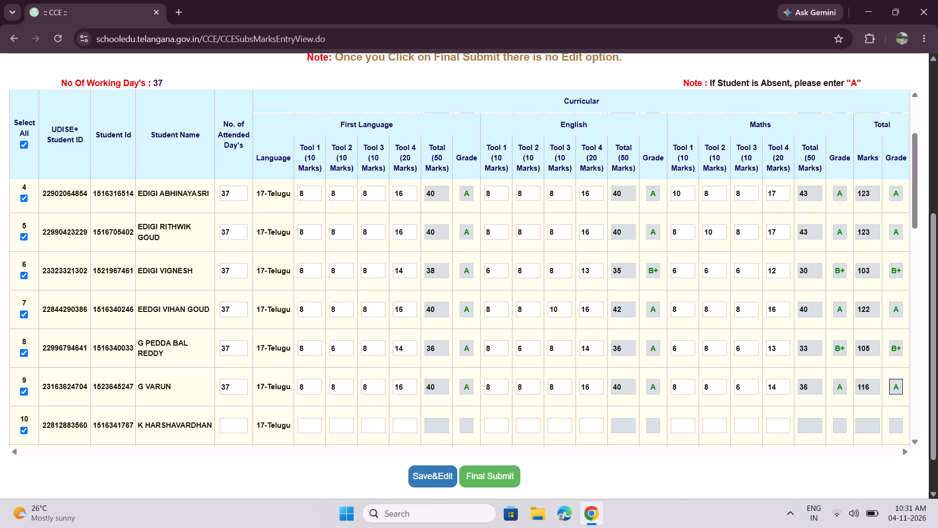
Set the tenth student's number of attended days to 37.
left_click(234, 424)
key("Down")
key("Down")
key("Down")
key("Down")
key("Down")
type("37")
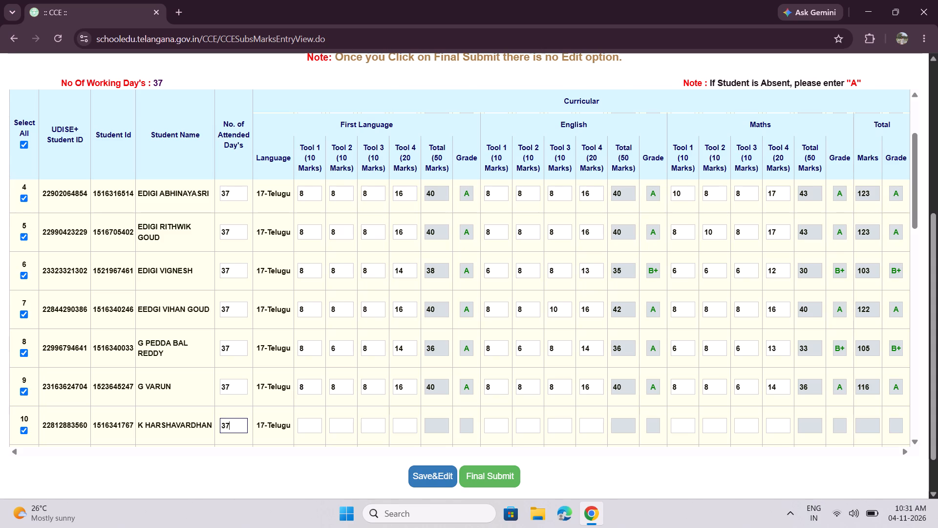
Enter the tenth student's First Language marks as 6, 4, 4 and 15 for Tools 1 to 4.
left_click(307, 426)
key("6")
left_click(356, 427)
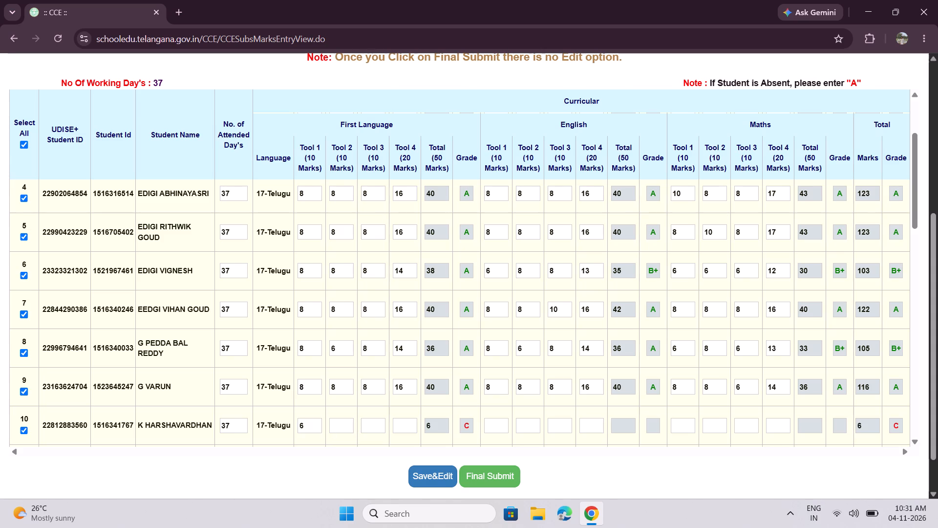
left_click(345, 426)
key("6")
key("BackSpace")
key("4")
left_click(371, 430)
key("6")
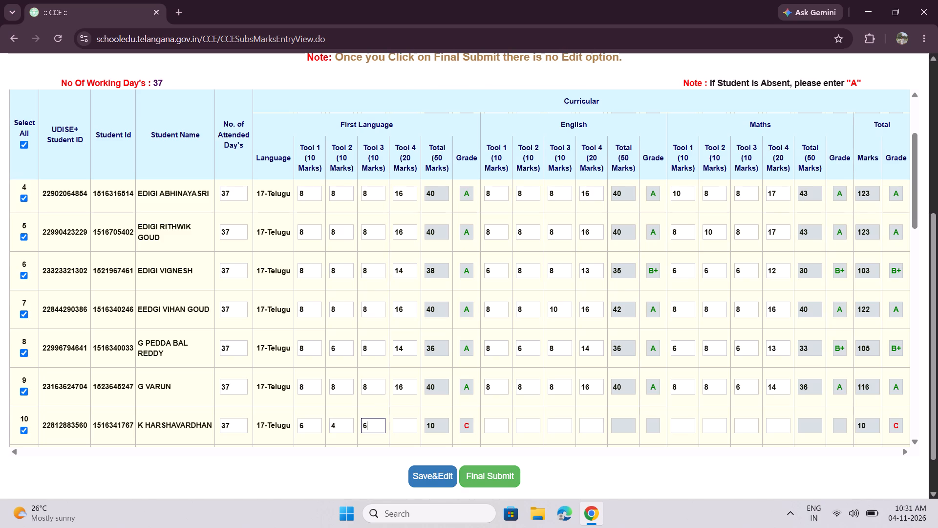
key("BackSpace")
key("4")
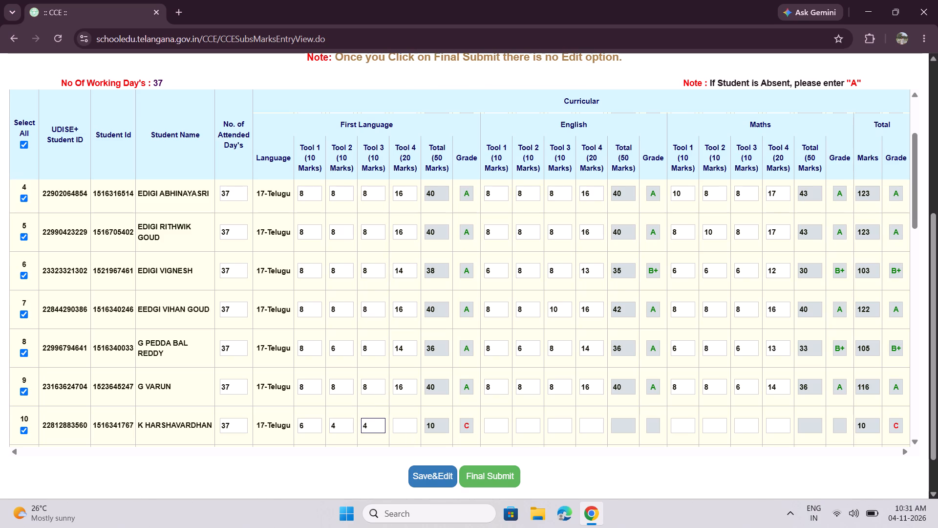
left_click(406, 428)
type("15")
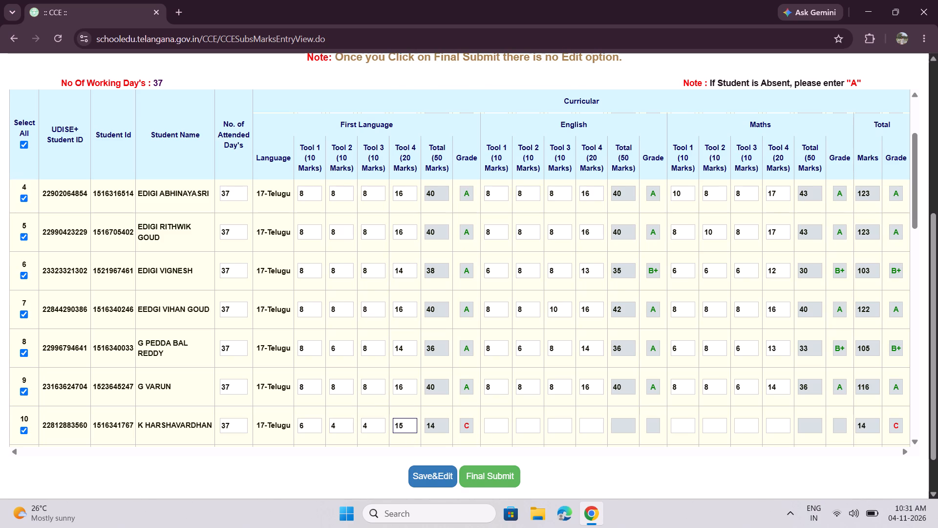
Enter the tenth student's English marks as 8, 8, 6 and 14 for Tools 1 to 4.
left_click(491, 427)
key("8")
left_click(530, 421)
key("8")
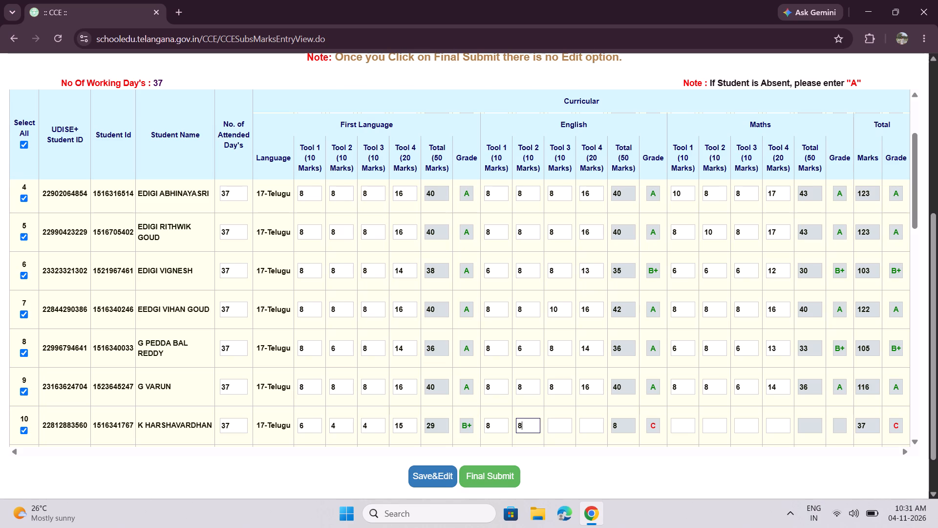
left_click(561, 425)
key("6")
left_click(600, 428)
key("1")
key("4")
Enter the tenth student's Maths marks as 8, 8, 8 and 16 for Tools 1 to 4.
left_click(675, 430)
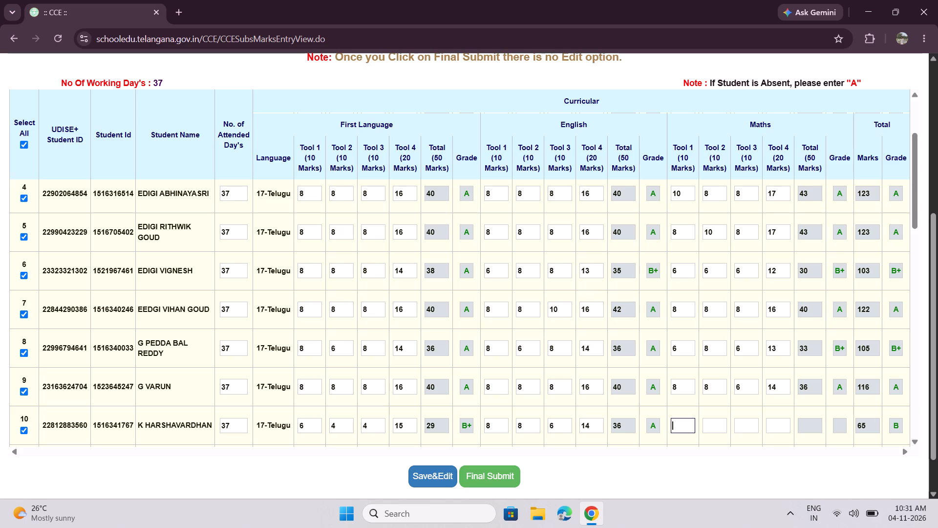
key("8")
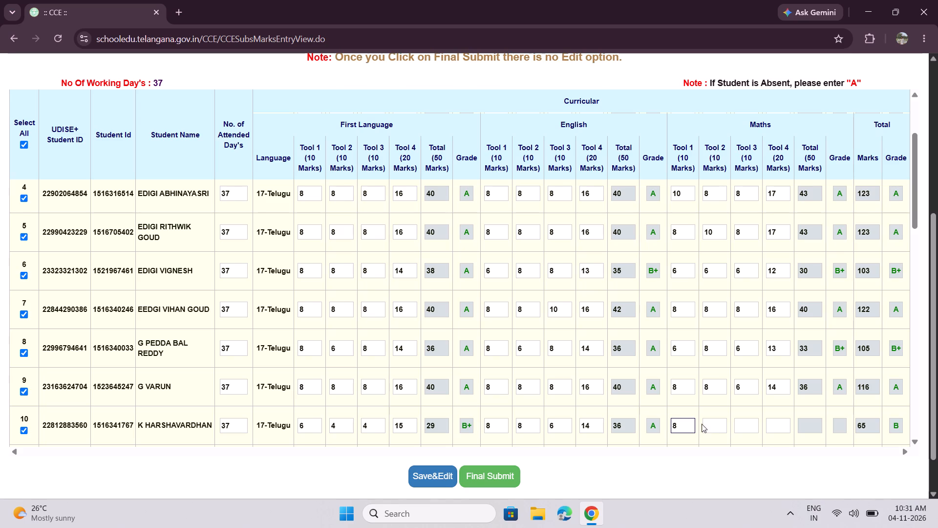
left_click(710, 424)
key("8")
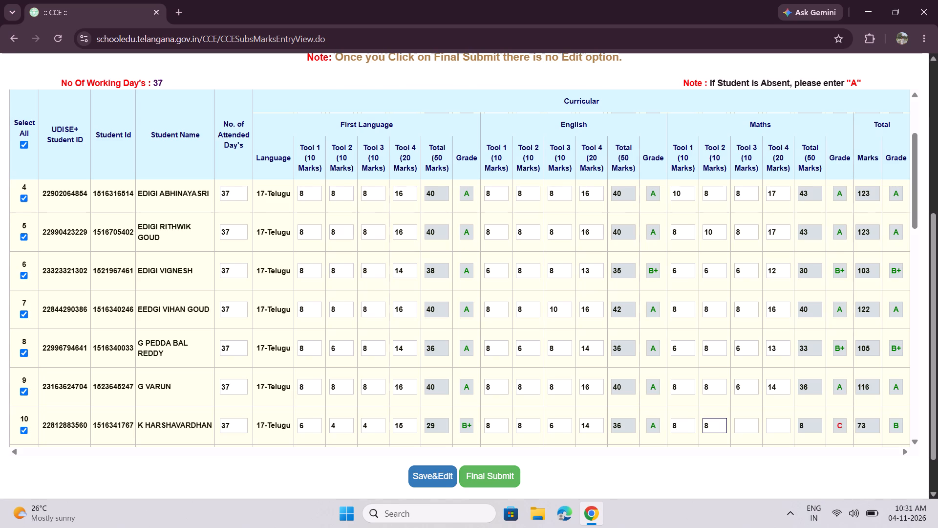
left_click(741, 426)
key("8")
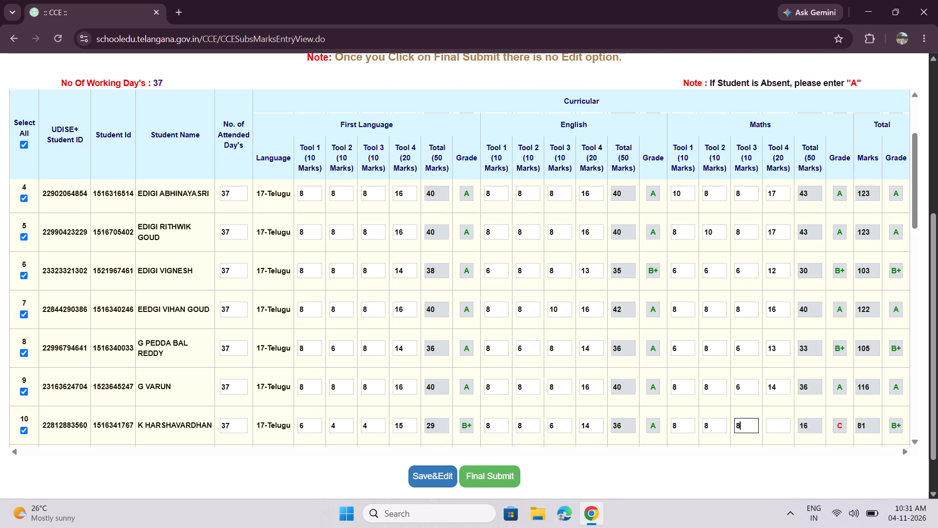
left_click(775, 424)
type("1+6")
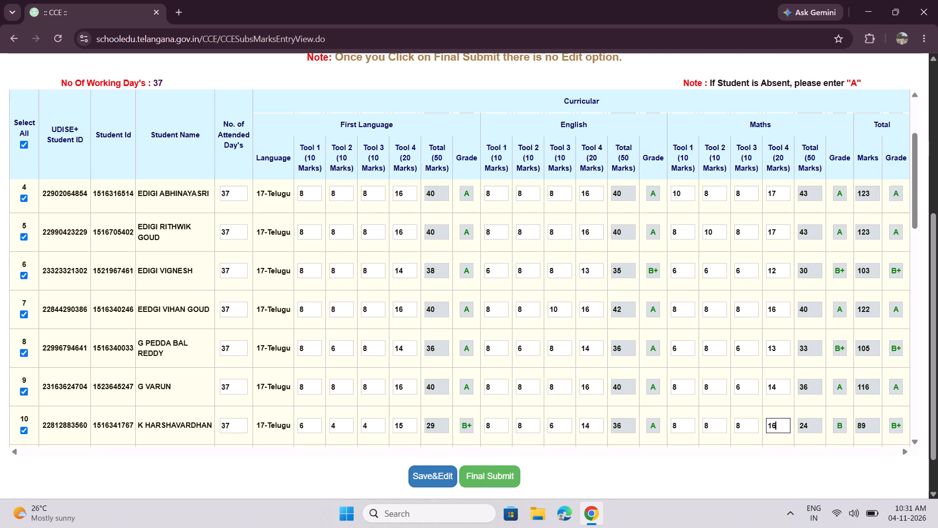
left_click_drag(861, 424, 620, 414)
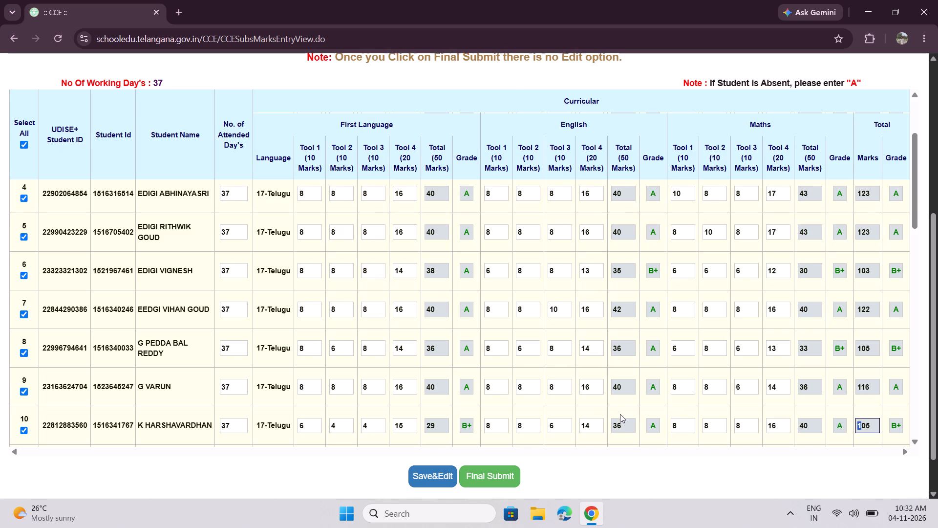
Set the eleventh student's number of attended days to 37.
left_click(545, 397)
key("Down")
key("Down")
key("Down")
key("Down")
key("Down")
key("Down")
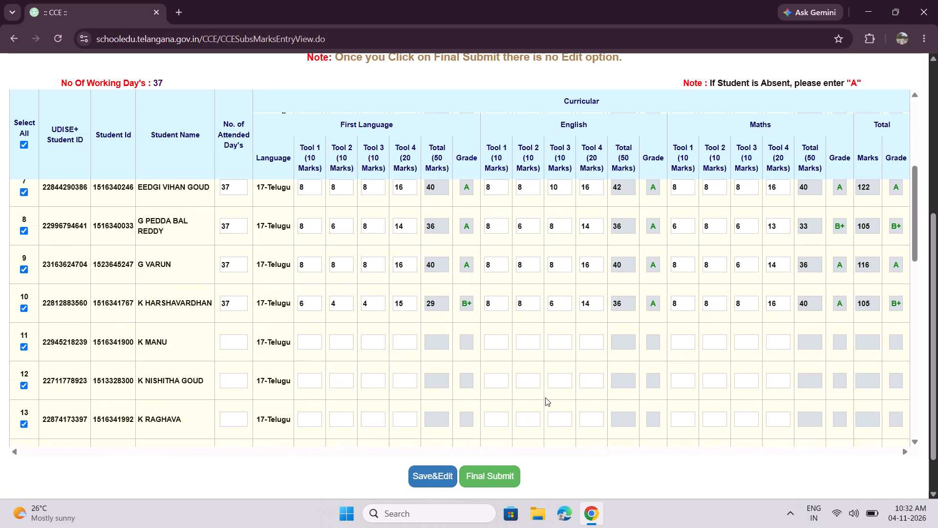
key("Down")
key("Down")
key("Down")
key("Down")
key("Down")
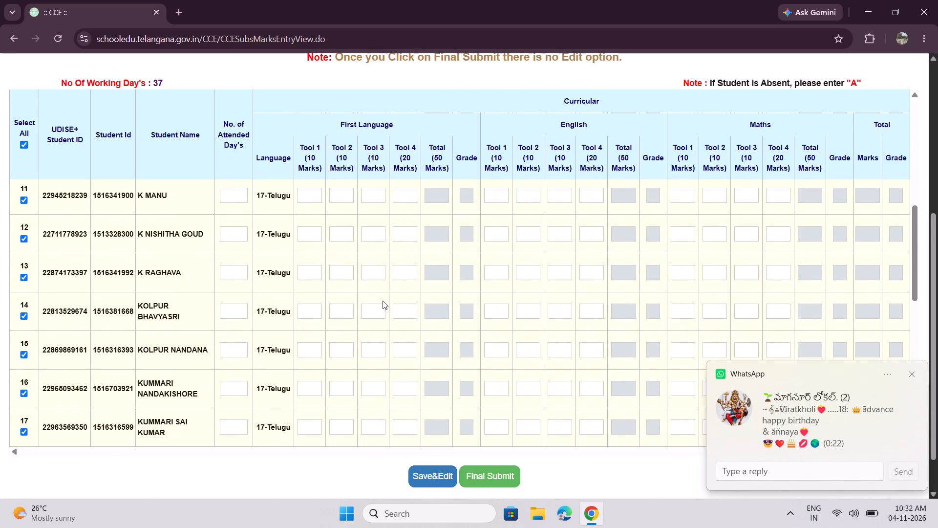
left_click(237, 196)
key("3")
key("7")
Enter the eleventh student's First Language marks as 8, 8, 6 and 15 for Tools 1 to 4.
left_click(306, 200)
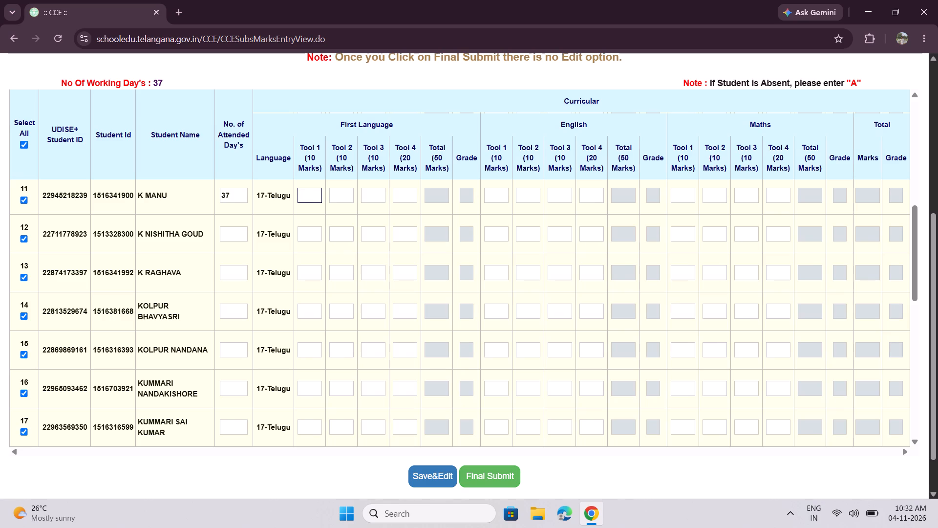
key("8")
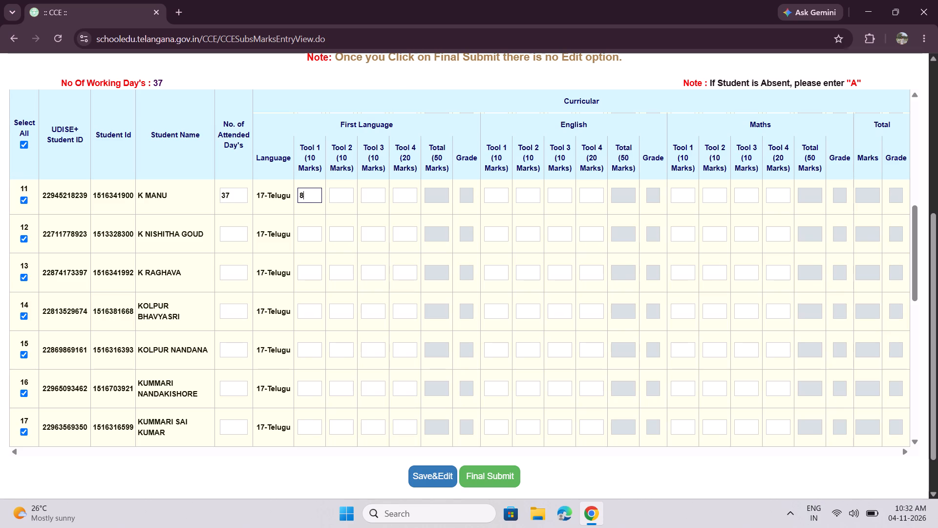
left_click(343, 197)
key("8")
left_click(379, 193)
key("6")
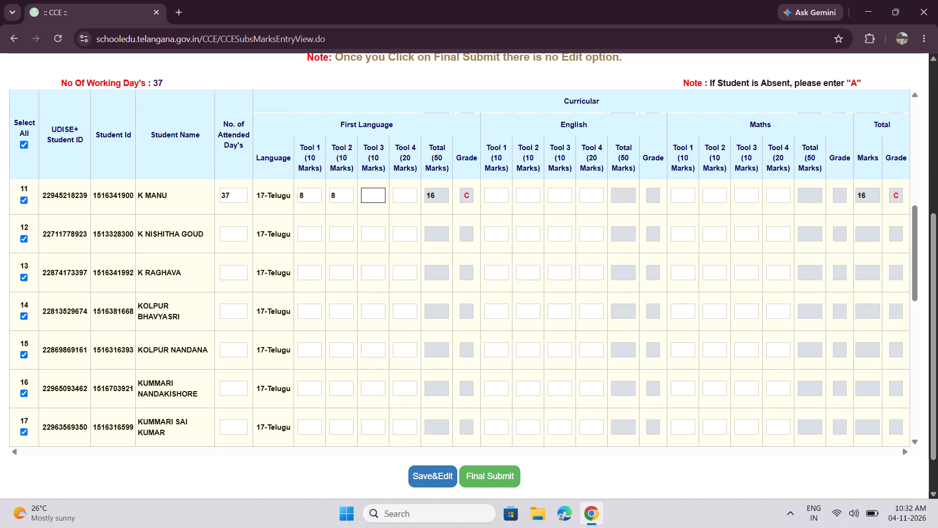
left_click(400, 193)
type("16")
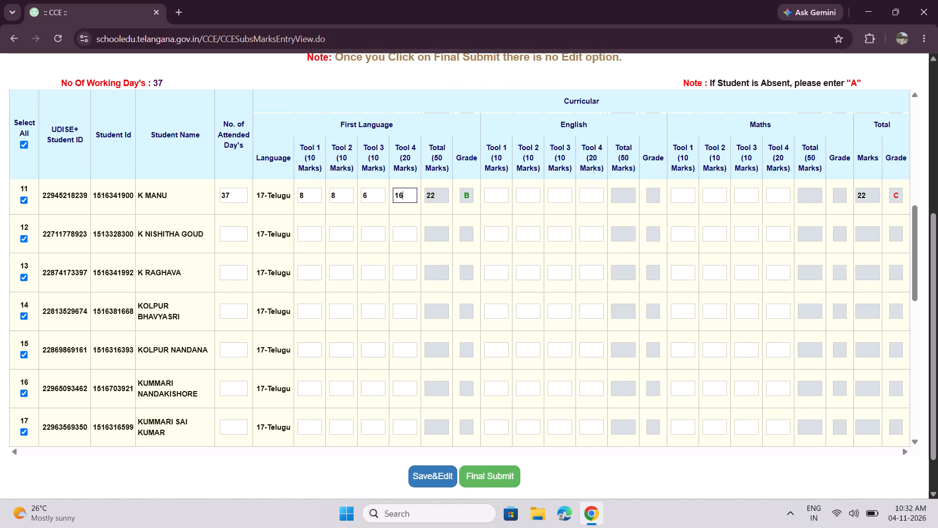
key("BackSpace")
key("5")
Enter the eleventh student's English marks as 8, 6, 8 and 14 for Tools 1 to 4.
left_click(493, 195)
key("8")
left_click(524, 197)
key("6")
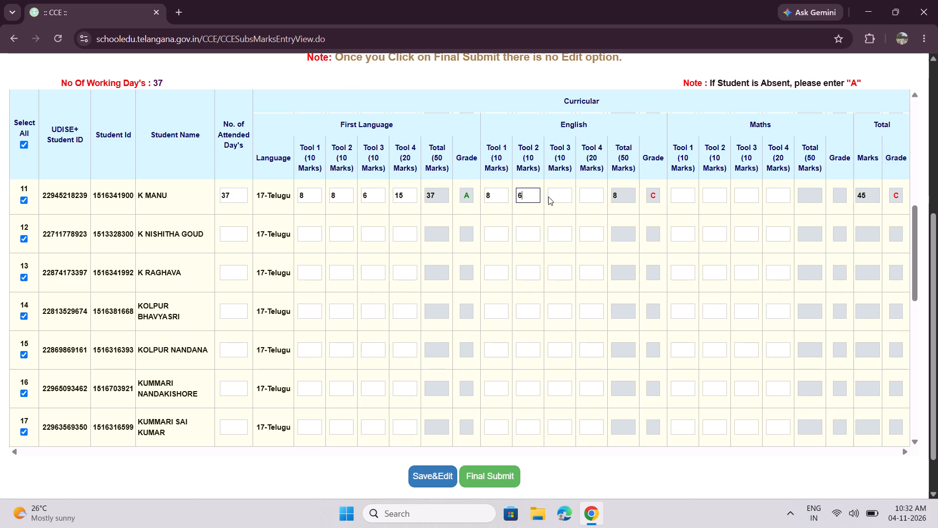
left_click(553, 196)
key("6")
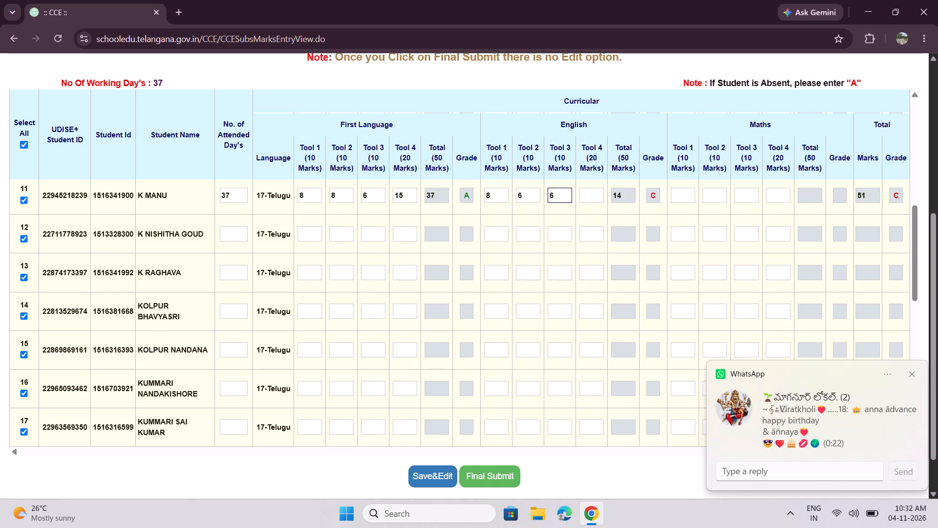
left_click(590, 196)
double_click(551, 192)
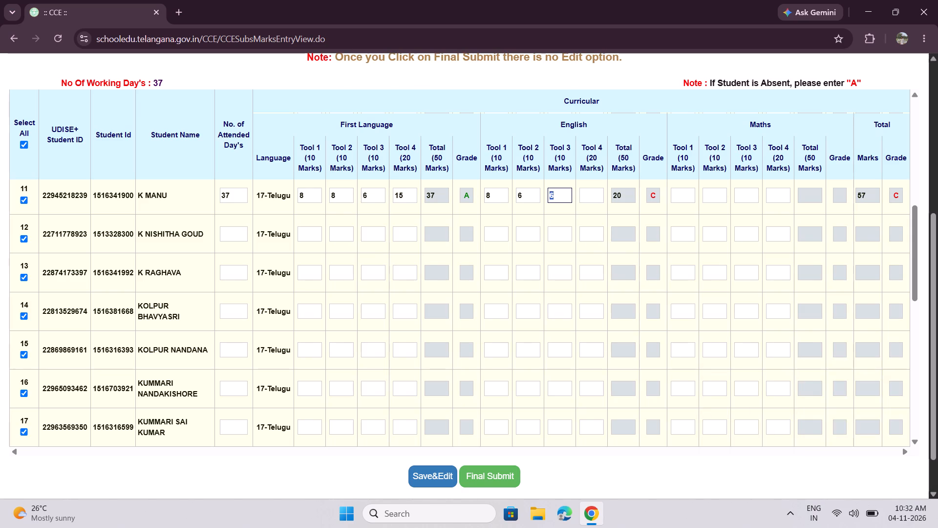
key("8")
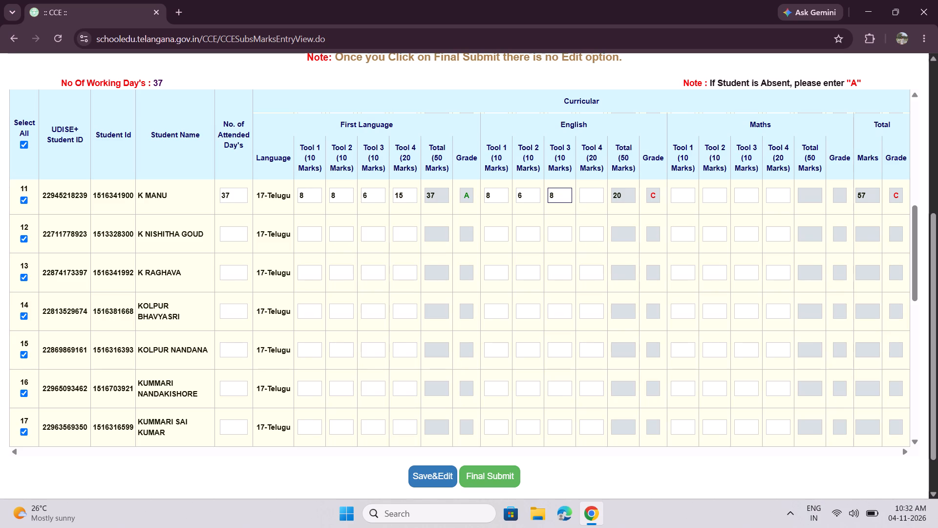
left_click(588, 197)
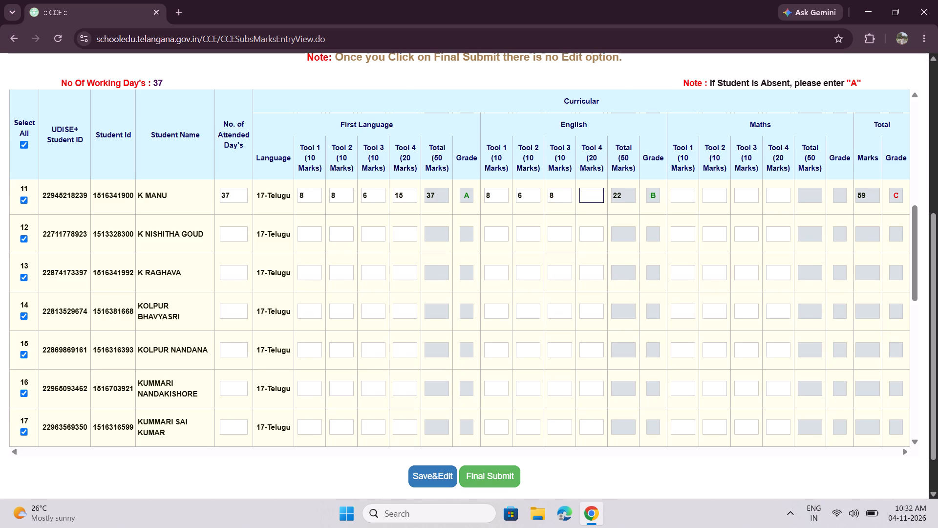
type("14")
Enter the eleventh student's Maths marks as 8, 8, 6 and 14 for Tools 1 to 4.
left_click(678, 197)
key("8")
left_click_drag(707, 196, 748, 190)
key("8")
left_click(748, 190)
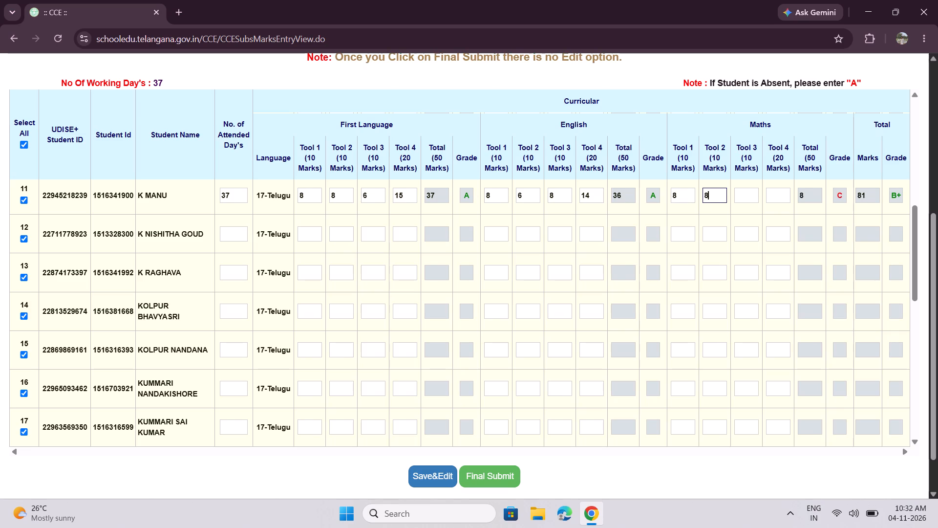
key("6")
left_click(769, 194)
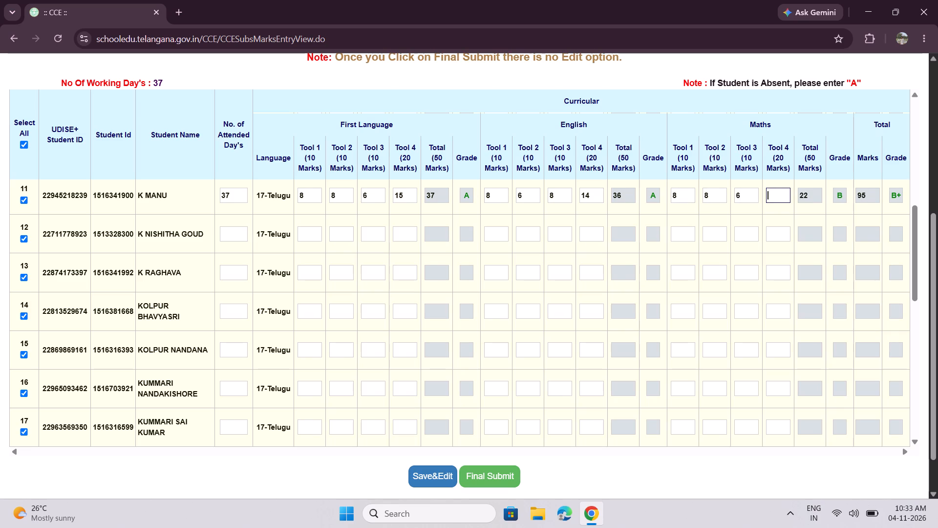
type("14")
left_click_drag(852, 195, 736, 218)
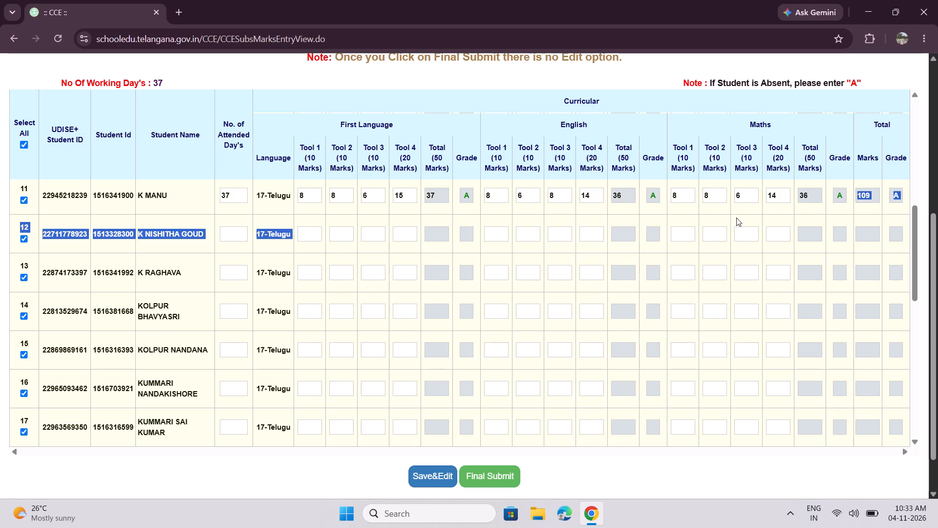
left_click_drag(736, 218, 637, 224)
Set the twelfth student's number of attended days to 37.
left_click(234, 232)
left_click(234, 232)
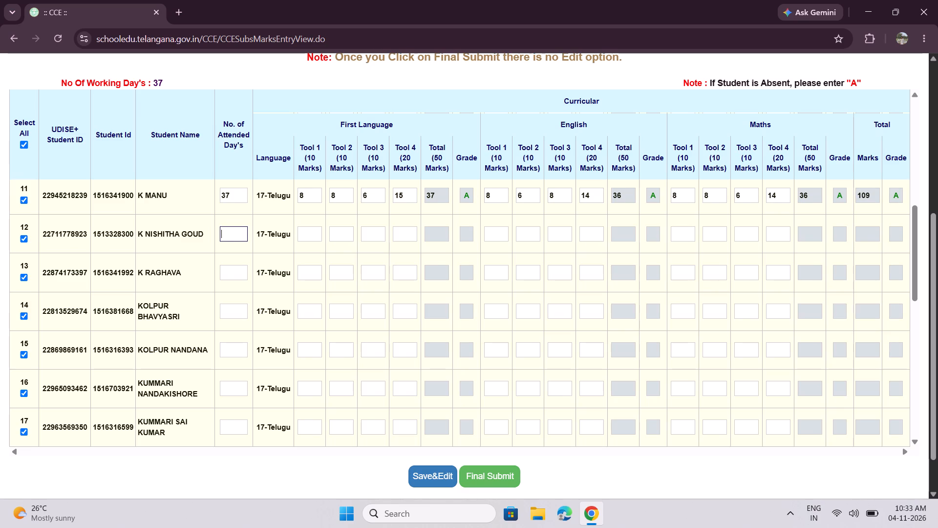
key("3")
key("7")
Enter the twelfth student's First Language marks as 8, 8, 8 and 16 for Tools 1 to 4.
left_click(301, 232)
key("8")
left_click(341, 240)
key("8")
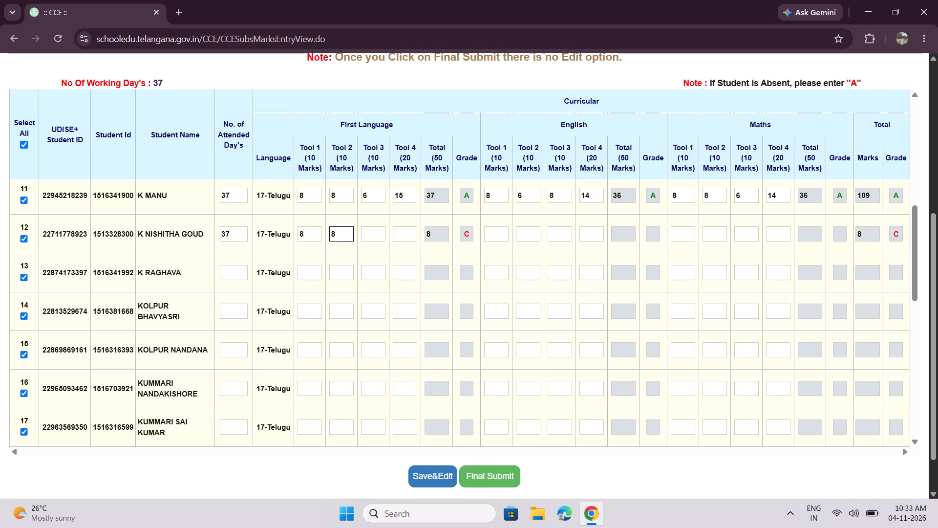
key("8")
key("BackSpace")
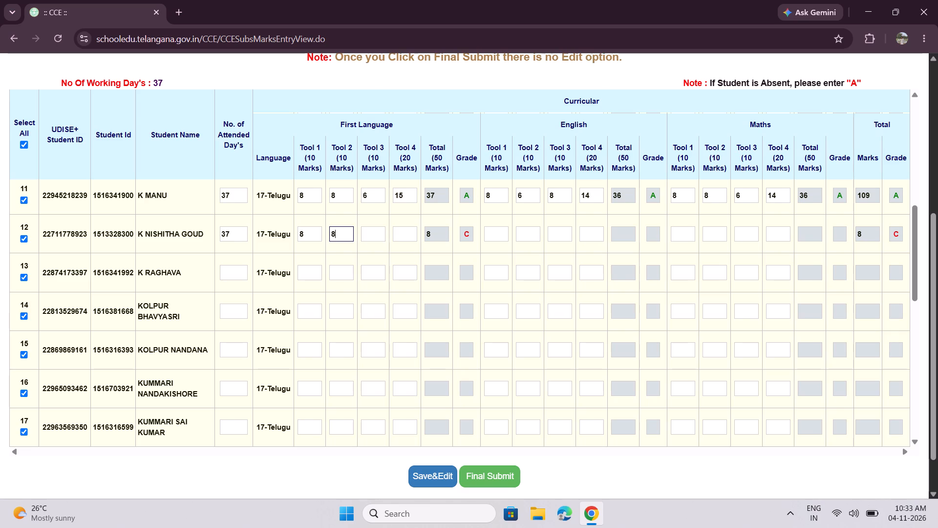
left_click(381, 234)
key("8")
left_click(404, 235)
type("16")
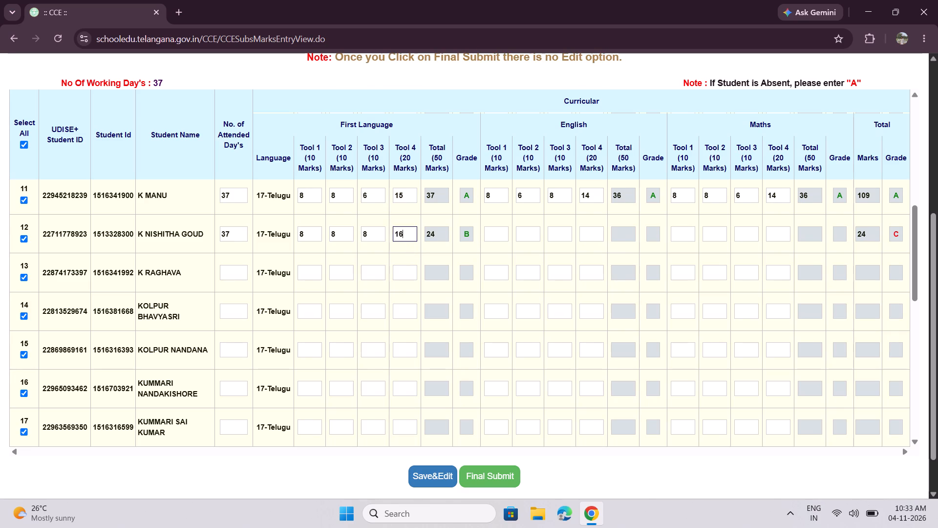
Change the twelfth student's First Language Tool 4 mark to 15.
key("BackSpace")
key("5")
Enter the twelfth student's English marks as 8, 8, 8 and 16 for Tools 1 to 4.
left_click(490, 235)
key("8")
left_click(530, 233)
key("8")
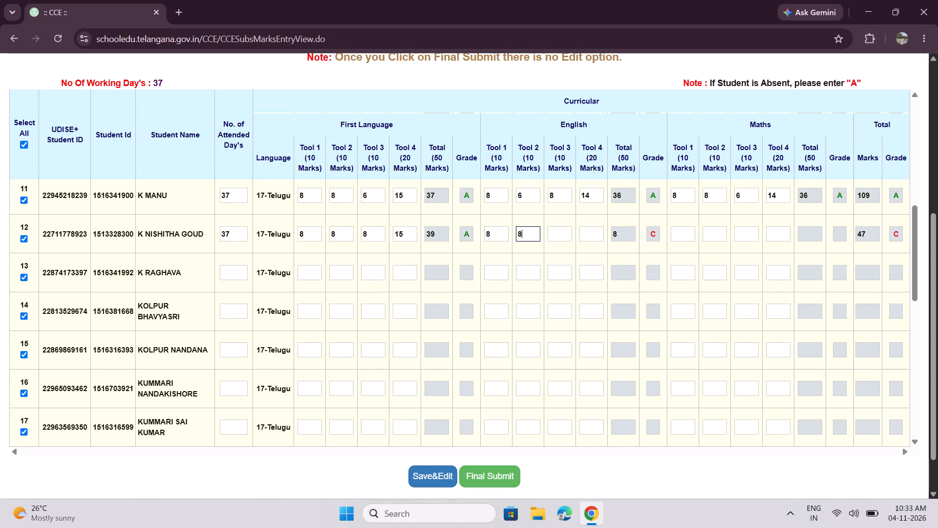
left_click(559, 234)
key("8")
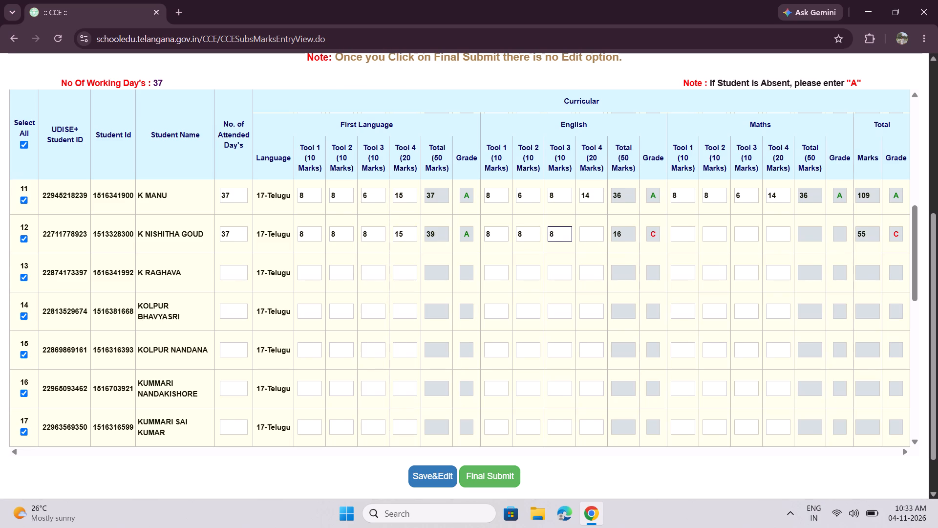
left_click(585, 231)
key("1")
key("6")
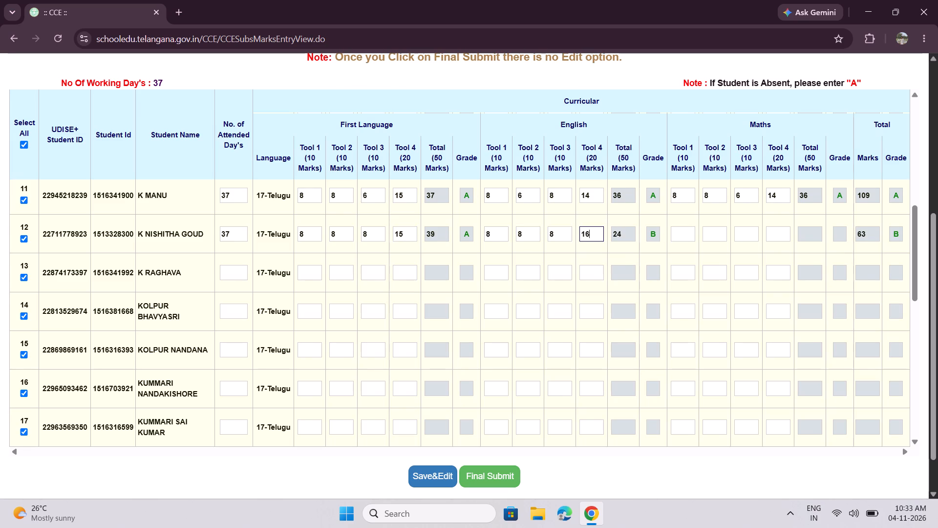
Enter the twelfth student's Maths marks as 8, 8, 8 and 15 for Tools 1 to 4.
left_click(676, 232)
key("8")
left_click(717, 234)
key("8")
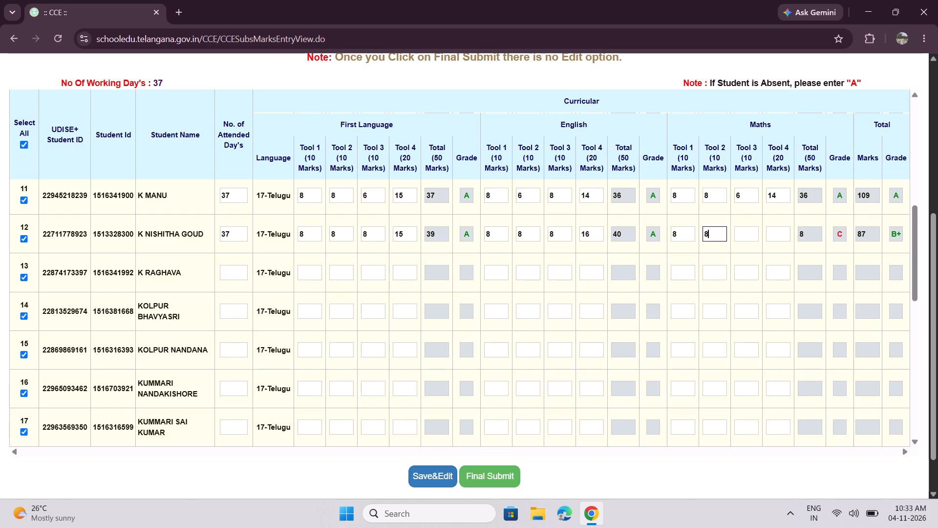
left_click(750, 234)
key("8")
left_click(775, 234)
key("1")
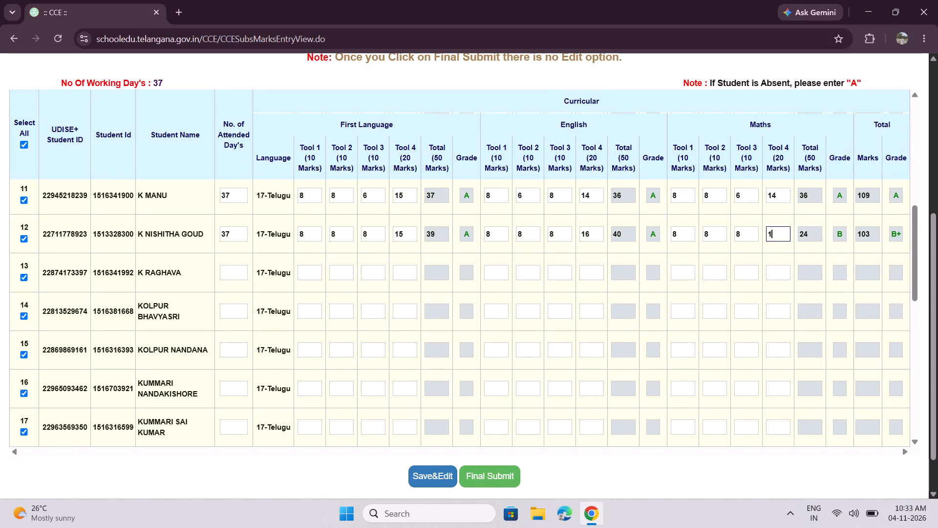
key("5")
left_click_drag(783, 263, 564, 230)
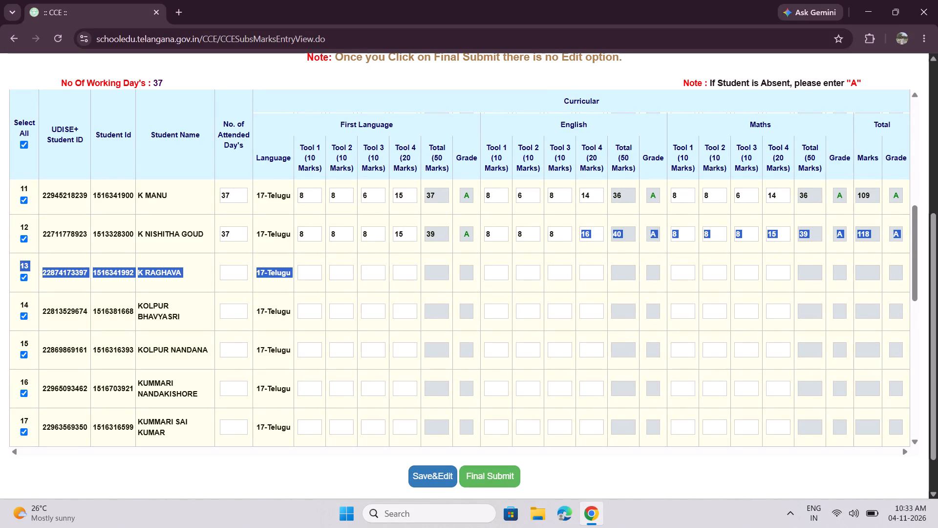
left_click(564, 230)
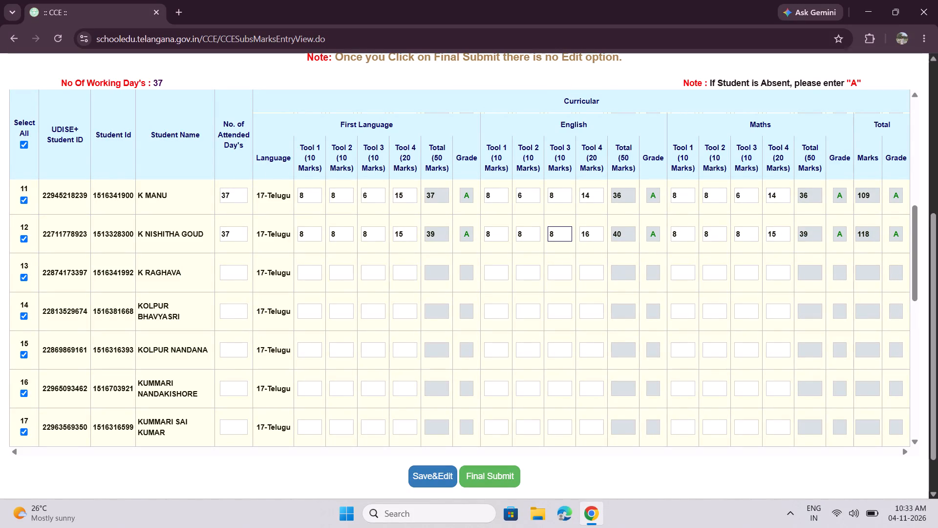
Set the thirteenth student's number of attended days to 37.
left_click(235, 270)
type("37")
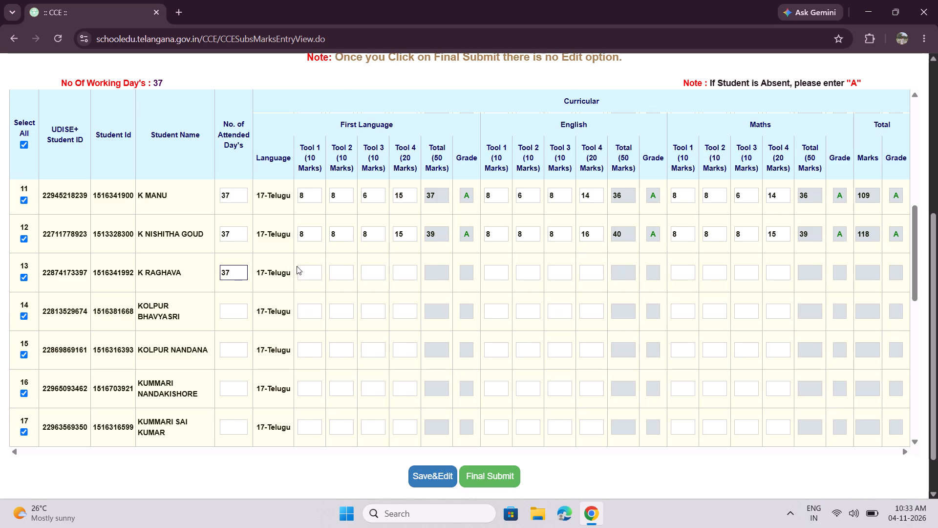
Enter the thirteenth student's First Language marks as 10, 8, 8 and 16 for Tools 1 to 4.
left_click(301, 268)
type("10")
left_click(341, 271)
key("8")
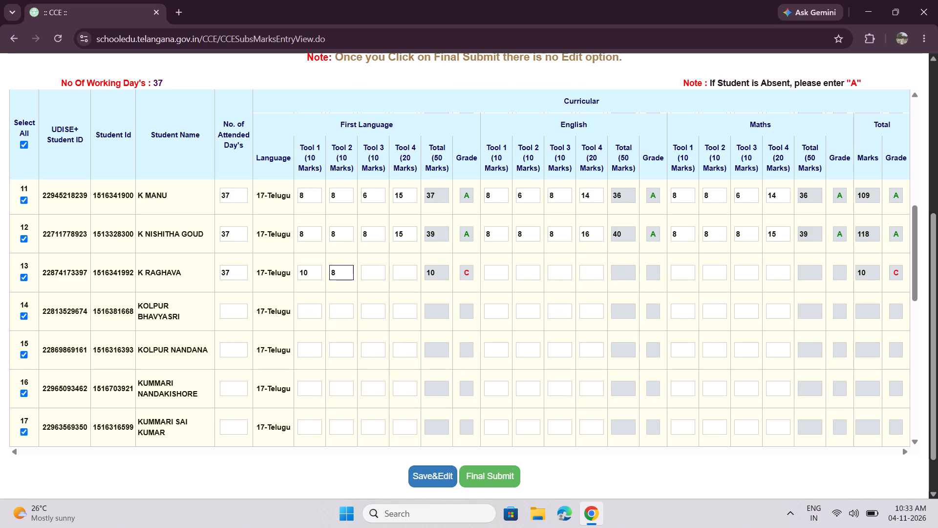
left_click(369, 279)
key("8")
left_click(409, 275)
key("1")
key("6")
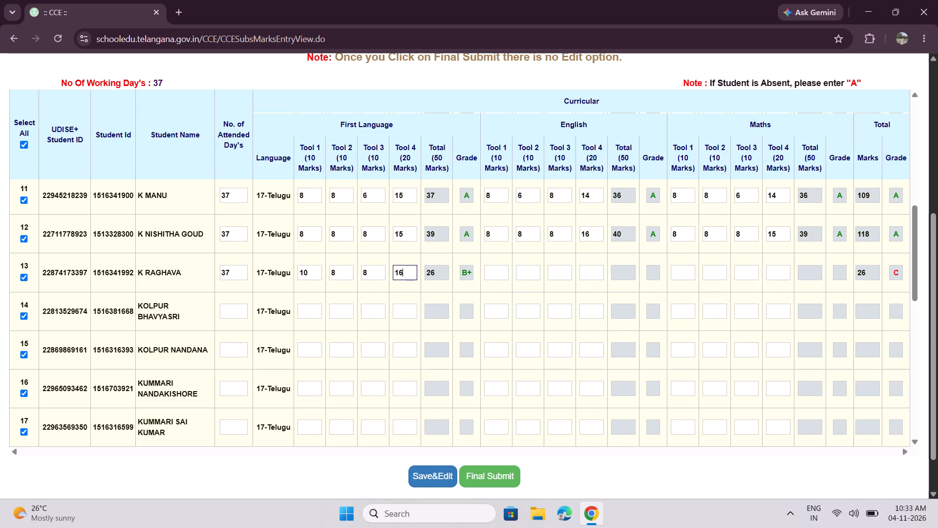
Enter the thirteenth student's English marks as 8, 8, 8 and 16 for Tools 1 to 4.
left_click(496, 273)
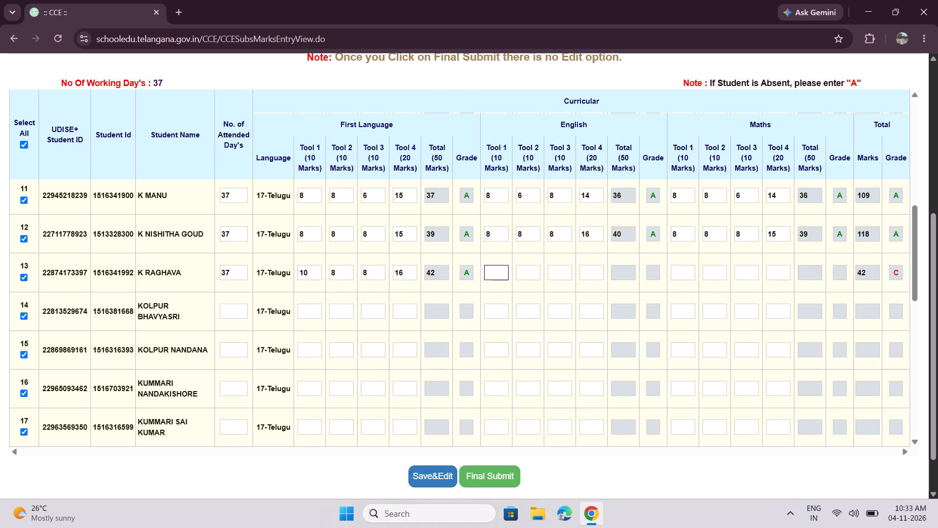
key("8")
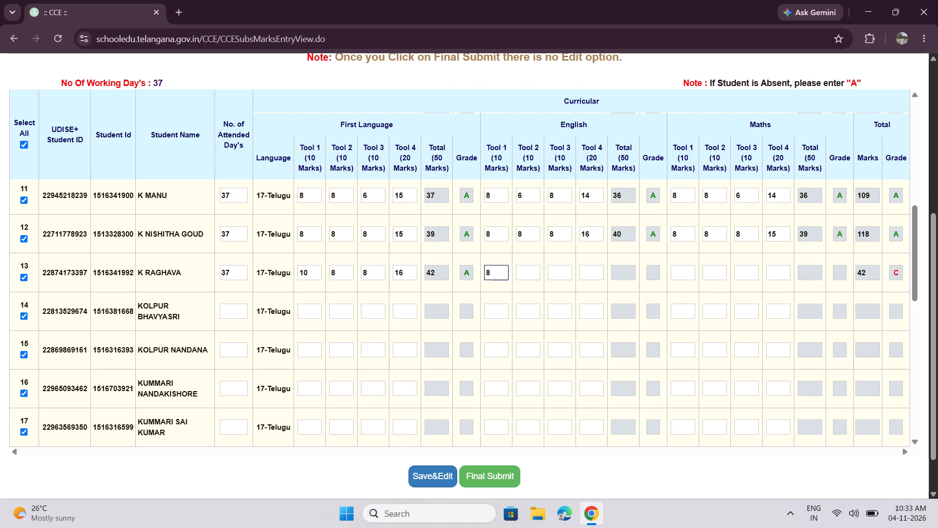
left_click(528, 273)
key("8")
left_click(550, 276)
key("8")
left_click(597, 275)
key("1")
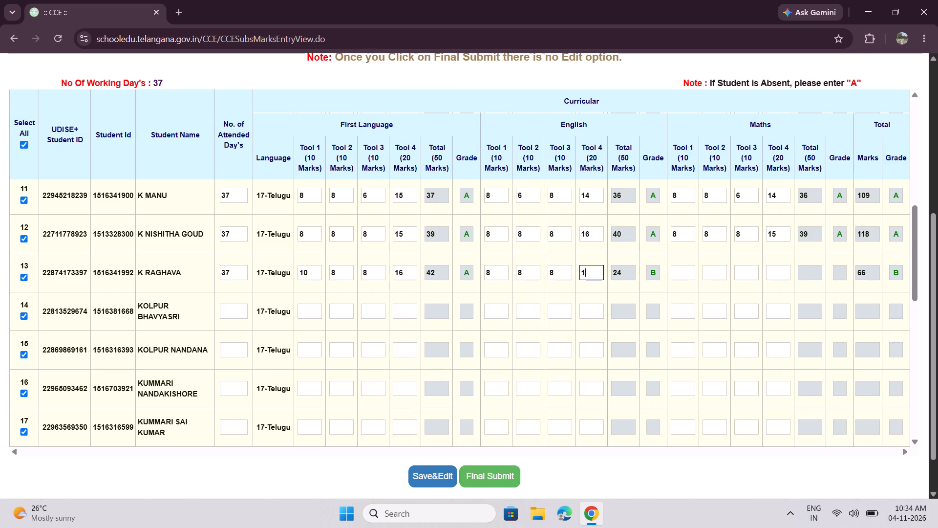
key("6")
Enter the thirteenth student's Maths marks as 8, 8, 8 and 17 for Tools 1 to 4.
left_click(681, 270)
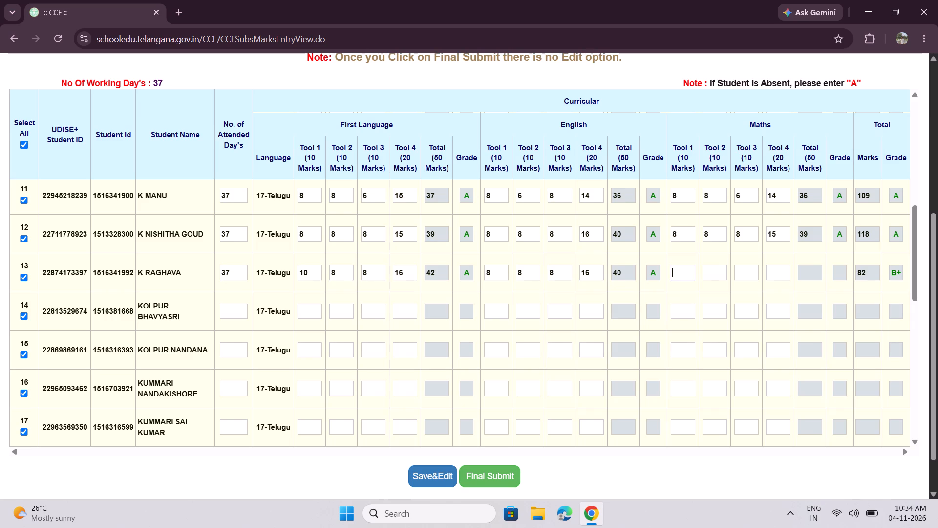
key("8")
left_click(708, 267)
key("8")
left_click(742, 269)
key("8")
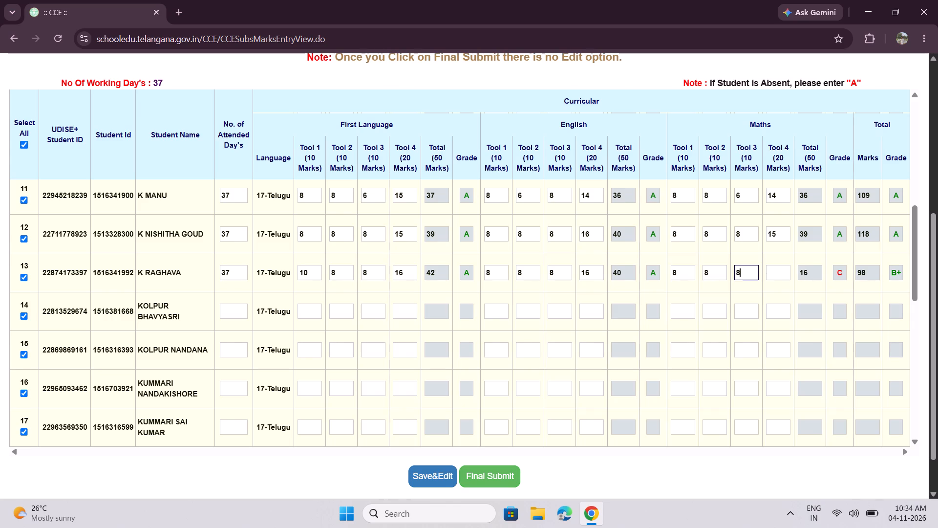
left_click(779, 272)
key("1")
key("6")
key("BackSpace")
key("7")
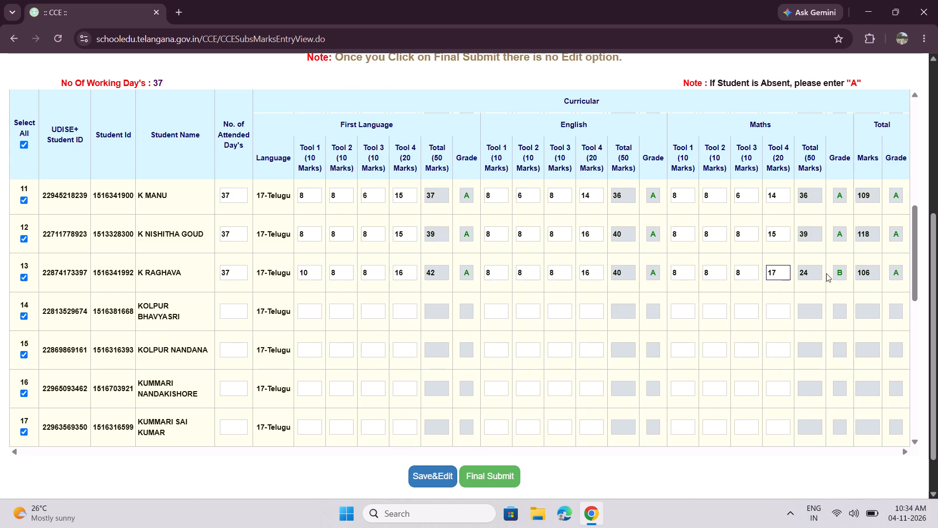
left_click(830, 273)
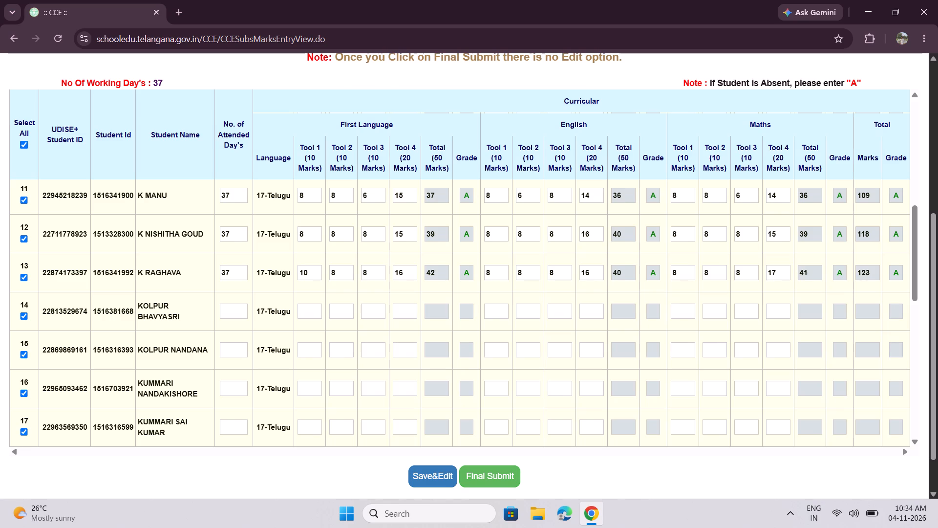
Change the thirteenth student's Maths Tool 4 mark to 16.
double_click(778, 272)
type("16")
left_click_drag(768, 303, 865, 328)
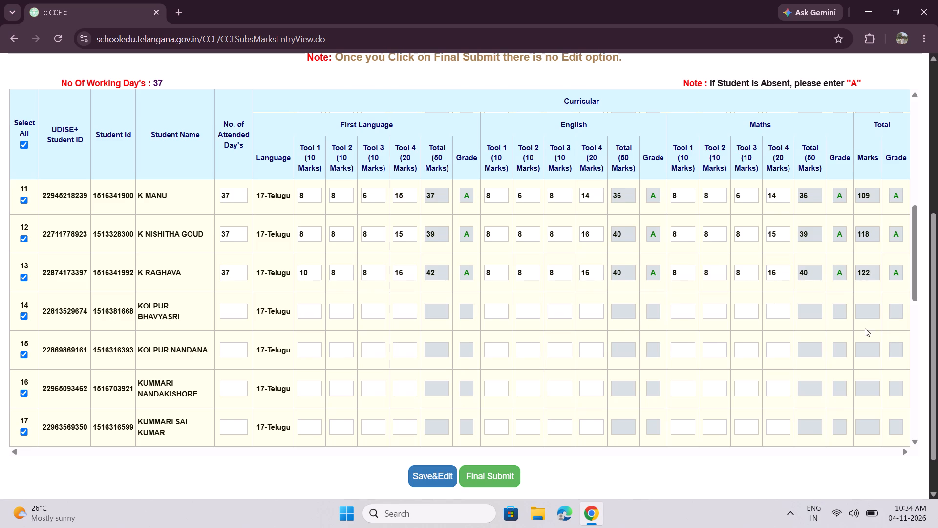
left_click_drag(865, 328, 866, 329)
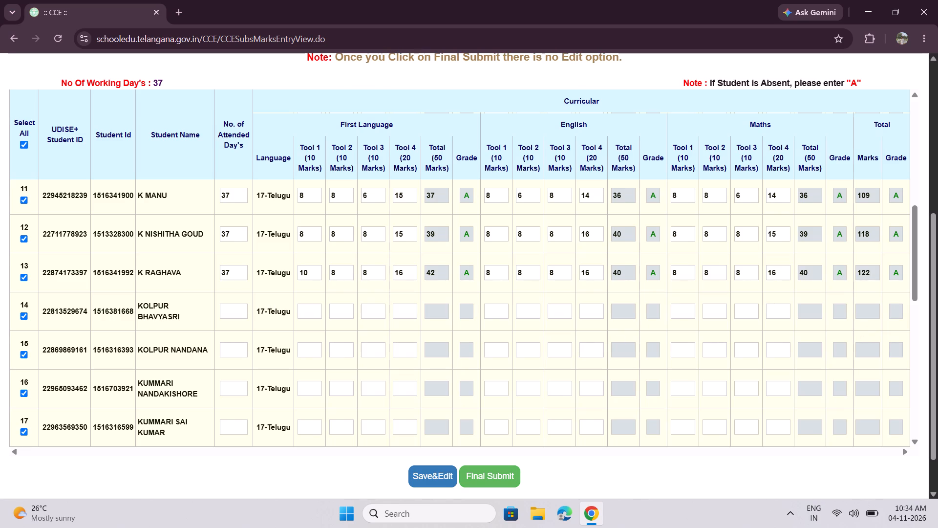
Set the fourteenth student's number of attended days to 37.
left_click(234, 307)
type("37")
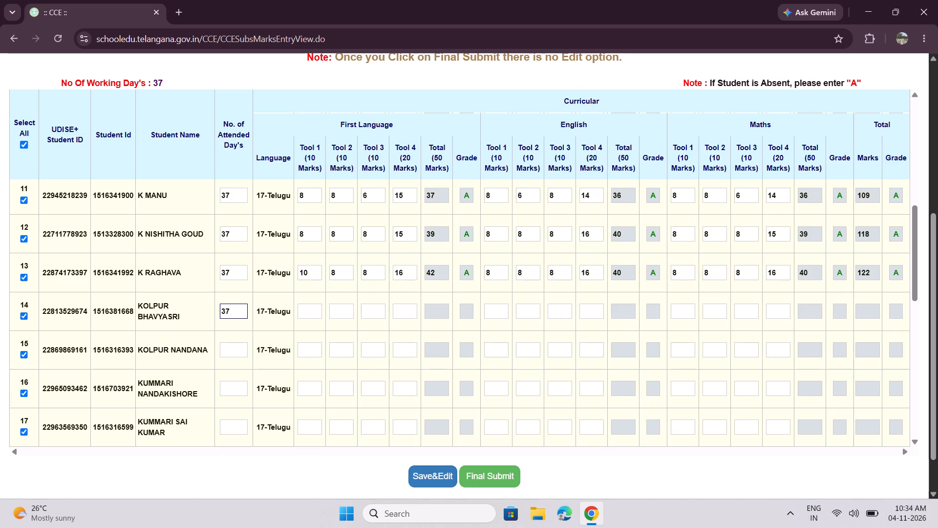
Enter the fourteenth student's First Language marks as 8, 6, 8 and 15 for Tools 1 to 4.
left_click(306, 309)
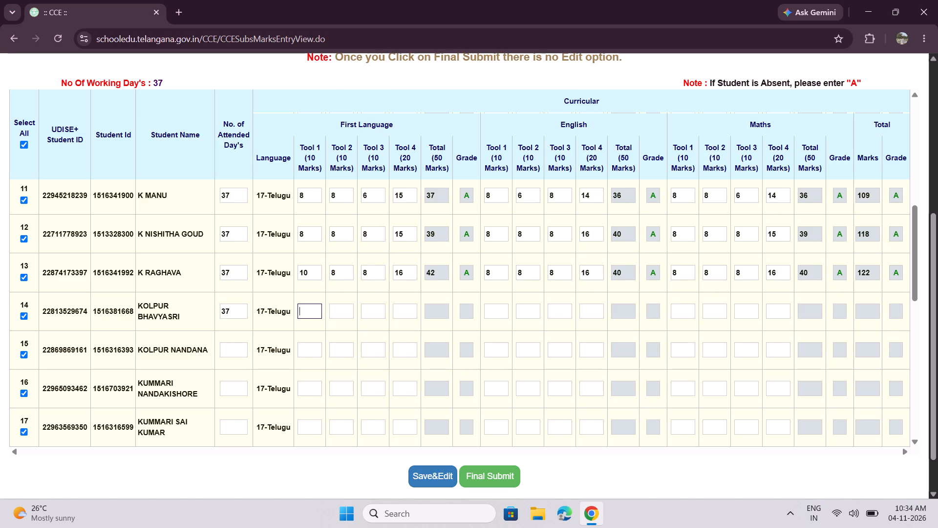
key("8")
left_click(341, 306)
key("6")
left_click(370, 309)
key("8")
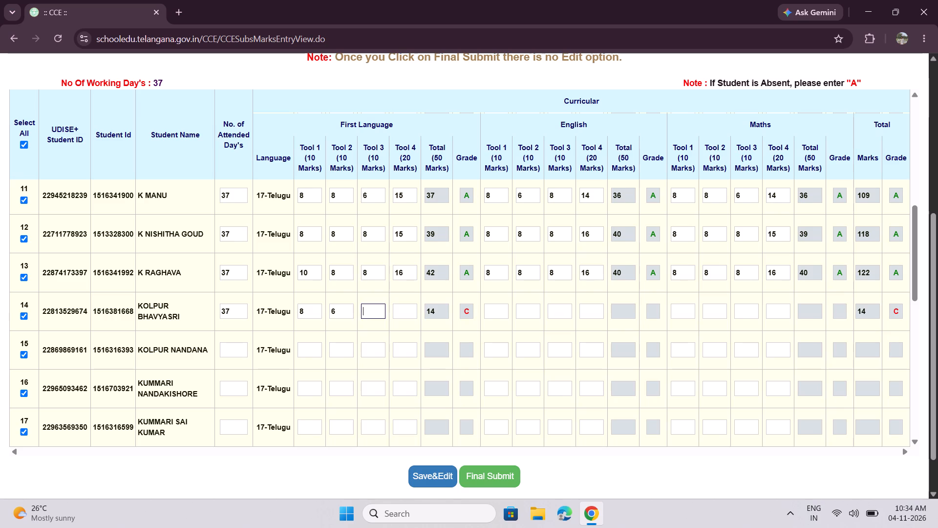
left_click(403, 313)
type("16")
key("BackSpace")
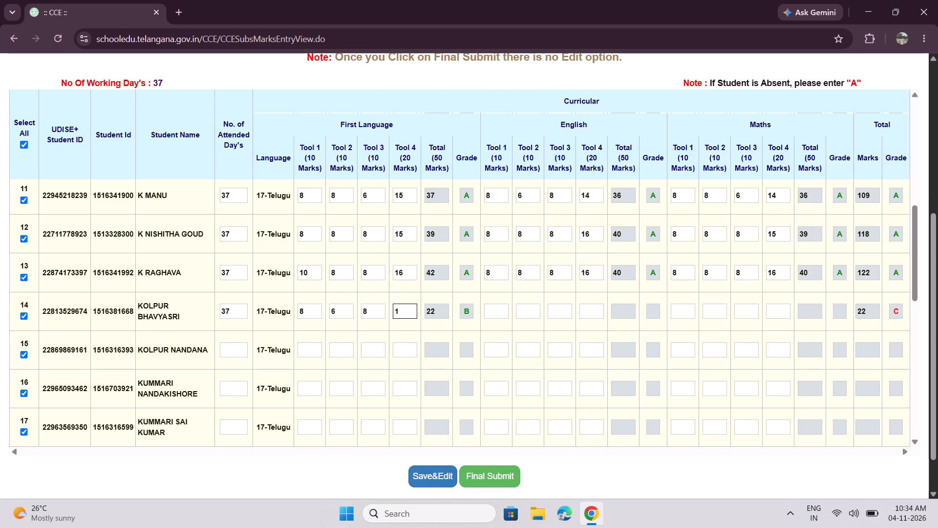
key("5")
Enter the fourteenth student's English marks as 8, 8, 8 and 16 for Tools 1 to 4.
left_click(492, 311)
key("8")
left_click(529, 310)
key("8")
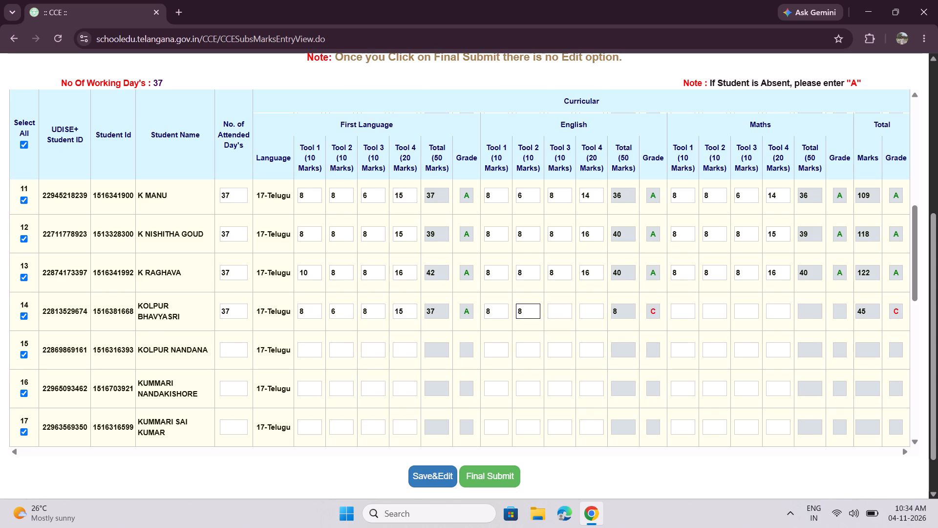
key("8")
key("BackSpace")
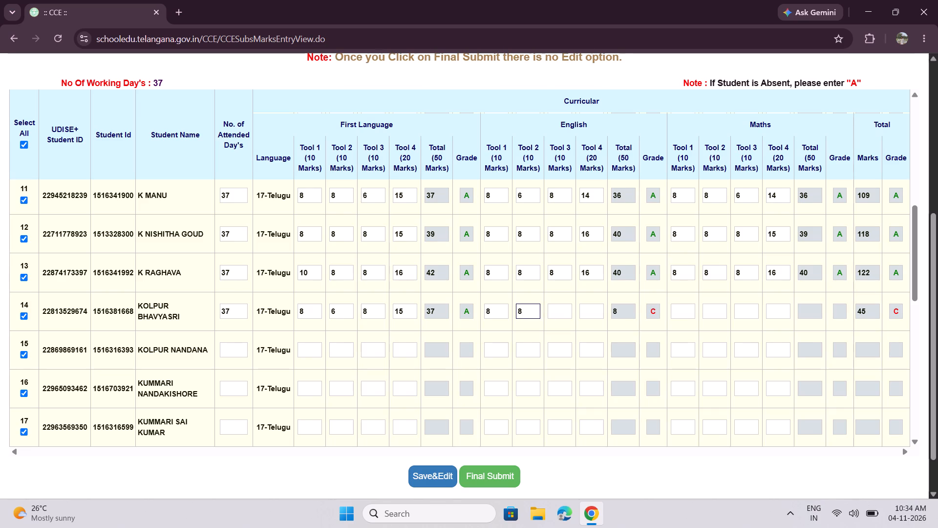
left_click(567, 317)
key("8")
left_click(589, 314)
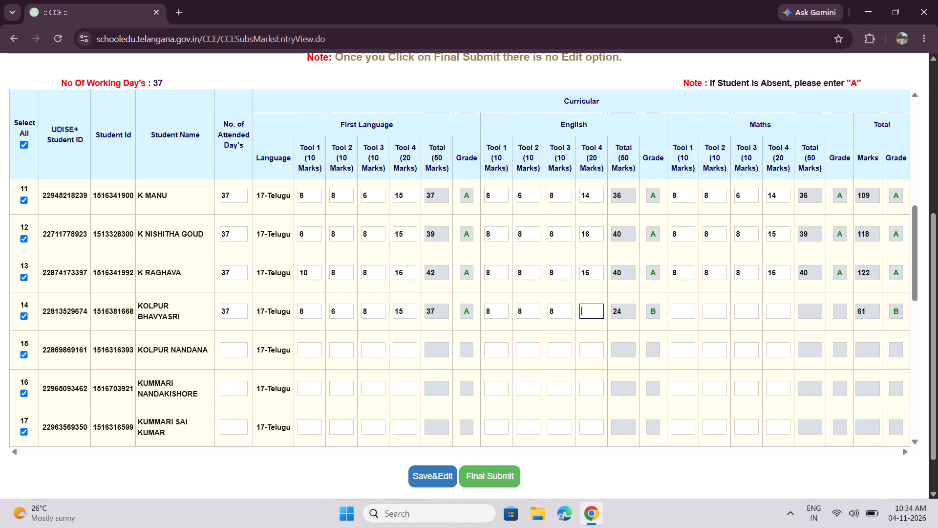
type("16")
Enter the fourteenth student's Maths marks as 8, 6, 8 and 14 for Tools 1 to 4.
left_click(679, 308)
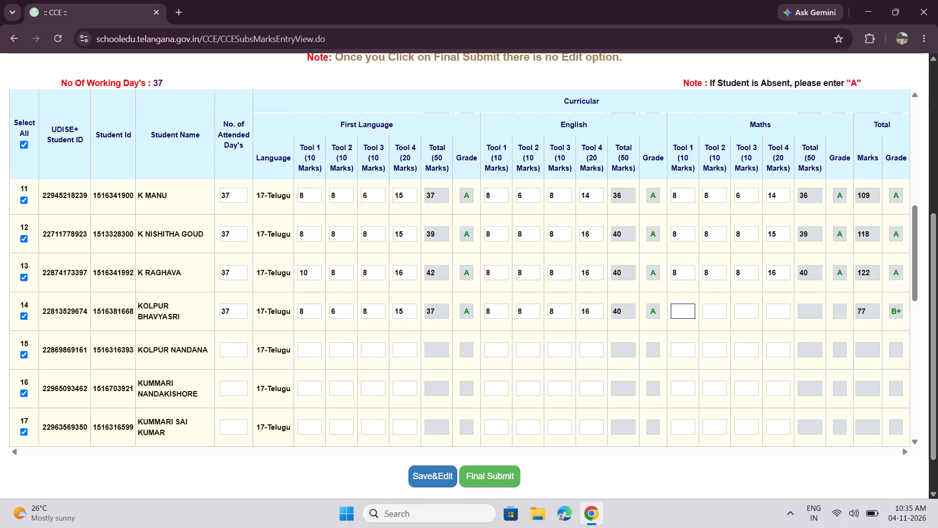
key("8")
left_click(717, 312)
key("6")
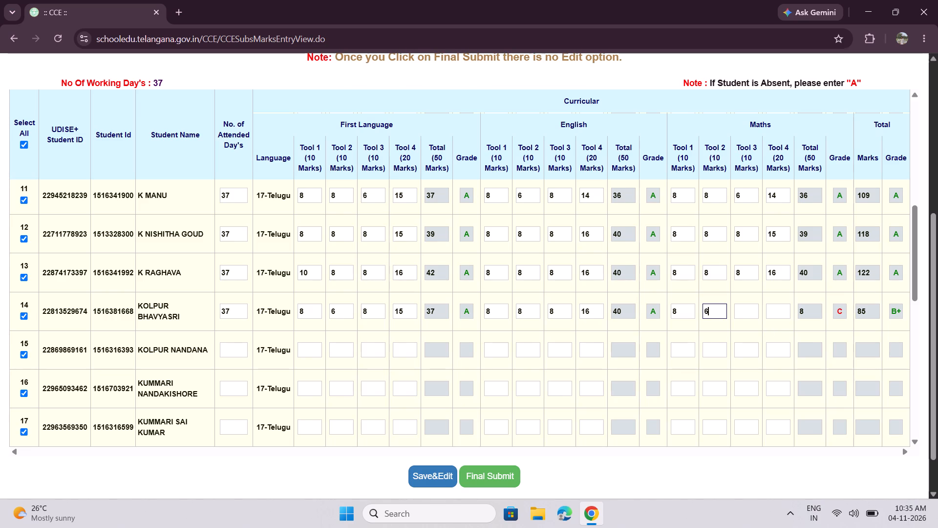
left_click(751, 313)
key("8")
left_click(769, 309)
type("14")
left_click(843, 330)
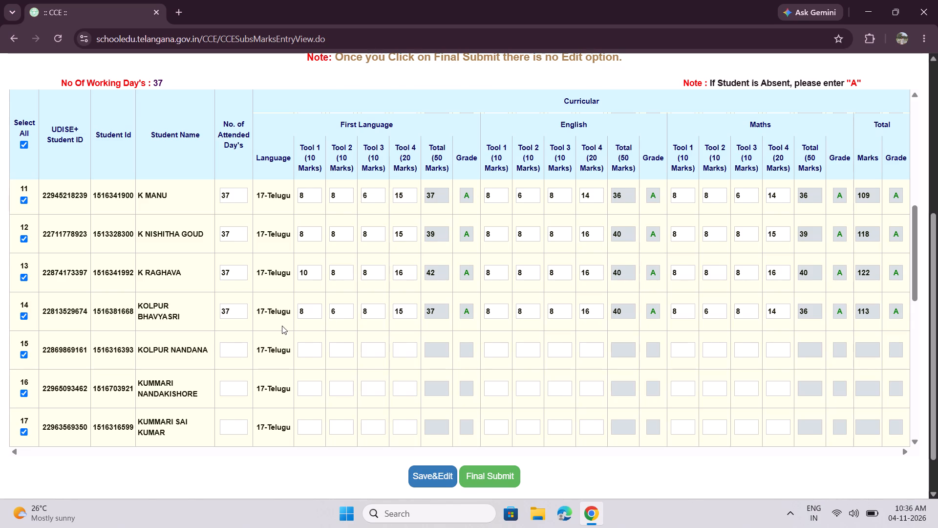
Change the fourteenth student's First Language Tool 2 mark to 8.
double_click(329, 308)
key("8")
left_click(889, 318)
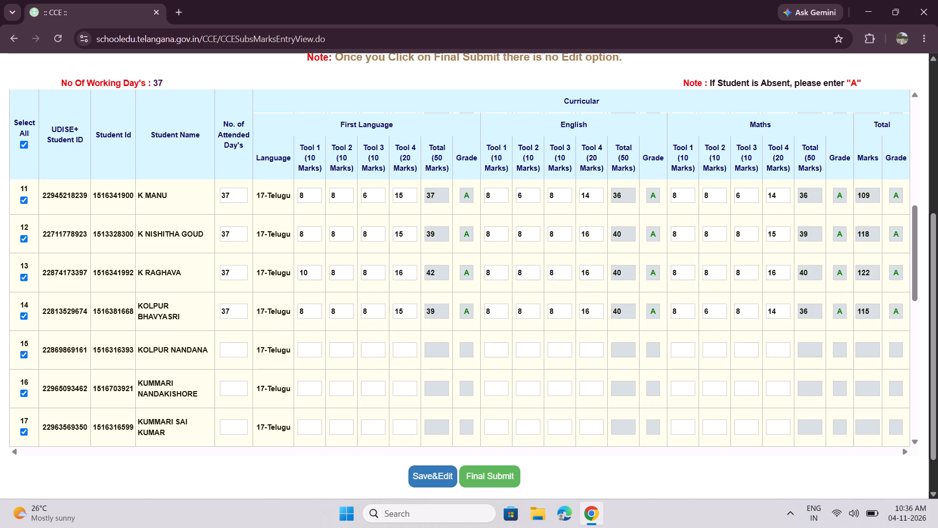
Set the fifteenth student's number of attended days to 37.
left_click(237, 351)
type("37")
Enter the fifteenth student's First Language marks as 8, 8, 8 and 16 for Tools 1 to 4.
left_click(311, 351)
key("8")
left_click_drag(337, 345, 375, 343)
key("8")
left_click(375, 343)
key("8")
left_click(414, 343)
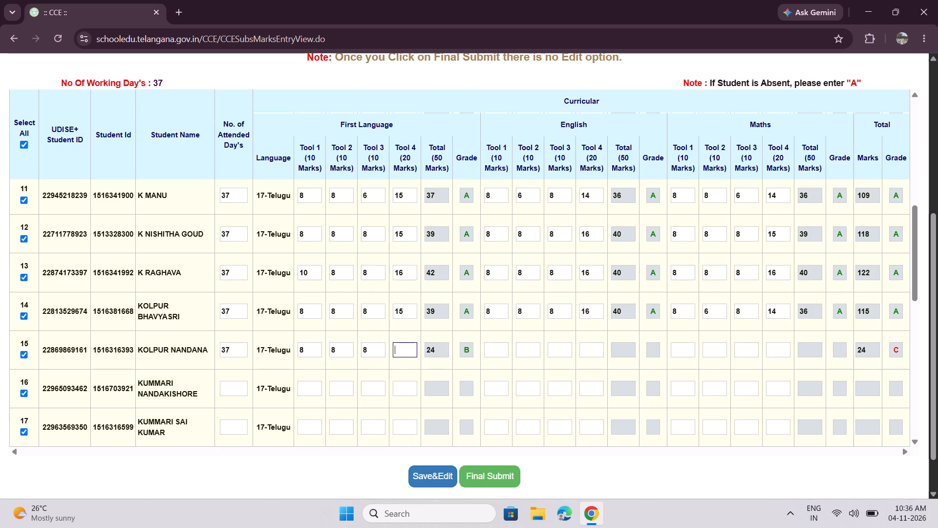
type("16")
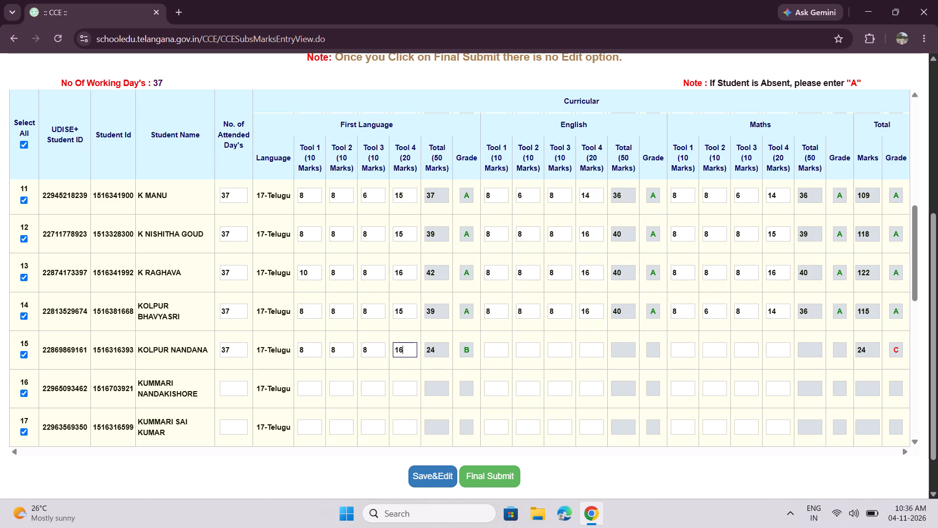
Enter the fifteenth student's English marks as 8, 8, 10 and 17 for Tools 1 to 4.
left_click(494, 351)
key("8")
left_click(522, 352)
key("8")
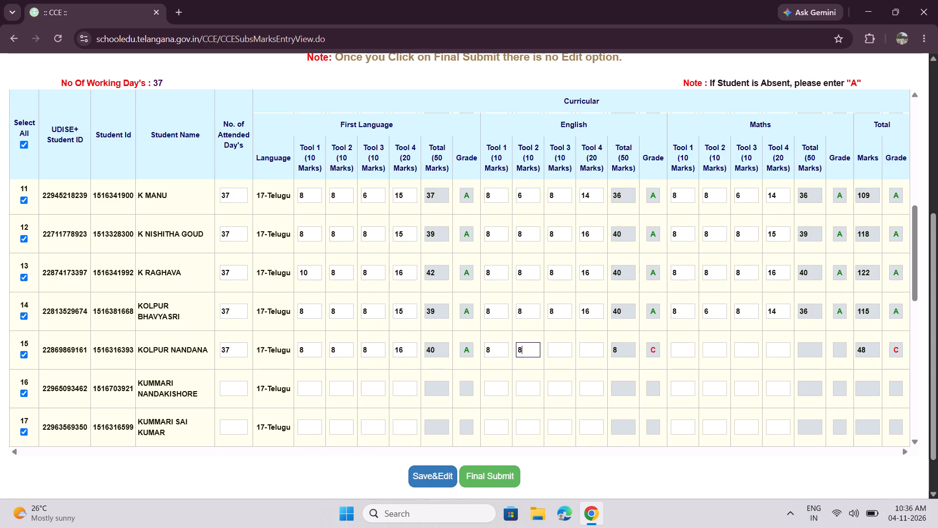
left_click(561, 354)
key("1")
key("0")
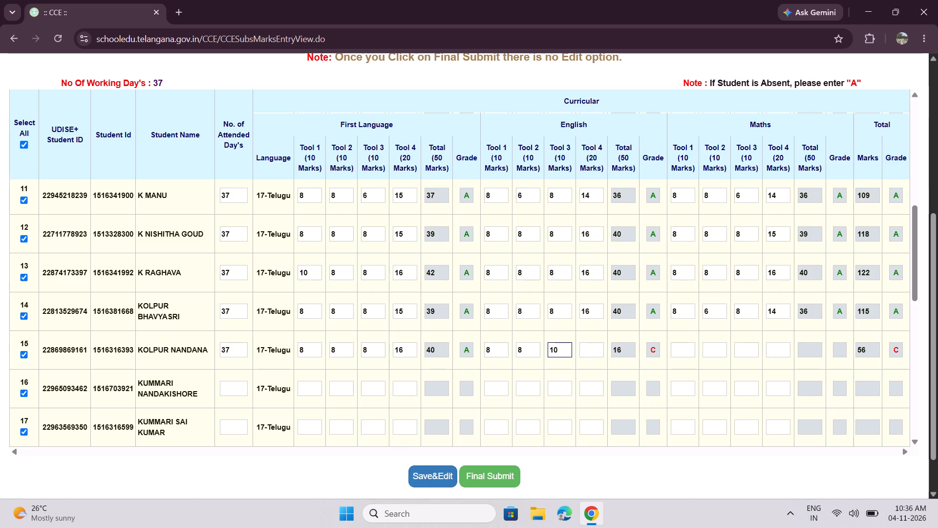
left_click(586, 355)
type("17")
Enter the fifteenth student's Maths marks as 8, 8, 8 and 8 for Tools 1 to 4.
left_click(676, 355)
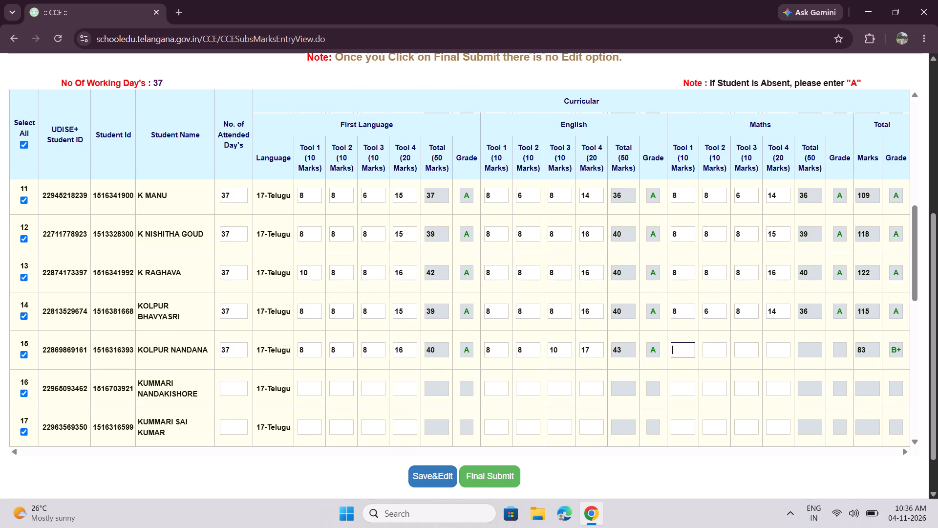
key("8")
left_click(714, 349)
key("8")
key("8")
key("BackSpace")
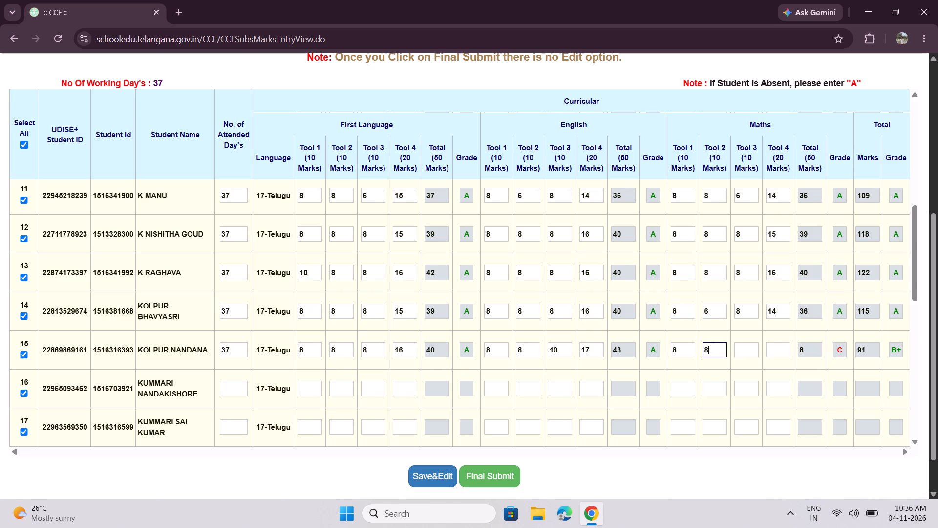
key("8")
left_click(754, 348)
key("BackSpace")
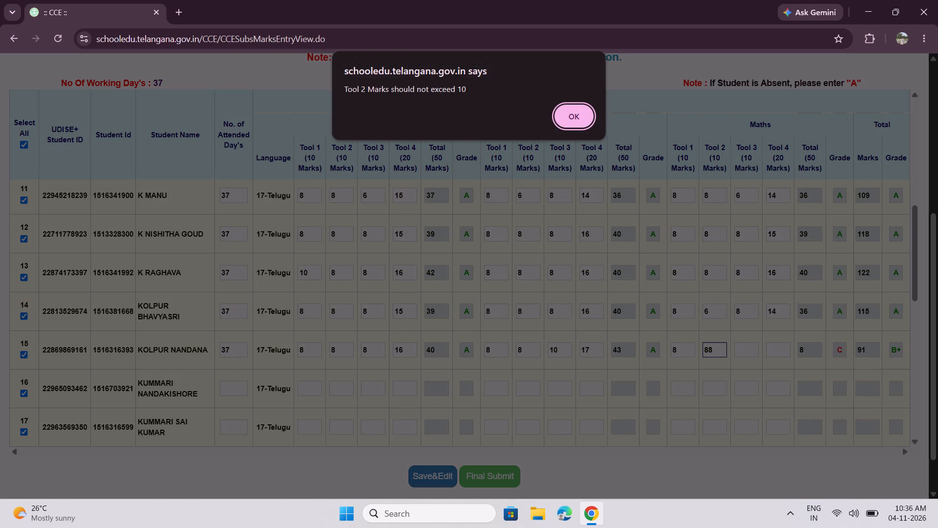
left_click_drag(588, 127, 579, 122)
left_click_drag(579, 122, 578, 122)
left_click_drag(578, 122, 617, 160)
left_click(727, 334)
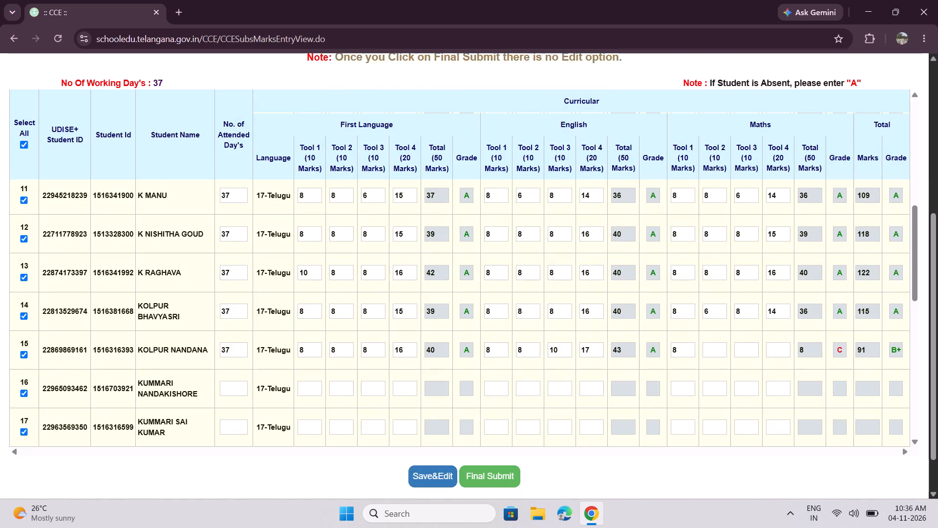
left_click(708, 347)
key("8")
left_click(745, 350)
key("8")
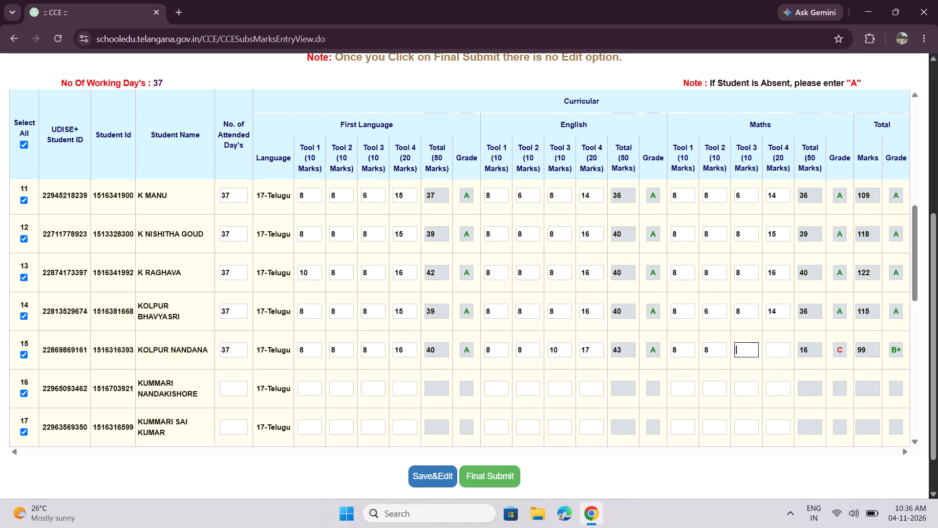
left_click(774, 352)
key("8")
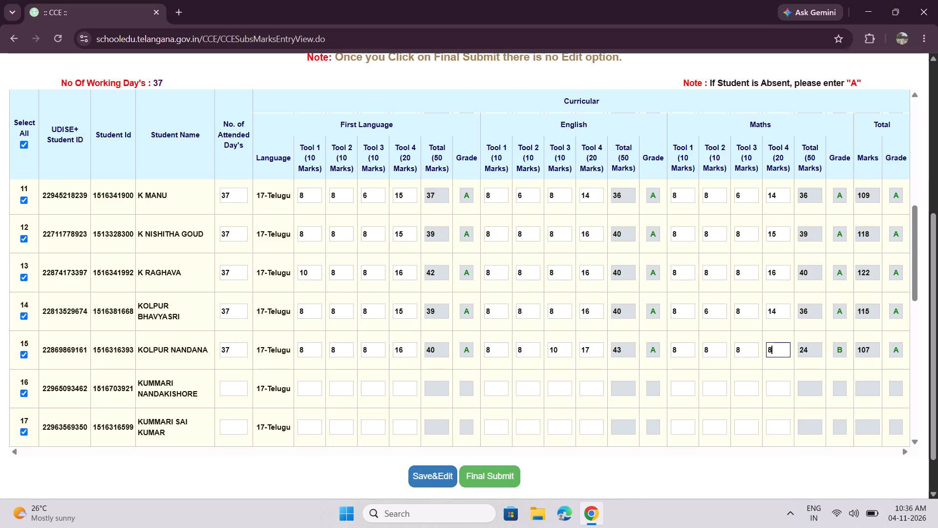
left_click(803, 349)
Change the fifteenth student's Maths Tool 4 mark to 17.
left_click(772, 348)
double_click(772, 348)
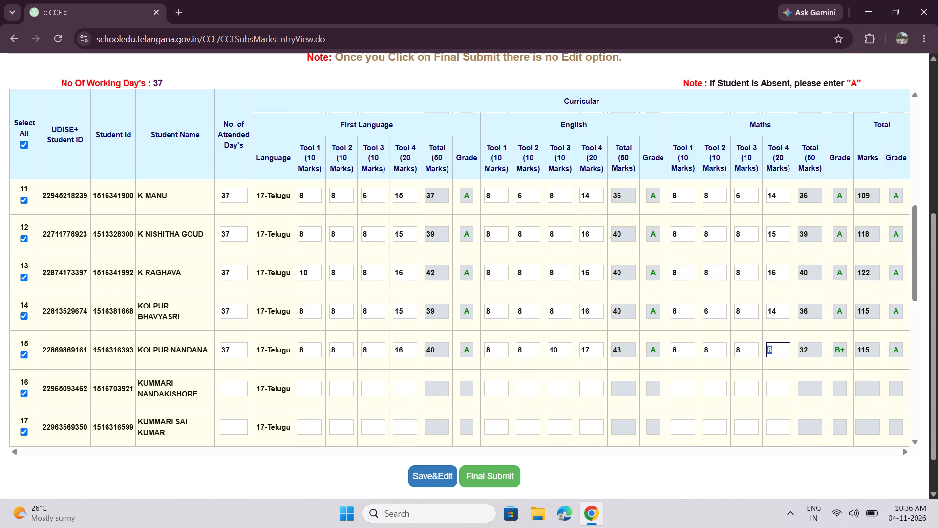
type("17")
left_click(795, 348)
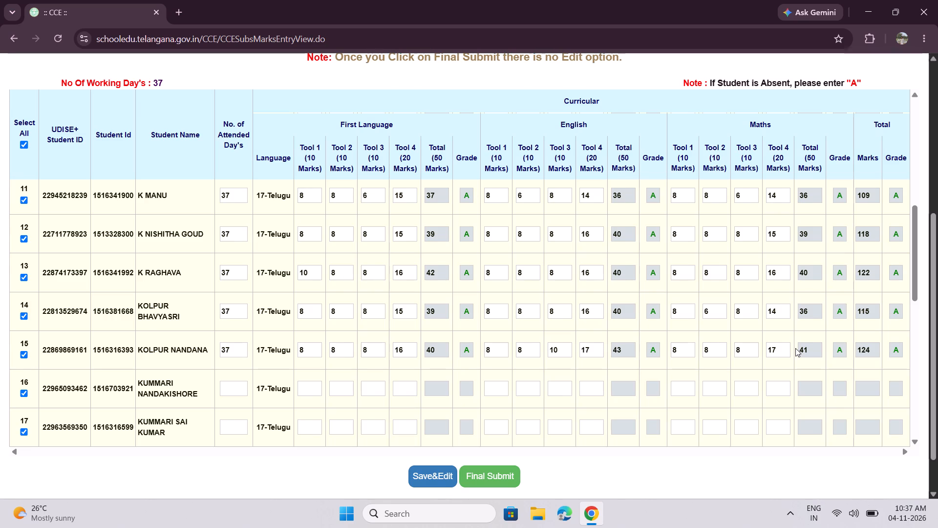
Change the fifteenth student's English Tool 4 mark to 16.
double_click(588, 349)
type("16")
left_click_drag(803, 368, 562, 361)
left_click_drag(375, 383, 137, 376)
Set the sixteenth student's number of attended days to 37.
left_click(234, 390)
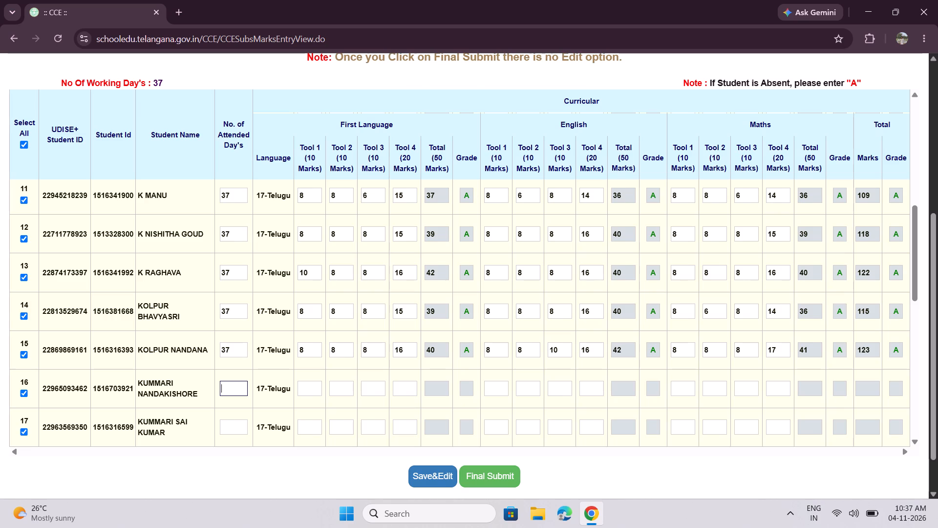
type("37")
Enter the sixteenth student's First Language marks as 8, 8, 8 and 15 for Tools 1 to 4.
left_click(309, 388)
key("8")
left_click(337, 388)
key("8")
left_click(370, 389)
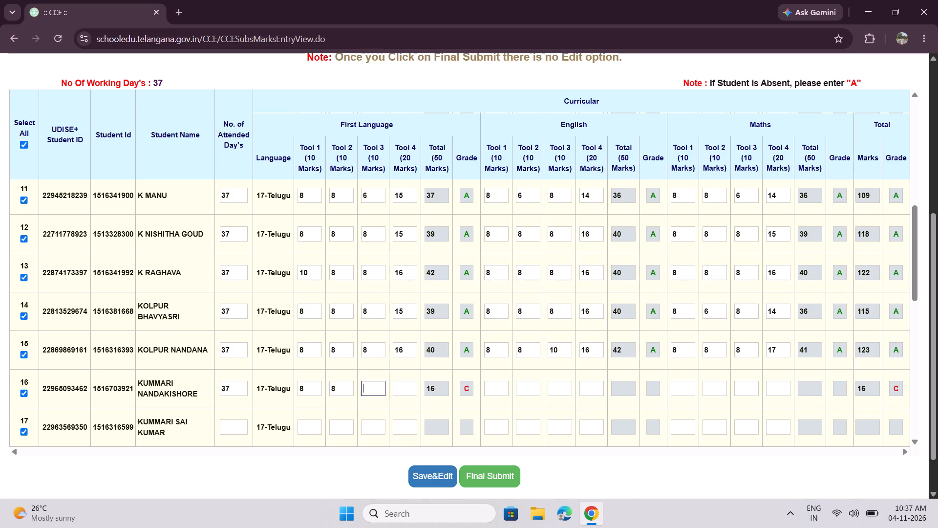
key("8")
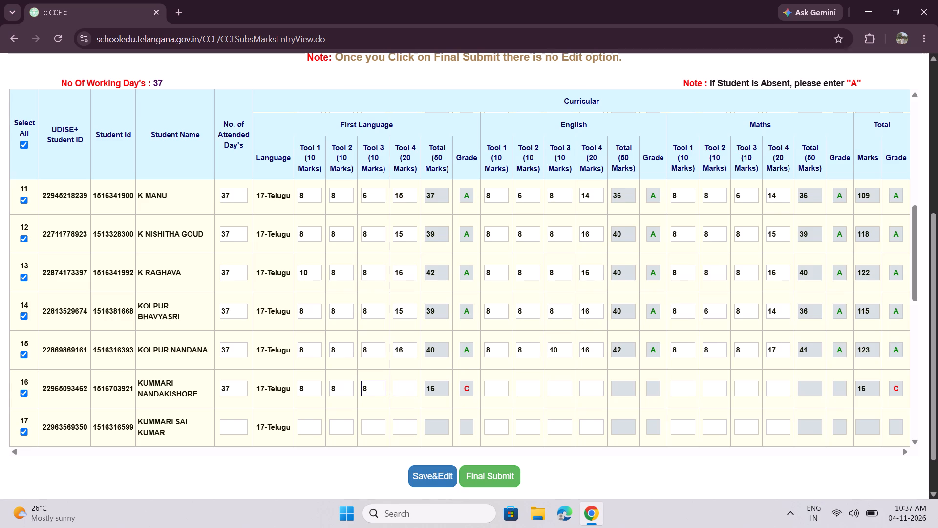
left_click(401, 388)
type("15")
Enter the sixteenth student's English marks as 8, 8, 6 and 15 for Tools 1 to 4.
left_click(490, 390)
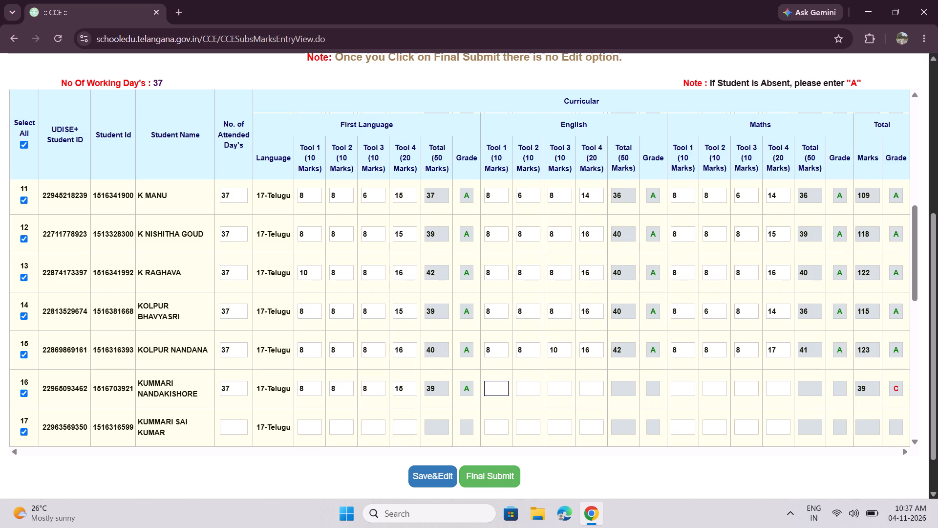
key("8")
left_click(522, 387)
key("8")
left_click(558, 386)
key("6")
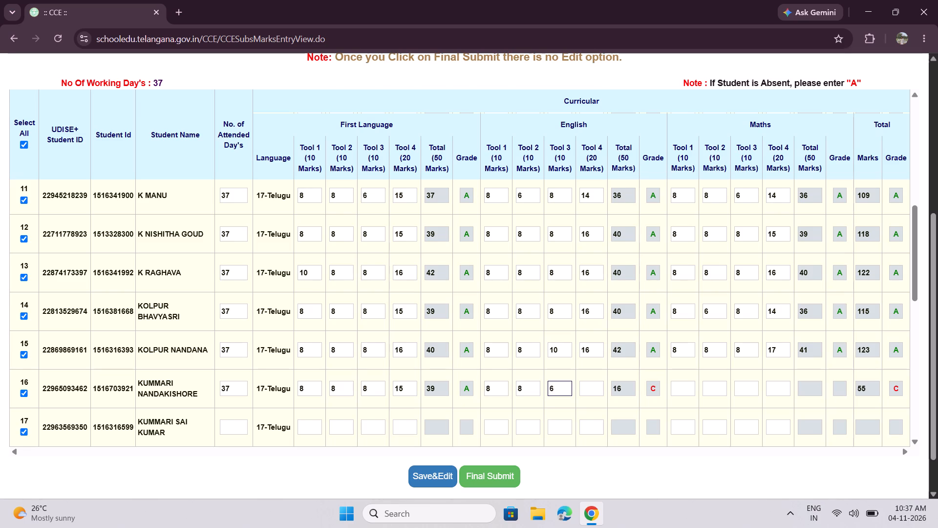
left_click(591, 388)
key("1")
key("5")
Enter the sixteenth student's Maths marks as 6, 8, 6 and 13 for Tools 1 to 4.
left_click(685, 387)
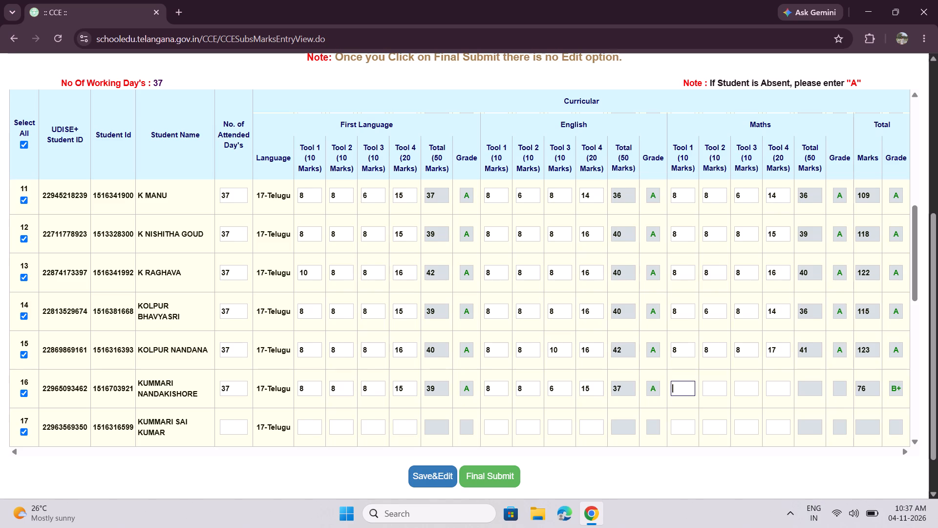
key("6")
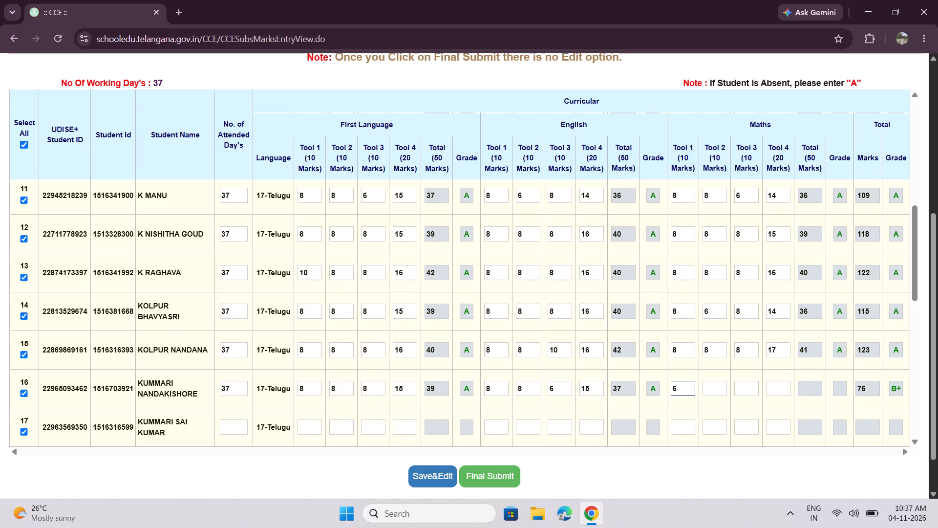
left_click(711, 388)
key("8")
left_click(751, 390)
key("6")
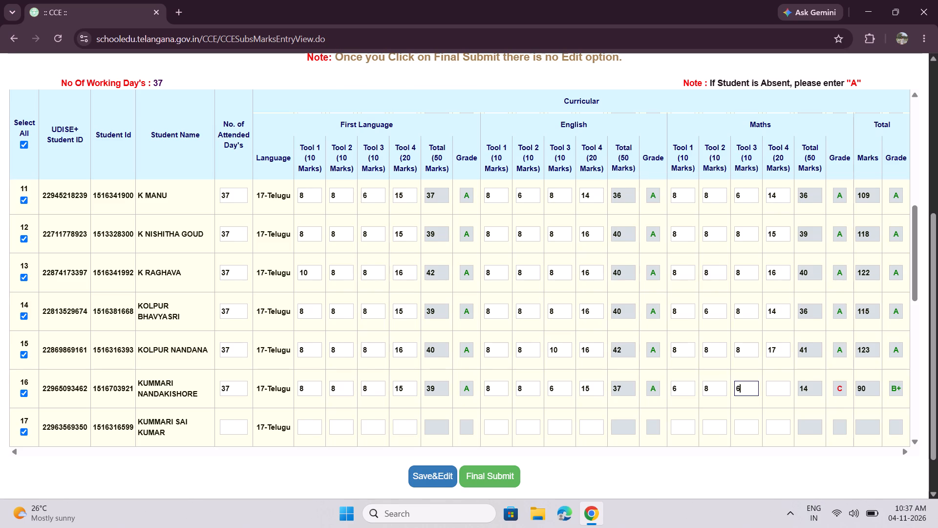
left_click(773, 391)
type("13")
left_click_drag(853, 400, 701, 420)
left_click_drag(520, 364, 304, 381)
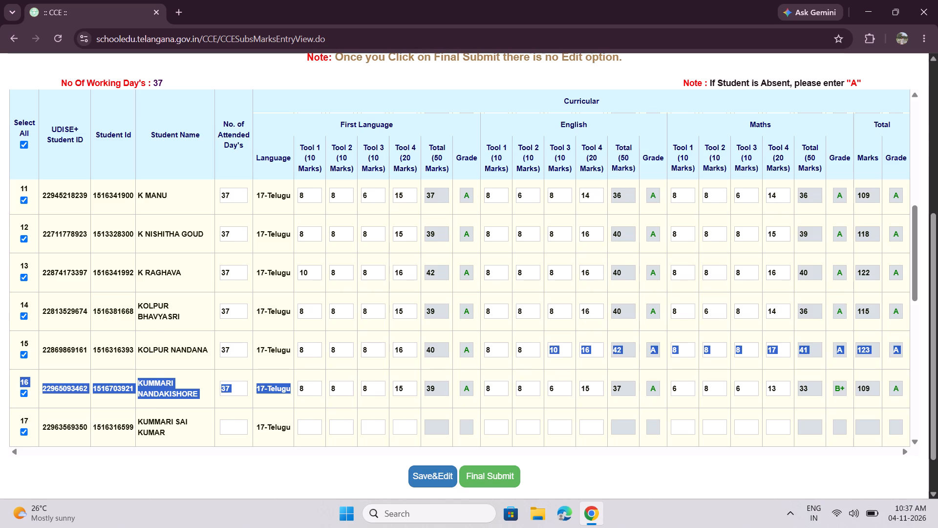
Set the seventeenth student's number of attended days to 37.
left_click(226, 423)
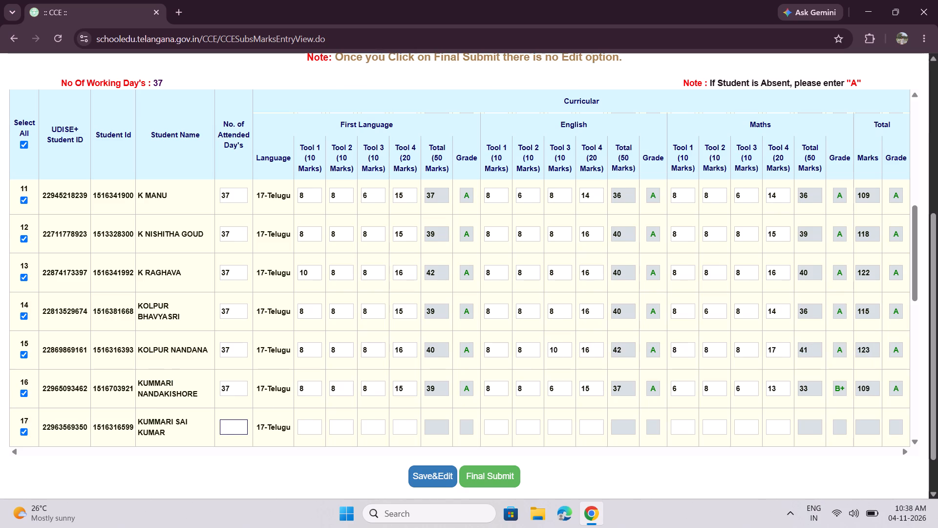
type("37")
Enter the seventeenth student's First Language marks as 8, 8, 8 and 16 for Tools 1 to 4.
left_click(314, 423)
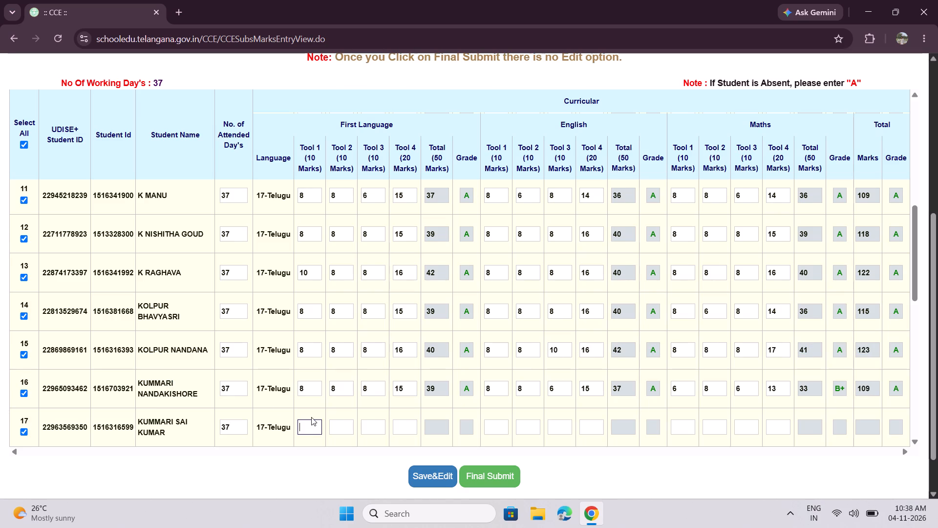
left_click(311, 417)
key("Down")
key("Down")
key("Down")
key("Down")
key("Down")
key("Down")
key("Down")
key("Down")
key("Down")
key("Down")
key("Down")
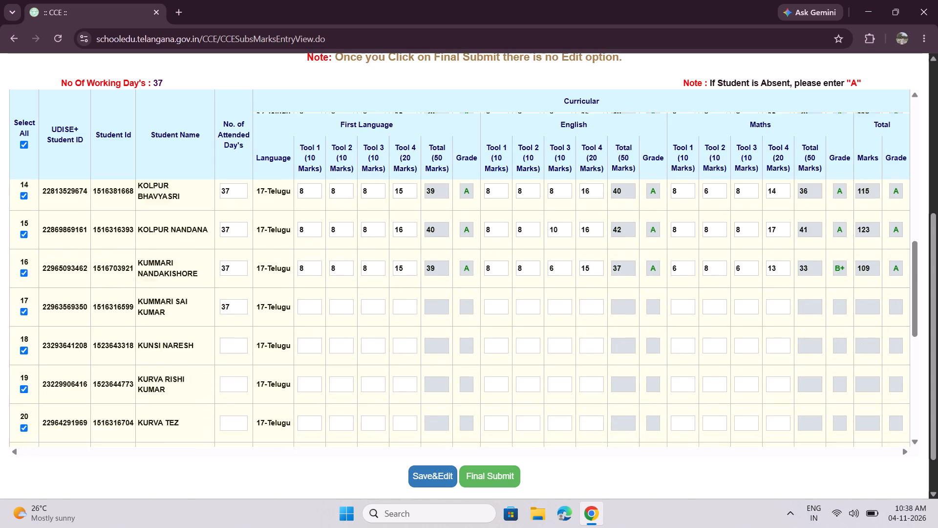
key("Up")
key("Up")
key("Up")
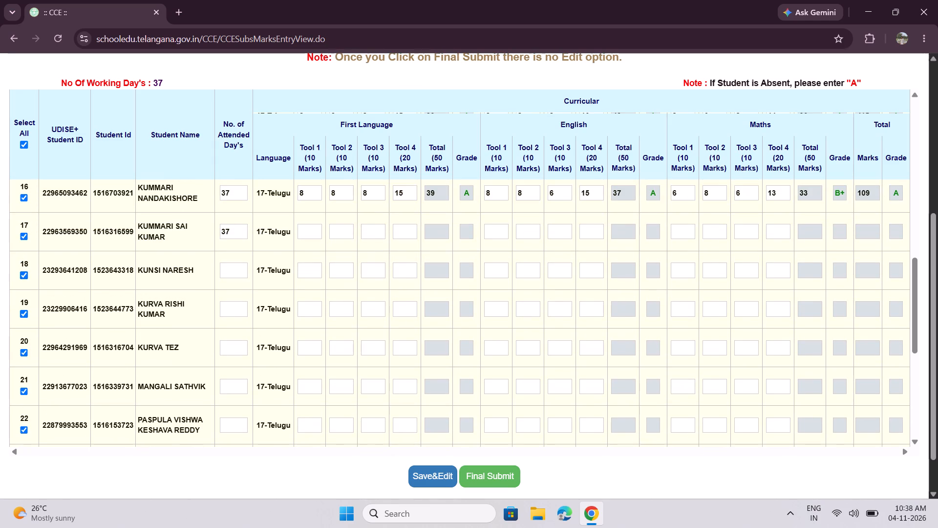
left_click(303, 234)
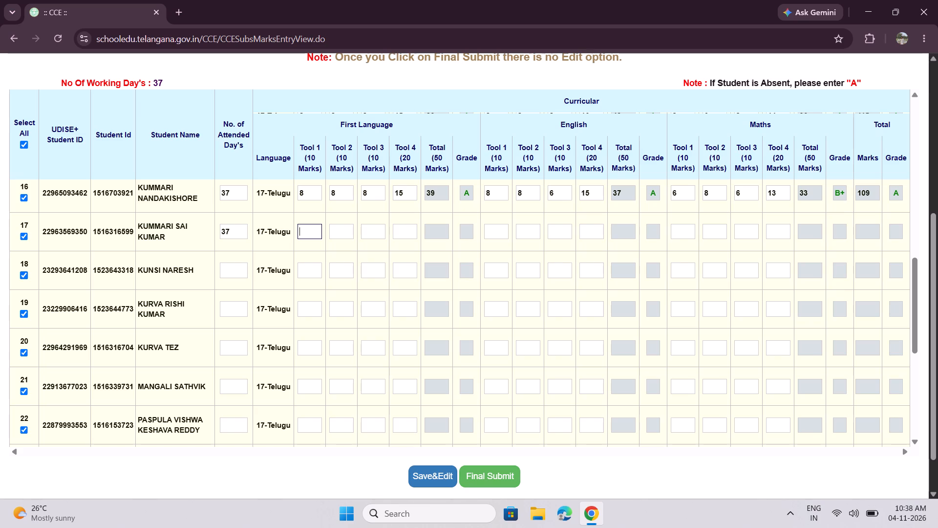
left_click(305, 229)
key("8")
left_click(338, 235)
key("8")
left_click(372, 233)
key("8")
left_click(398, 232)
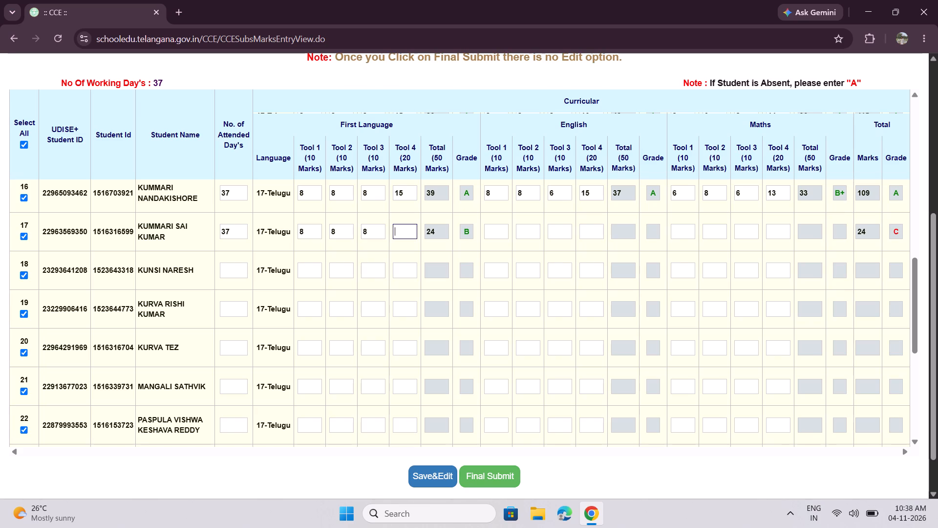
type("16")
Change the seventeenth student's First Language marks to 6 for Tool 2 and 15 for Tool 4.
double_click(347, 231)
key("6")
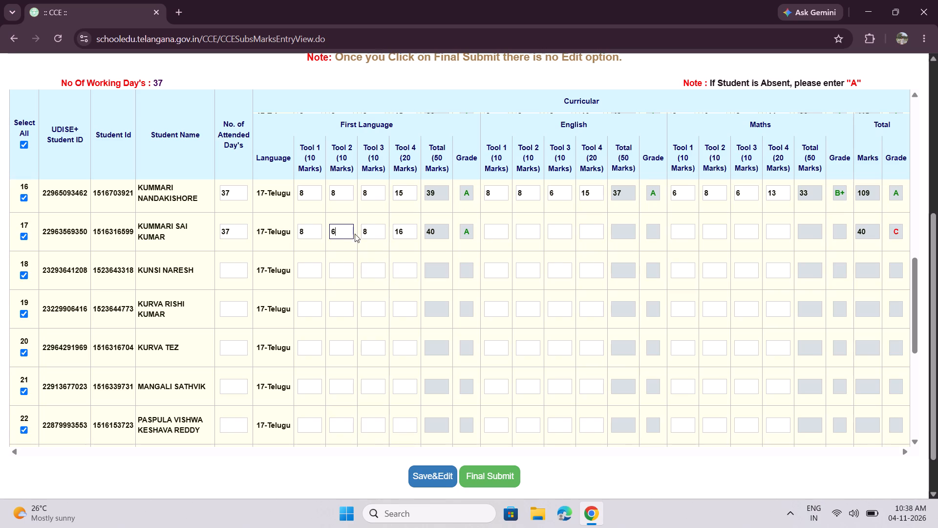
double_click(404, 230)
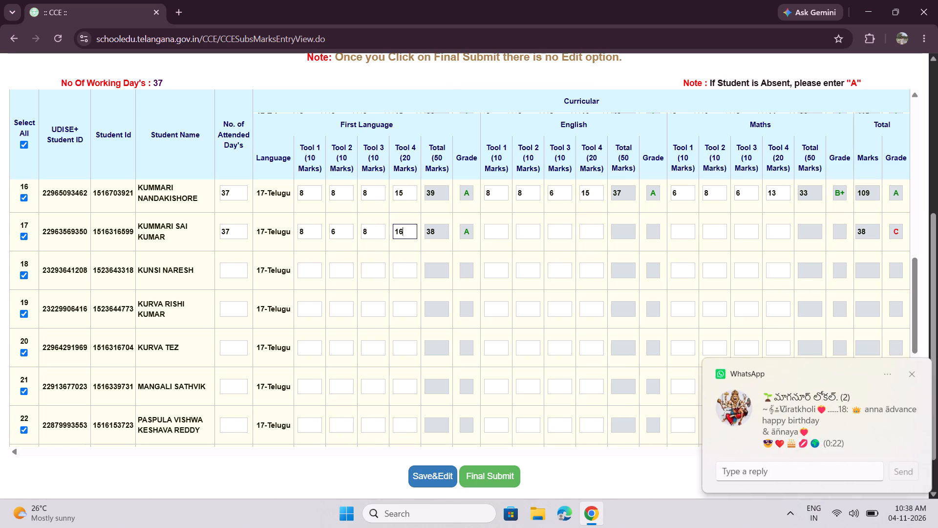
type("15")
Enter the seventeenth student's English marks as 6, 8, 6 and 13 for Tools 1 to 4.
left_click(490, 230)
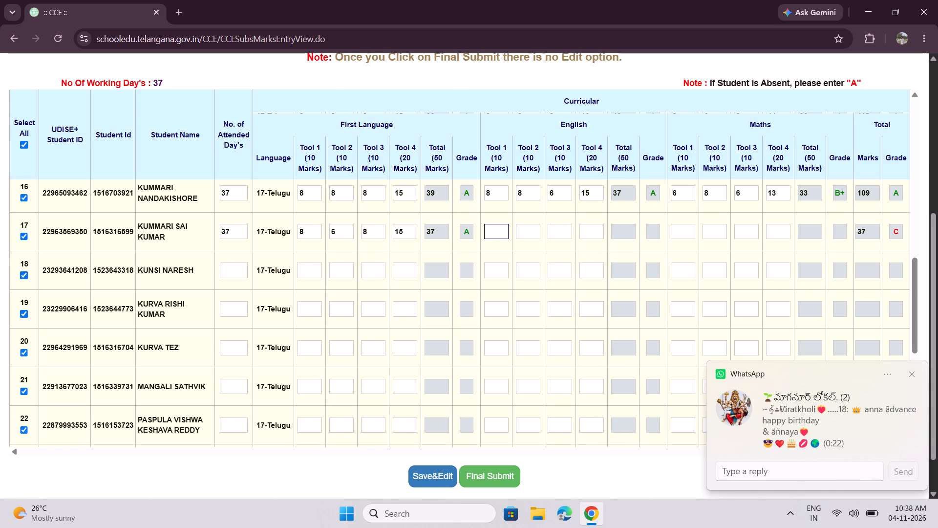
key("6")
left_click(531, 237)
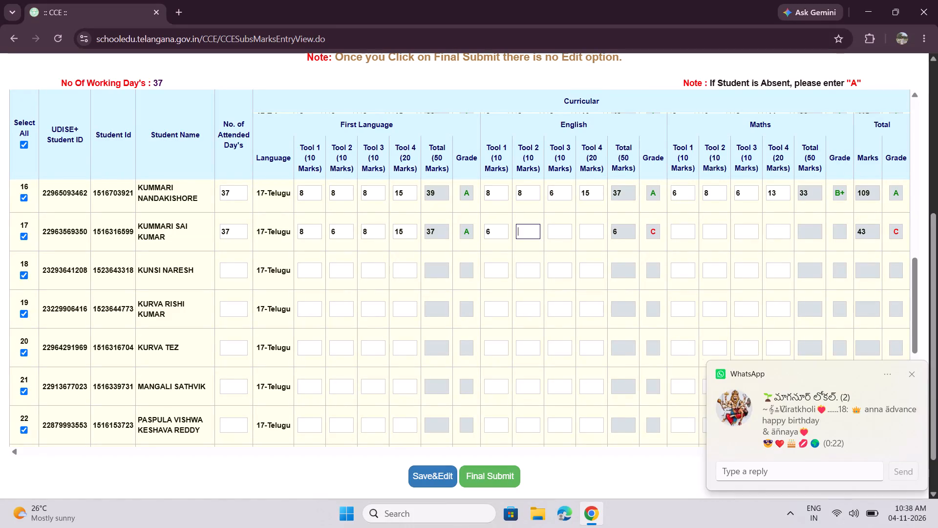
left_click_drag(531, 237, 564, 229)
key("8")
left_click(564, 229)
key("6")
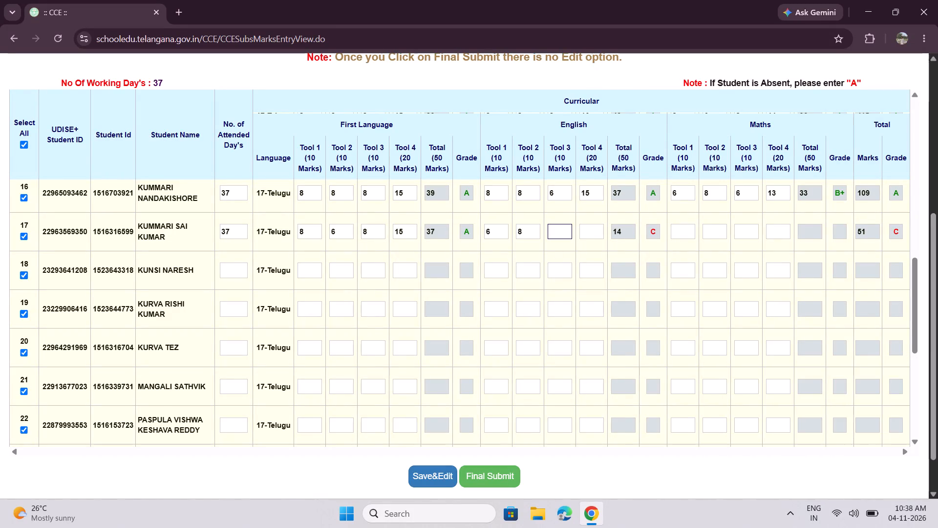
left_click(587, 231)
type("13")
Enter the seventeenth student's Maths marks as 8, 8, 8 and 16 for Tools 1 to 4.
left_click(686, 238)
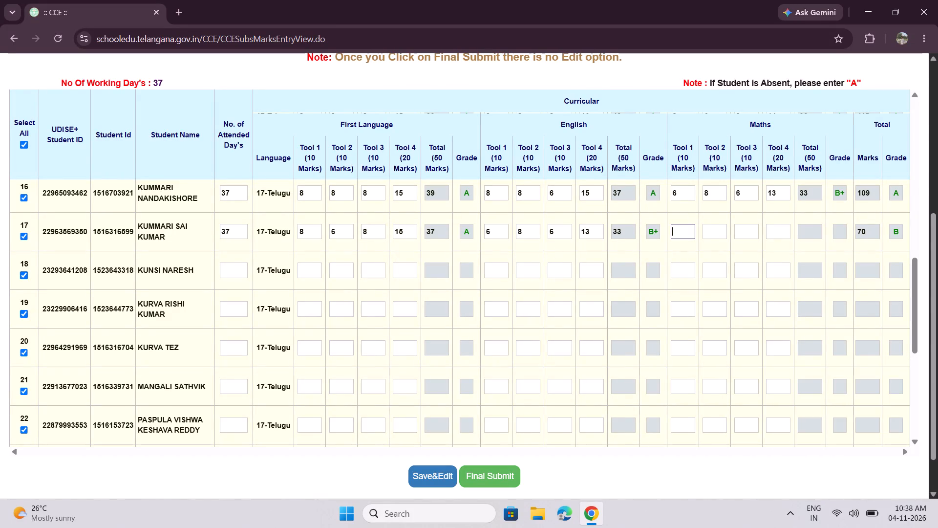
key("8")
left_click(708, 232)
key("8")
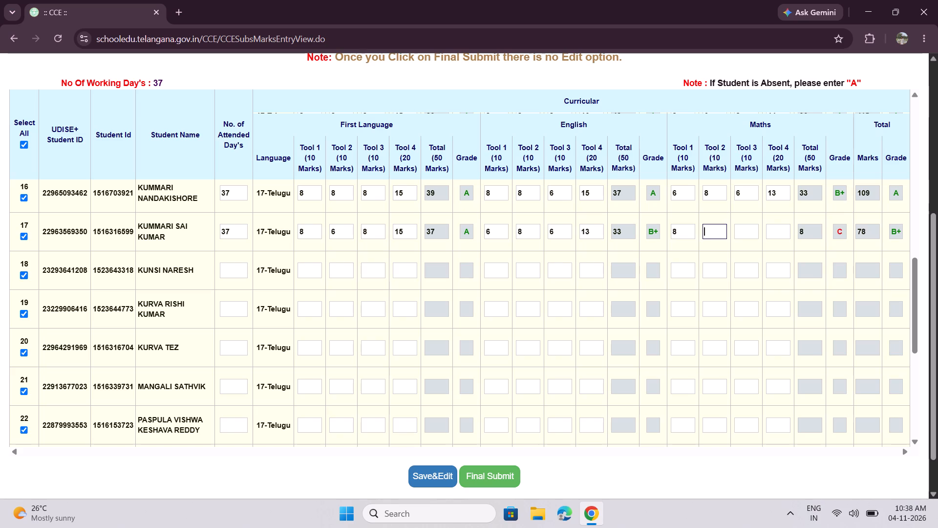
left_click(737, 231)
key("8")
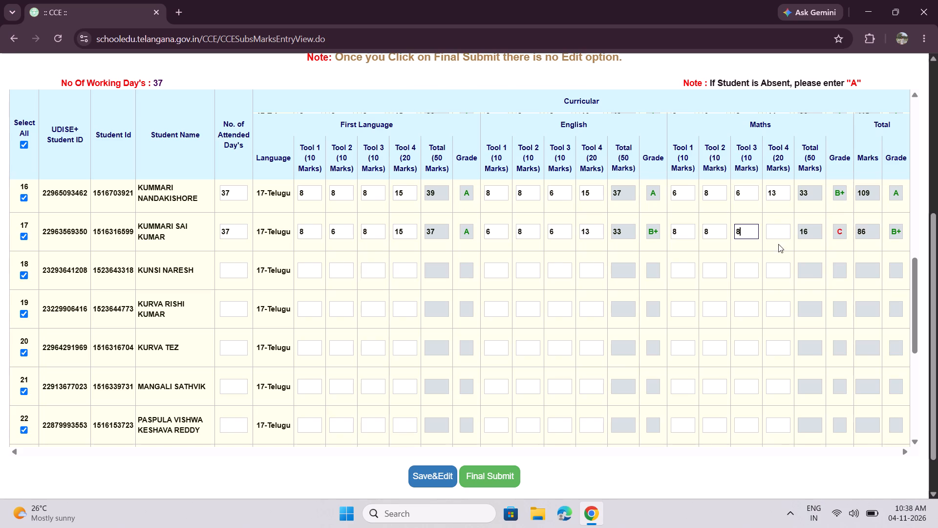
left_click(774, 237)
type("16")
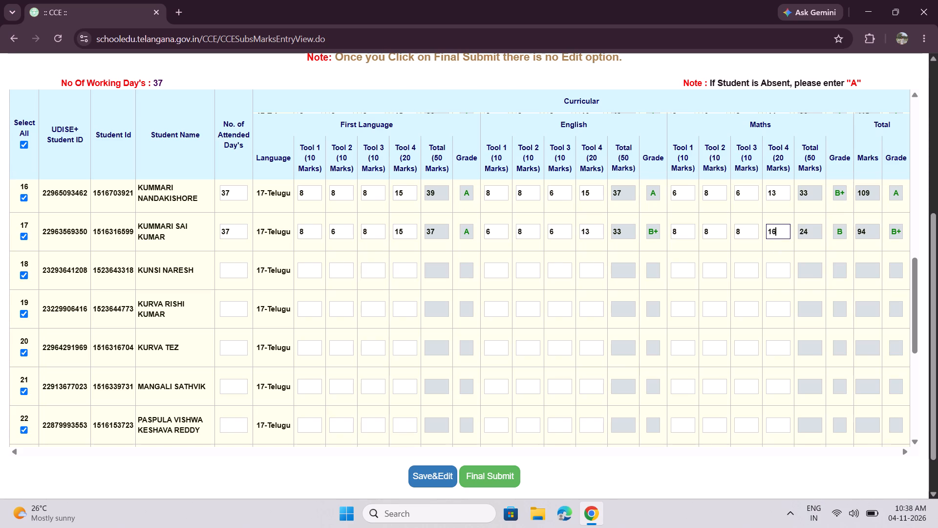
left_click(879, 239)
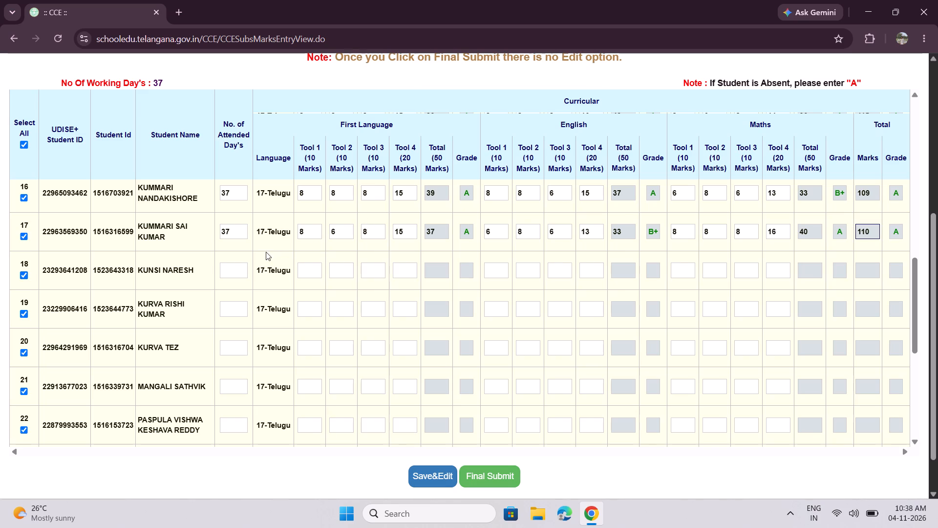
Set the eighteenth student's number of attended days to 37.
left_click(240, 267)
type("37")
Enter the eighteenth student's First Language marks as 8, 6, 8 and 14 for Tools 1 to 4.
left_click(309, 271)
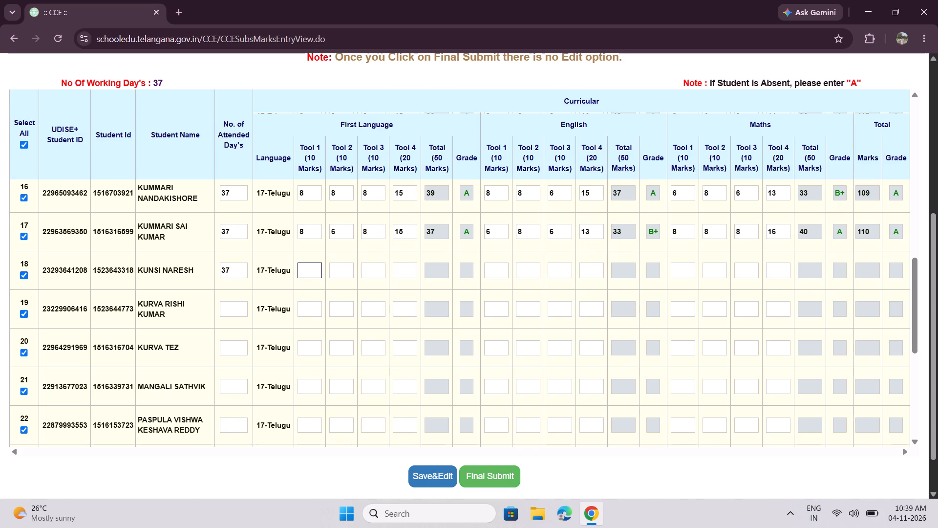
type("88")
key("BackSpace")
left_click(351, 276)
key("6")
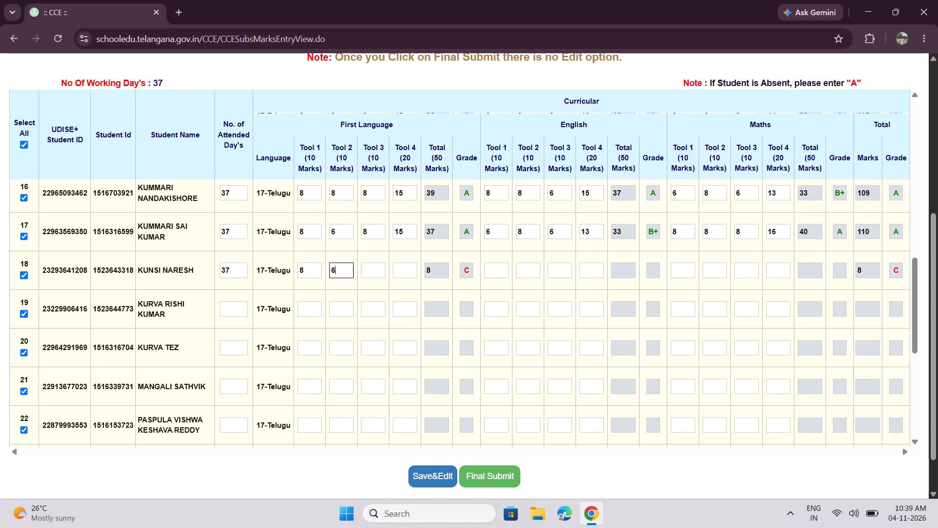
left_click(366, 272)
key("8")
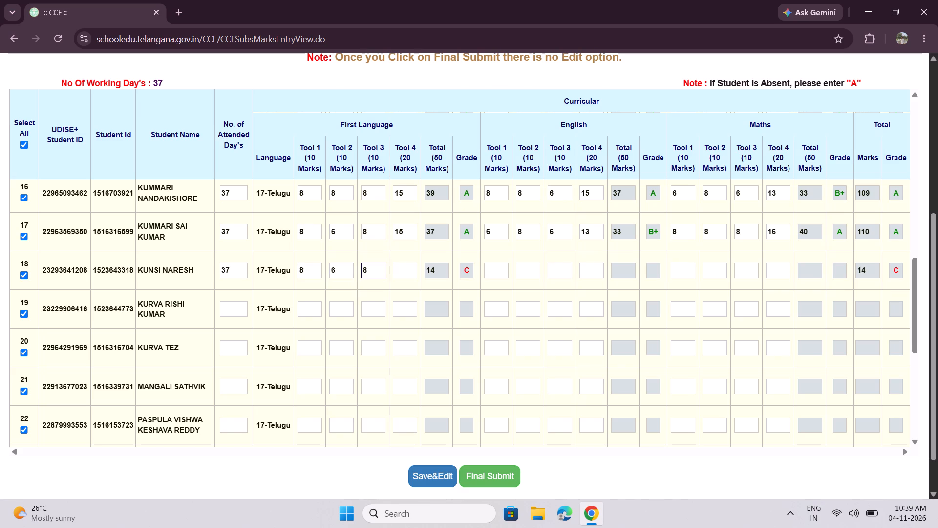
left_click(401, 267)
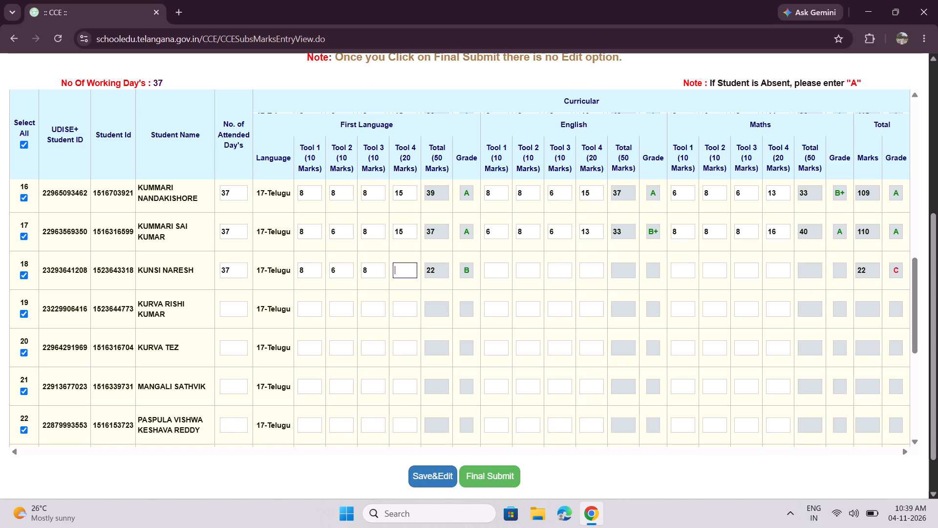
left_click(400, 271)
type("14")
Enter the eighteenth student's English marks as 6, 6, 6 and 12 for Tools 1 to 4.
left_click(491, 268)
type("666")
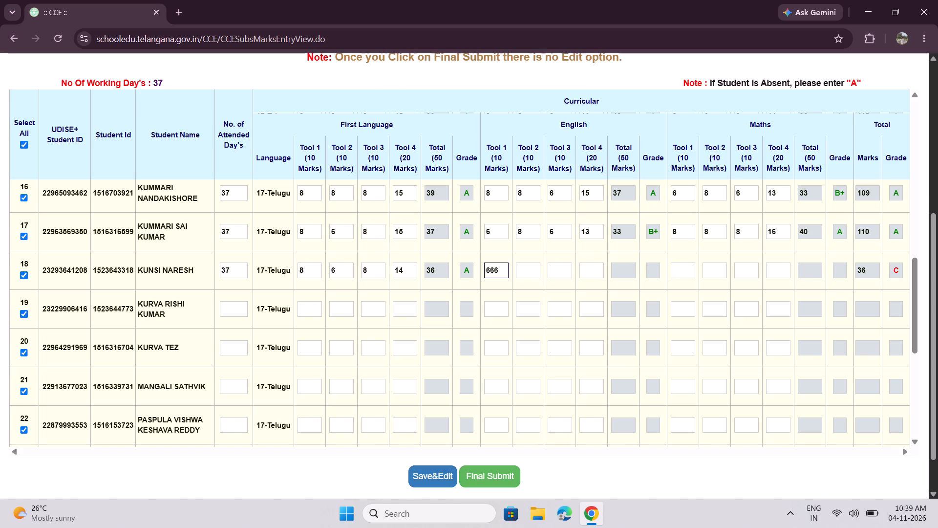
key("BackSpace")
key("BackSpace")
left_click(523, 267)
key("6")
left_click(554, 268)
key("6")
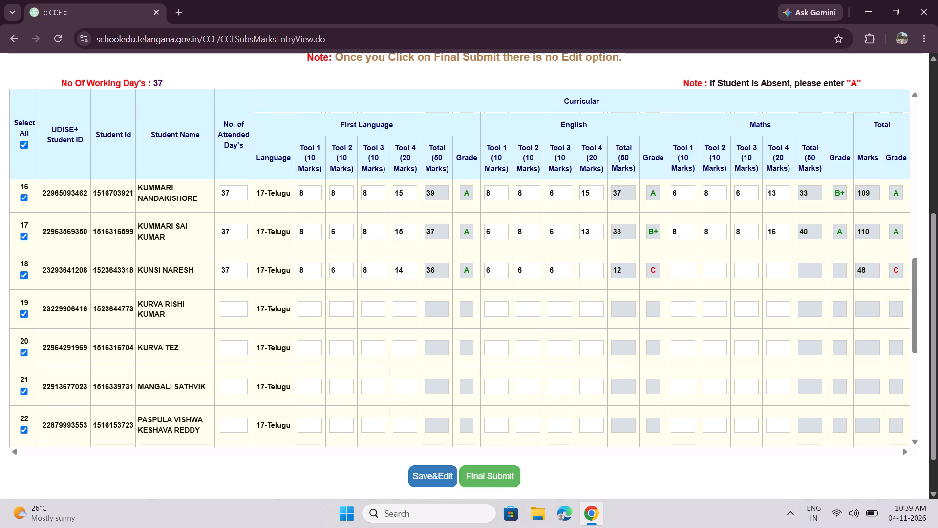
left_click(585, 268)
type("12")
Enter the eighteenth student's Maths marks as 6, 6, 6 and 12 for Tools 1 to 4.
left_click(679, 270)
key("6")
left_click(708, 272)
key("6")
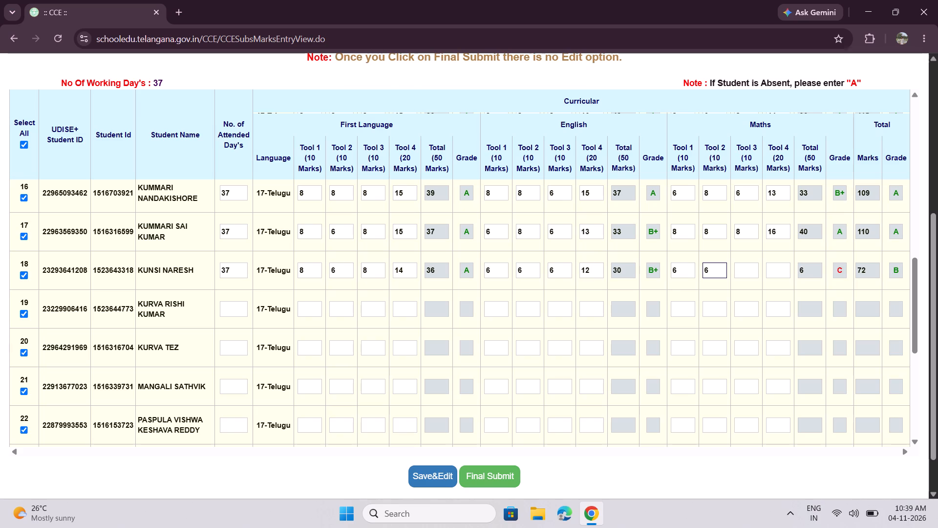
left_click(752, 270)
key("6")
left_click(774, 269)
type("12")
left_click_drag(863, 275, 597, 288)
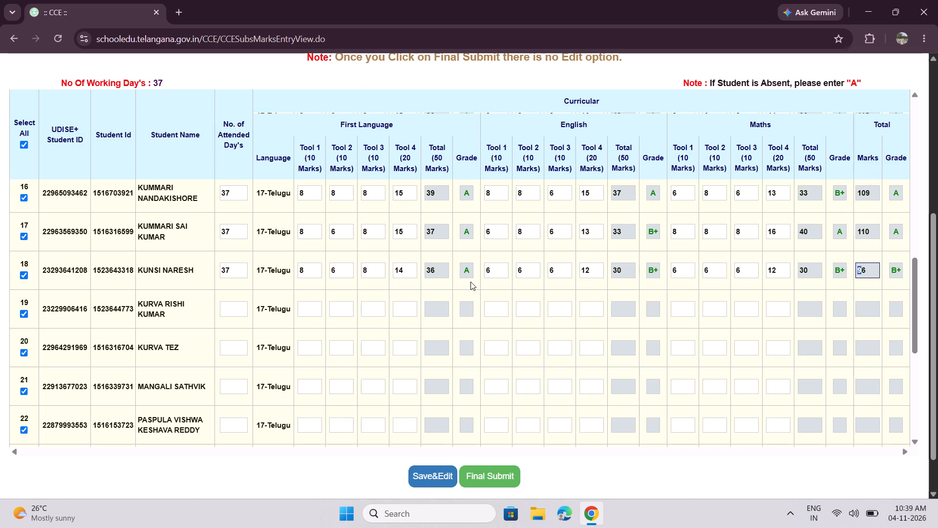
Set the nineteenth student's number of attended days to 37.
left_click(238, 312)
type("37")
Enter the nineteenth student's First Language marks as 8, 8, 8 and 16 for Tools 1 to 4.
left_click(301, 306)
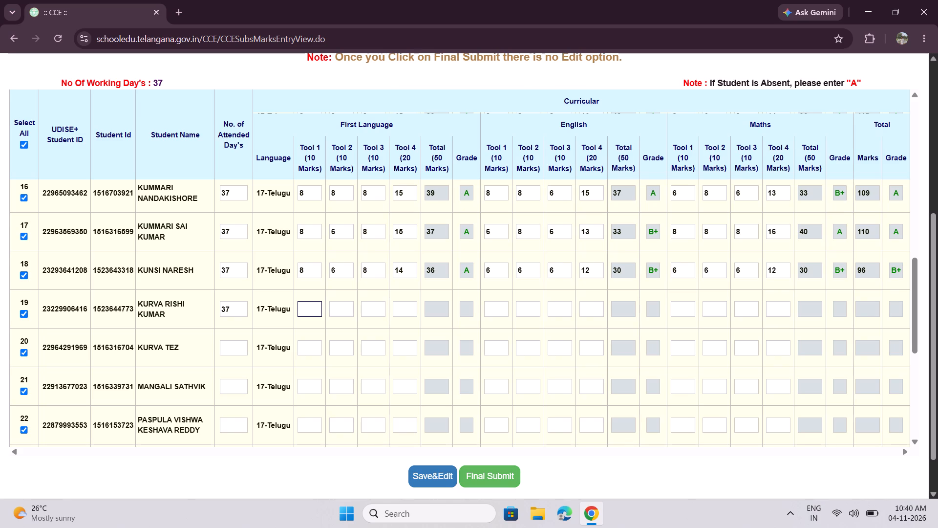
key("8")
left_click(334, 306)
key("8")
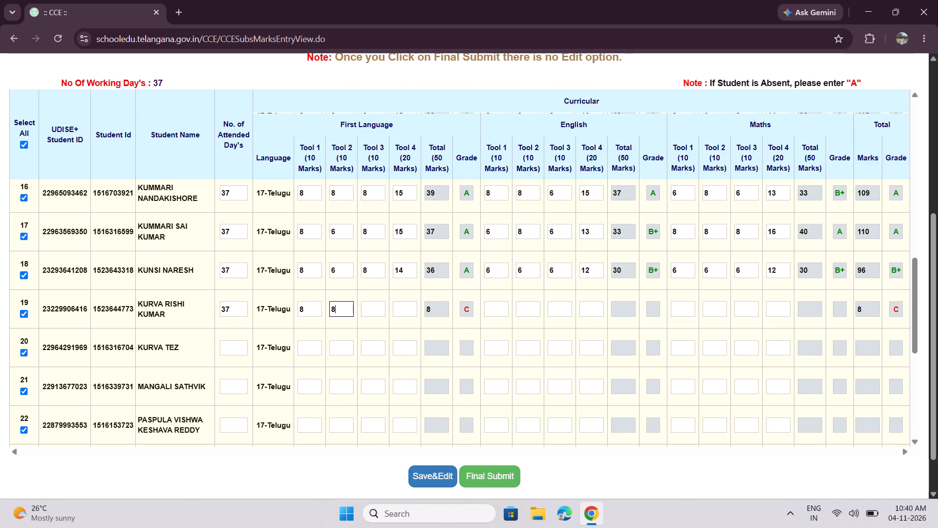
left_click(373, 302)
key("8")
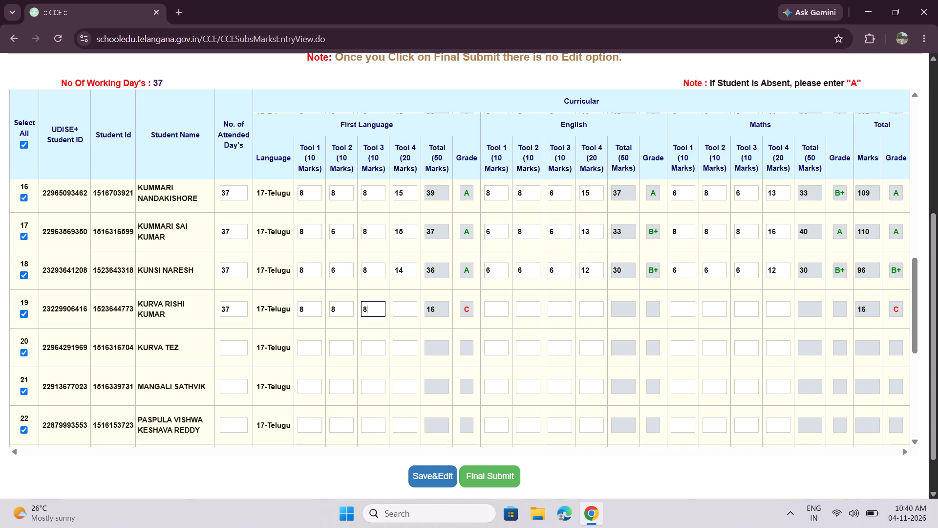
left_click(410, 308)
type("16")
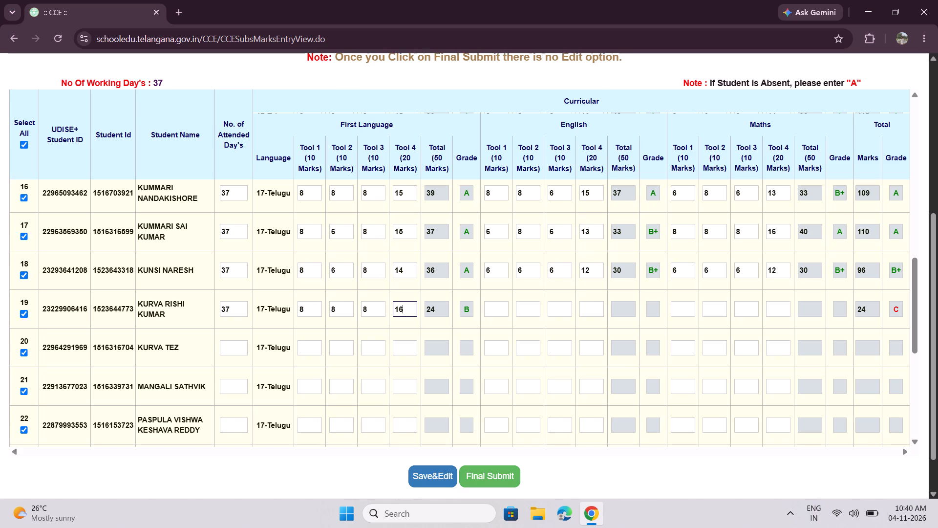
Enter the nineteenth student's English marks as 8, 8, 8 and 16 for Tools 1 to 4.
left_click(494, 305)
key("8")
left_click(533, 307)
key("8")
left_click(566, 306)
key("9")
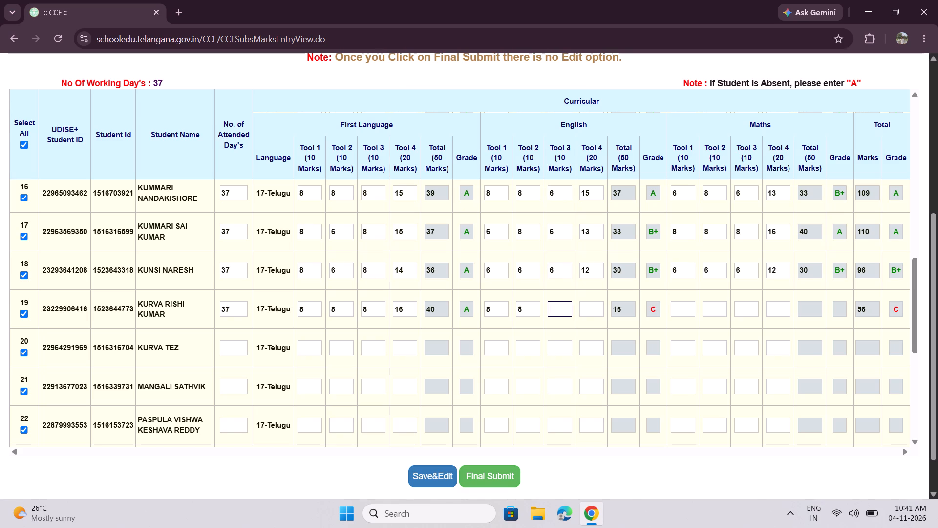
key("BackSpace")
key("8")
left_click(585, 306)
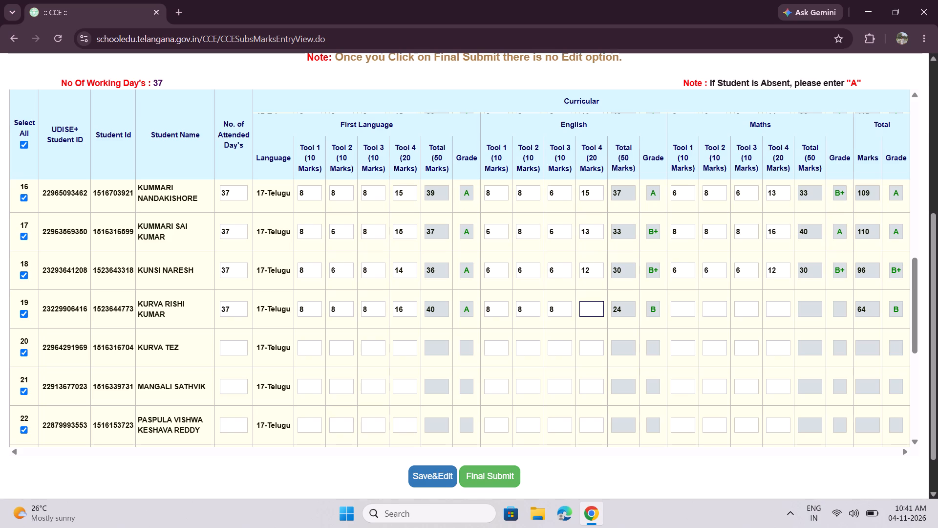
type("16")
Enter the nineteenth student's Maths marks as 8, 8, 10 and 17 for Tools 1 to 4.
left_click(681, 308)
key("8")
left_click(713, 310)
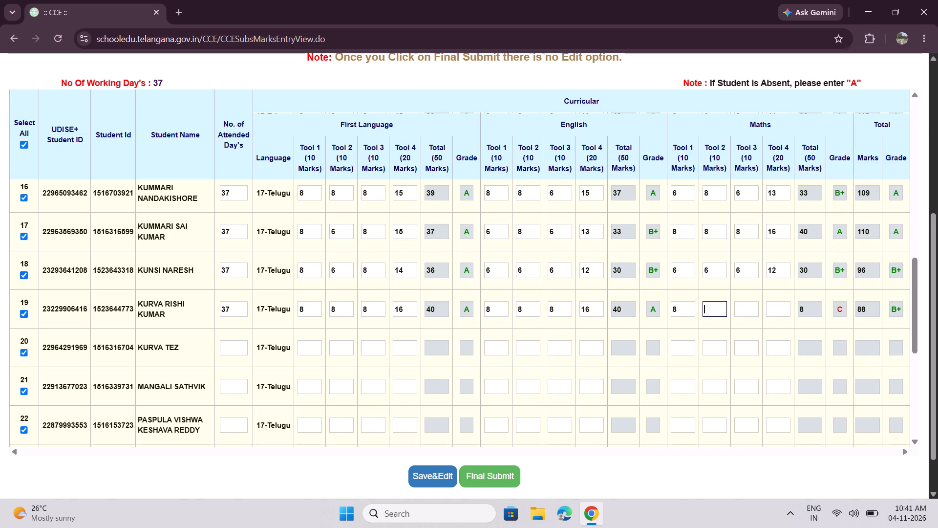
key("8")
left_click(750, 310)
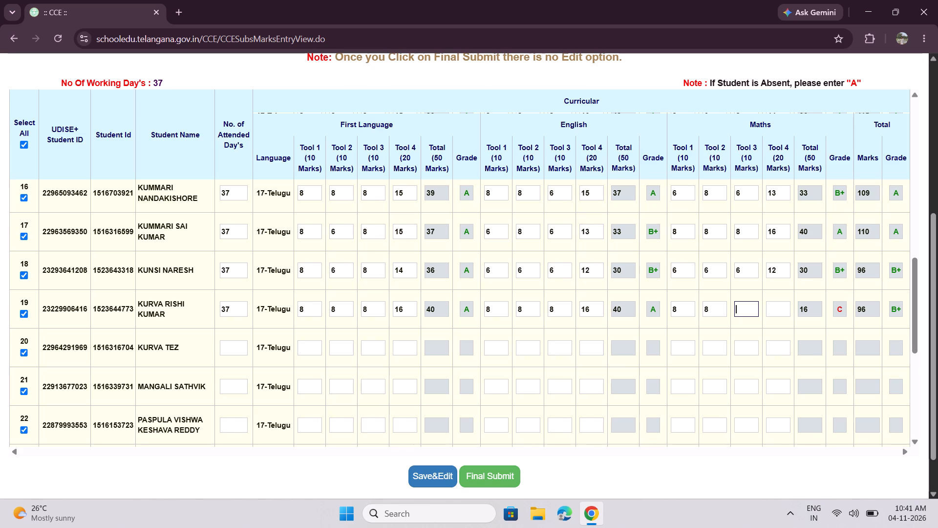
key("1")
key("0")
left_click(770, 309)
type("17")
left_click(824, 302)
Set the twentieth student's number of attended days to 37.
left_click(238, 350)
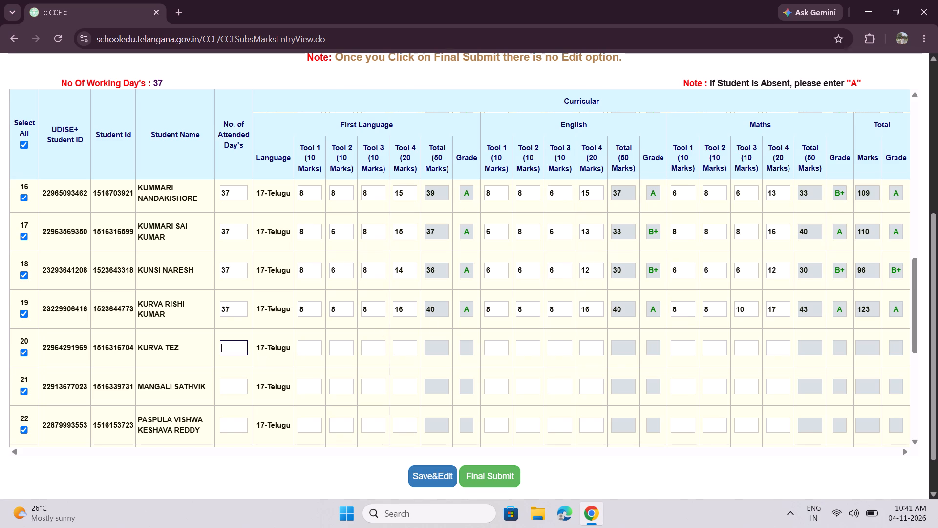
type("37")
Enter the twentieth student's First Language marks as 8, 8, 8 and 1 for Tools 1 to 4.
left_click(317, 346)
key("8")
left_click(346, 349)
key("8")
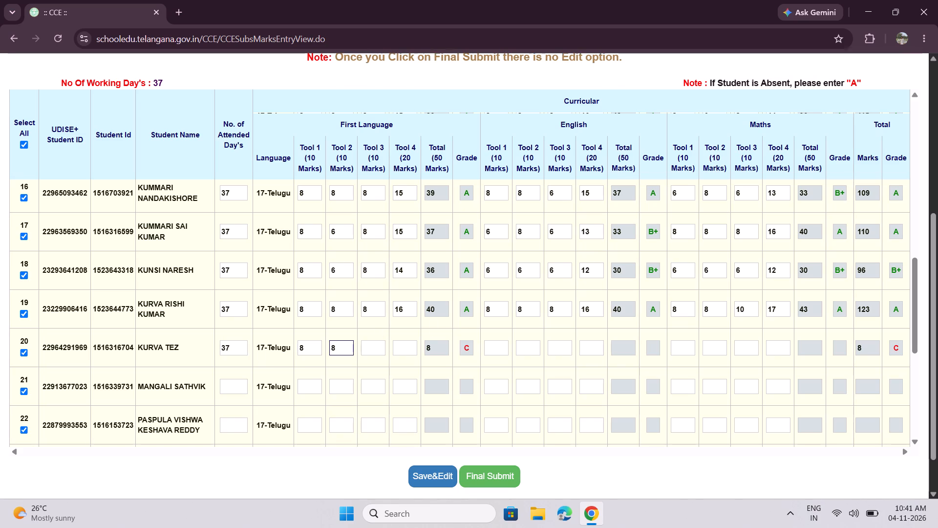
left_click(371, 347)
key("8")
left_click(397, 348)
key("1")
Set the twentieth student's First Language marks to 6 for Tool 2 and 17 for Tool 4.
double_click(336, 342)
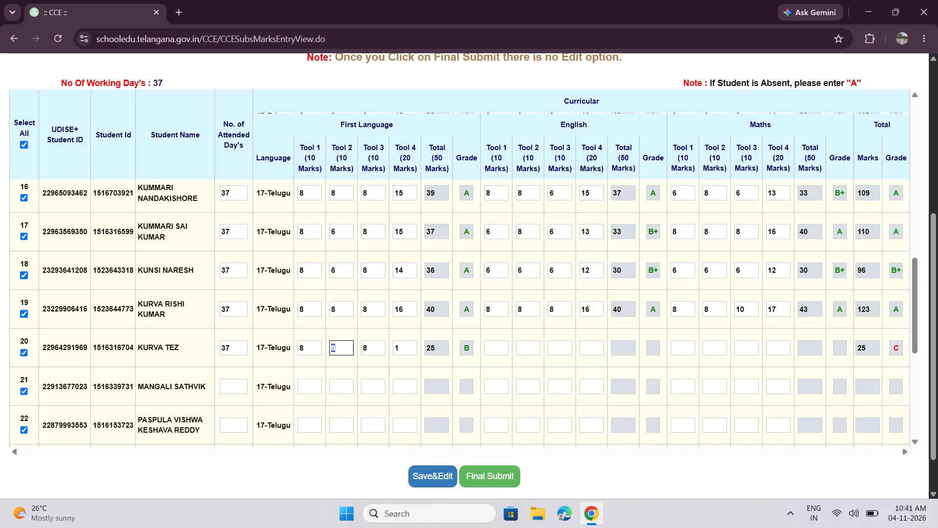
key("6")
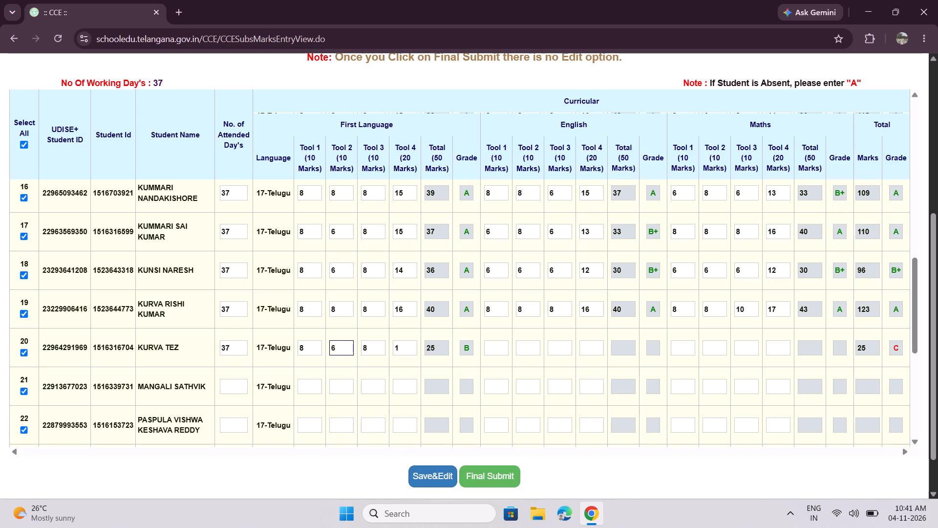
double_click(397, 347)
left_click(397, 347)
key("7")
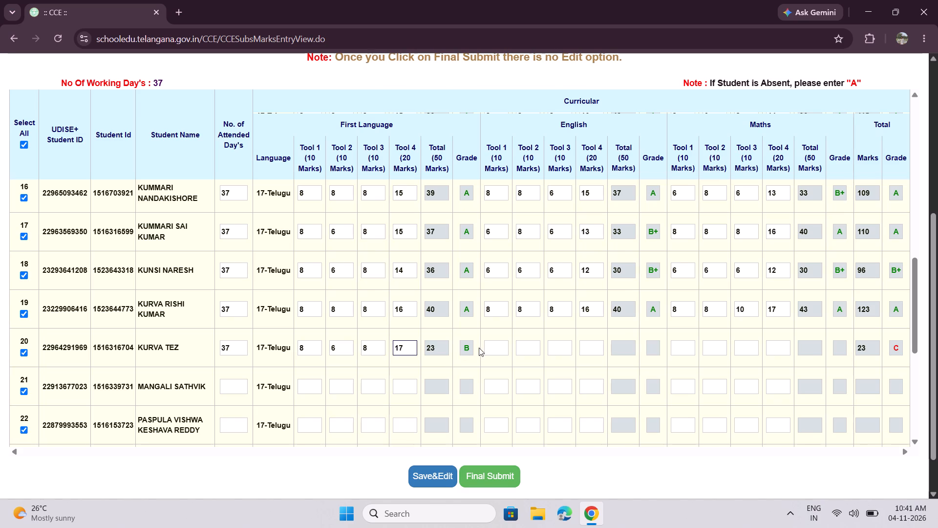
Enter the twentieth student's English marks as 8, 6, 8 and 15 for Tools 1 to 4.
left_click(486, 347)
key("6")
key("BackSpace")
key("8")
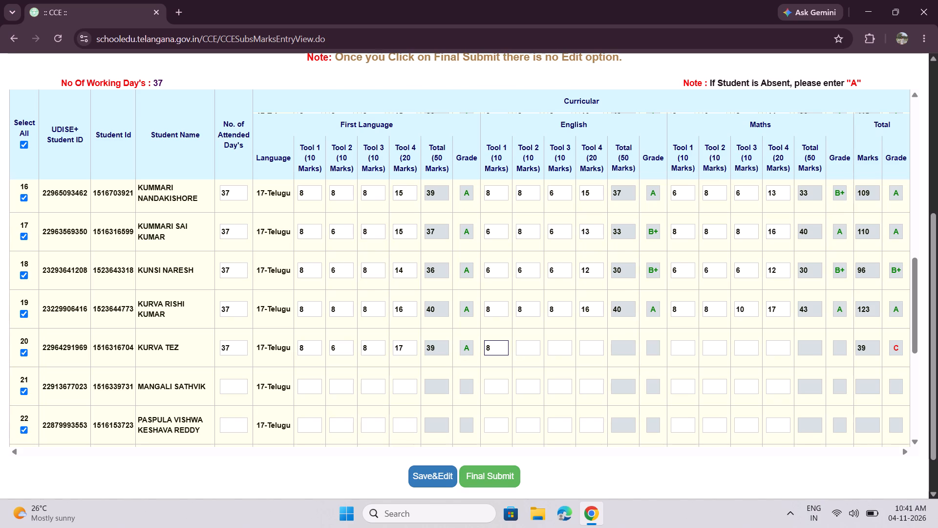
left_click(517, 351)
key("6")
left_click(550, 347)
key("7")
key("BackSpace")
key("8")
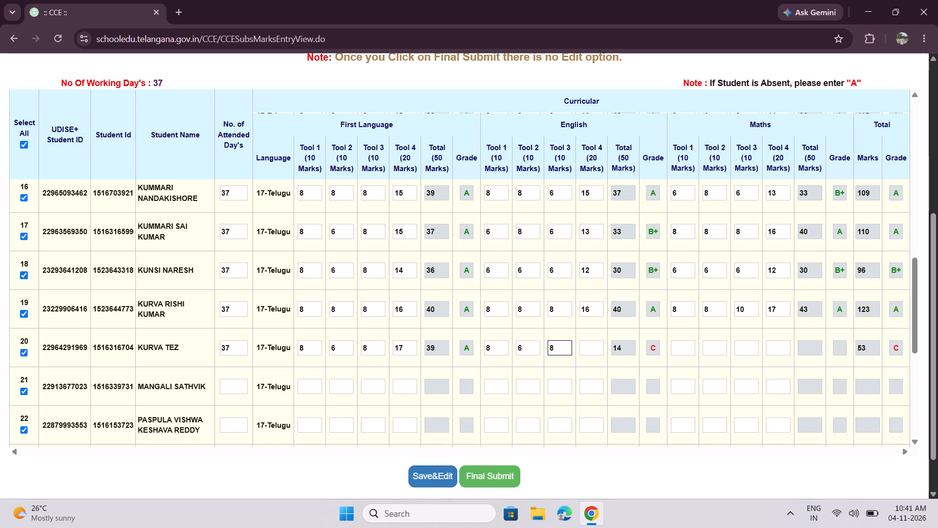
left_click(591, 347)
type("15")
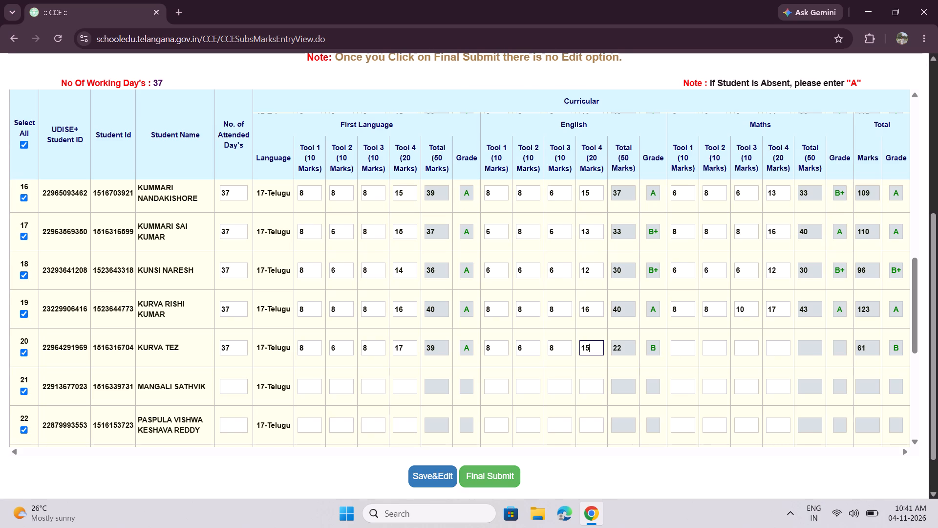
Enter the twentieth student's Maths marks as 8, 6, 8 and 14 for Tools 1 to 4.
left_click(674, 348)
key("4")
key("BackSpace")
key("8")
left_click(707, 345)
key("6")
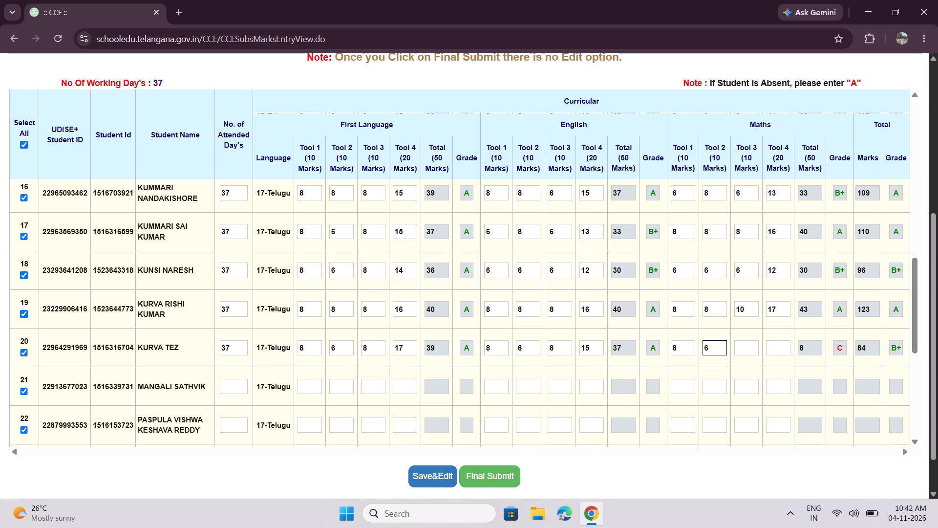
left_click(750, 350)
key("8")
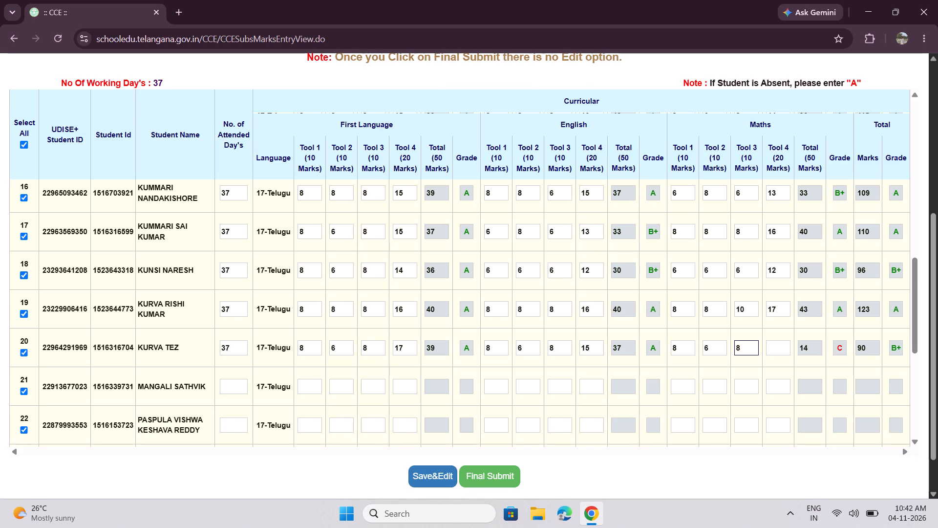
left_click(783, 352)
type("14")
left_click(879, 350)
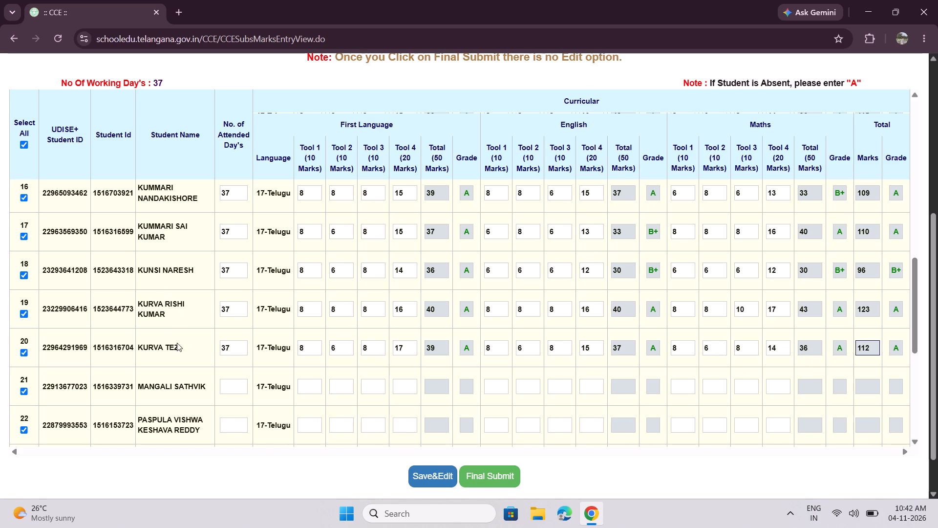
Set the twenty-first student's number of attended days to 37.
key("Down")
key("Down")
key("Down")
key("Down")
key("Down")
key("Down")
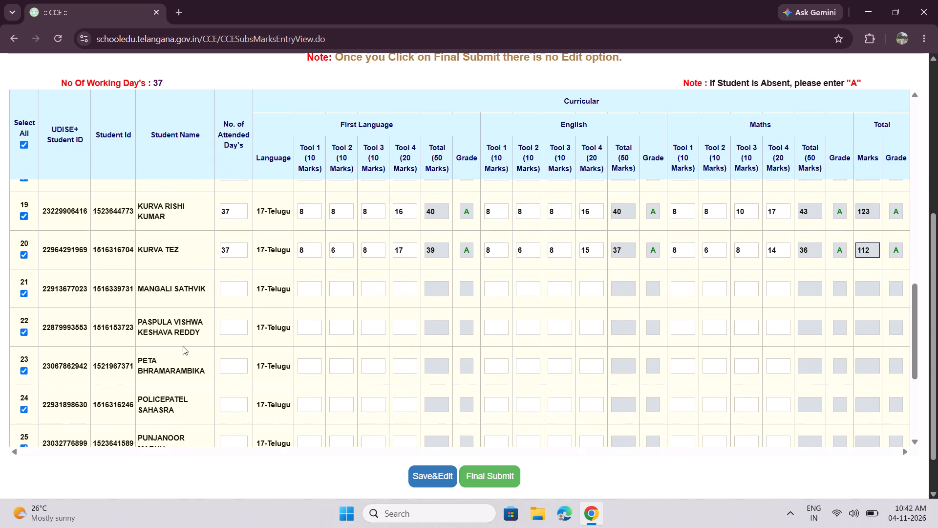
key("Down")
key("Down")
key("Down")
key("Down")
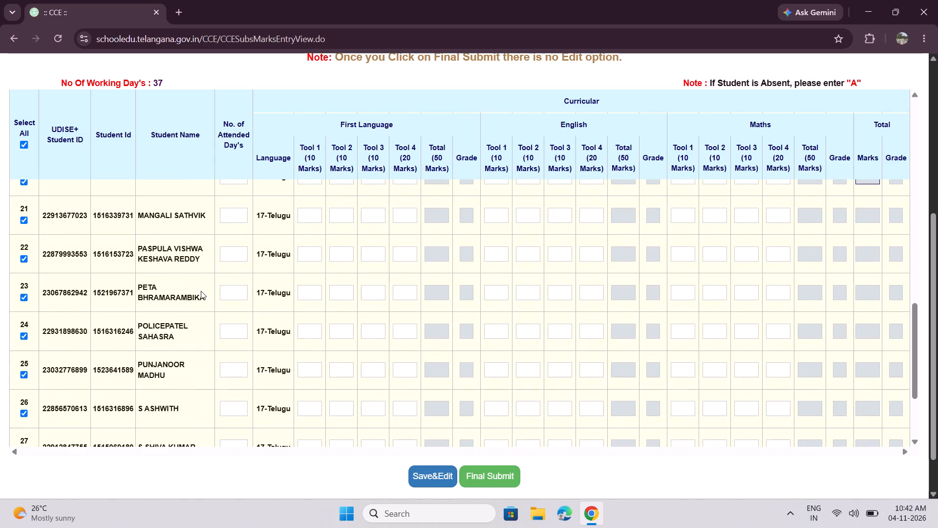
key("Up")
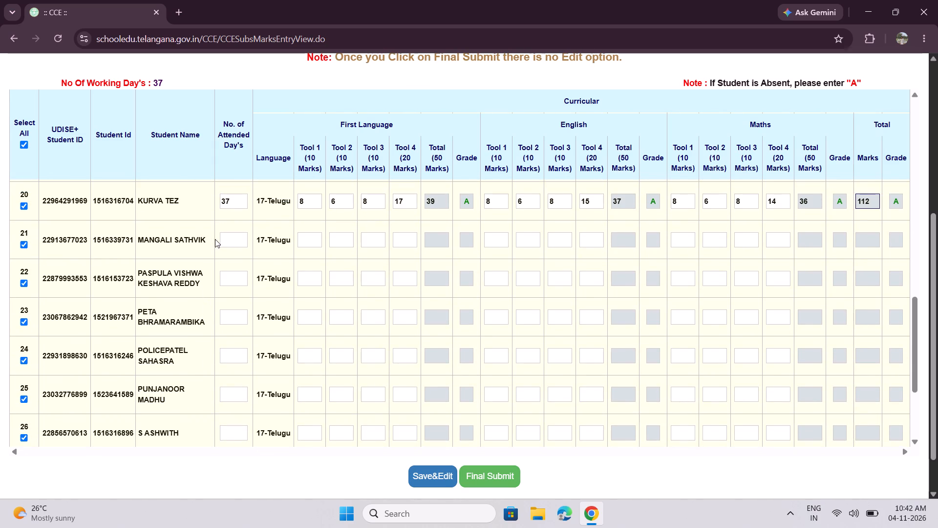
left_click(227, 239)
type("37")
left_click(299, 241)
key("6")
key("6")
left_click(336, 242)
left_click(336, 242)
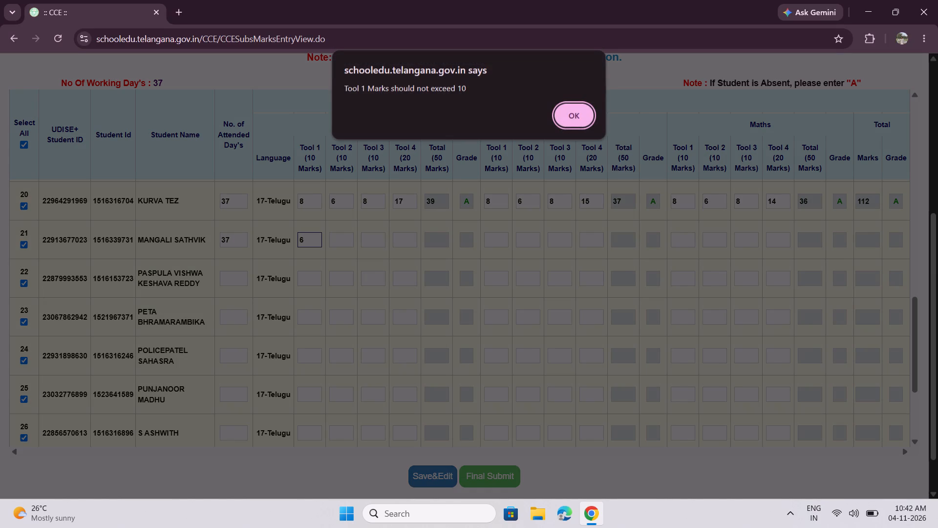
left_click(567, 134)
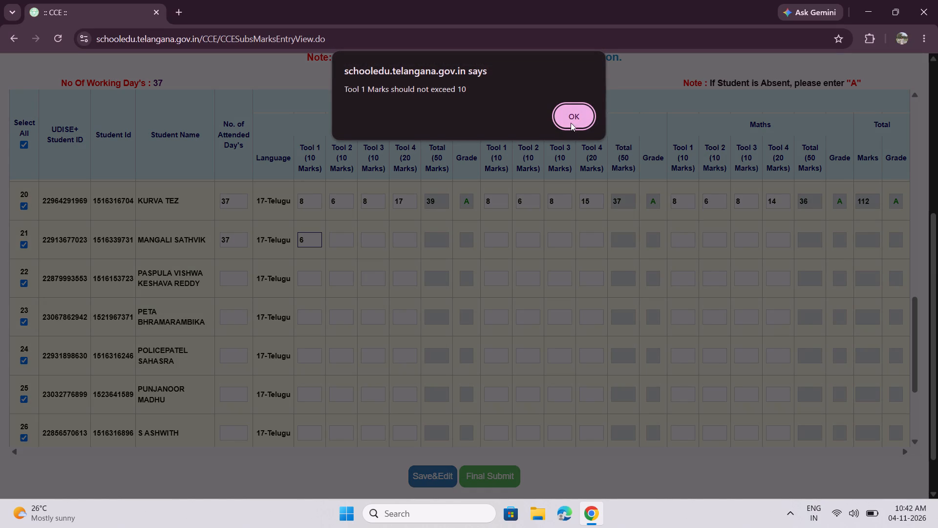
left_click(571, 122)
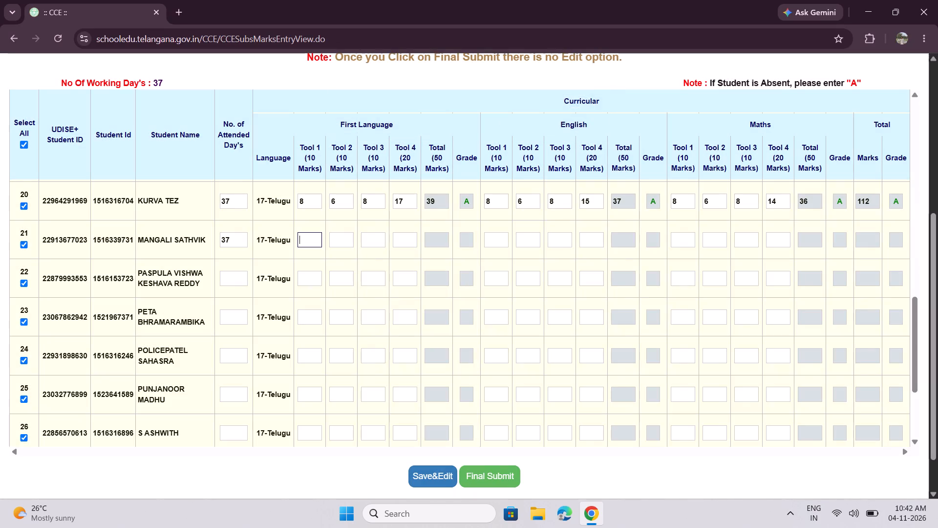
Enter the twenty-first student's First Language marks as 6, 6, 6 and 13 for Tools 1 to 4.
left_click(310, 244)
key("6")
left_click(342, 243)
key("6")
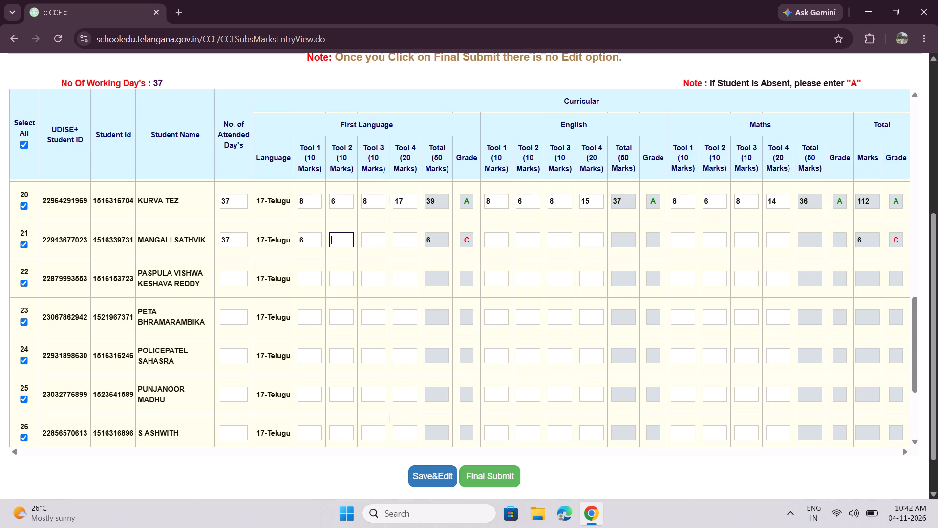
left_click(375, 238)
key("6")
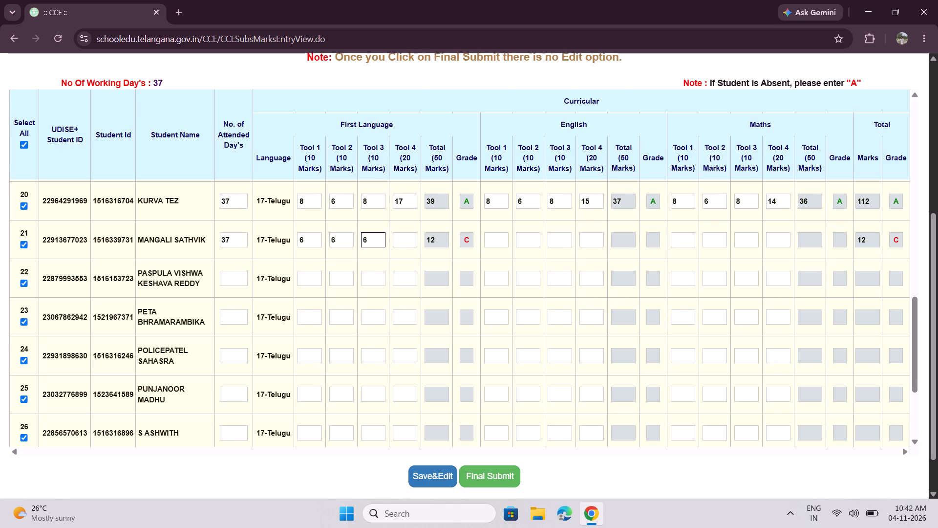
left_click(401, 238)
type("13")
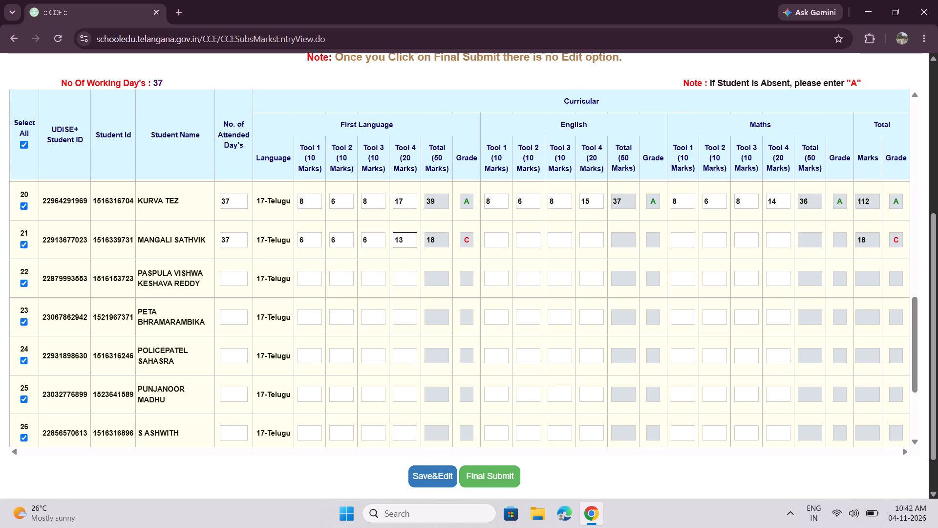
Enter the twenty-first student's English marks as 6, 6, 6 and 12 for Tools 1 to 4.
left_click(485, 239)
key("6")
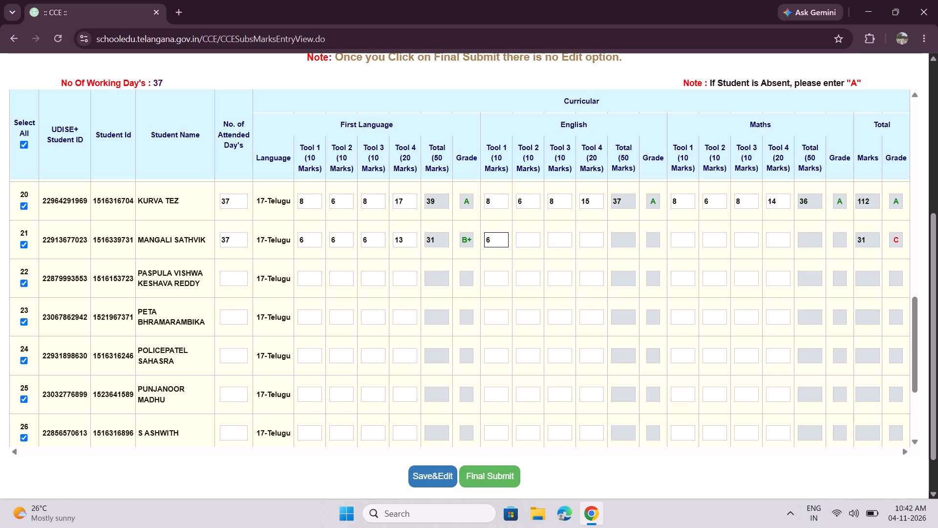
left_click(524, 240)
key("6")
left_click(554, 237)
key("6")
left_click(587, 237)
key("1")
key("5")
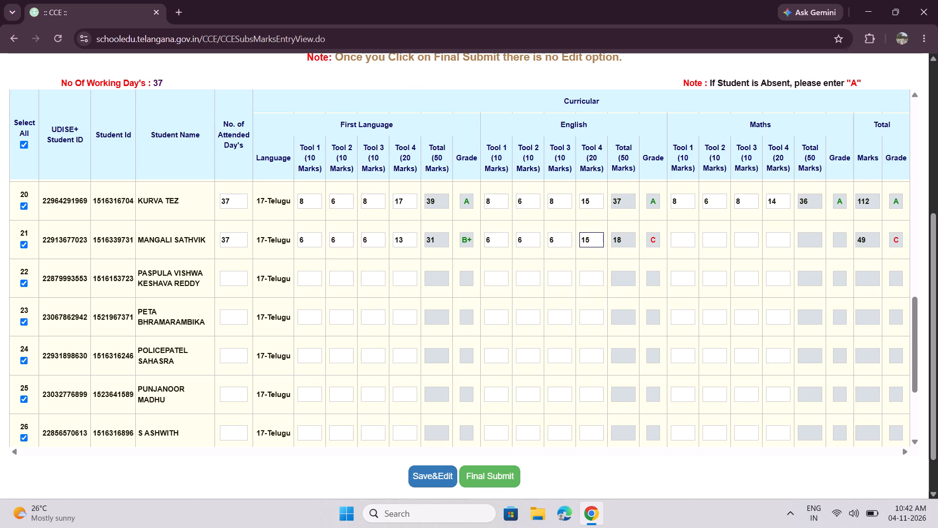
key("BackSpace")
key("2")
Enter the twenty-first student's Maths marks as 6, 6, 6 and 12 for Tools 1 to 4.
left_click(681, 239)
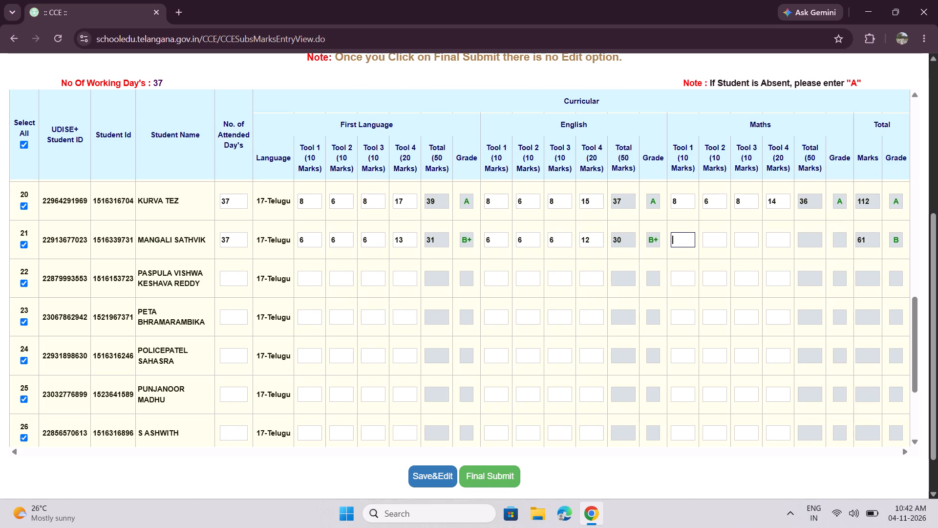
key("6")
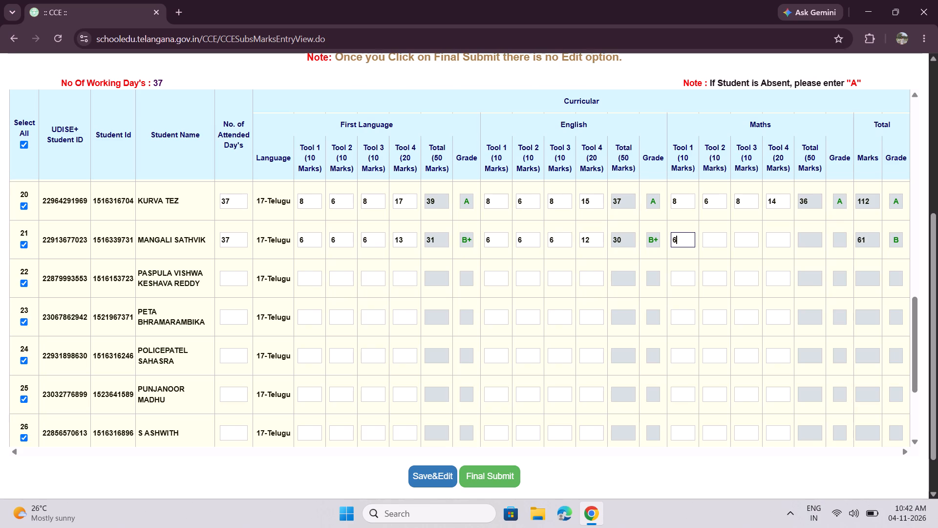
left_click(703, 241)
key("6")
left_click(747, 240)
key("6")
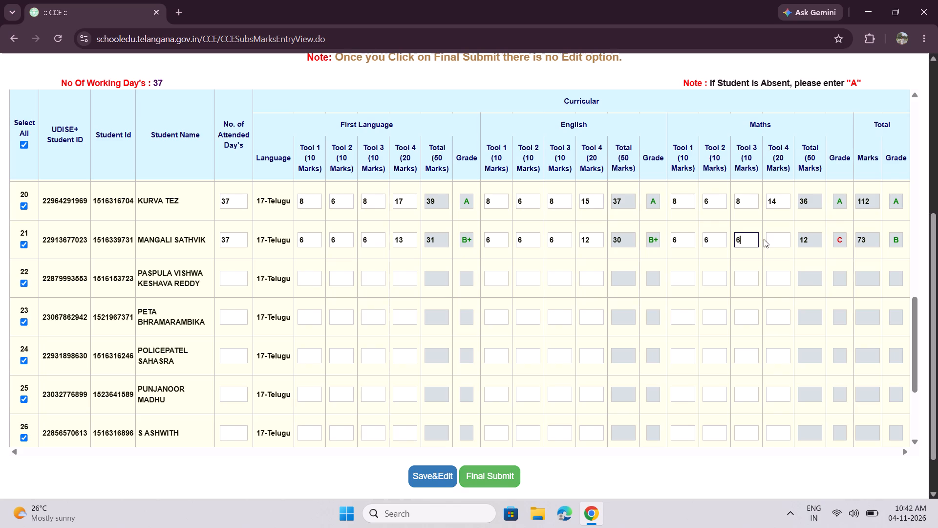
left_click(770, 239)
type("12")
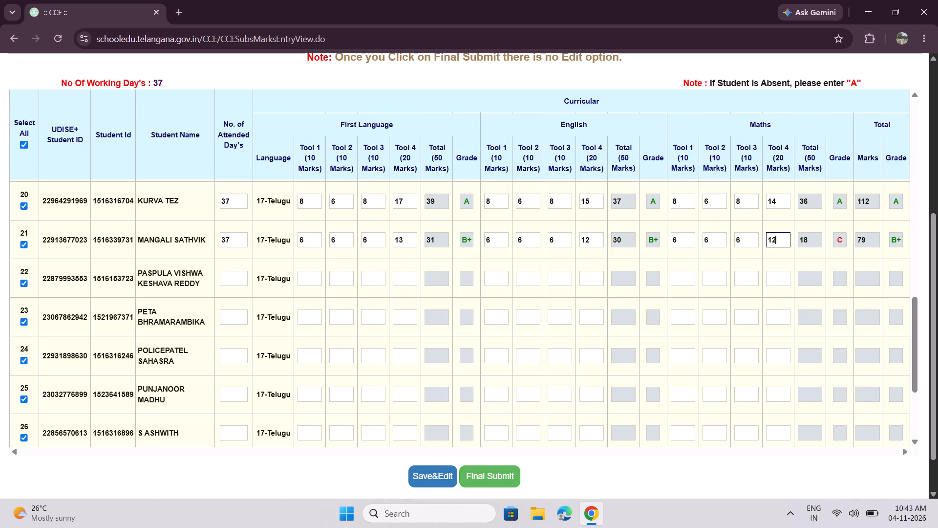
left_click_drag(875, 241, 555, 223)
Set the twenty-second student's number of attended days to 37.
left_click(224, 284)
key("8")
key("BackSpace")
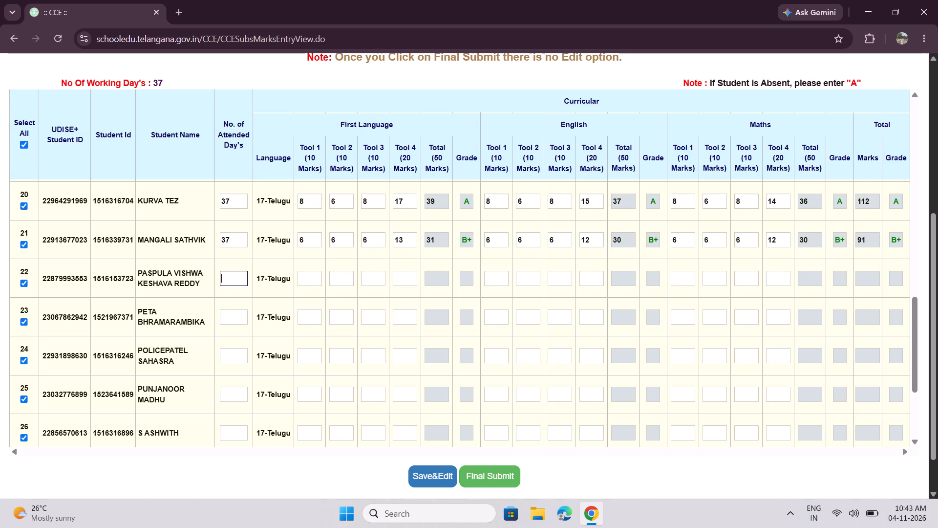
type("37")
Enter the twenty-second student's First Language marks as 8, 8, 8 and 17 for Tools 1 to 4.
left_click(313, 286)
key("8")
left_click(341, 283)
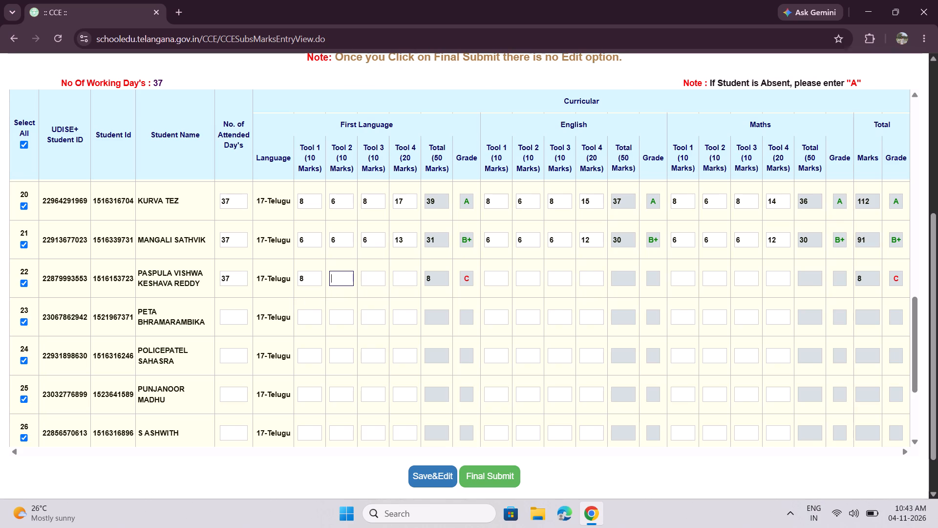
key("8")
left_click(374, 276)
key("8")
left_click(401, 275)
key("1")
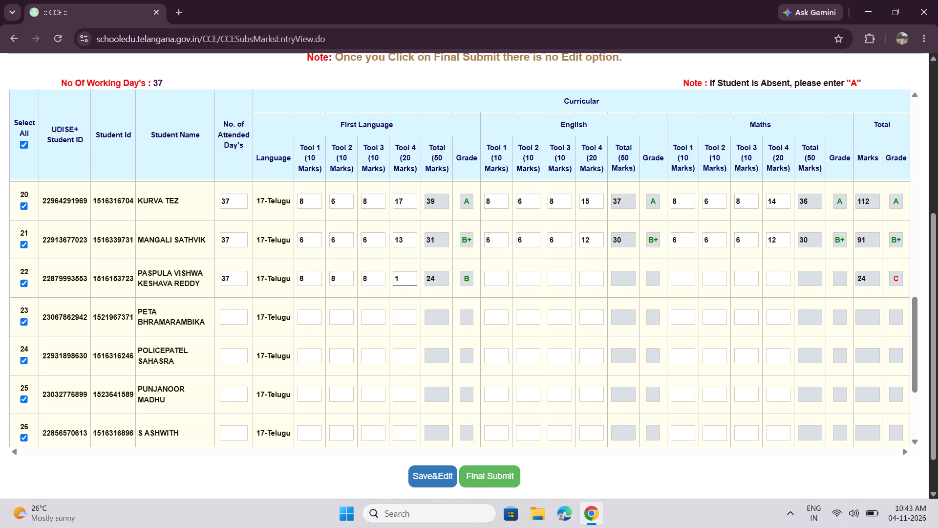
key("7")
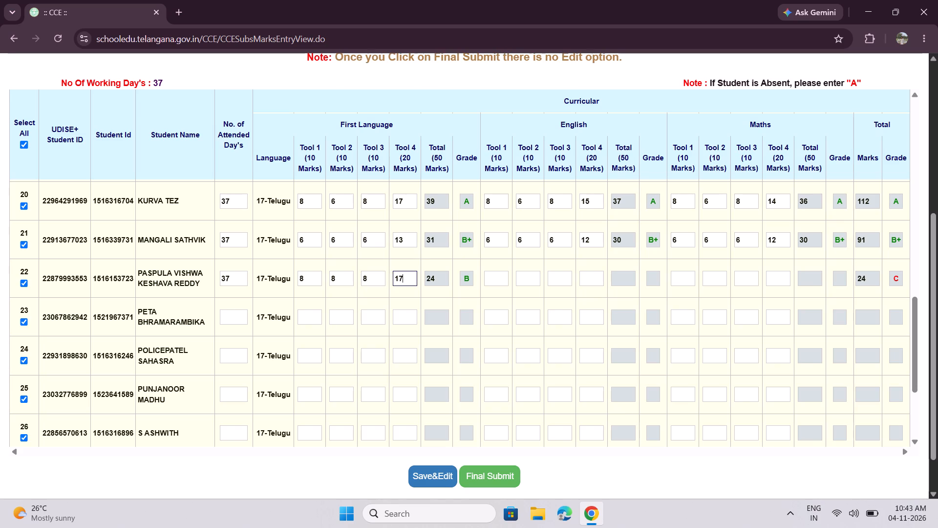
Enter the twenty-second student's English marks as 8, 8, 8 and 16 for Tools 1 to 4.
left_click(495, 278)
key("6")
key("BackSpace")
key("8")
left_click(522, 276)
key("8")
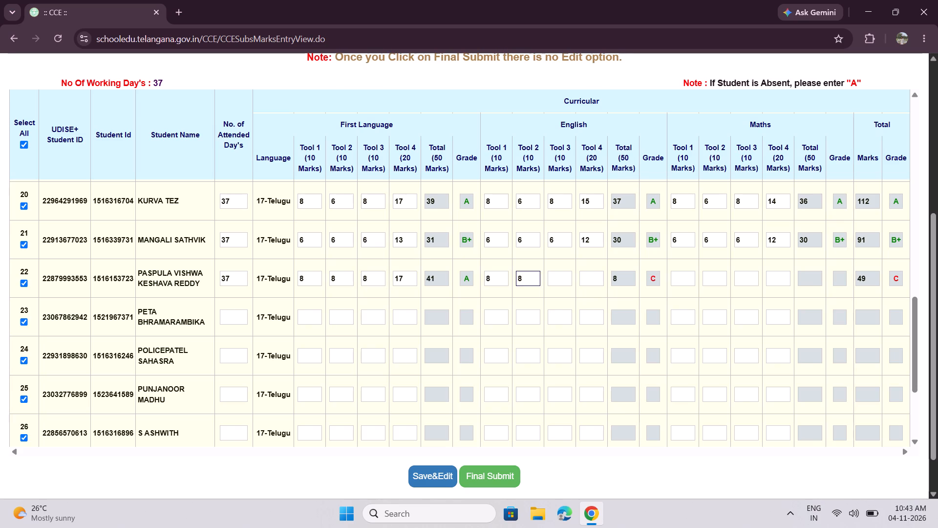
left_click(552, 275)
key("8")
left_click(589, 278)
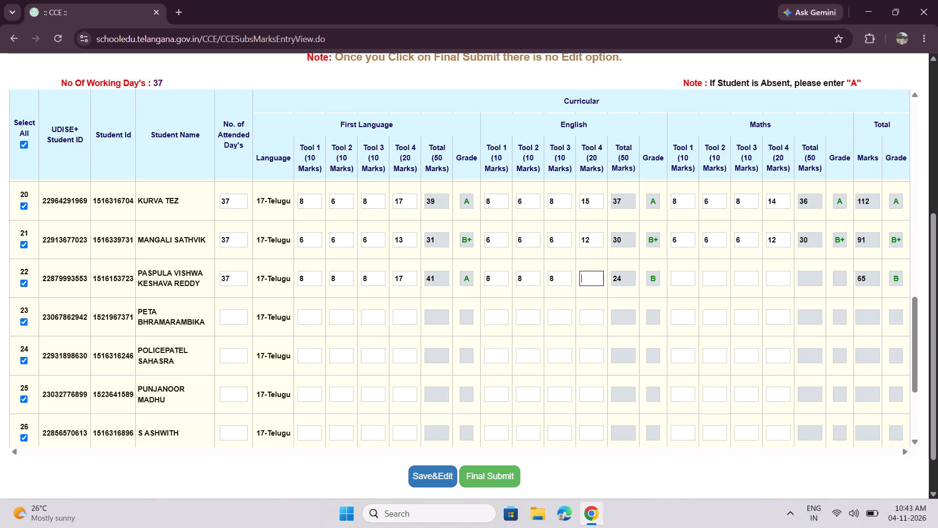
type("16")
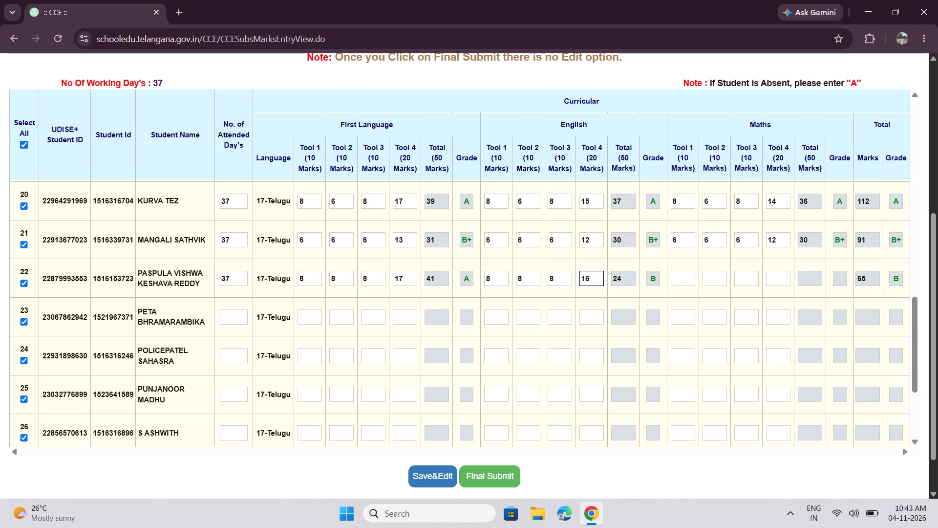
Enter the twenty-second student's Maths marks as 8, 8, 8 and 16 for Tools 1 to 4.
left_click(674, 279)
key("8")
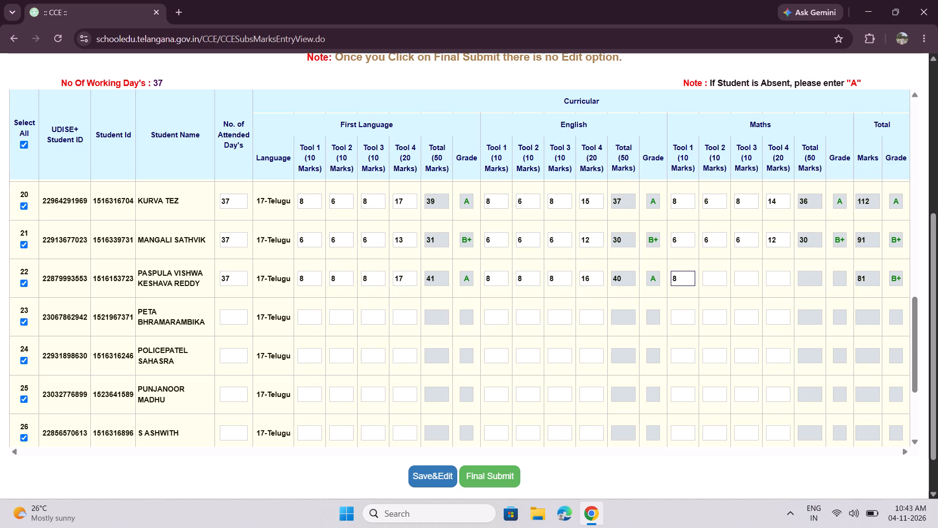
left_click(711, 276)
key("8")
left_click(742, 275)
key("8")
left_click(775, 277)
type("16")
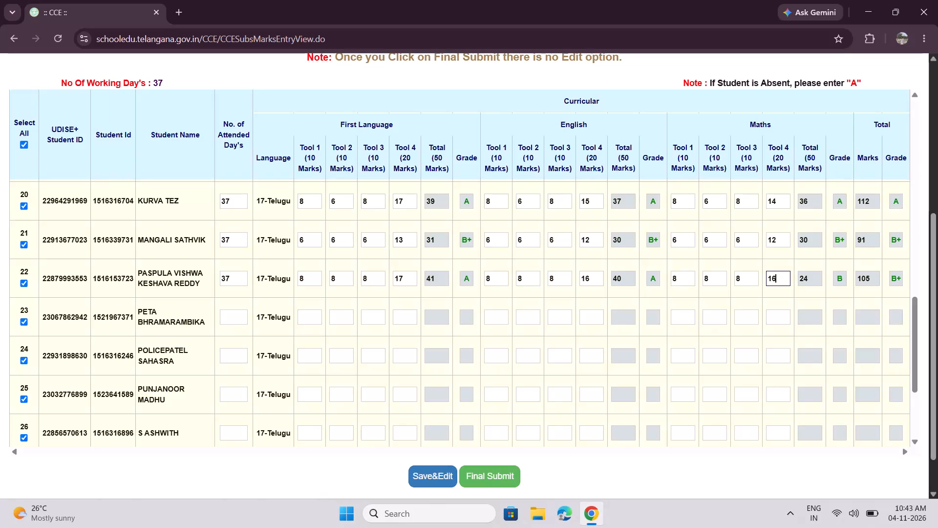
left_click(831, 281)
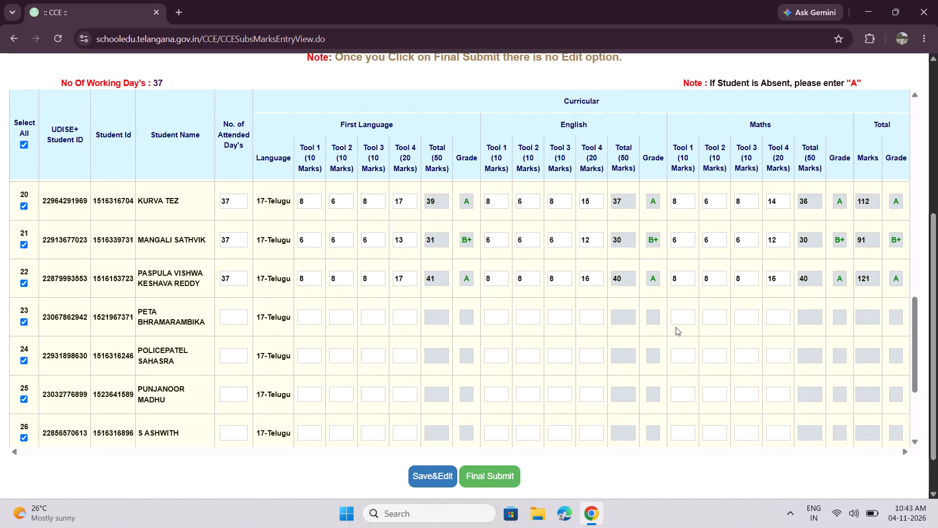
Set the twenty-third student's number of attended days to 37.
left_click(225, 317)
type("37")
Enter the twenty-third student's First Language marks as 6, 6, 6 and 12 for Tools 1 to 4.
left_click(314, 321)
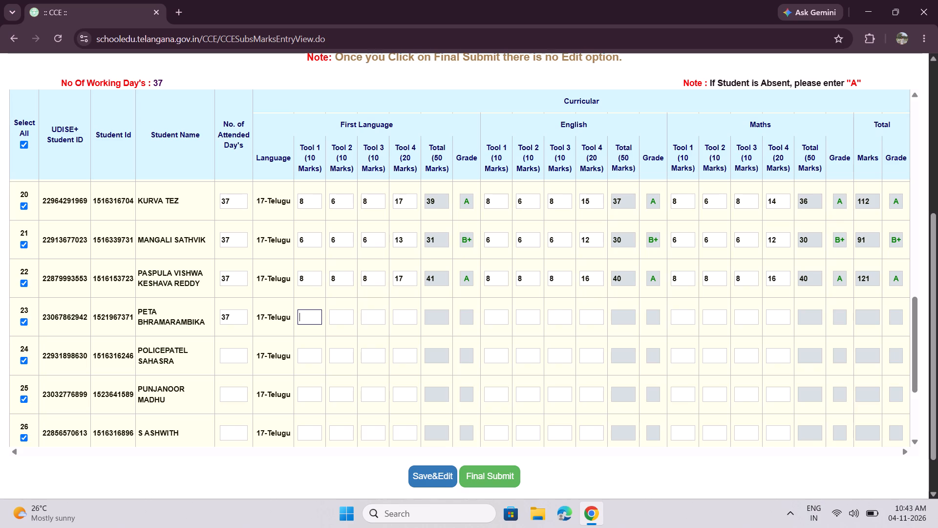
left_click(307, 317)
key("6")
left_click(347, 310)
left_click(347, 310)
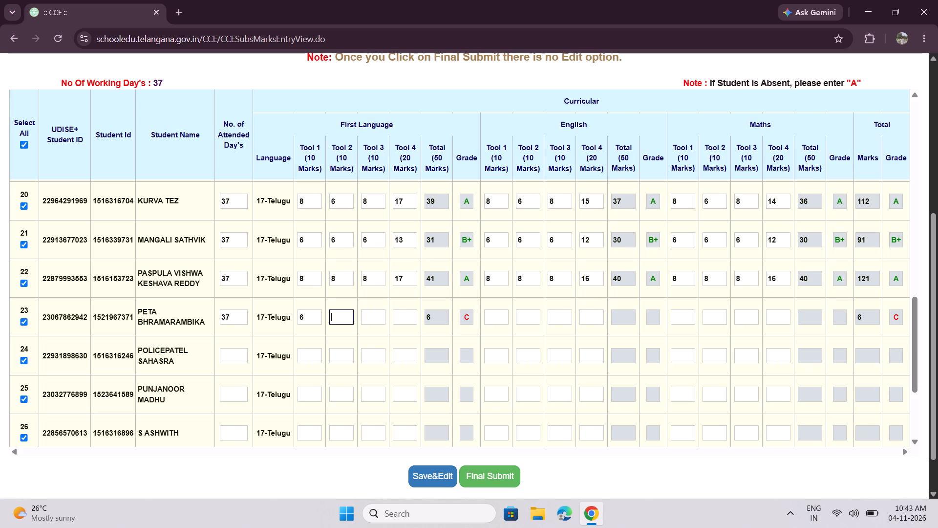
key("6")
left_click(381, 315)
key("6")
left_click(403, 317)
type("12")
Enter the twenty-third student's English marks as 6, 6, 6 and 12 for Tools 1 to 4.
left_click(491, 312)
key("6")
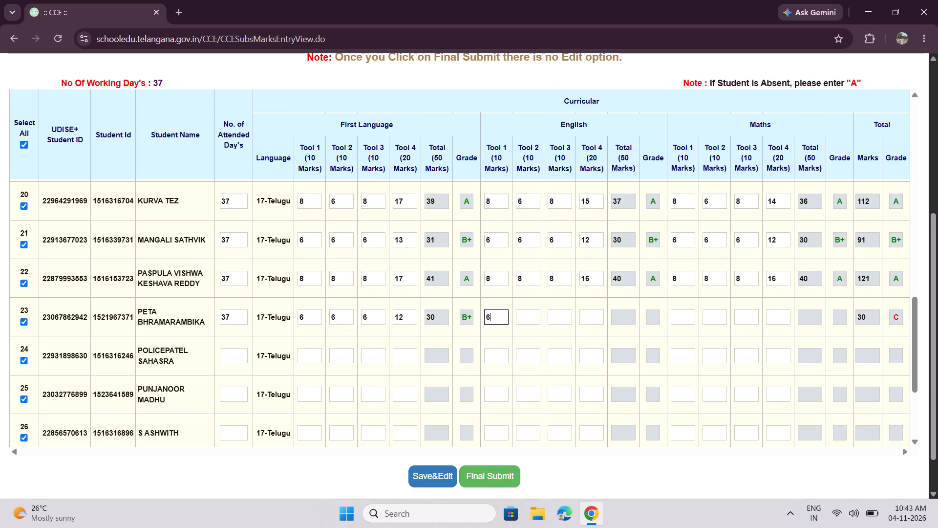
double_click(530, 310)
key("6")
left_click(559, 315)
key("6")
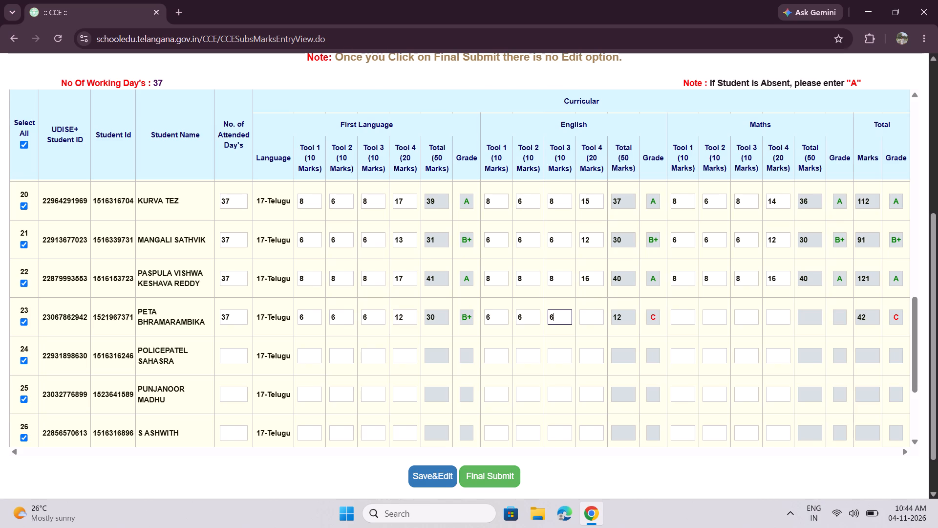
left_click(583, 316)
left_click(583, 316)
key("1")
key("2")
Enter the twenty-third student's Maths marks as 6, 6, 6 and 12 for Tools 1 to 4.
left_click(680, 320)
key("6")
key("6")
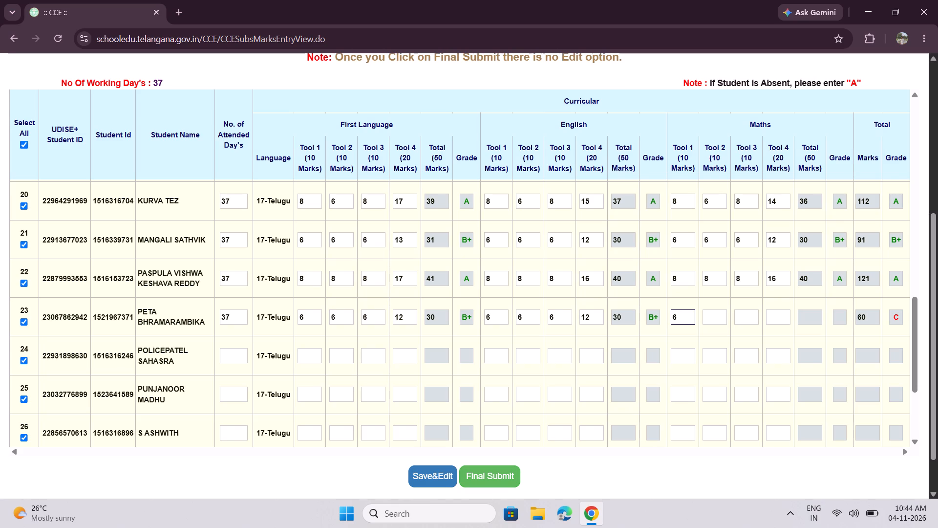
left_click(730, 319)
key("BackSpace")
key("BackSpace")
key("BackSpace")
key("BackSpace")
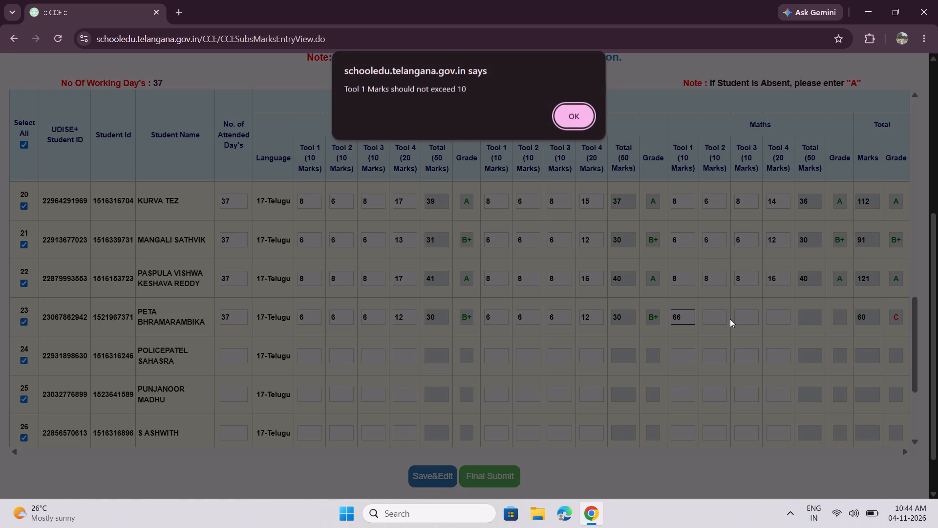
left_click(576, 114)
left_click(690, 318)
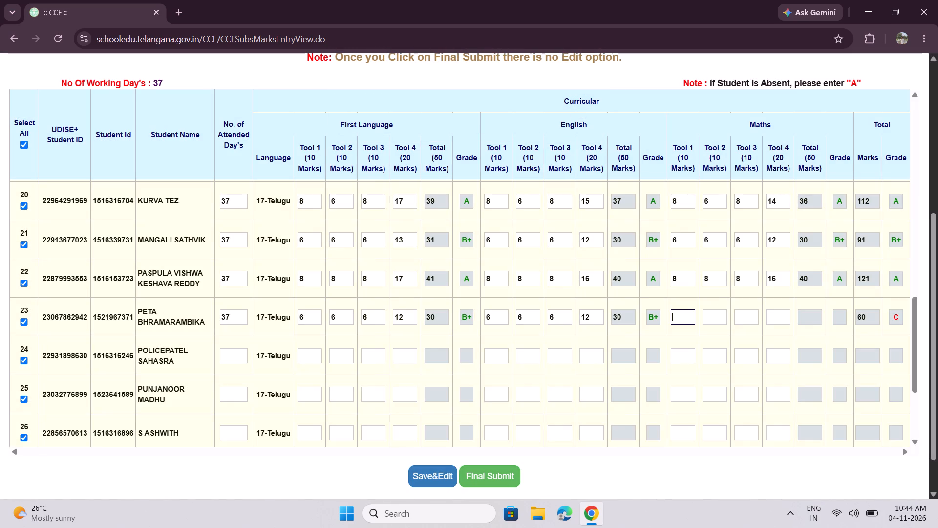
key("6")
left_click(715, 321)
key("6")
key("6")
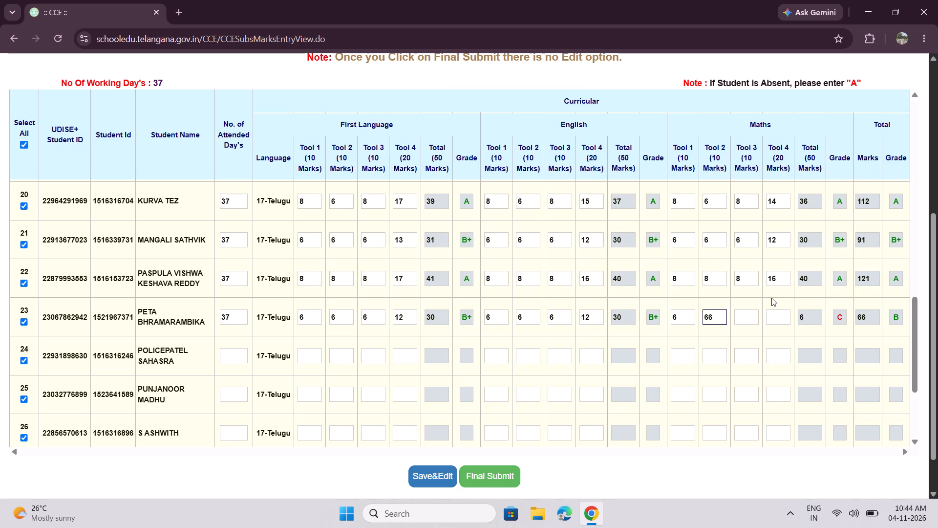
key("BackSpace")
left_click(749, 319)
key("6")
left_click(778, 313)
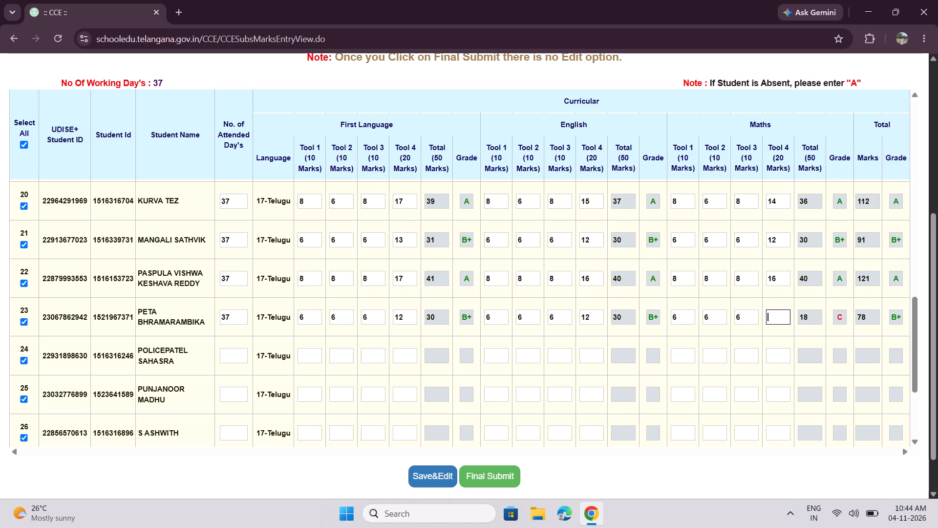
type("12")
left_click_drag(872, 318, 671, 299)
left_click(513, 286)
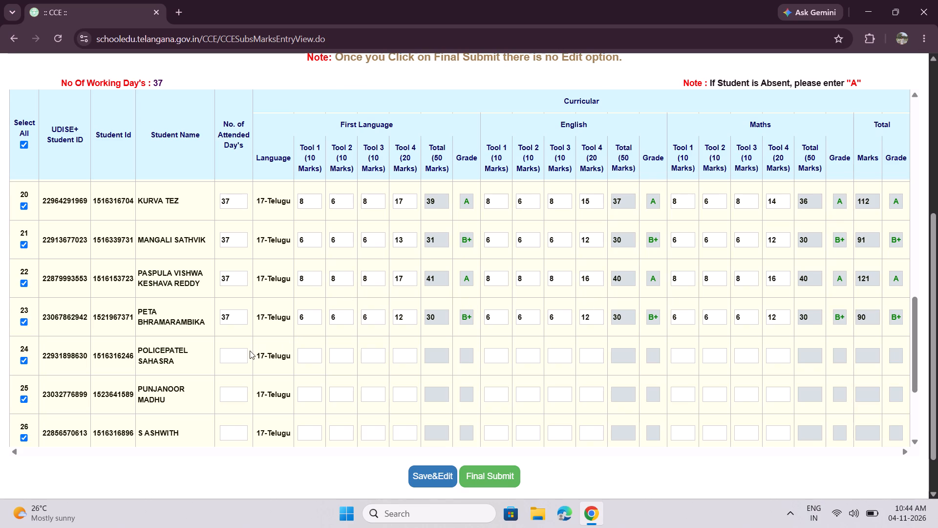
Set the twenty-fourth student's number of attended days to 37.
left_click(237, 355)
key("3")
key("7")
Enter the twenty-fourth student's First Language marks as 8, 8, 8 and 16 for Tools 1 to 4.
left_click(302, 360)
key("8")
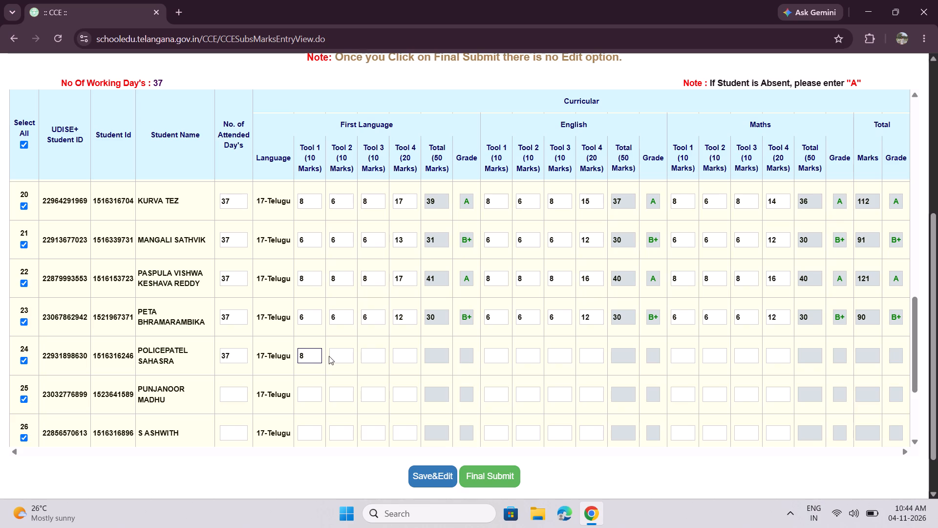
left_click(337, 356)
key("8")
left_click(379, 356)
key("8")
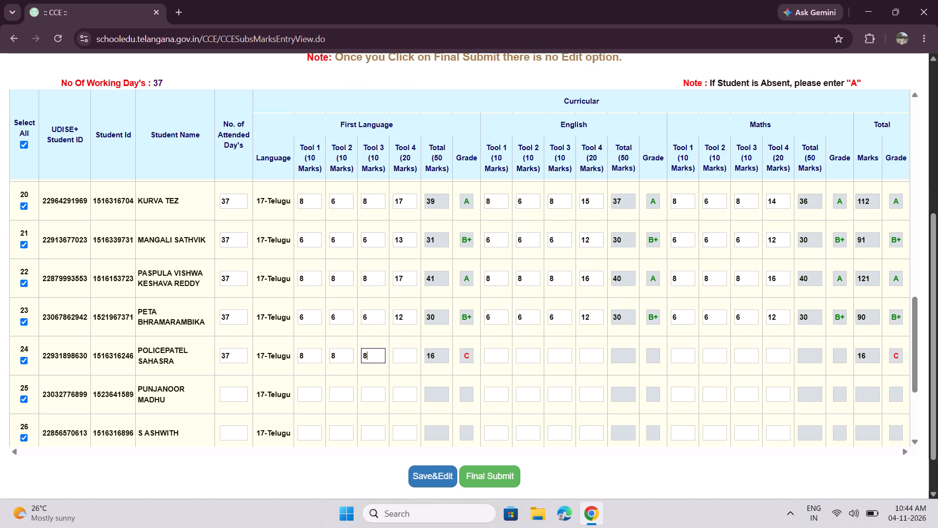
left_click(399, 360)
type("16")
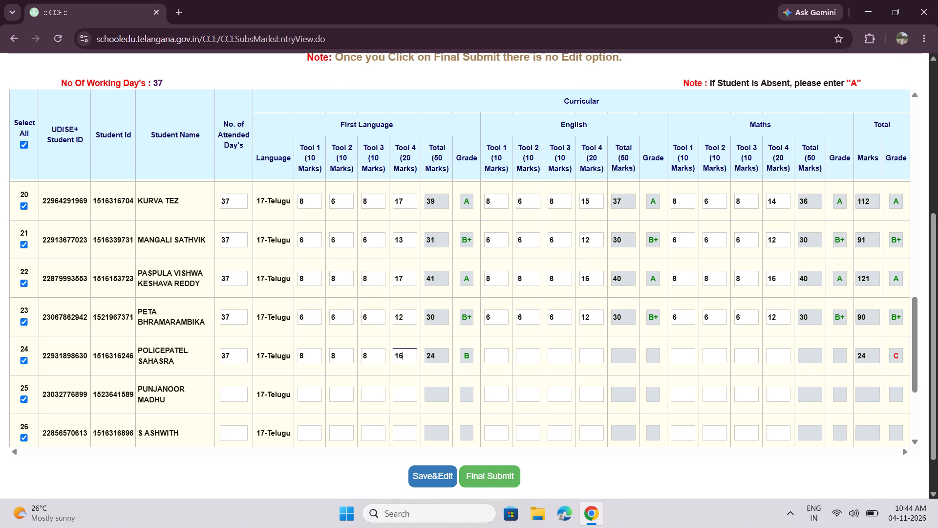
Enter the twenty-fourth student's English marks as 8, 8, 8 and 16 for Tools 1 to 4.
left_click(491, 355)
key("8")
left_click(522, 349)
key("8")
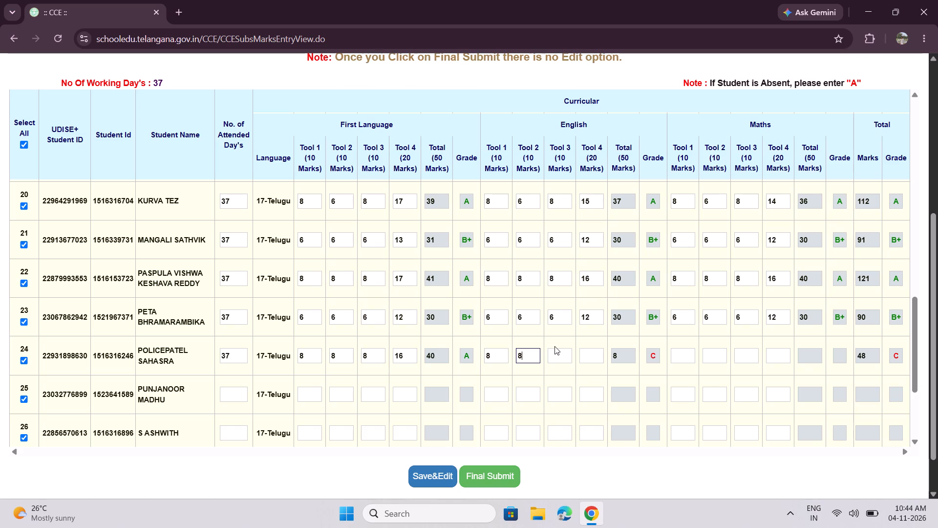
left_click(554, 346)
key("8")
key("8")
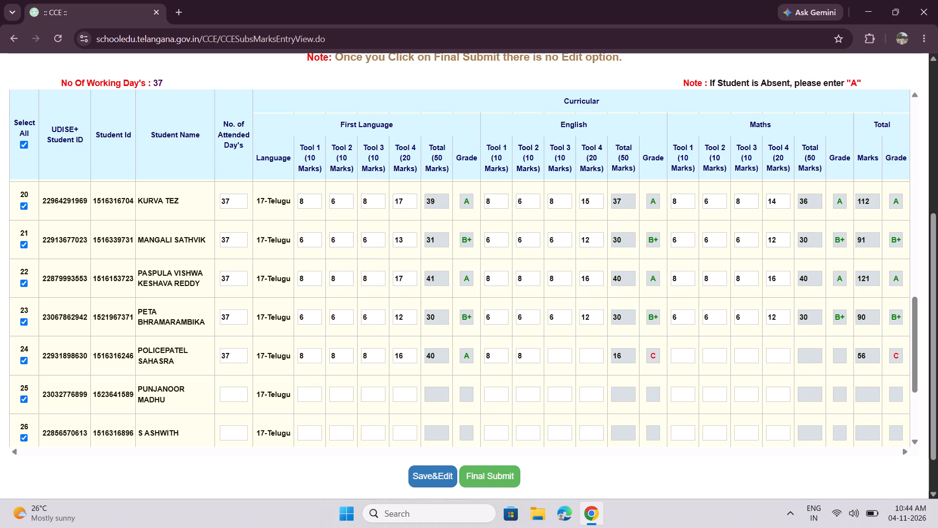
left_click(558, 353)
key("8")
left_click(586, 357)
type("16")
Enter the twenty-fourth student's Maths marks as 6, 6, 8 and 13 for Tools 1 to 4.
left_click_drag(679, 357, 699, 355)
key("6")
left_click_drag(699, 355, 716, 352)
left_click(716, 352)
key("6")
left_click(744, 353)
key("6")
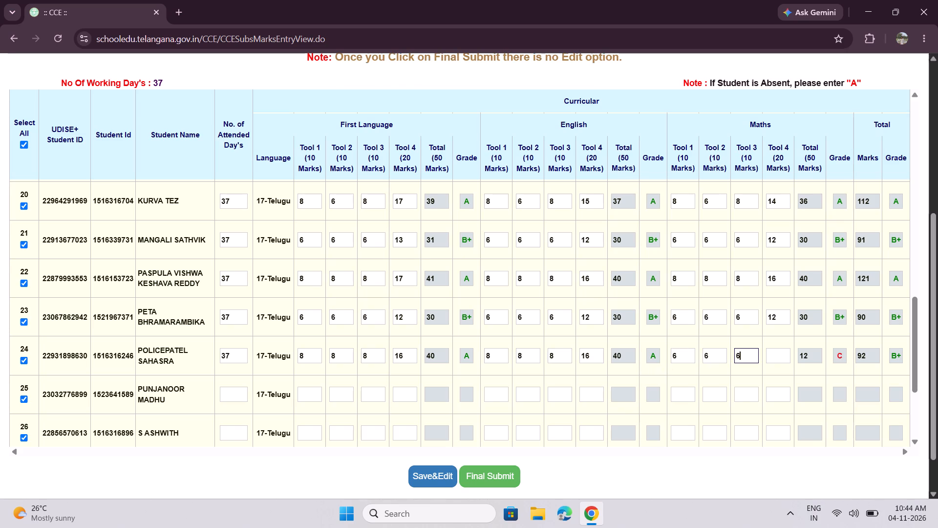
left_click(771, 357)
type("13")
double_click(742, 359)
key("8")
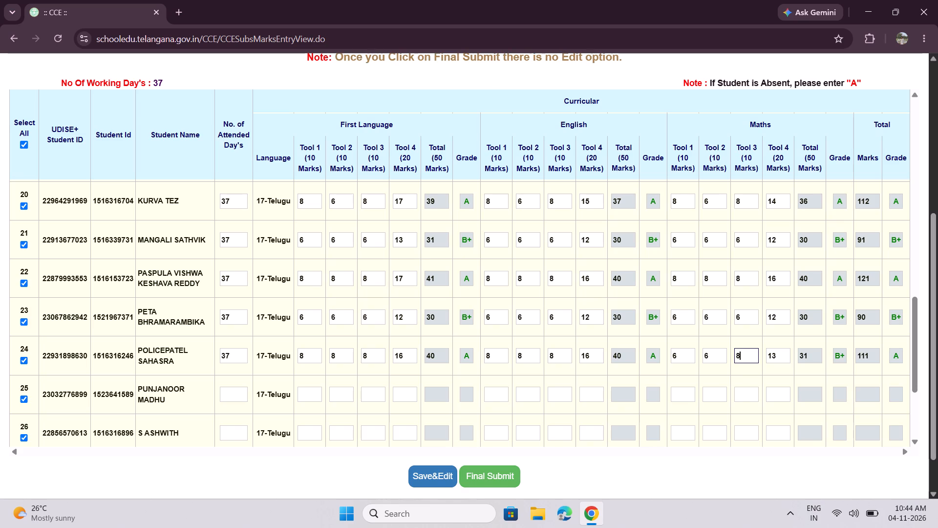
left_click_drag(883, 379, 670, 383)
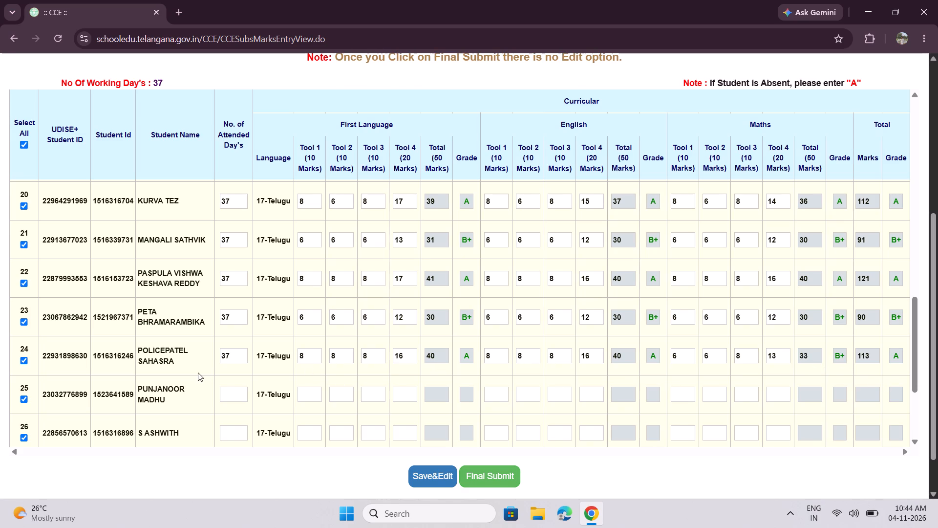
Set the twenty-fifth student's number of attended days to 37.
left_click(230, 395)
type("37")
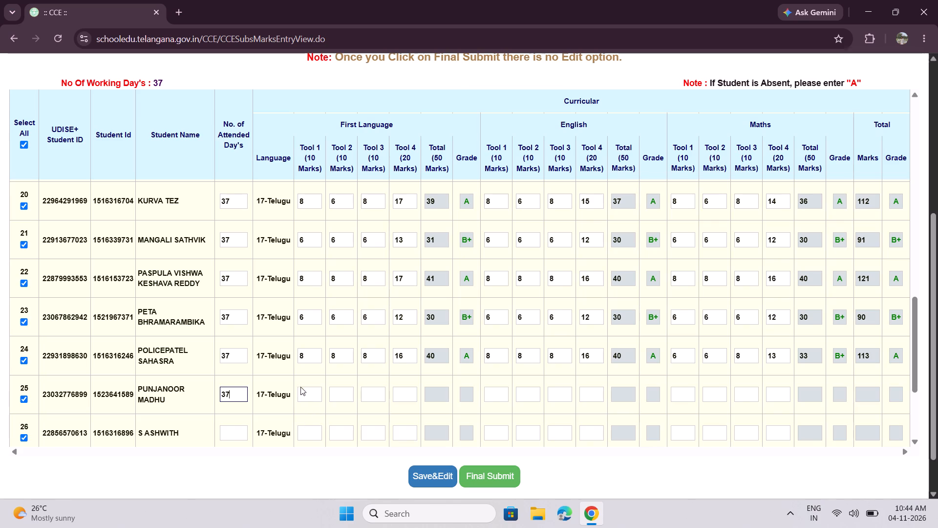
Enter the twenty-fifth student's First Language marks as 6, 6, 6 and 12 for Tools 1 to 4.
left_click(302, 393)
key("8")
key("BackSpace")
key("6")
left_click(338, 393)
key("6")
left_click(375, 392)
key("6")
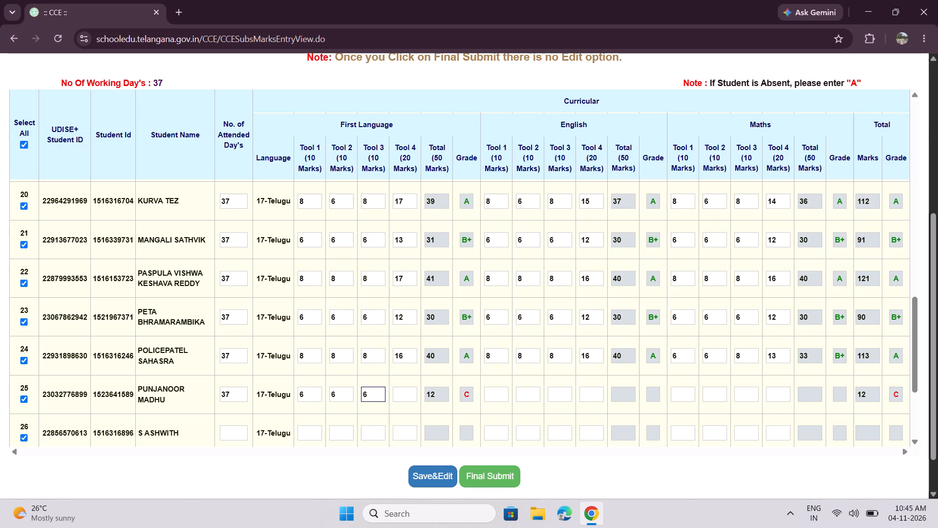
left_click(404, 394)
key("1")
key("2")
Enter the twenty-fifth student's English marks as 8, 6, 6 and 13 for Tools 1 to 4.
left_click(492, 398)
key("8")
left_click_drag(532, 398, 561, 393)
key("6")
double_click(561, 393)
key("6")
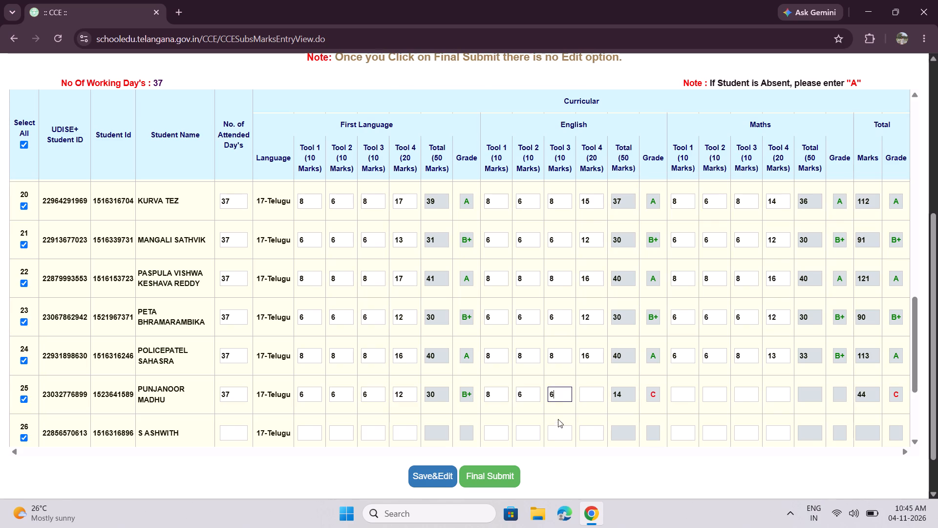
left_click(590, 391)
type("13")
Enter the twenty-fifth student's Maths marks as 6, 6, 6 and 12 for Tools 1 to 4.
left_click(677, 398)
key("6")
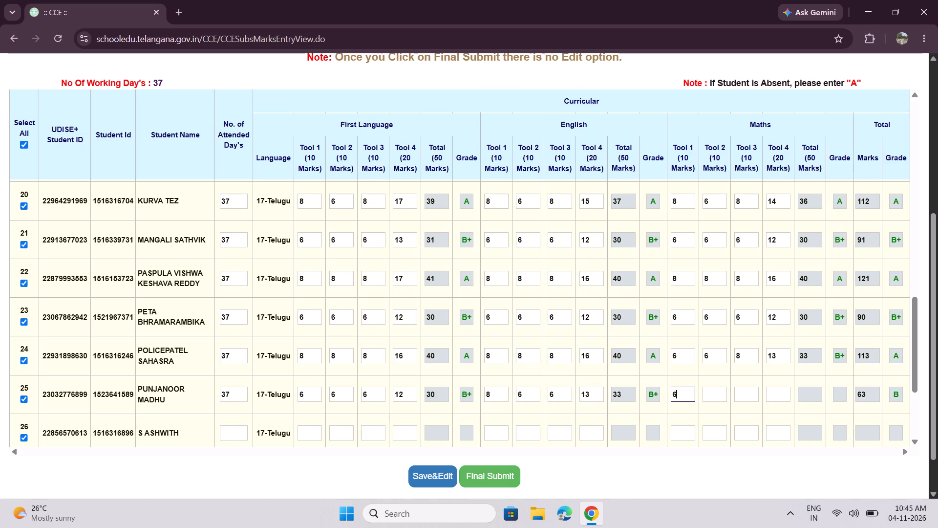
left_click(716, 396)
key("6")
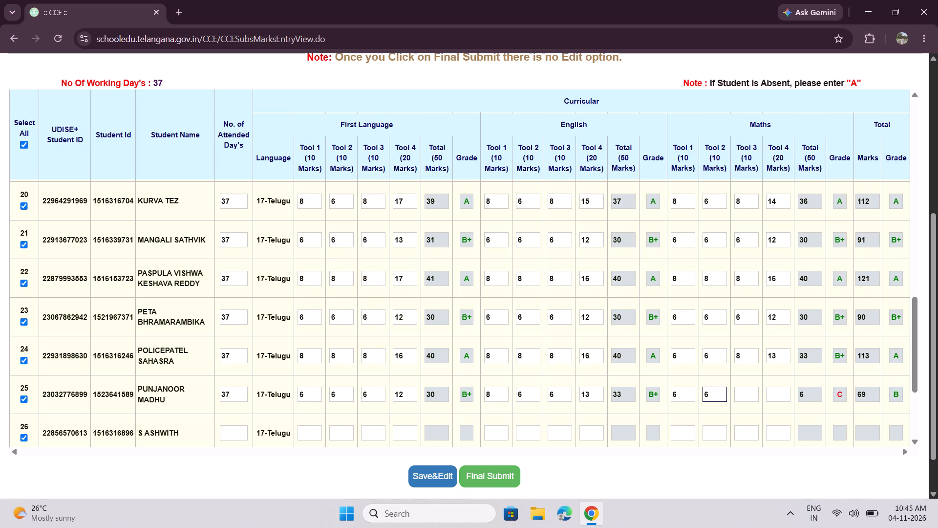
left_click(742, 395)
key("6")
left_click(768, 400)
left_click(770, 399)
type("12")
left_click_drag(885, 407, 692, 432)
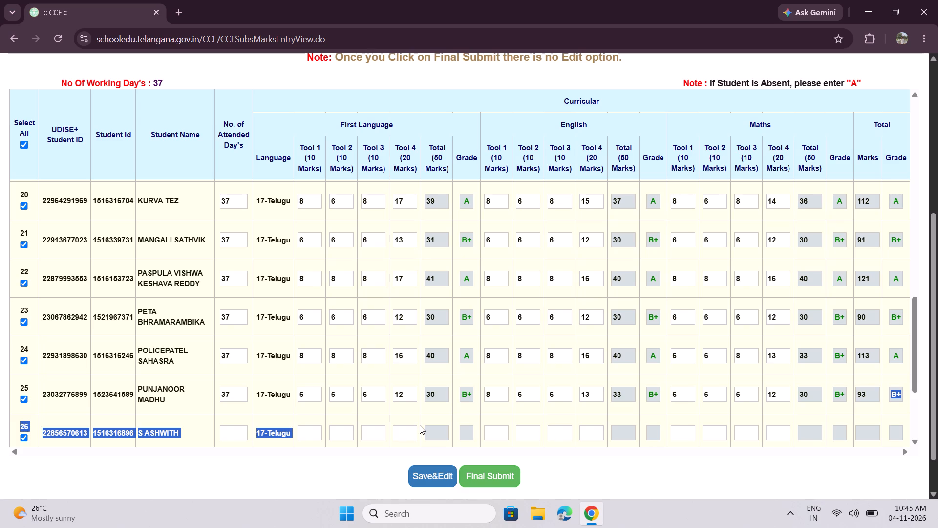
left_click(420, 425)
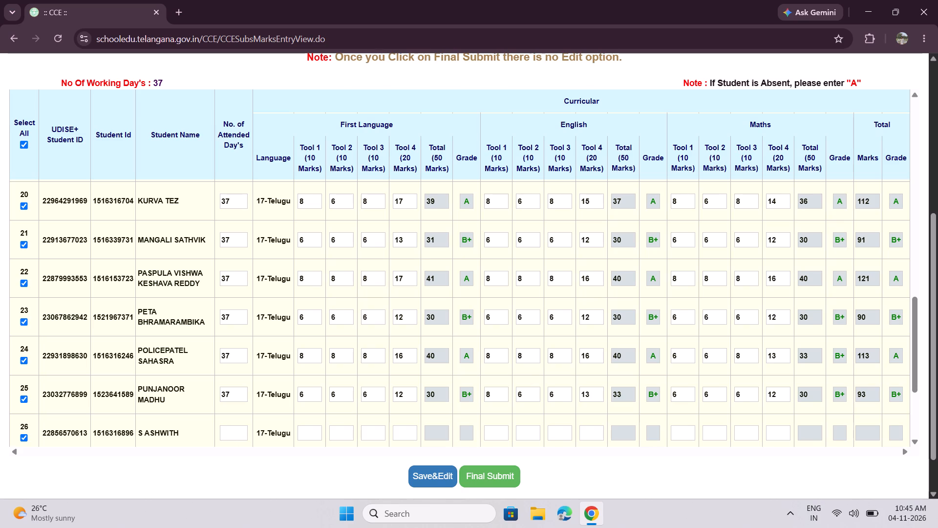
Set the twenty-sixth student's number of attended days to 37.
left_click(222, 436)
key("8")
key("BackSpace")
type("37")
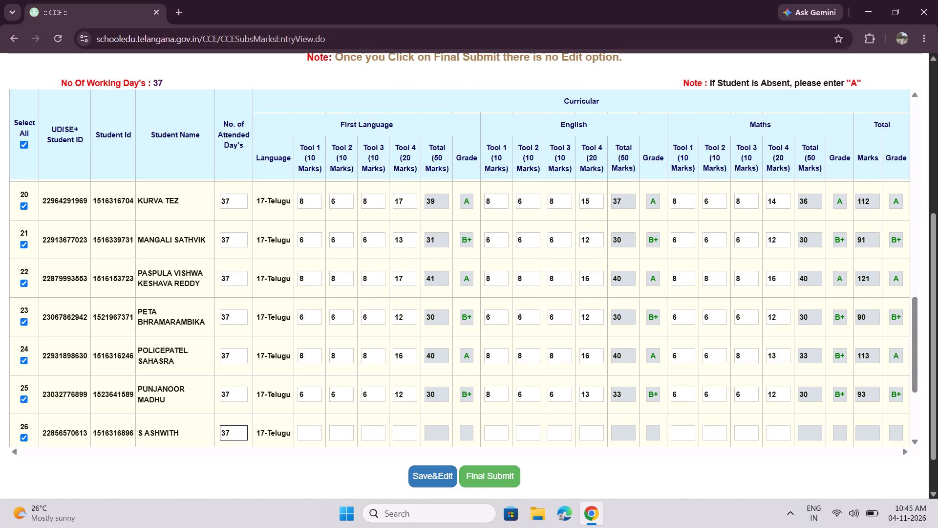
Enter the twenty-sixth student's First Language marks as 8, 8, 8 and 16 for Tools 1 to 4.
left_click(318, 436)
key("8")
left_click(340, 434)
key("8")
left_click(370, 432)
key("8")
left_click(410, 432)
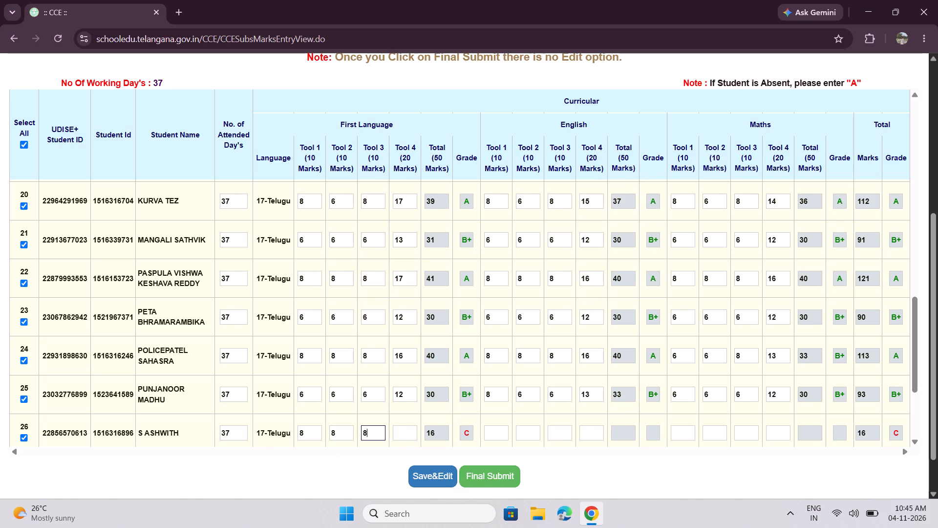
key("1")
key("6")
Enter the twenty-sixth student's English marks as 8, 8, 8 and 16 for Tools 1 to 4.
left_click(488, 437)
key("8")
left_click(530, 431)
key("8")
left_click(571, 430)
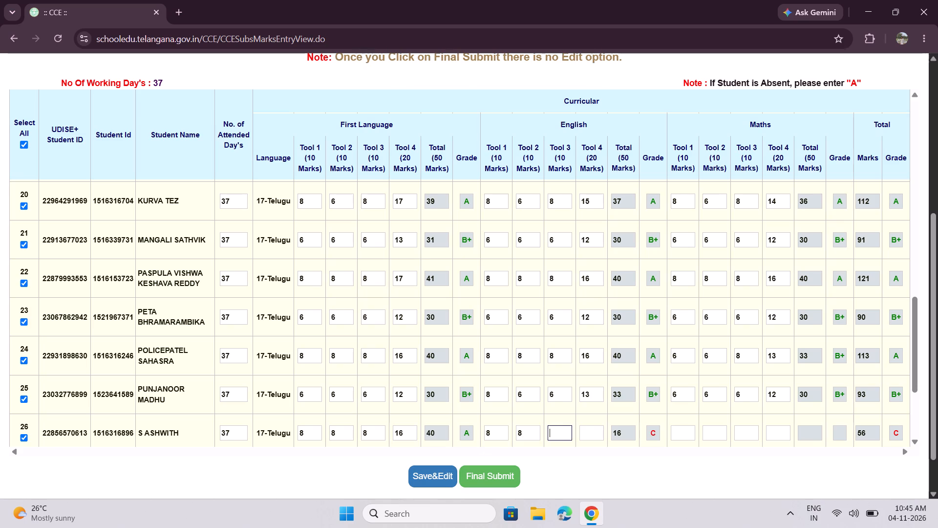
key("8")
left_click(585, 434)
type("16")
Enter the twenty-sixth student's Maths marks as 8, 8, 10 and 16 for Tools 1 to 4.
left_click(682, 433)
key("8")
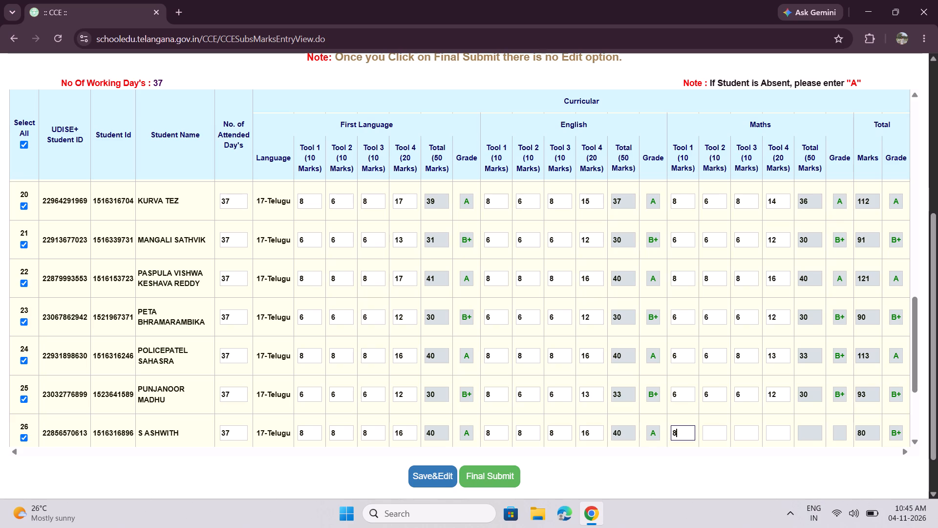
left_click(724, 432)
key("8")
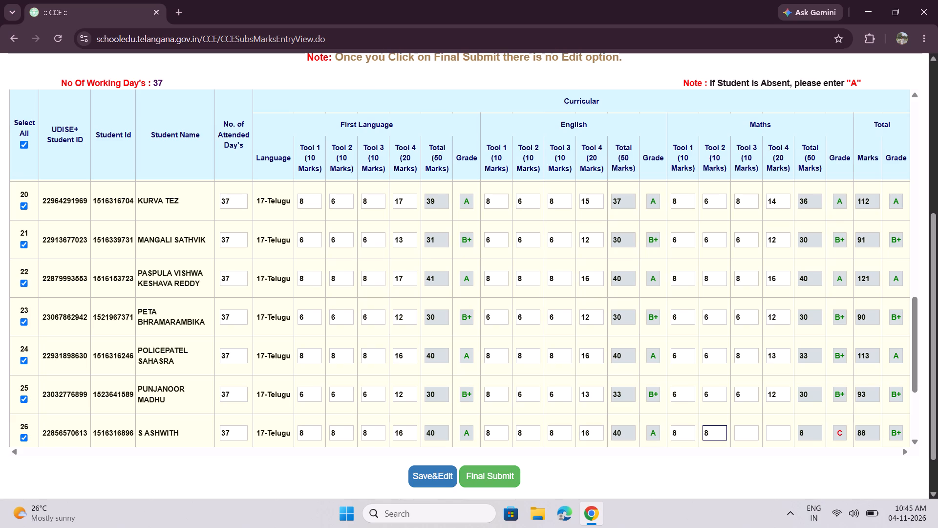
left_click(753, 432)
type("10")
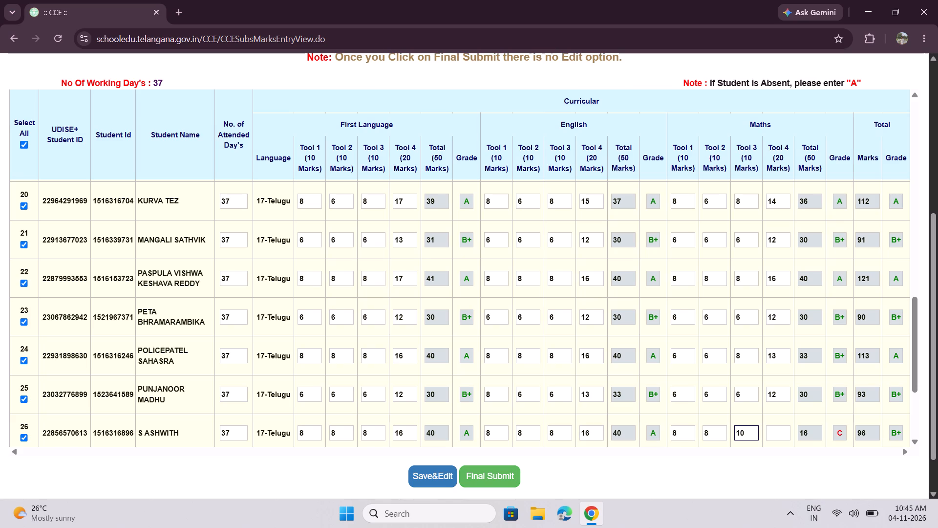
left_click(788, 431)
type("16")
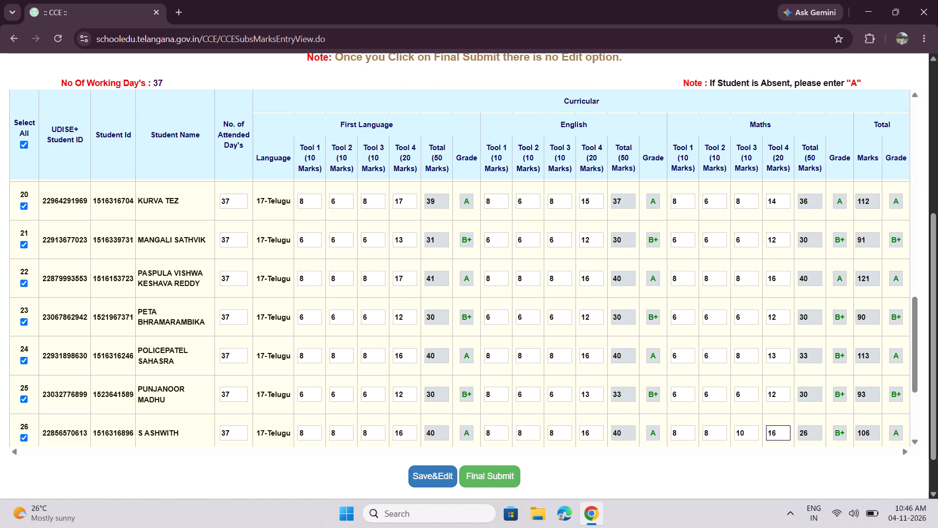
left_click(828, 423)
Set the twenty-seventh student's number of attended days to 37.
key("Down")
key("Down")
key("Down")
key("Down")
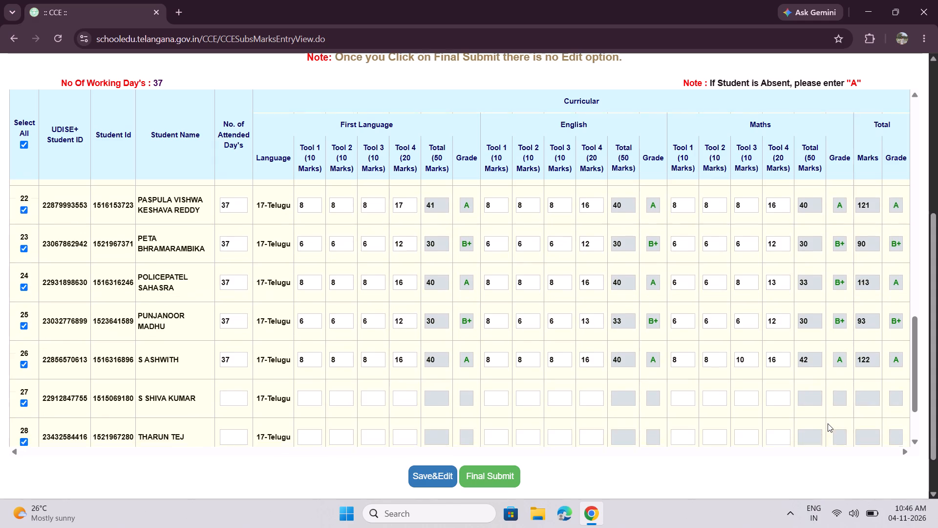
key("Down")
key("Down")
key("Down")
key("Down")
key("Down")
key("Down")
key("Down")
key("Down")
key("Down")
key("Down")
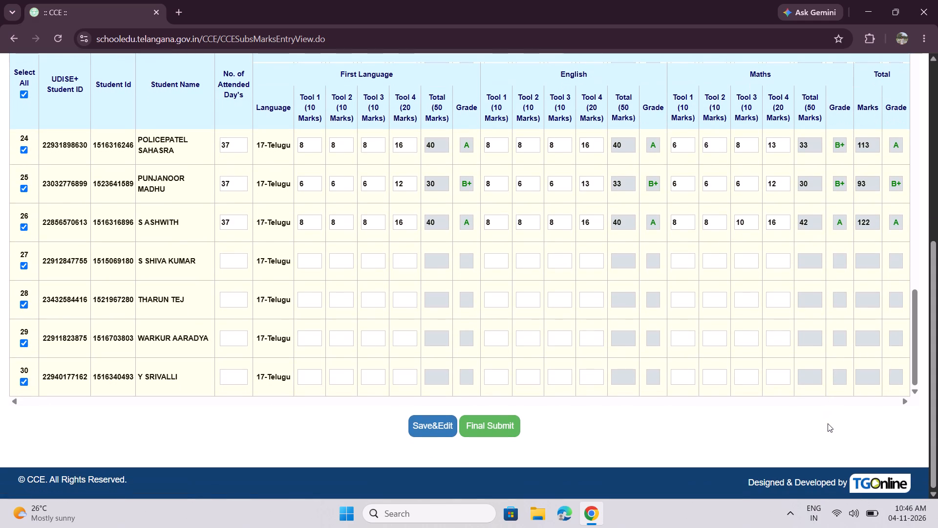
left_click(237, 256)
key("6")
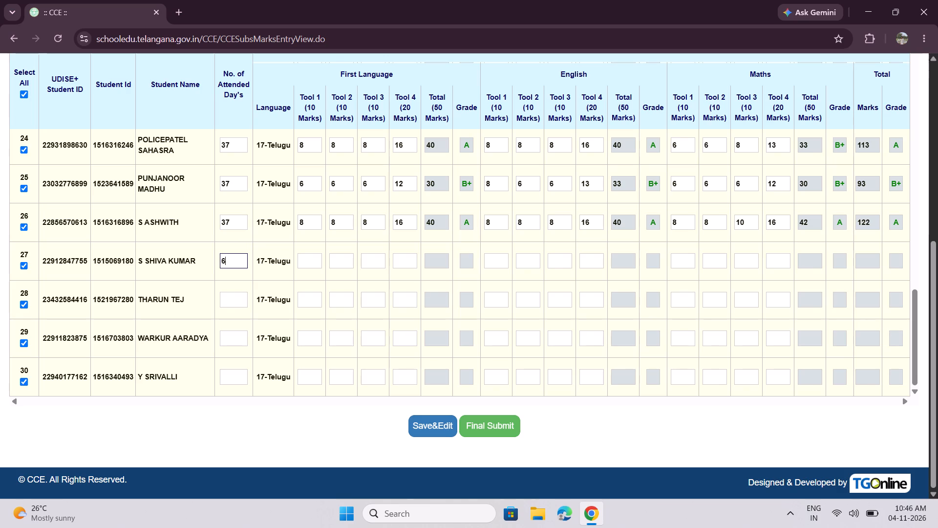
key("BackSpace")
type("37")
Enter the twenty-seventh student's First Language marks as 6, 8, 6 and 14 for Tools 1 to 4.
left_click(303, 263)
key("6")
left_click(303, 263)
left_click(338, 259)
key("8")
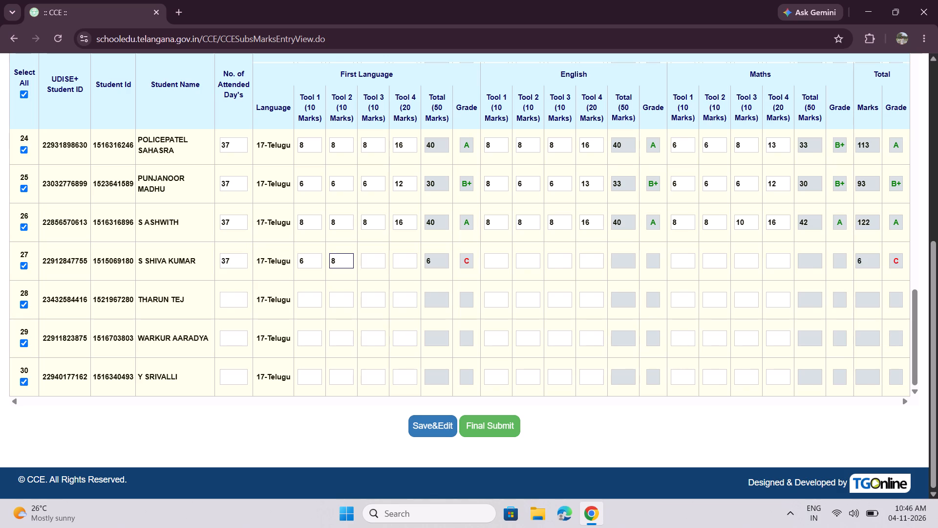
left_click(365, 259)
key("6")
left_click(398, 259)
key("1")
key("4")
Enter the twenty-seventh student's English marks as 8, 6, 8 and 14 for Tools 1 to 4.
left_click(491, 264)
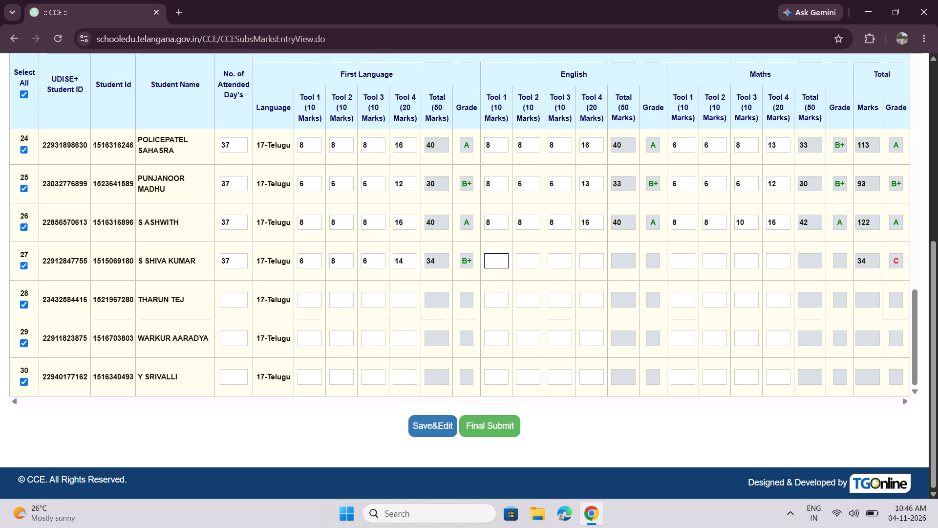
key("8")
left_click(539, 260)
key("6")
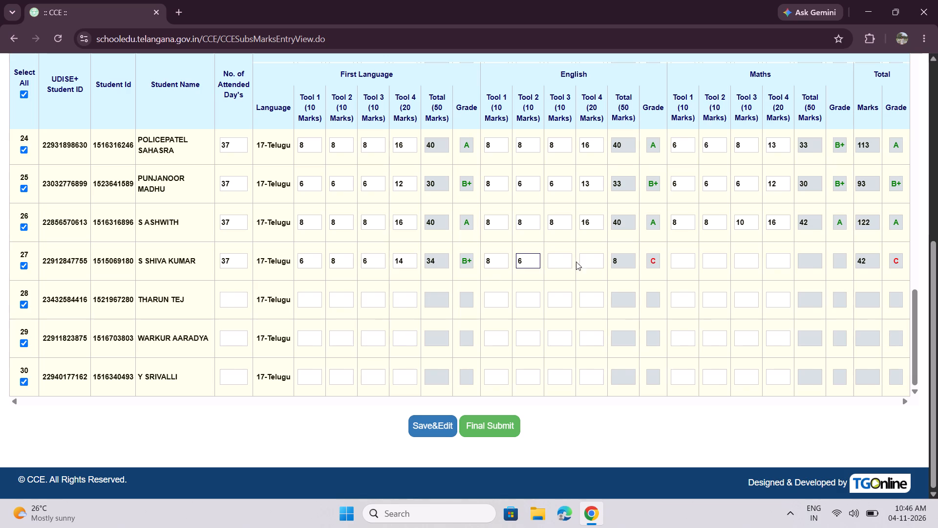
left_click(562, 261)
key("8")
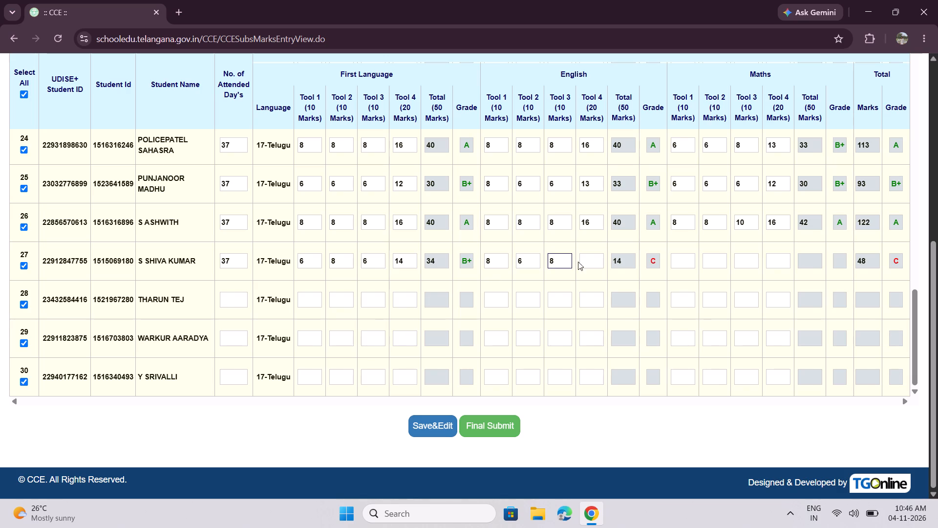
left_click(589, 263)
key("1")
key("4")
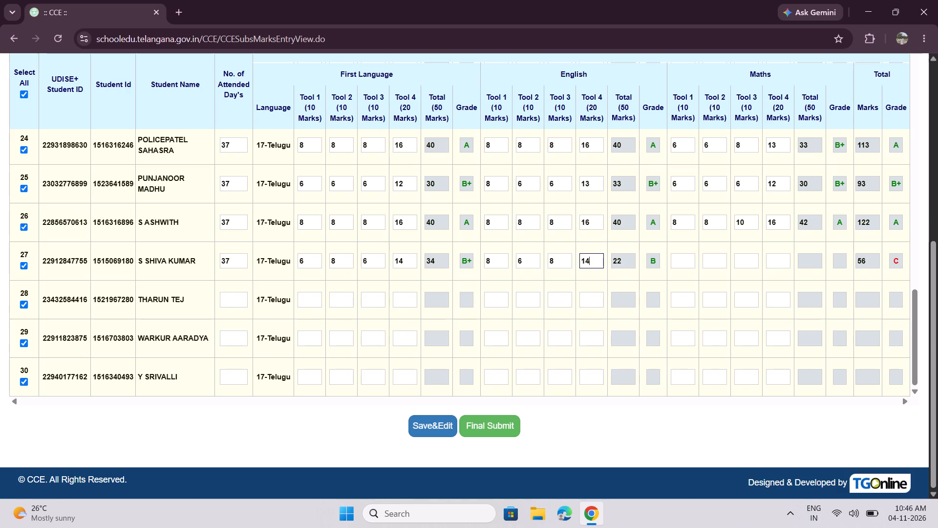
Enter the twenty-seventh student's Maths marks as 8, 8, 8 and 16 for Tools 1 to 4.
left_click(678, 261)
key("1")
key("BackSpace")
key("8")
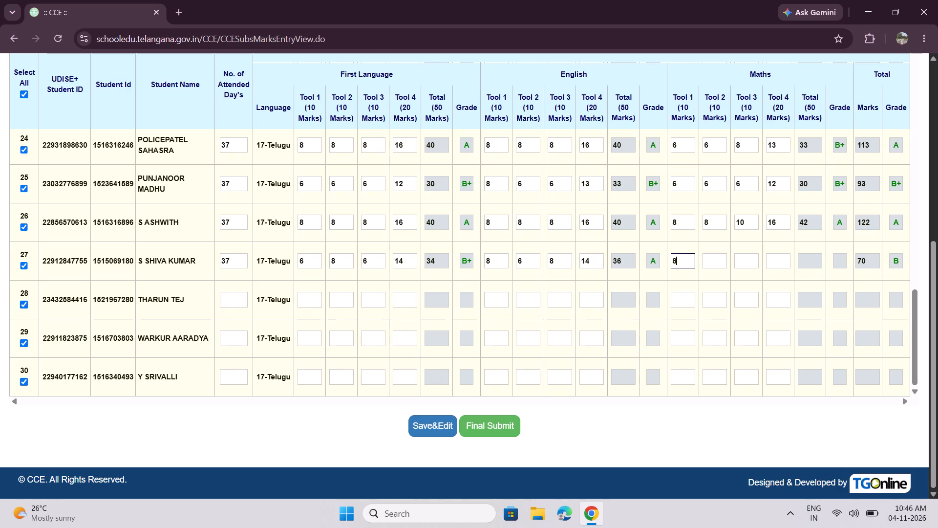
left_click(717, 257)
key("8")
left_click(739, 257)
key("8")
left_click(771, 258)
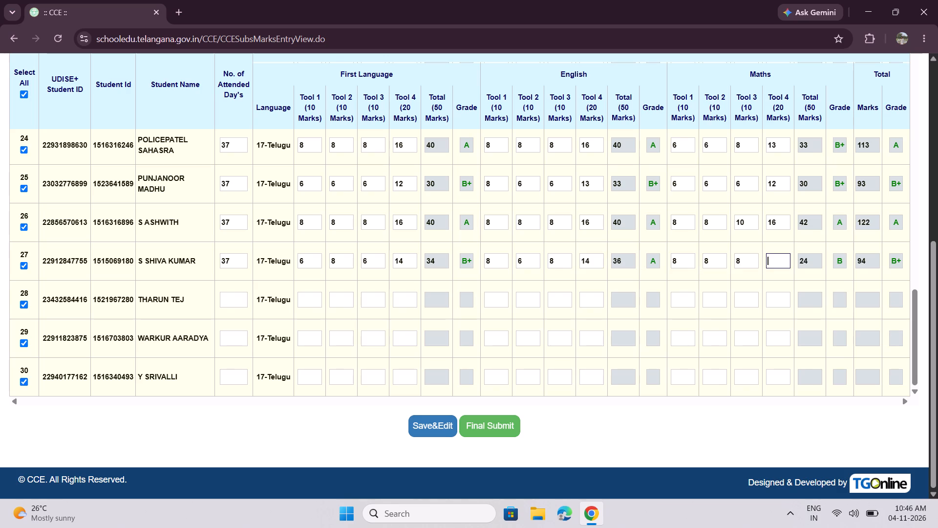
type("16")
left_click(815, 261)
Set the number of attended days to 37 for the twenty-eighth, twenty-ninth and thirtieth students.
left_click(231, 302)
type("37")
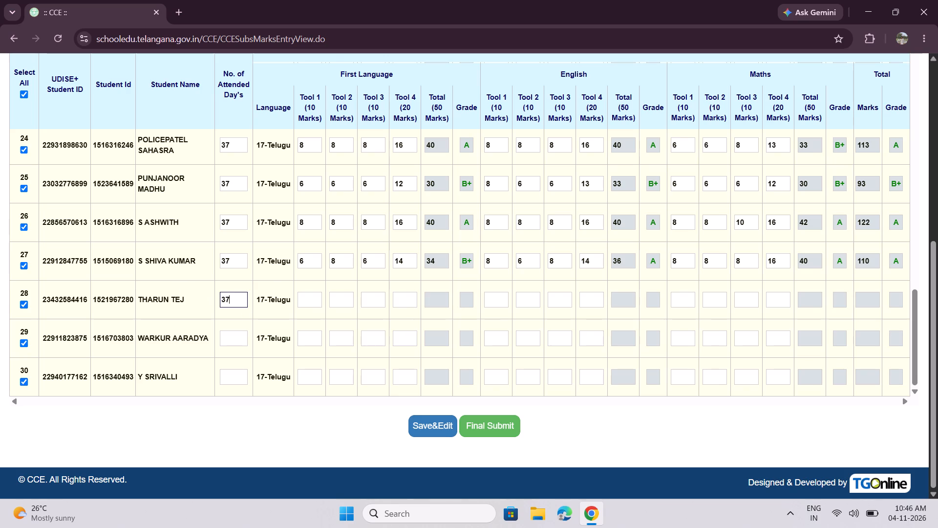
left_click(228, 330)
key("3")
key("7")
left_click(224, 339)
key("3")
key("7")
left_click_drag(214, 373, 231, 377)
left_click(231, 377)
key("3")
key("7")
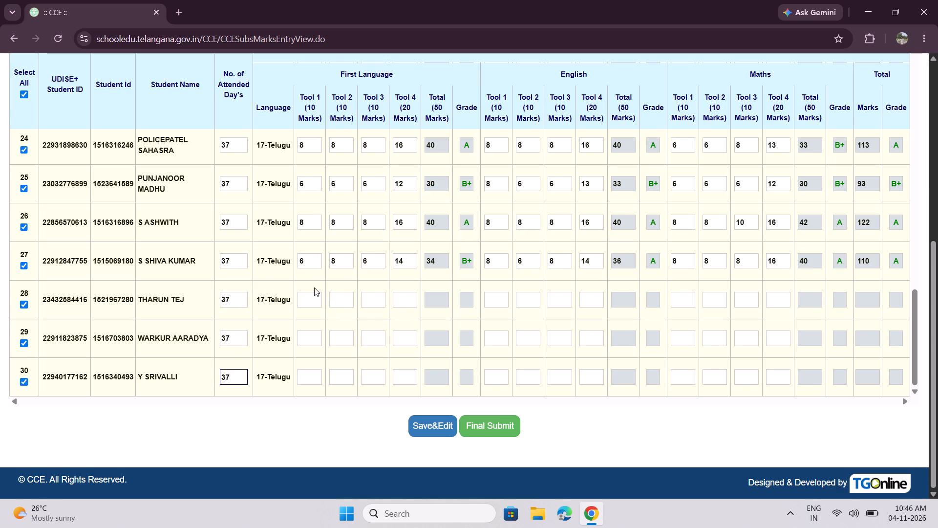
Enter the twenty-eighth student's First Language marks as 6, 6, 6 and 12 for Tools 1 to 4.
left_click(309, 297)
key("6")
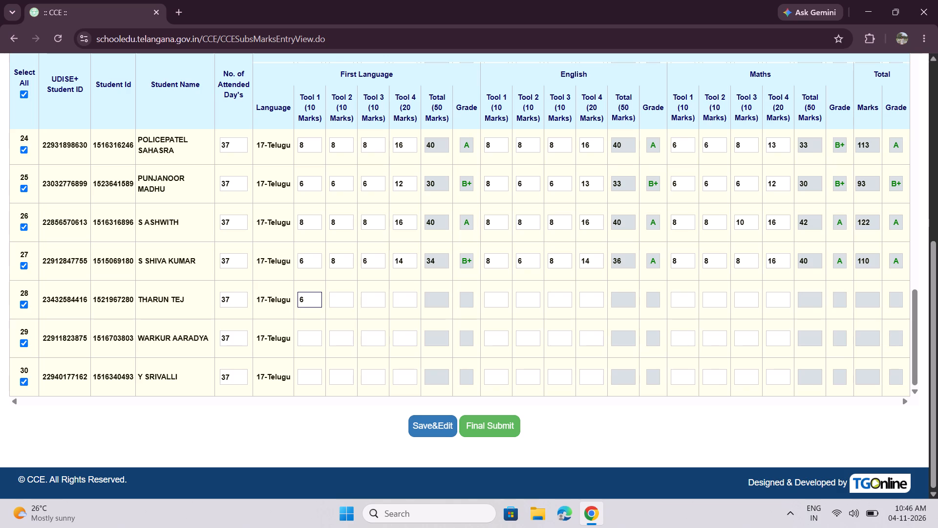
left_click(337, 298)
key("6")
left_click(374, 302)
key("6")
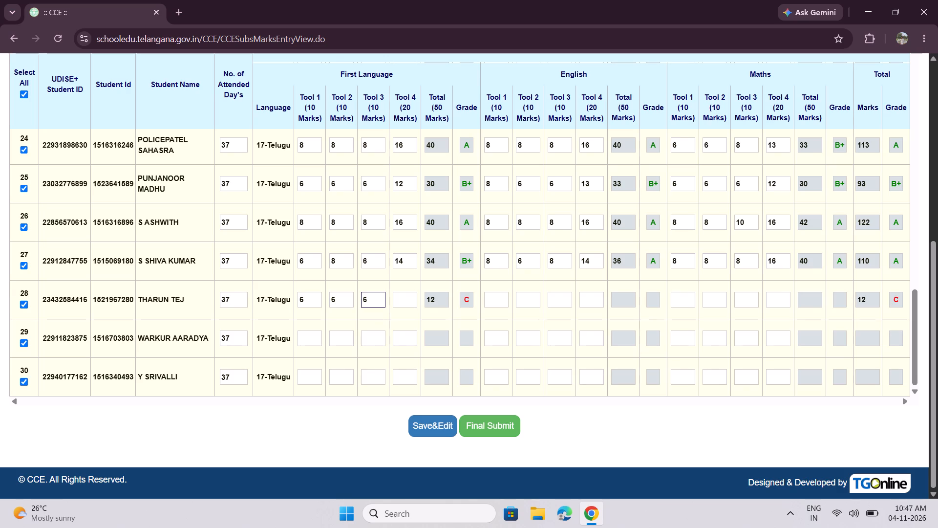
left_click(405, 303)
key("1")
key("2")
Enter the twenty-eighth student's English marks as 6, 6, 6 and 12 for Tools 1 to 4.
left_click(488, 299)
key("6")
left_click(536, 303)
key("6")
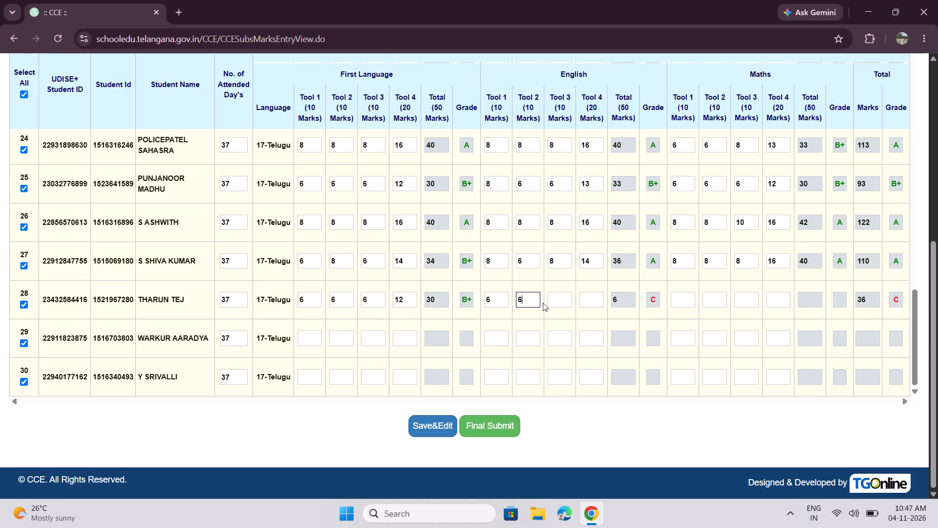
left_click(555, 301)
key("6")
left_click(592, 301)
type("12")
Enter the twenty-eighth student's Maths marks as 6, 6, 6 and 12 for Tools 1 to 4.
left_click(686, 306)
key("6")
left_click(708, 303)
key("6")
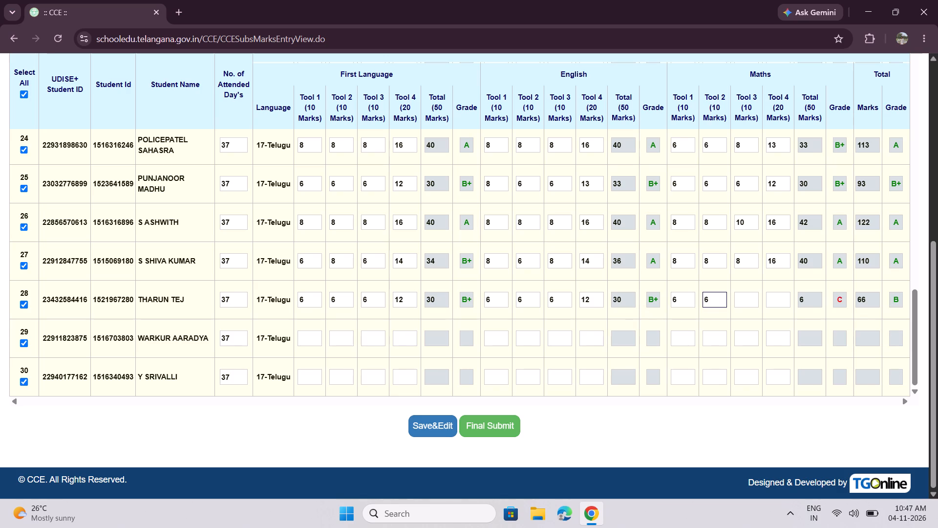
left_click(747, 299)
key("6")
left_click(770, 299)
type("01")
key("BackSpace")
key("BackSpace")
type("12")
left_click(898, 301)
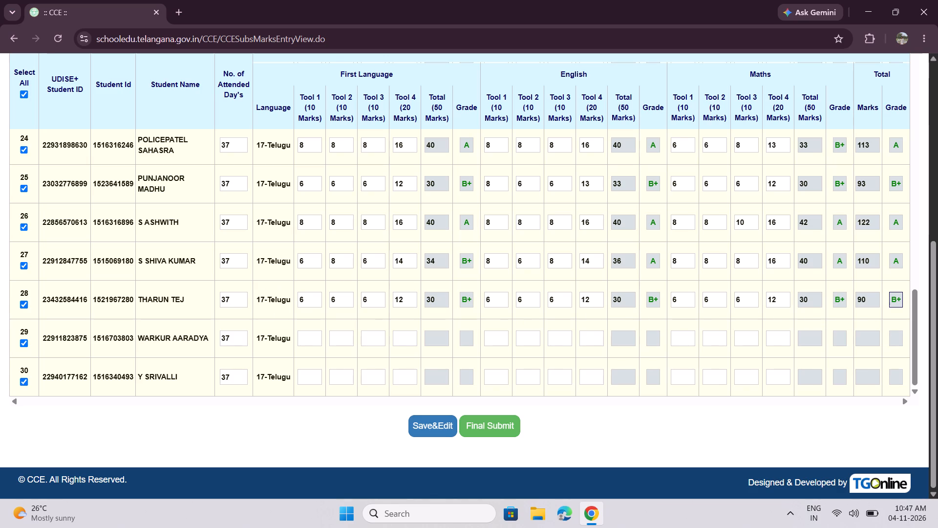
Enter the twenty-ninth student's First Language marks as 8, 8, 8 and 16 for Tools 1 to 4.
left_click(309, 340)
key("8")
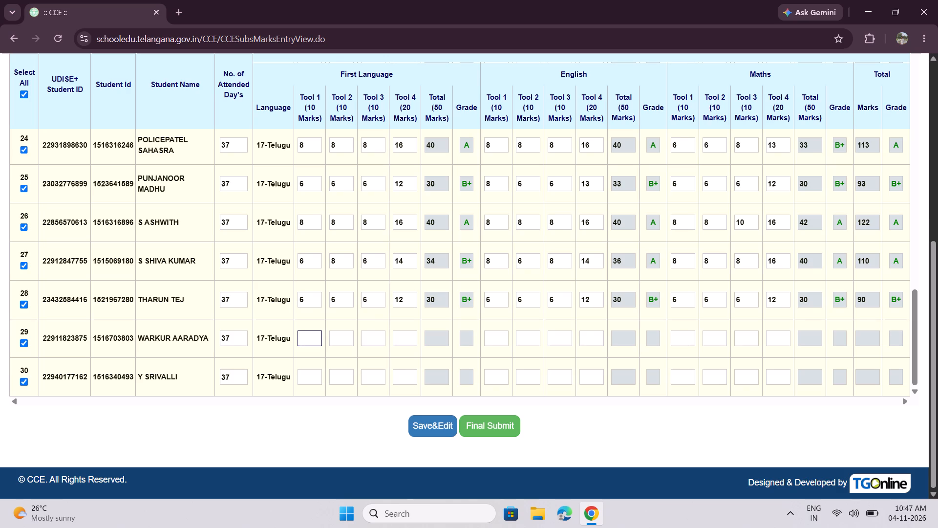
left_click(340, 338)
key("8")
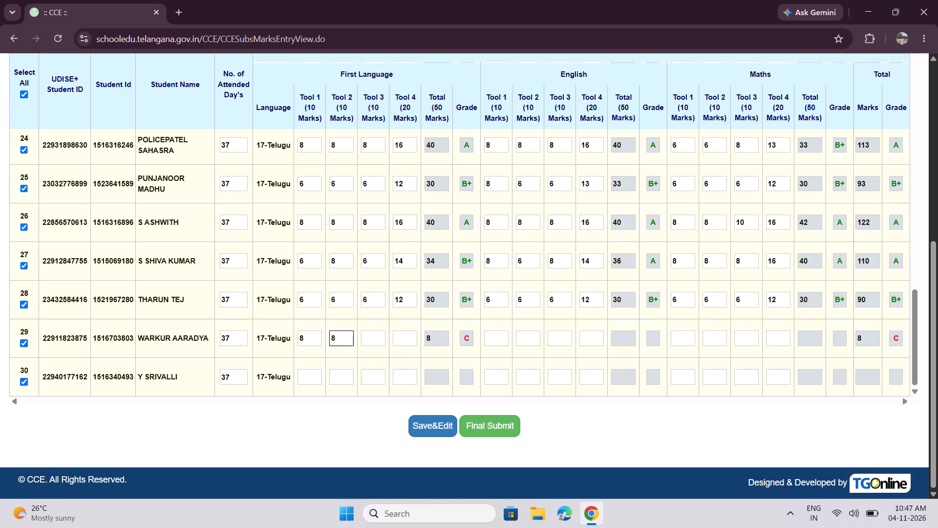
left_click(365, 336)
key("8")
left_click(398, 337)
type("16")
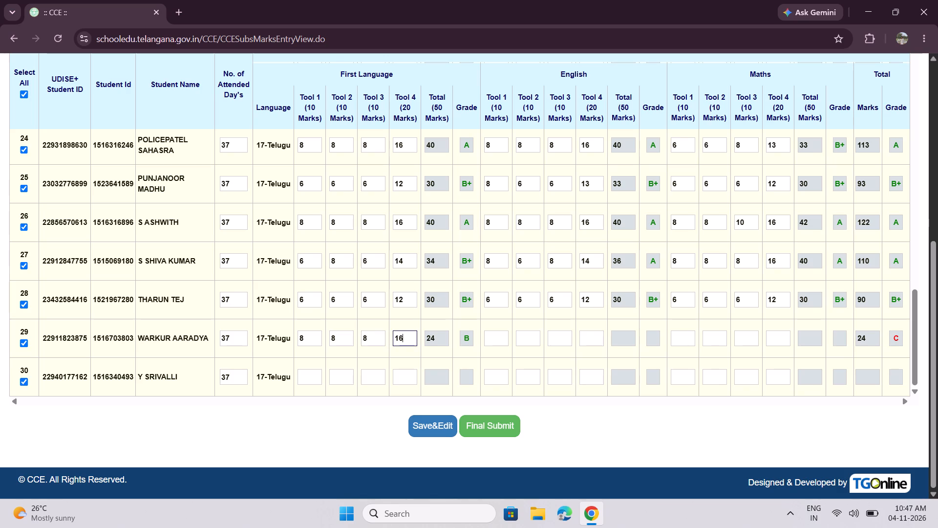
Enter the twenty-ninth student's English marks as 8, 8, 8 and 16 for Tools 1 to 4.
left_click(492, 339)
key("8")
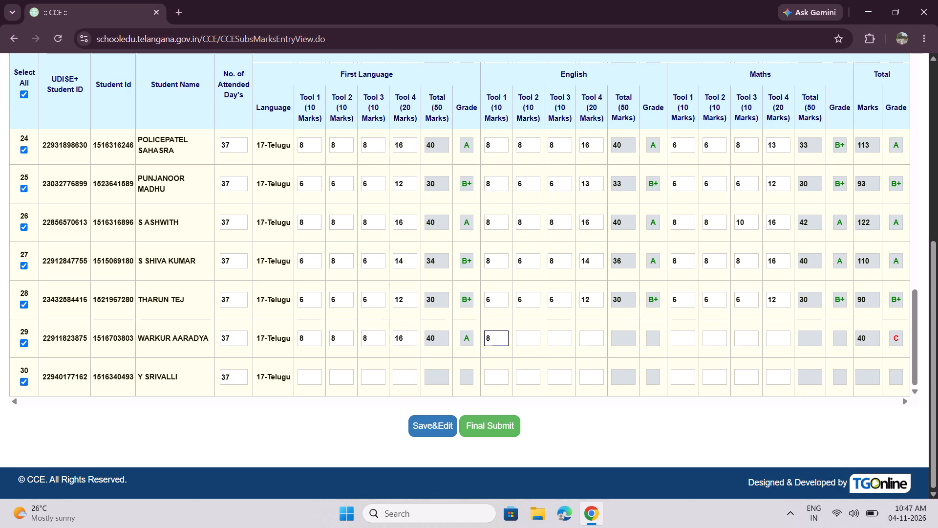
left_click(533, 336)
key("8")
left_click(552, 335)
key("8")
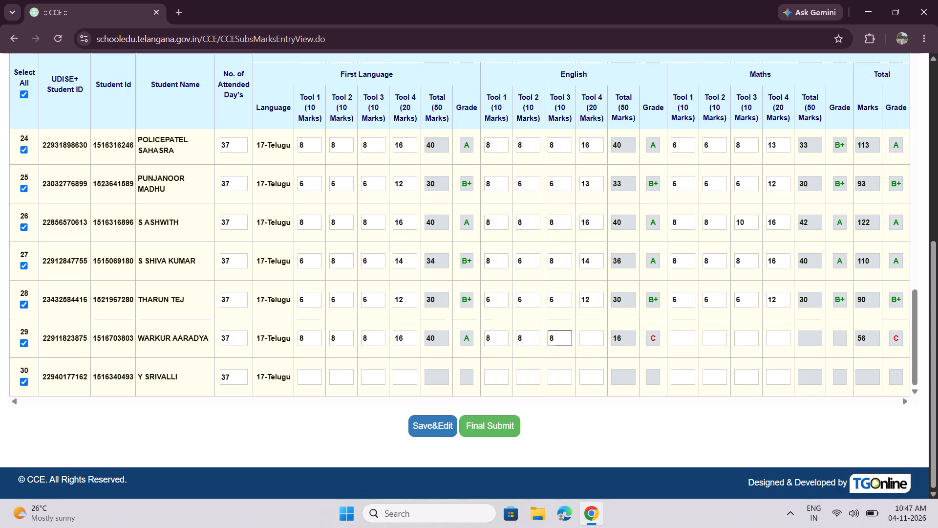
left_click(586, 338)
type("16")
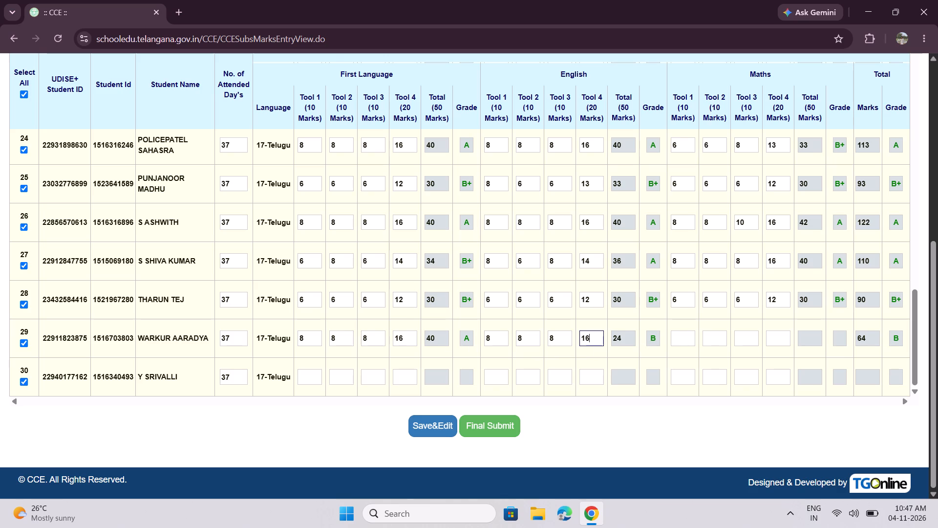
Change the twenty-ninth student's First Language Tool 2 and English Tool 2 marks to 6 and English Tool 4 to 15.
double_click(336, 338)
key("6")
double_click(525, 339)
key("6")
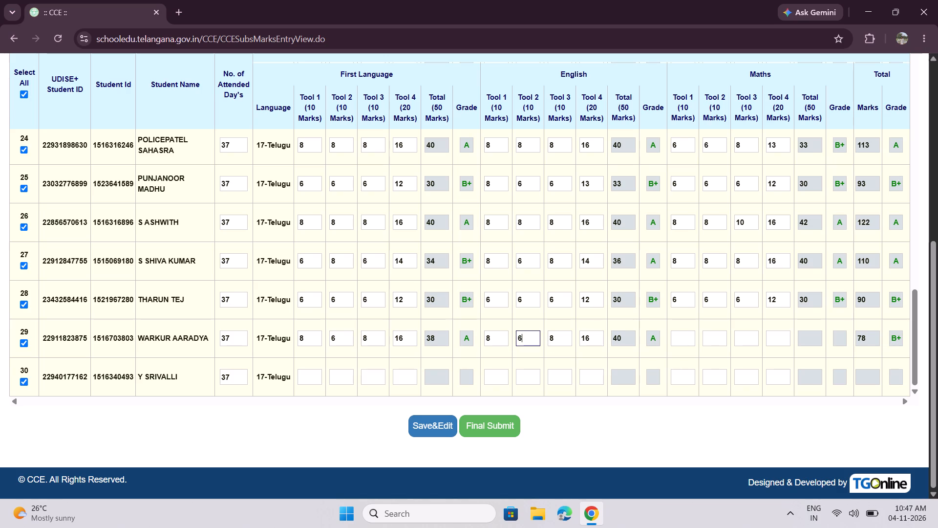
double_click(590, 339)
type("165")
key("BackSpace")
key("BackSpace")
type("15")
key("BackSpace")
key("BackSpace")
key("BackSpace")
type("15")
Enter the twenty-ninth student's Maths marks as 6, 8, 8 and 16 for Tools 1 to 4.
double_click(678, 339)
key("6")
left_click(718, 337)
key("8")
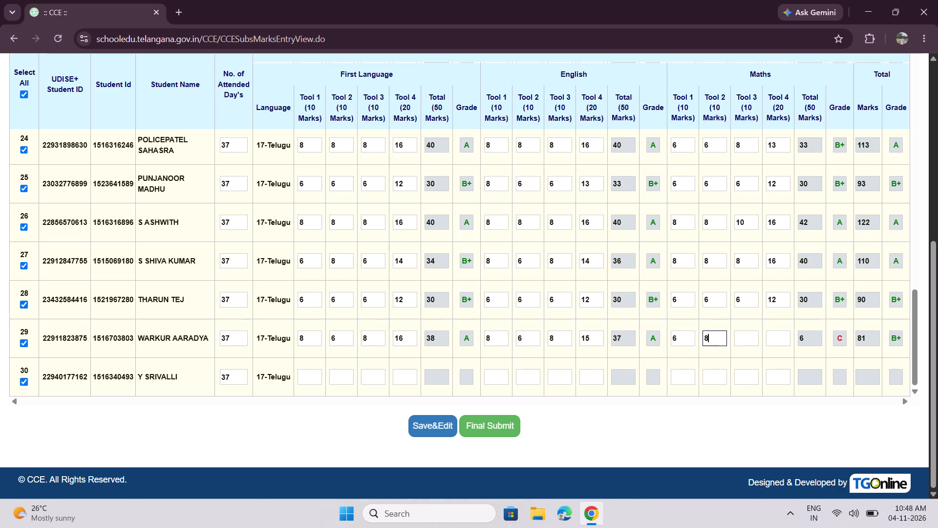
left_click(751, 337)
key("8")
left_click(784, 337)
key("1")
key("5")
key("BackSpace")
key("6")
left_click(808, 338)
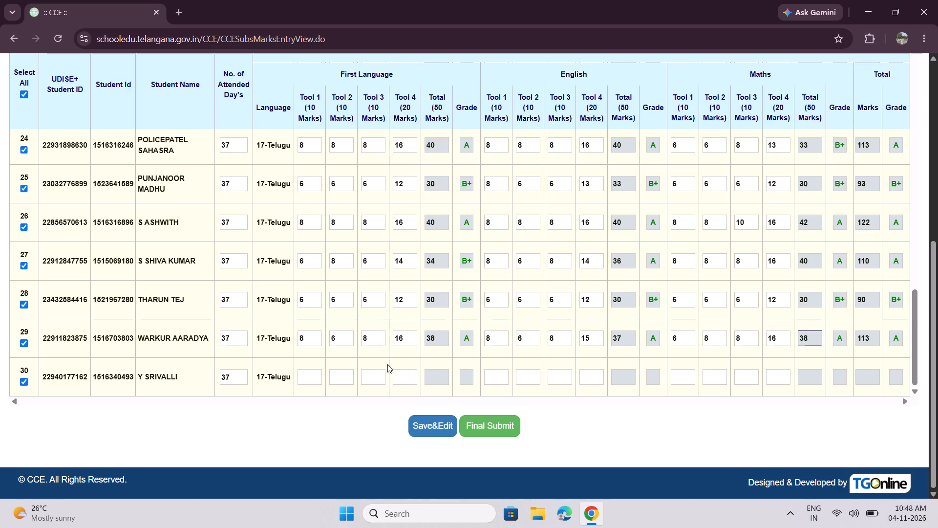
Set the twenty-ninth student's First Language Tool 2, English Tool 2 and Maths Tool 1 marks to 8, and English Tool 4 to 16.
double_click(340, 337)
key("8")
double_click(529, 336)
key("8")
double_click(674, 340)
key("8")
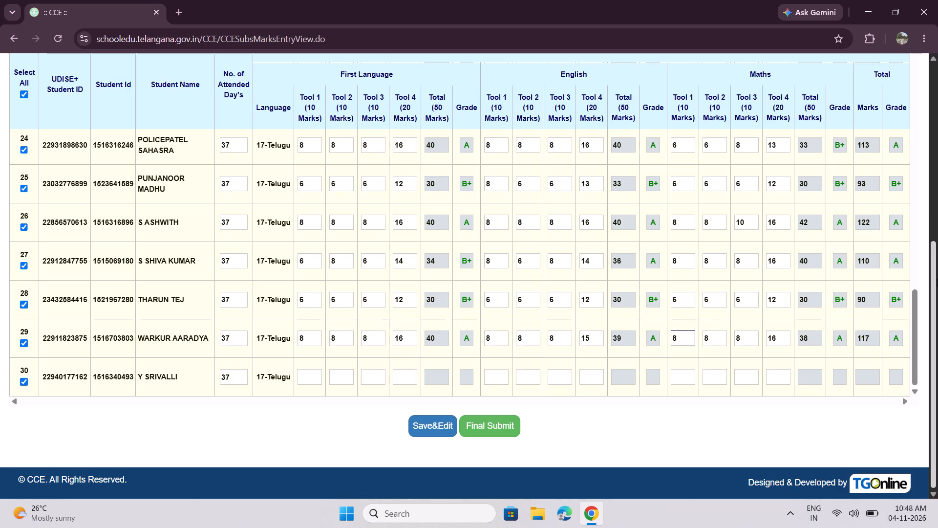
left_click(937, 278)
left_click(898, 290)
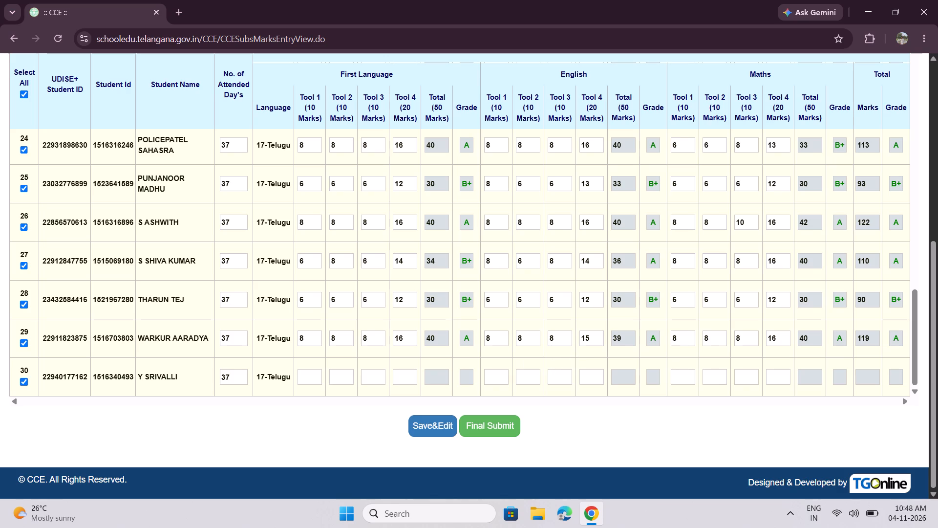
double_click(596, 337)
type("16")
left_click(895, 329)
Enter the thirtieth student's First Language marks as 8, 8, 8 and 16 for Tools 1 to 4.
left_click(317, 376)
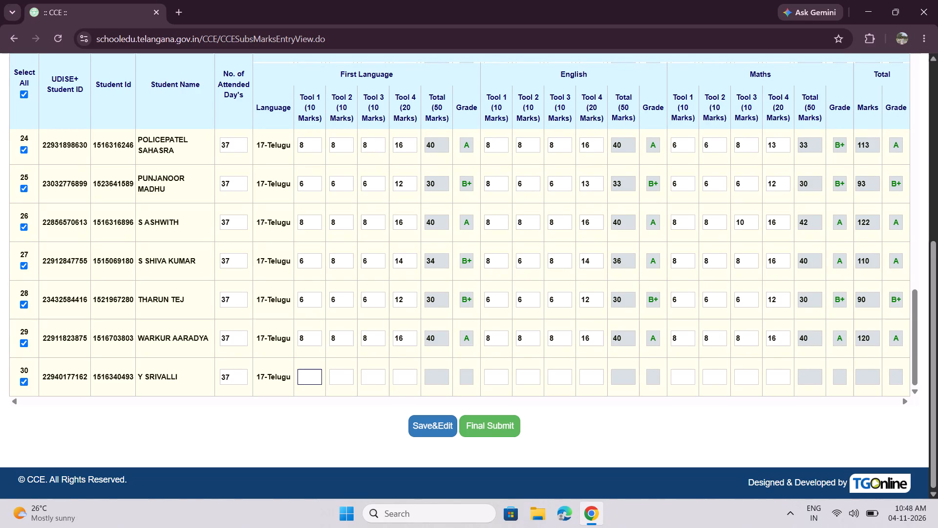
double_click(317, 376)
key("8")
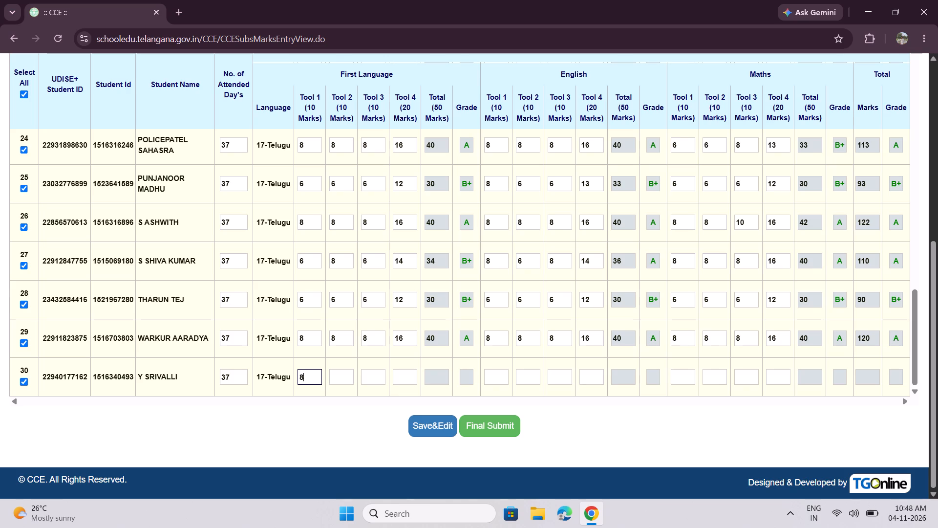
left_click(342, 375)
key("8")
left_click(363, 374)
key("8")
left_click(397, 375)
type("16")
Enter the thirtieth student's English Tool 1 mark as 6.
double_click(489, 376)
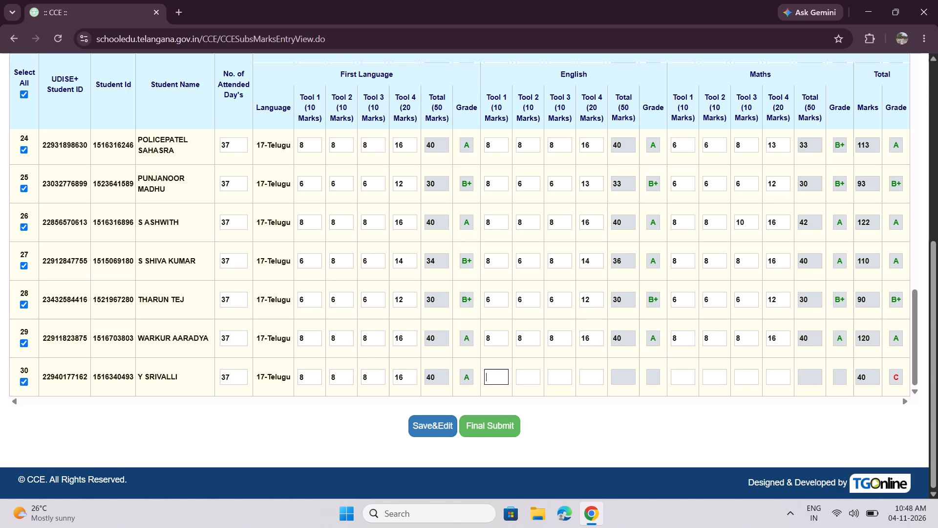
key("6")
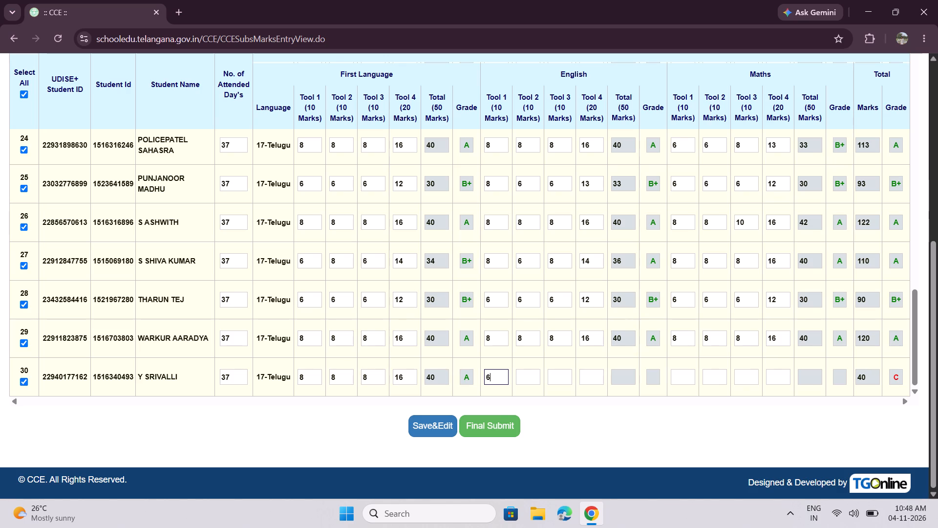
Enter the thirtieth student's English marks as 8, 6 and 13 for Tools 2 to 4.
left_click(523, 376)
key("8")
left_click(562, 375)
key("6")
left_click(598, 380)
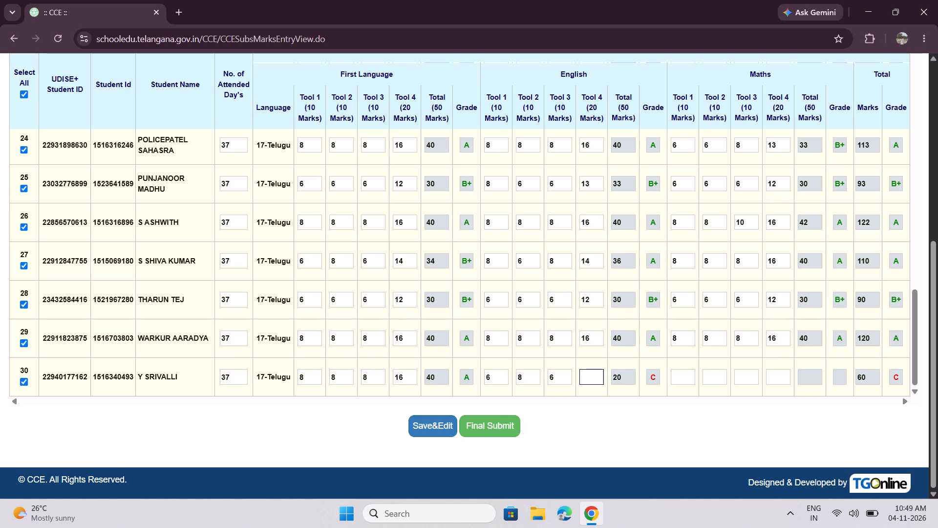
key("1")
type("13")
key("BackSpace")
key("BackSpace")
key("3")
Enter the thirtieth student's Maths marks as 6, 8 and 6 for Tools 1 to 3, and start the Tool 4 mark with 1.
left_click(680, 377)
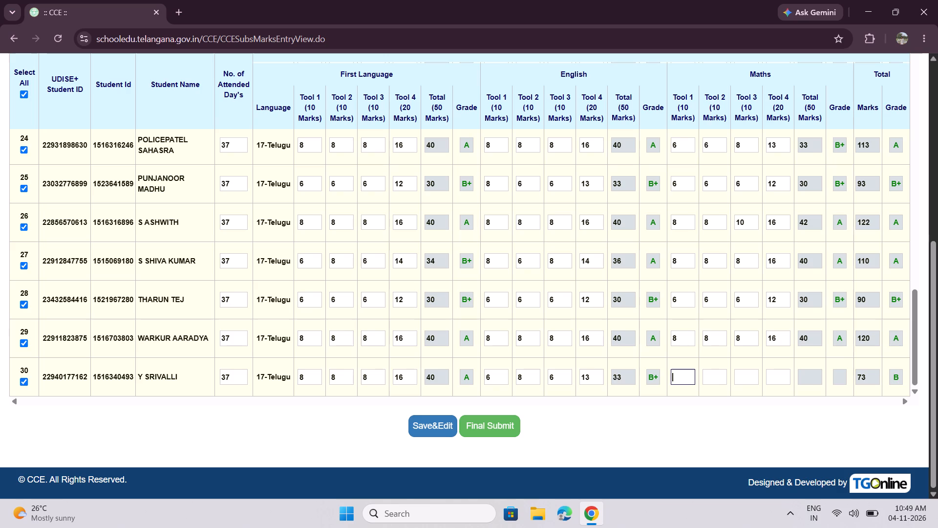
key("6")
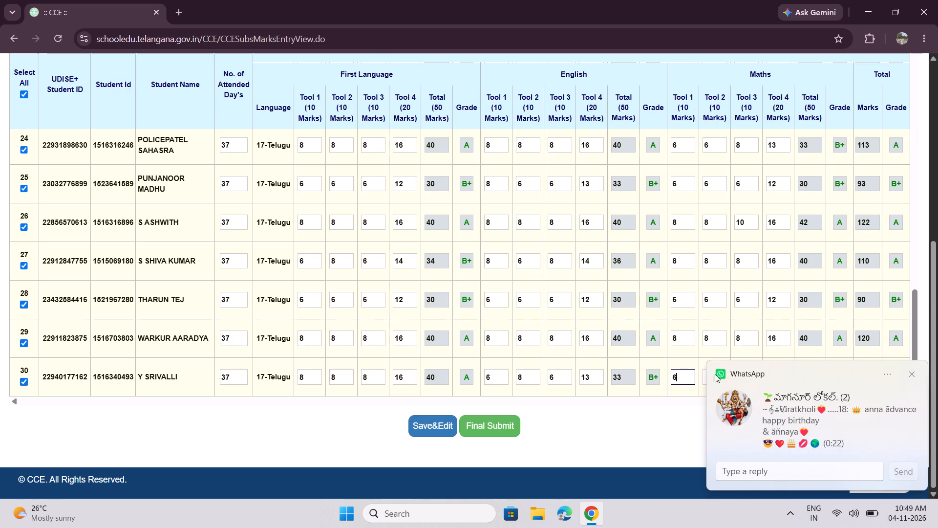
left_click(913, 377)
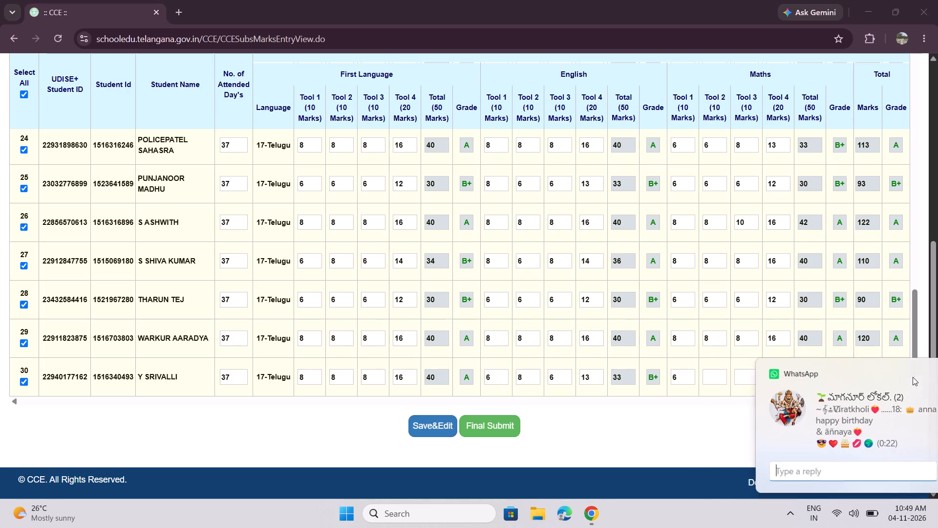
left_click(716, 376)
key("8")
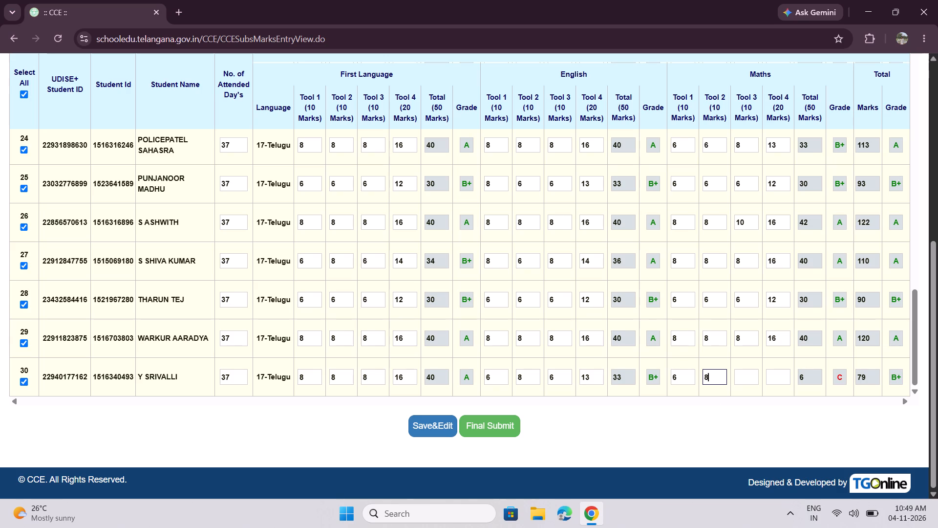
left_click(746, 378)
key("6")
left_click(773, 376)
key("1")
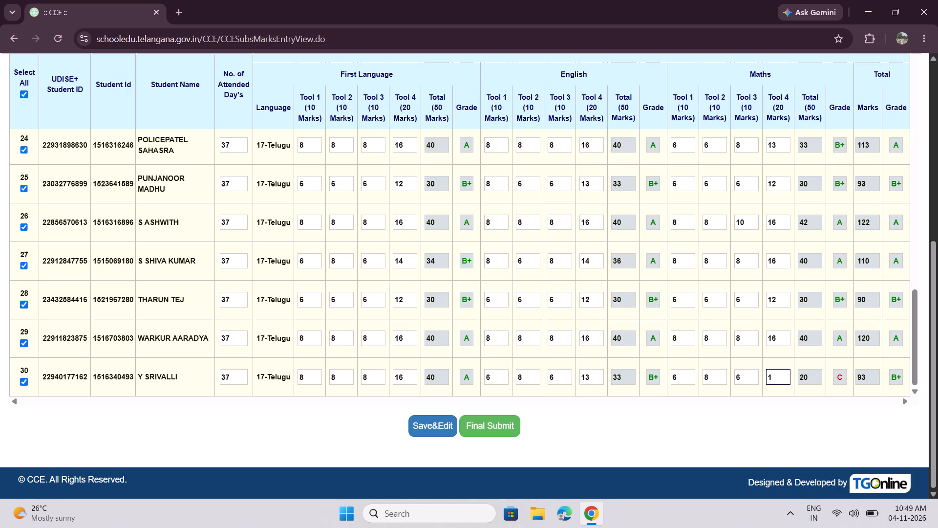
Complete the thirtieth student's Maths Tool 4 mark as 16.
key("6")
left_click(889, 374)
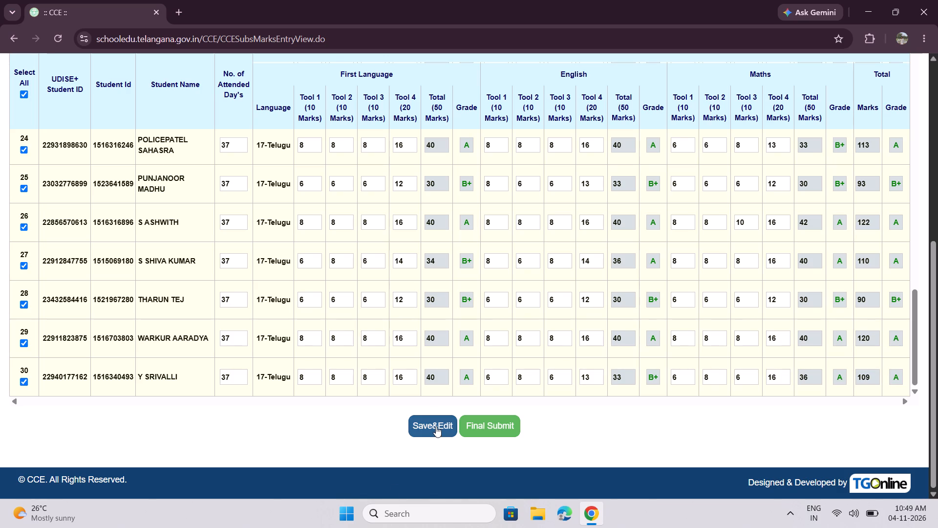
Review the attendance and the First Language, English and Maths marks entered for the students in the first half of the list.
key("Up")
key("Up")
key("Up")
key("Up")
key("Up")
key("Up")
key("Up")
key("Up")
key("Up")
key("Up")
key("Up")
key("Up")
key("Up")
key("Up")
key("Up")
key("Up")
key("Up")
key("Up")
key("Up")
key("Up")
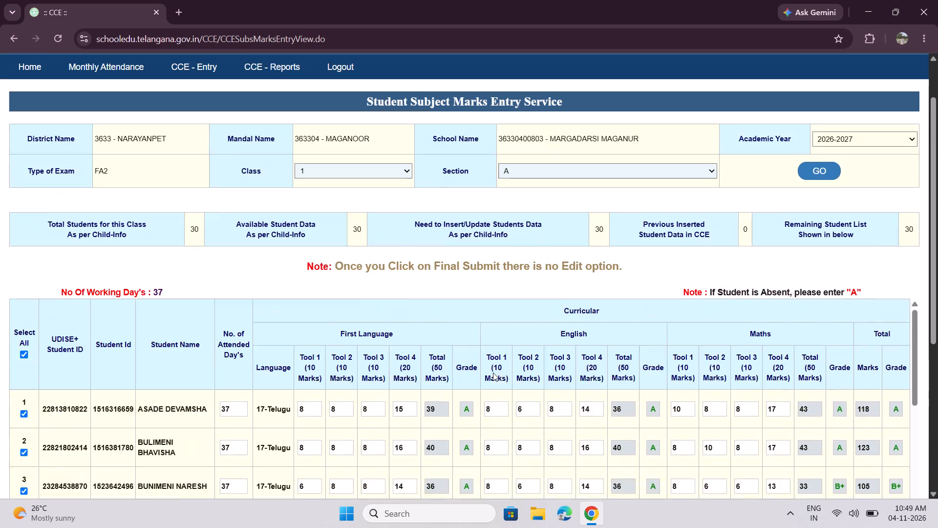
key("Down")
key("Down")
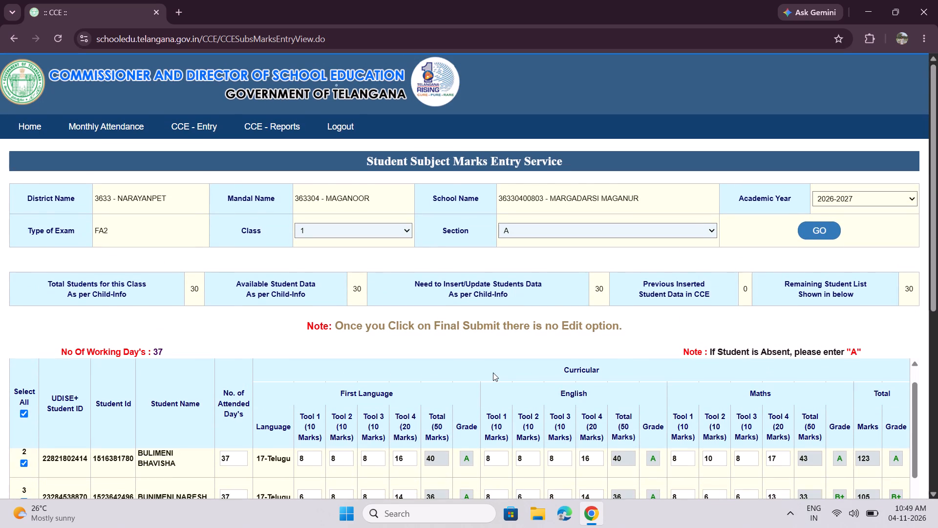
key("Down")
key("Down")
key("Down")
key("Down")
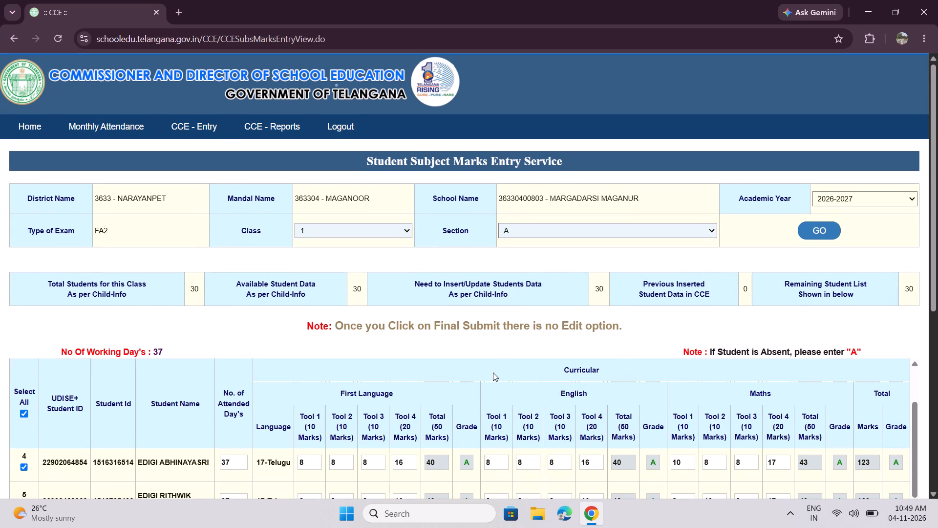
left_click(499, 341)
key("Down")
key("Down")
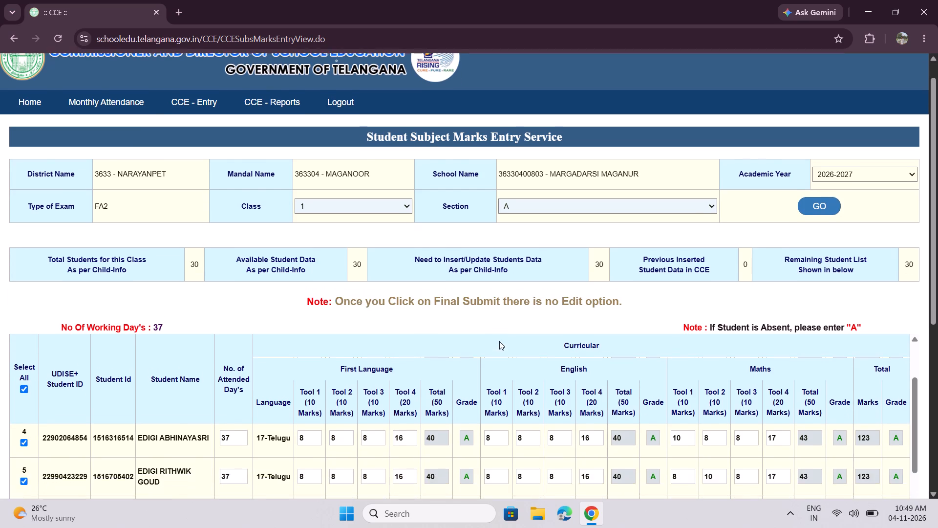
key("Down")
key("Down")
key("Down")
key("Down")
key("Down")
key("Down")
key("Down")
key("Down")
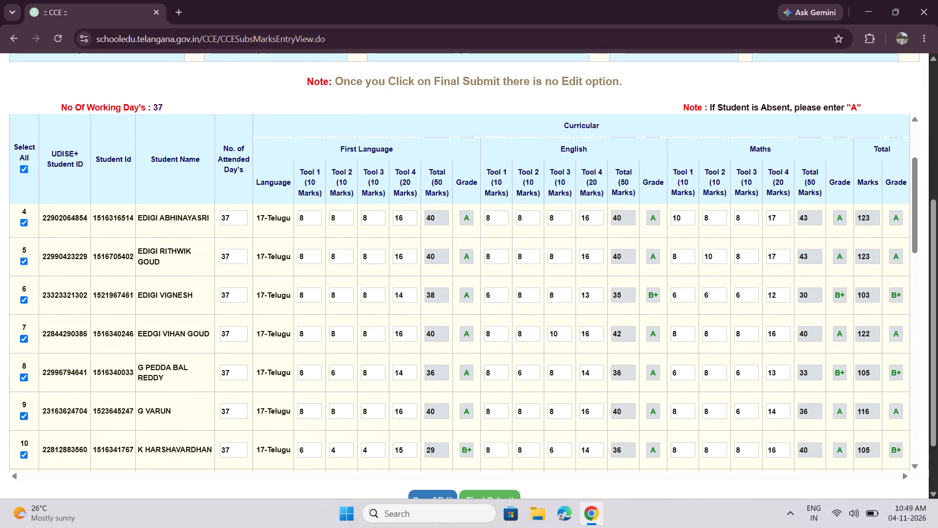
left_click(499, 341)
key("Down")
key("Down")
key("Down")
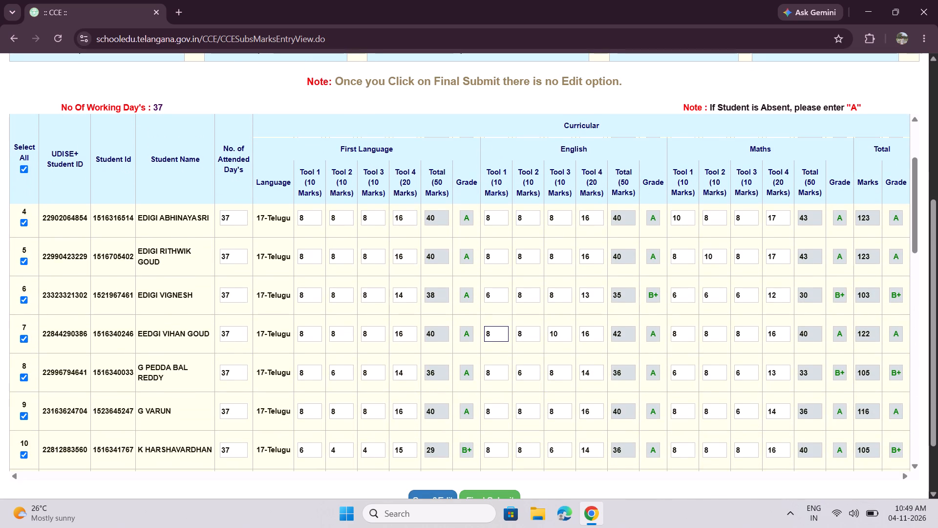
left_click(501, 343)
key("Down")
key("Down")
key("Down")
key("Down")
key("Down")
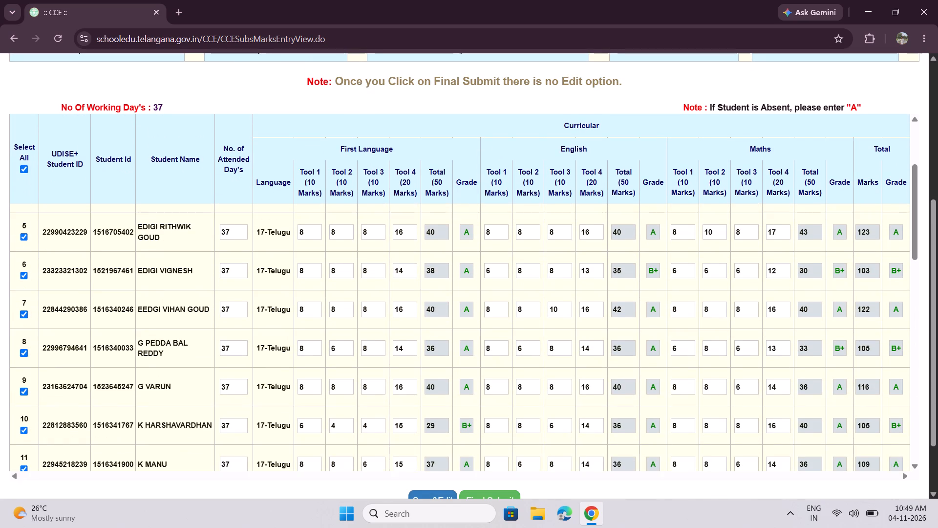
key("Down")
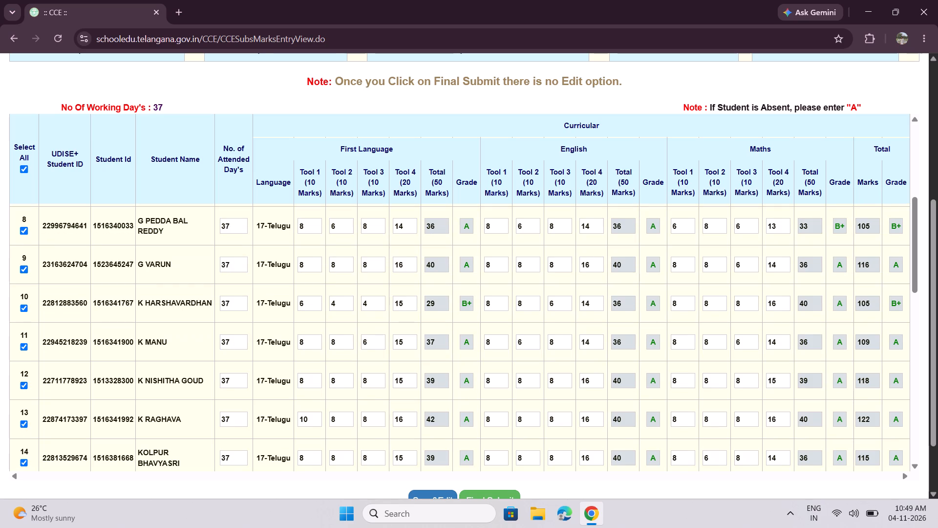
key("Up")
key("Up")
key("Up")
key("Up")
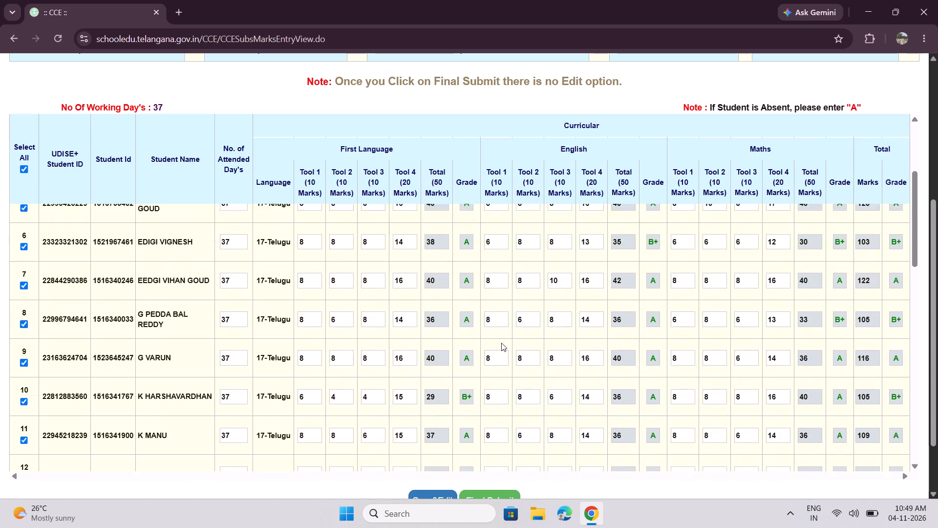
key("Up")
key("Up")
key("Up")
key("Up")
key("Up")
key("Up")
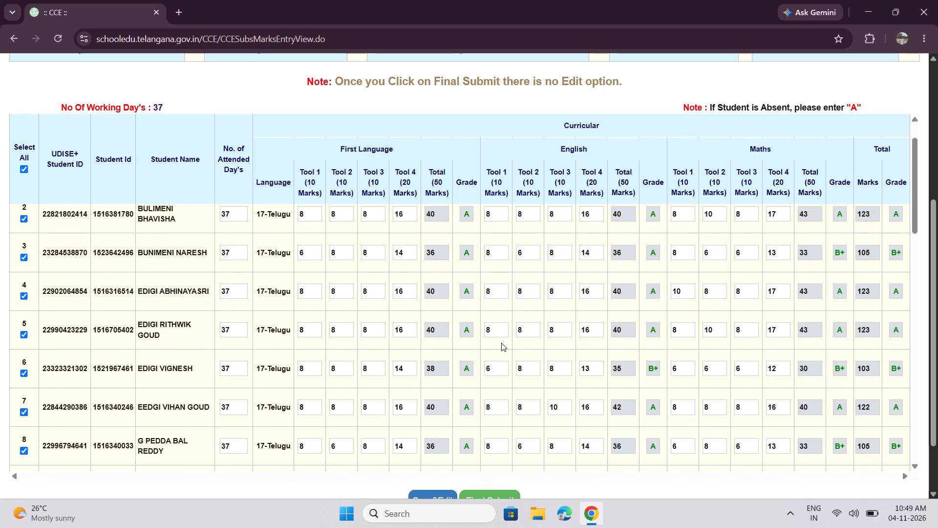
key("Up")
key("Up")
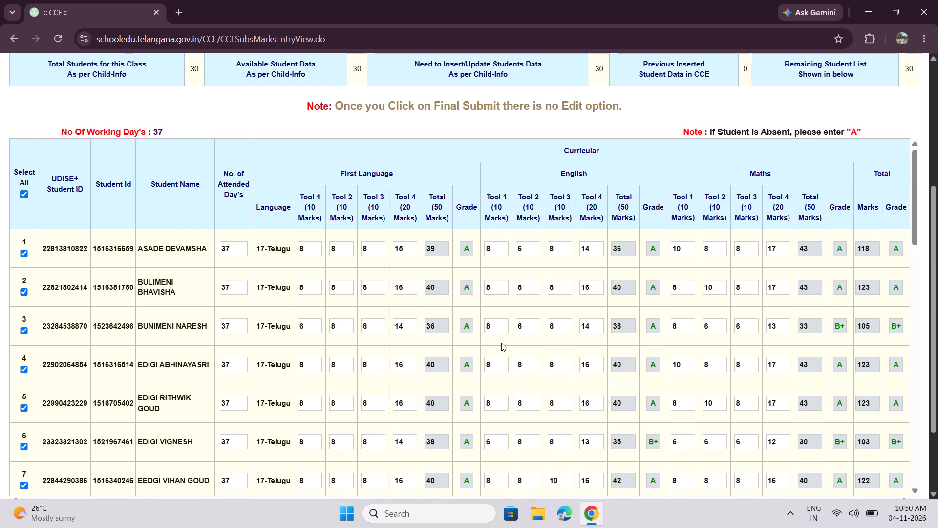
Review the attendance and the First Language, English and Maths marks of all 30 students before submission.
left_click(518, 130)
key("Down")
key("Down")
key("Down")
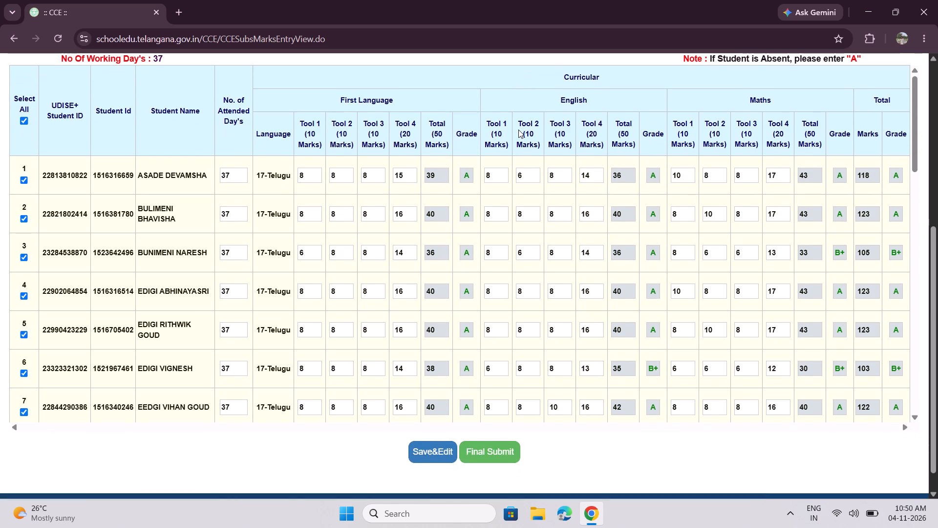
key("Down")
left_click(517, 133)
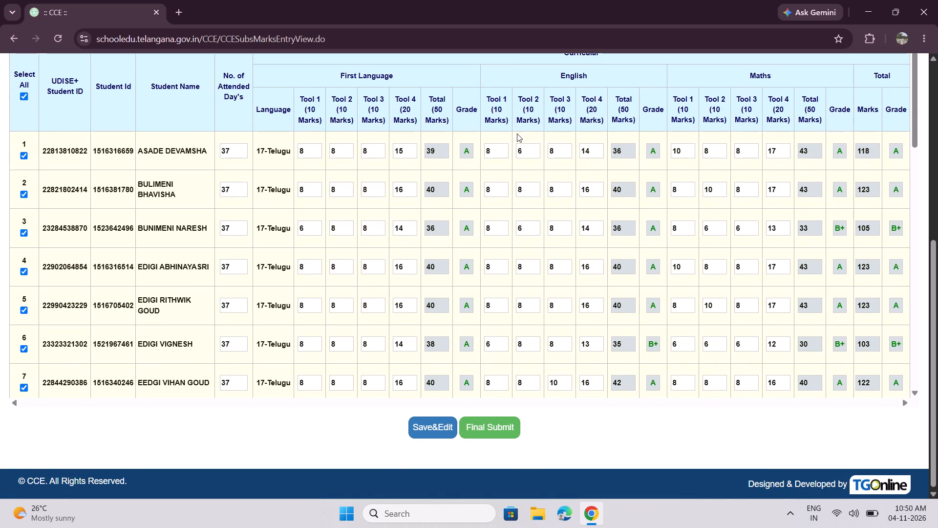
key("Down")
key("Down")
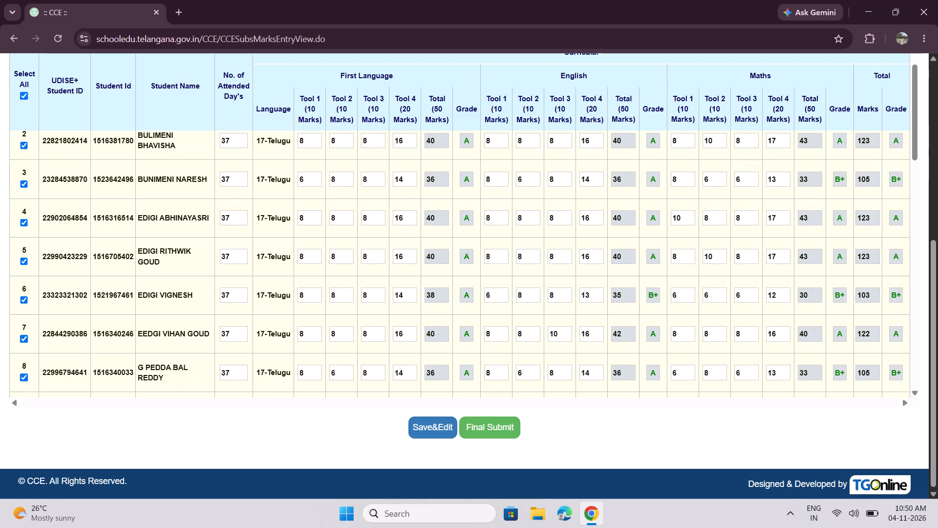
key("Up")
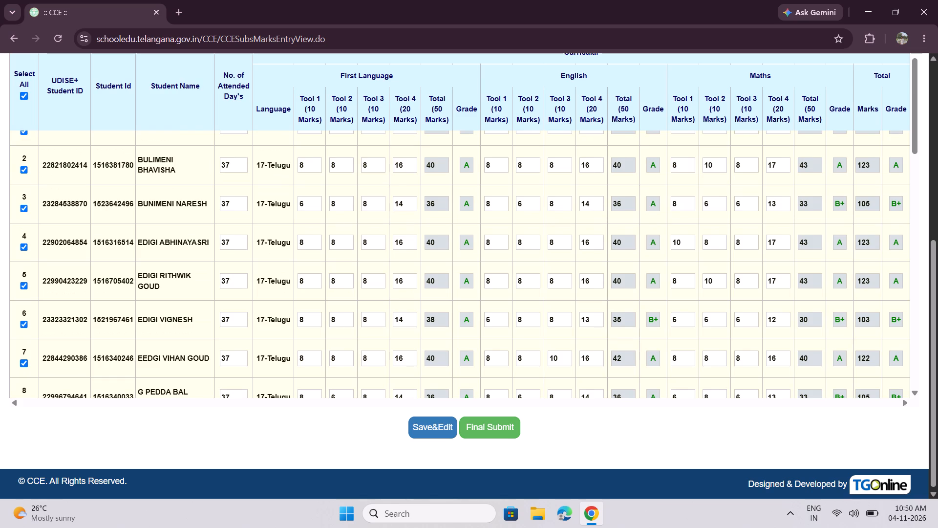
key("Down")
key("Down")
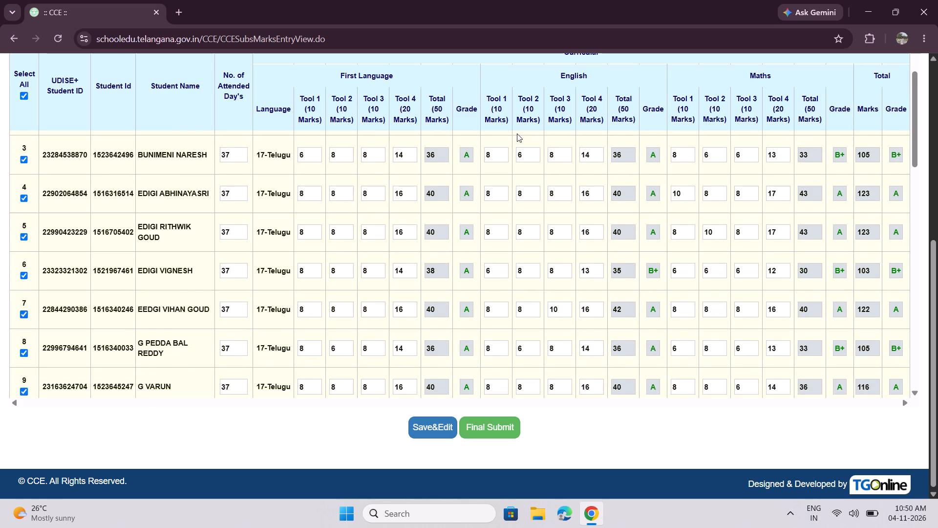
key("Down")
key("Down")
key("Down")
key("Down")
key("Down")
key("Down")
key("Down")
key("Down")
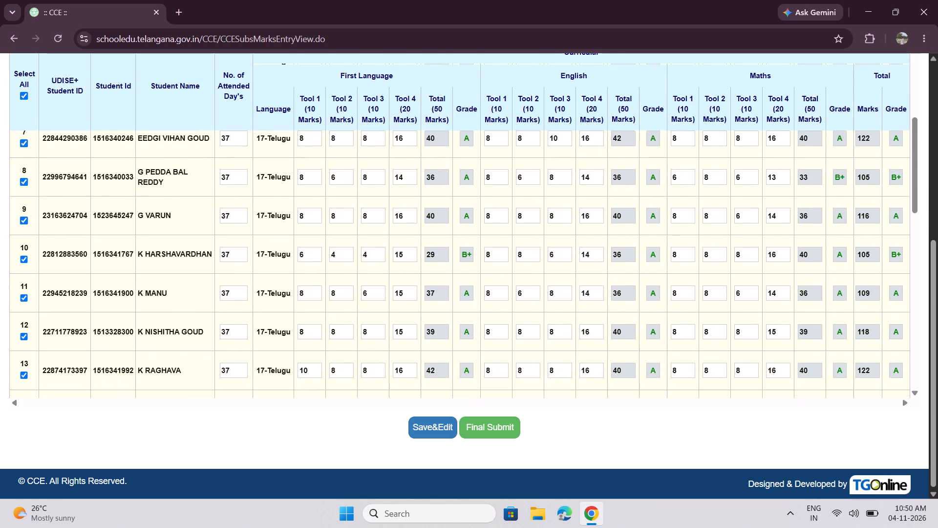
key("Down")
key("Down")
key("Down")
key("Down")
key("Down")
key("Down")
key("Down")
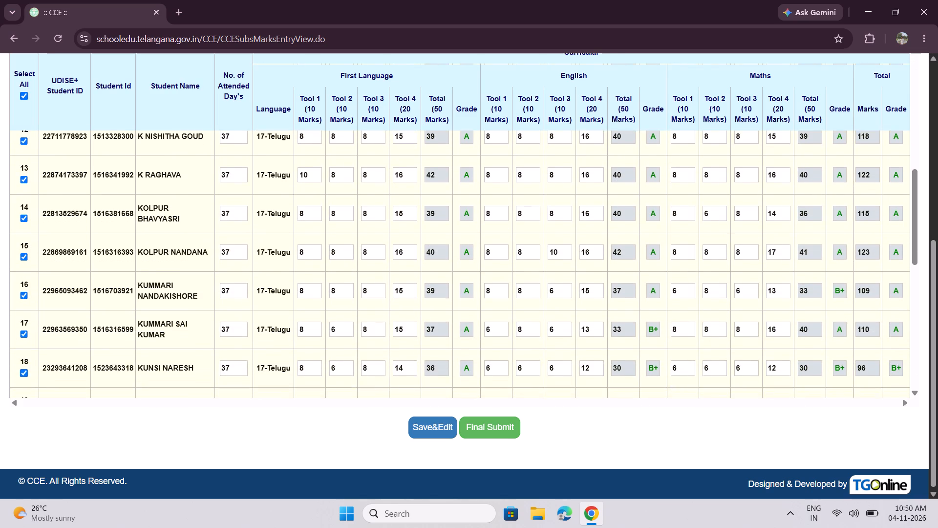
key("Down")
key("Down")
key("Down")
key("Down")
key("Down")
key("Down")
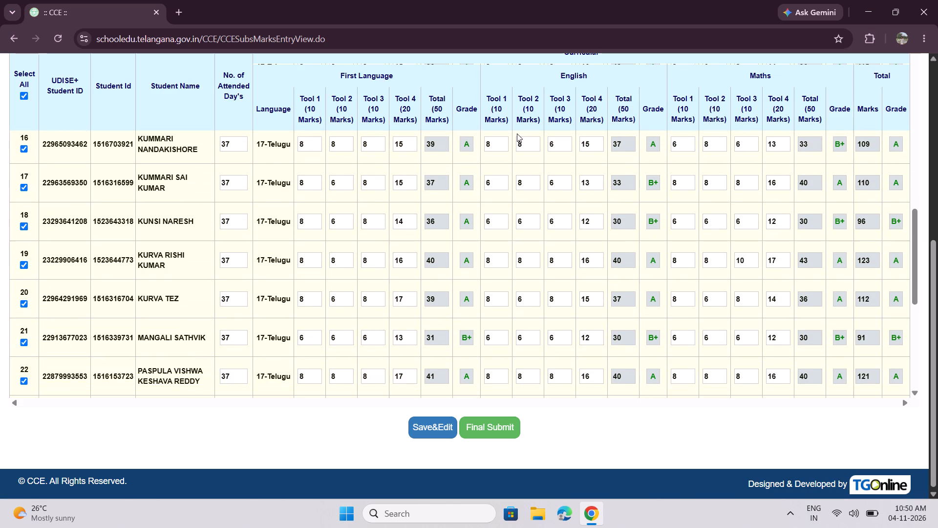
key("Down")
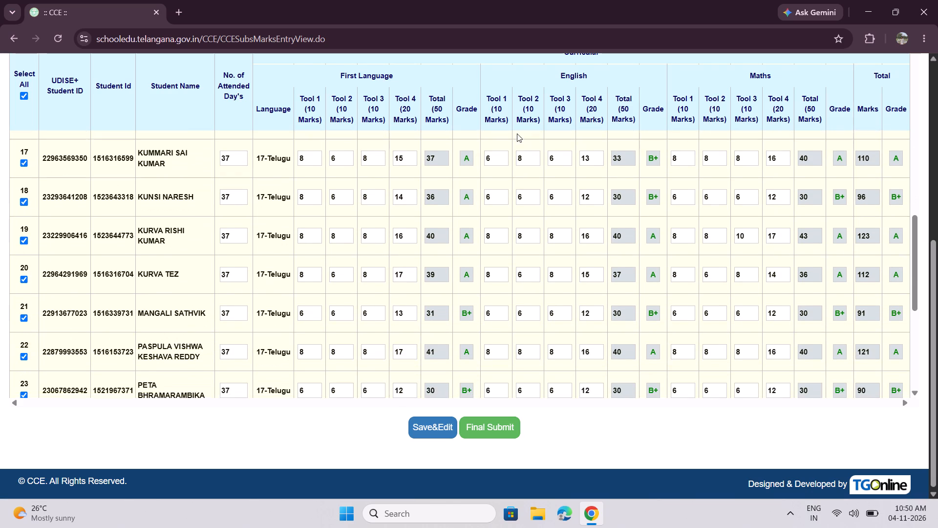
key("Down")
key("Down")
key("Down")
key("Down")
key("Down")
key("Down")
key("Down")
key("Down")
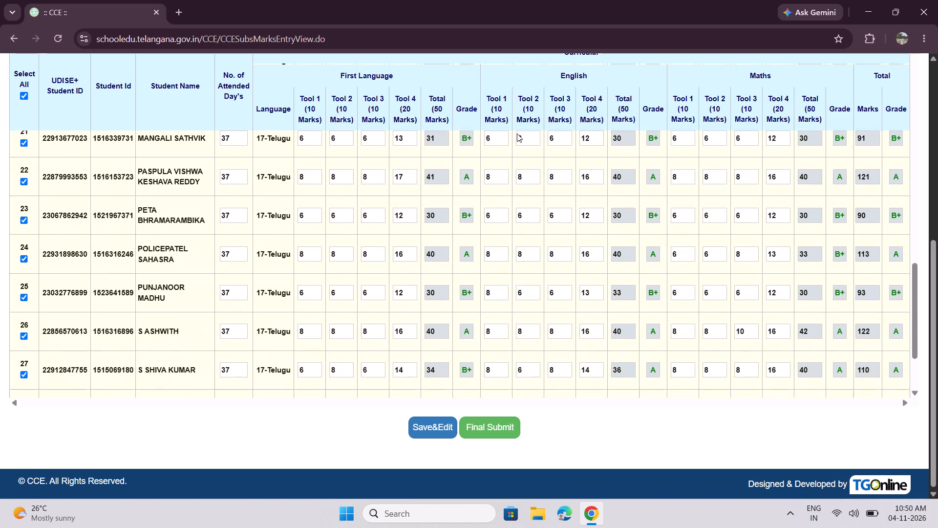
key("Down")
key("Down")
key("Down")
key("Down")
key("Down")
key("Down")
key("Down")
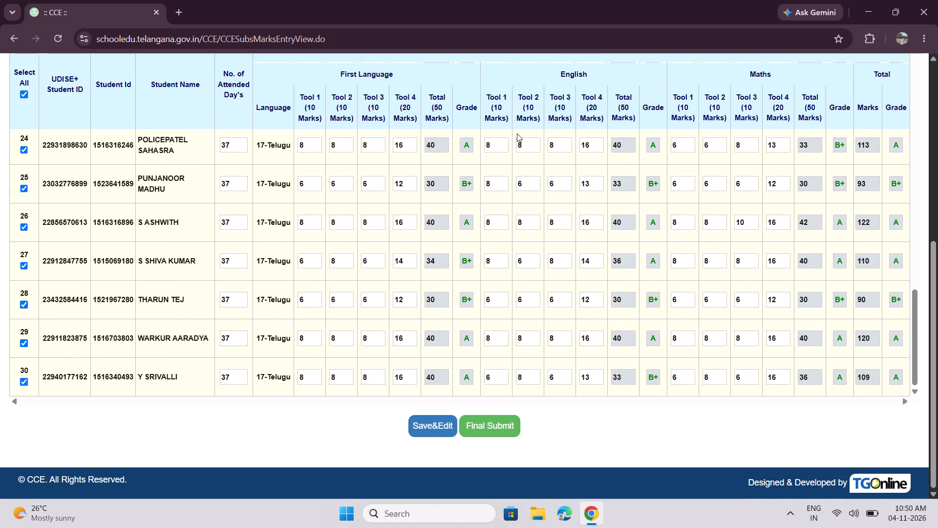
Final-submit the class's attendance and marks, accepting that no further editing is possible.
left_click(480, 418)
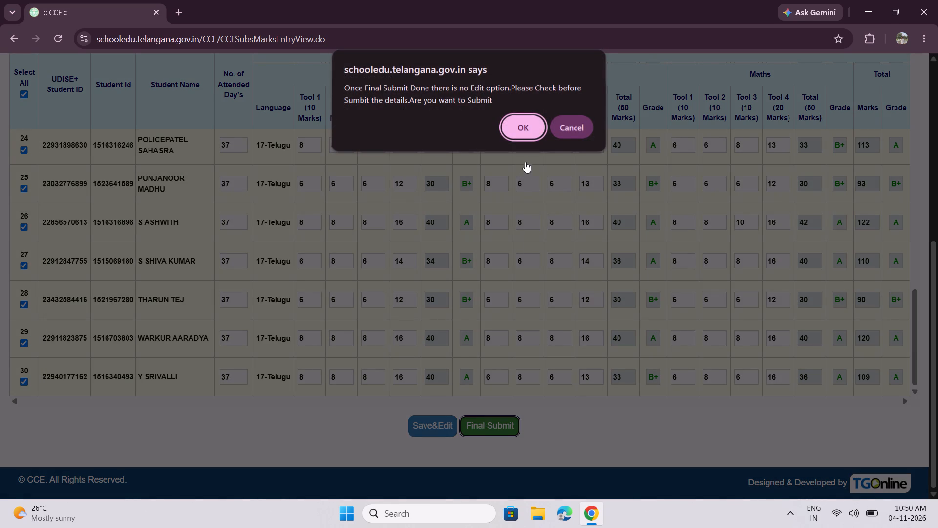
left_click(527, 128)
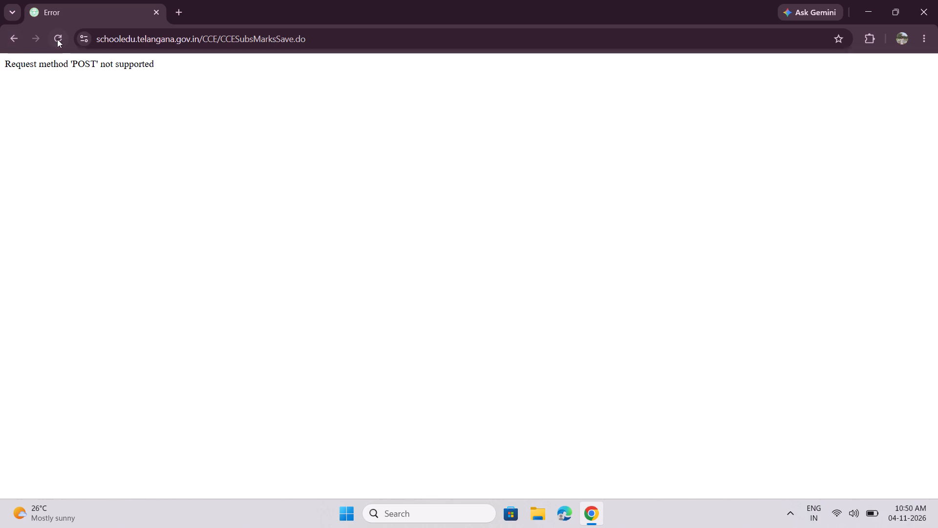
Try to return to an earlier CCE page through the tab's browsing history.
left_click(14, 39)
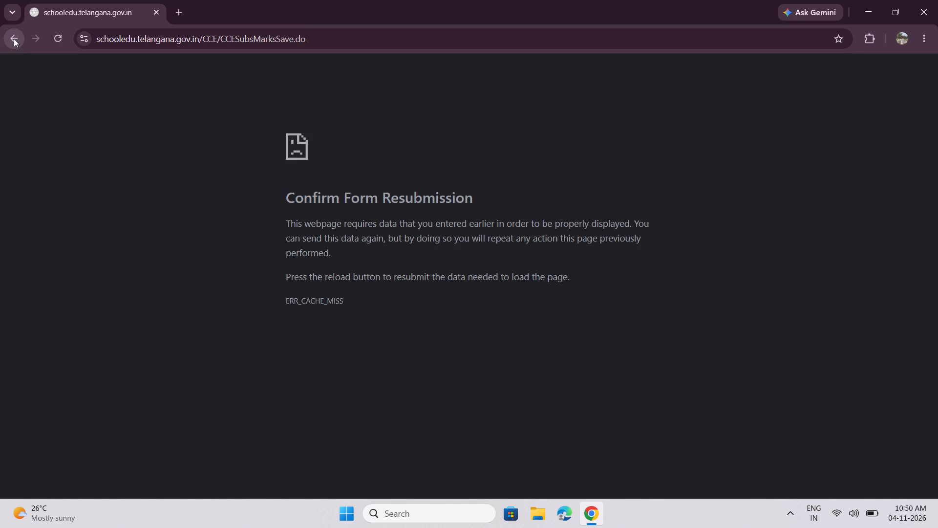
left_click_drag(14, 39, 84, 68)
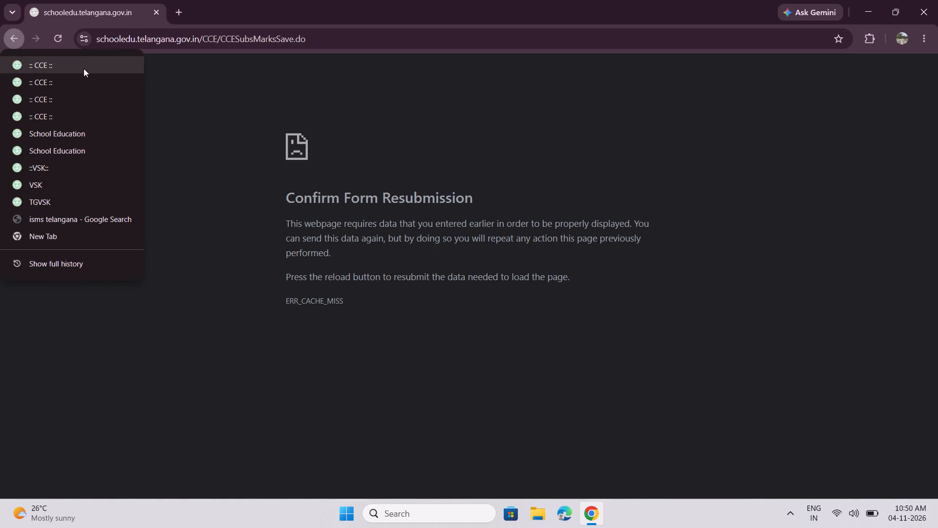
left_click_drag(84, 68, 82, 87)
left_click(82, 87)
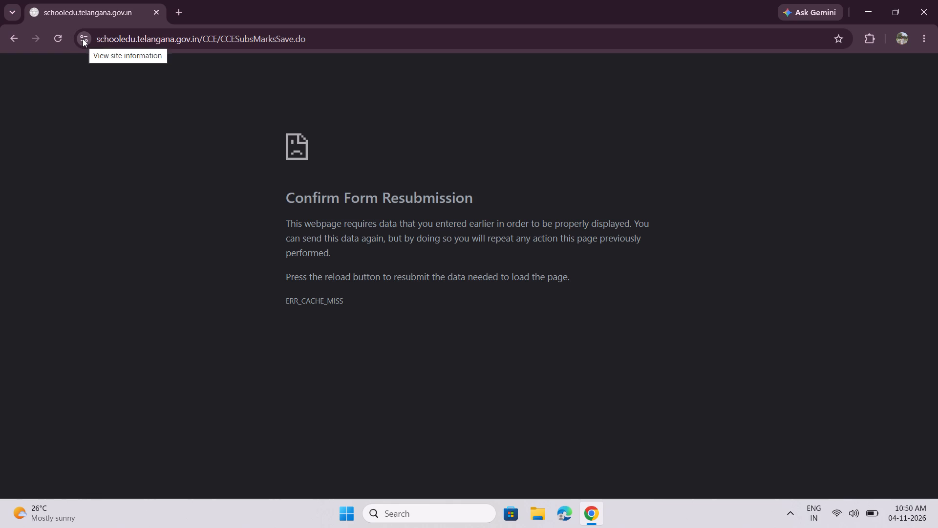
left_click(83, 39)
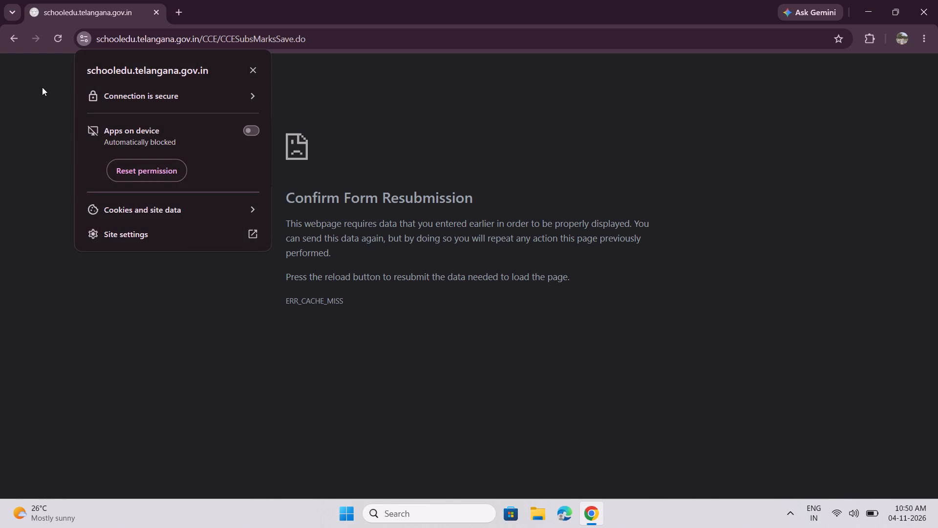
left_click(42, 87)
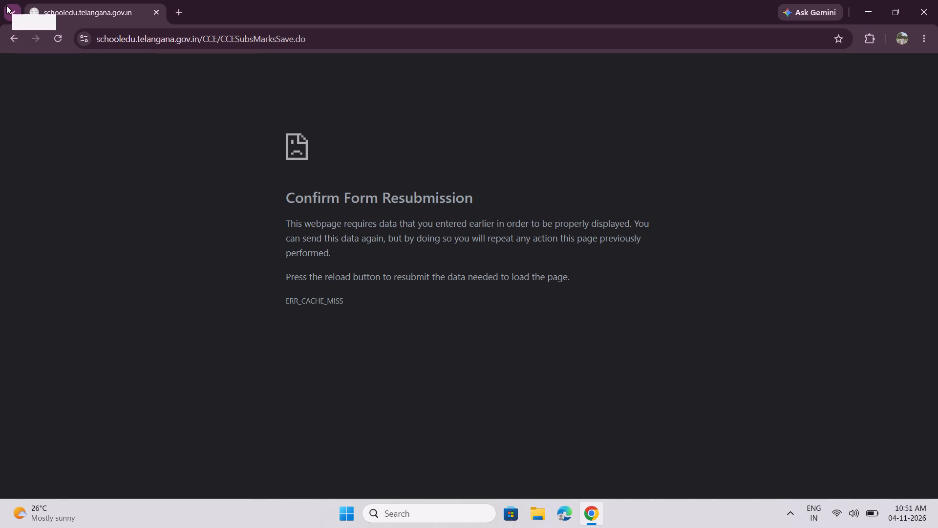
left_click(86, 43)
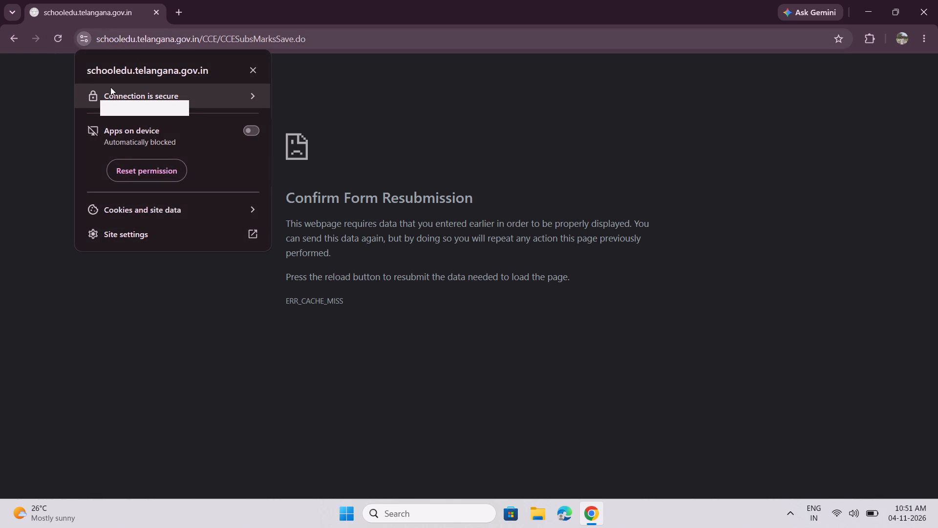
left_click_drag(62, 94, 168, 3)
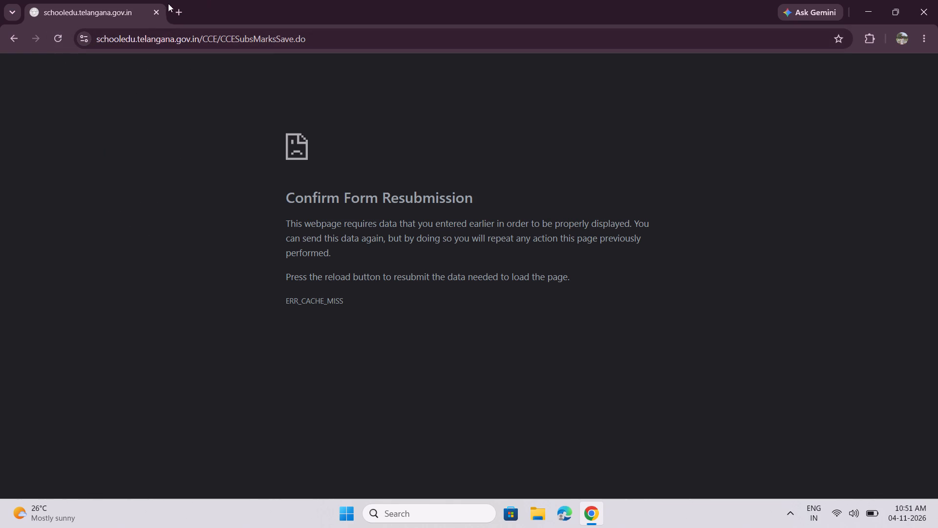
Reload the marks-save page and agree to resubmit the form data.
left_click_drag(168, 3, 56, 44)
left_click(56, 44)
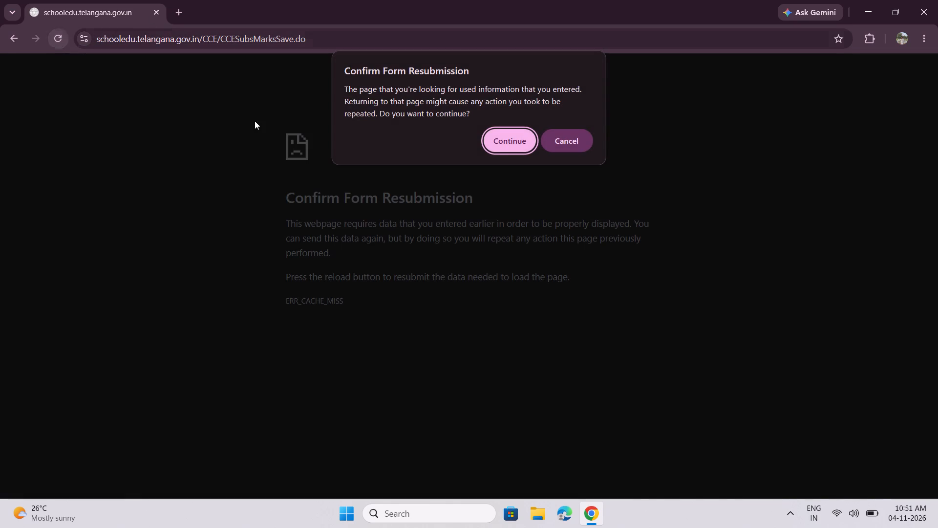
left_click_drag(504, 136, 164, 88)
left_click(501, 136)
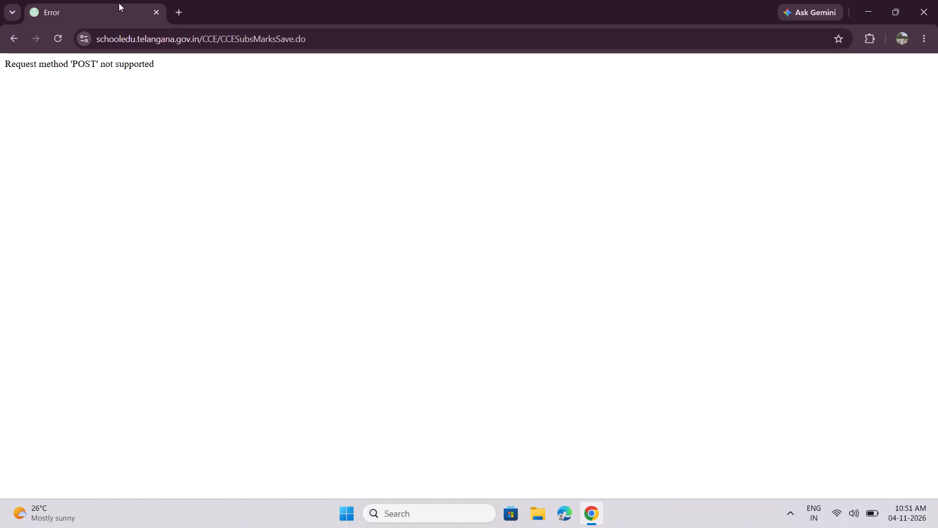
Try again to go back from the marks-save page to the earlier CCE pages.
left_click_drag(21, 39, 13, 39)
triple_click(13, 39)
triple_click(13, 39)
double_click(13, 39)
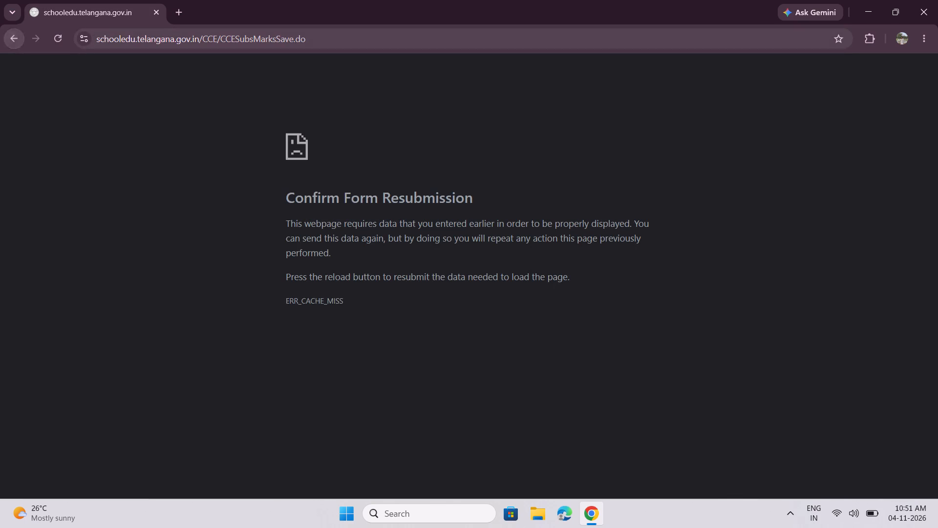
Open a new browser tab.
left_click(180, 16)
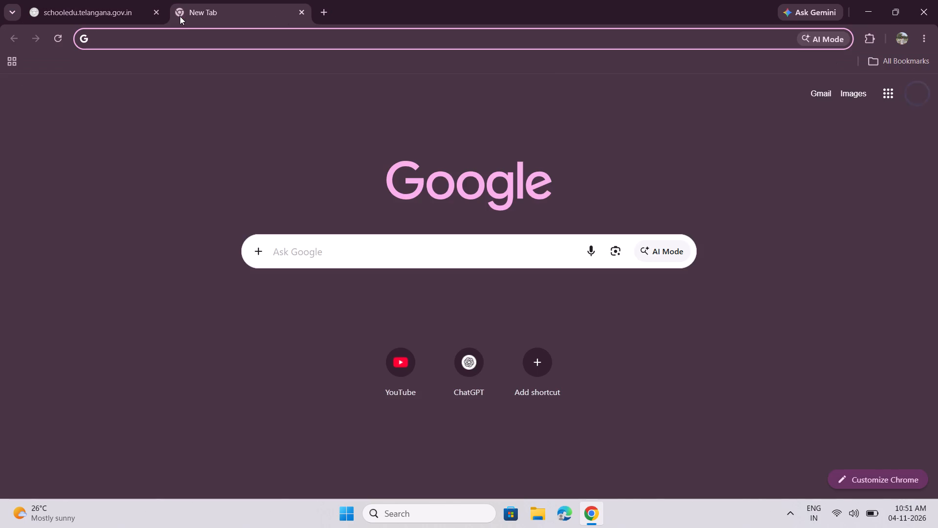
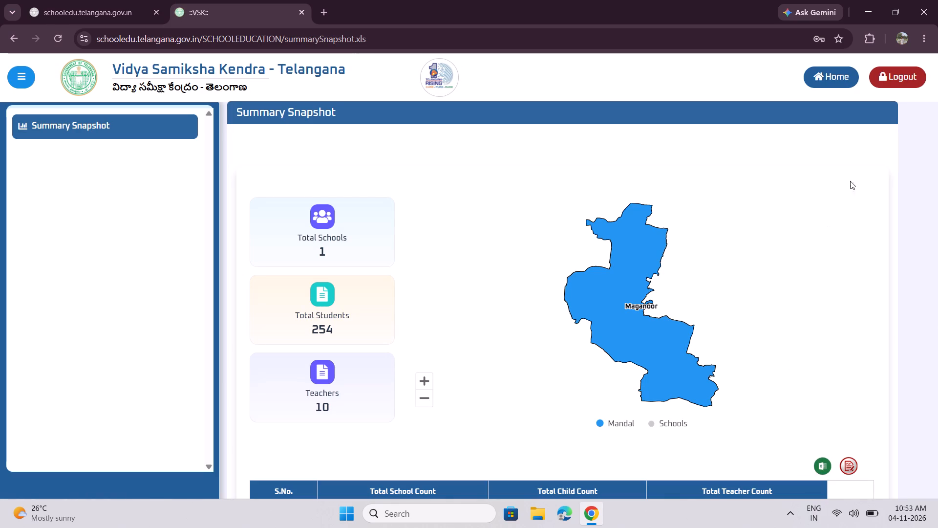
Log out of the Vidya Samiksha Kendra portal and dismiss the news and updates pop-up on the School Education home page.
left_click(899, 81)
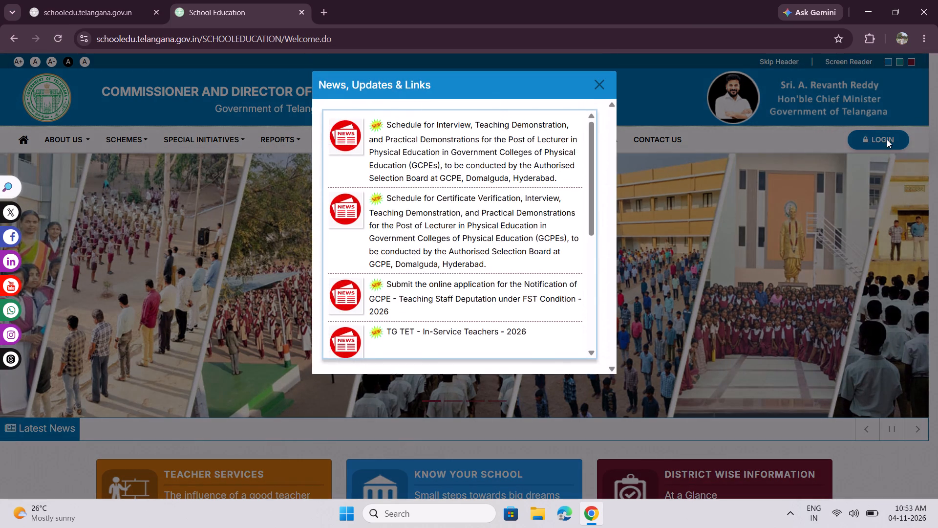
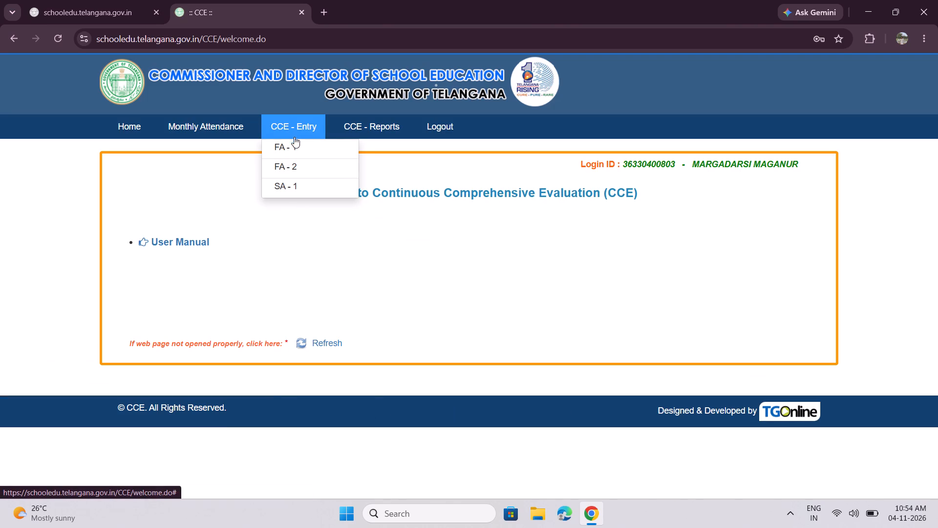
Open the FA-2 marks entry form and detach its browser tab into a separate window.
left_click(289, 167)
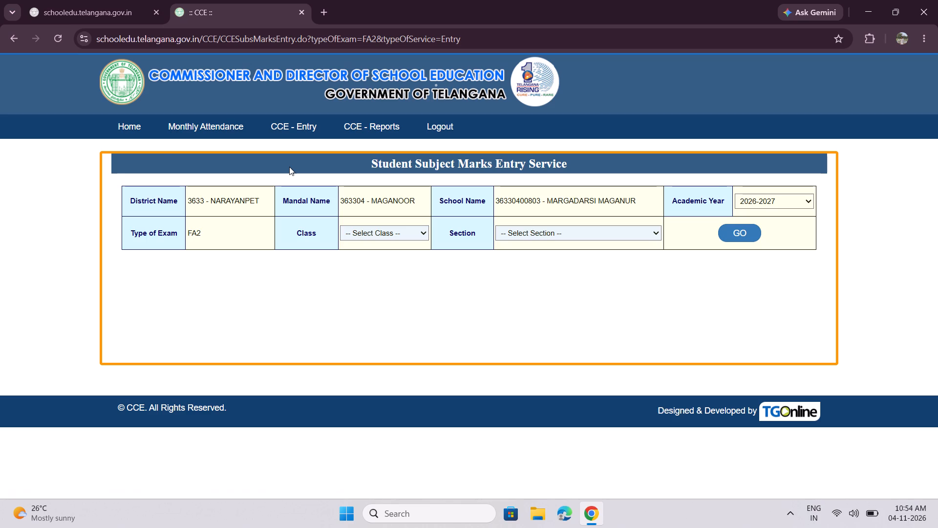
left_click(113, 21)
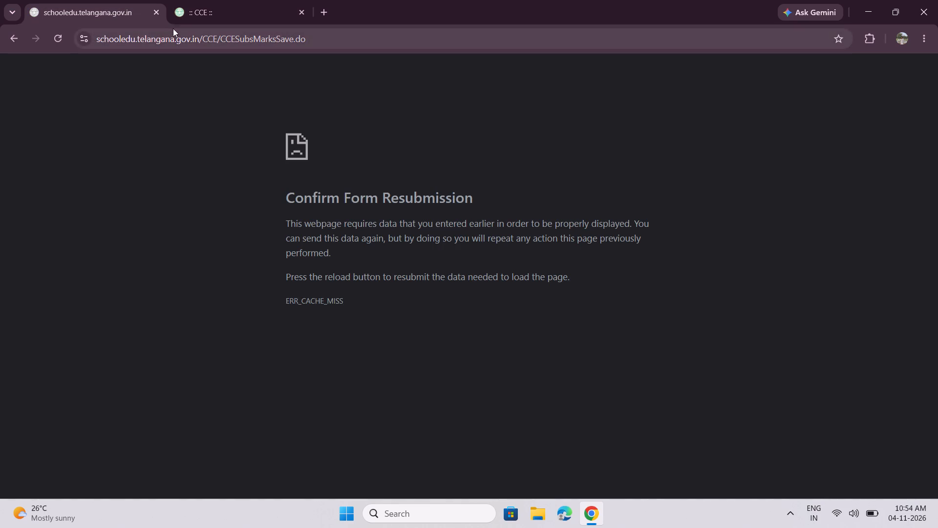
left_click_drag(195, 20, 305, 172)
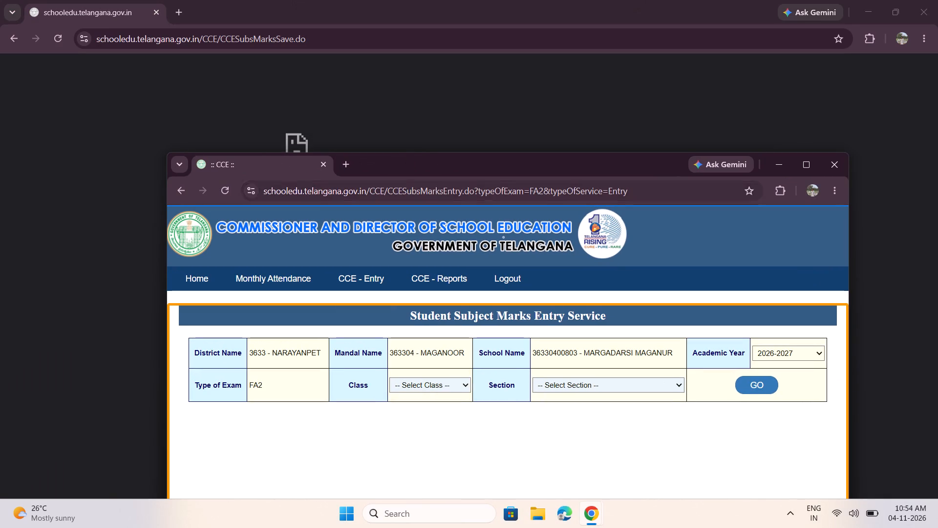
left_click_drag(389, 162, 313, 60)
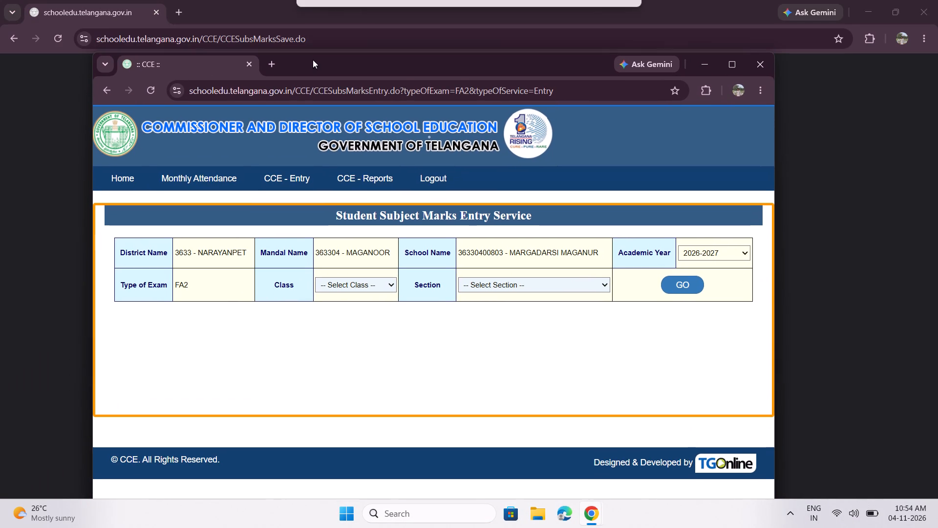
left_click_drag(313, 60, 313, 60)
Load the FA-2 student list for class 1, section A and look over its attendance and marks fields.
left_click(373, 285)
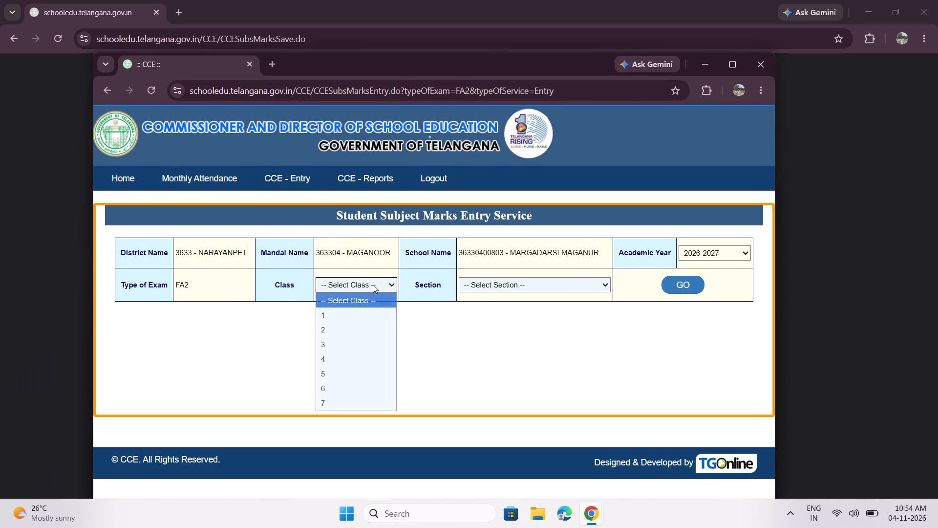
left_click(356, 310)
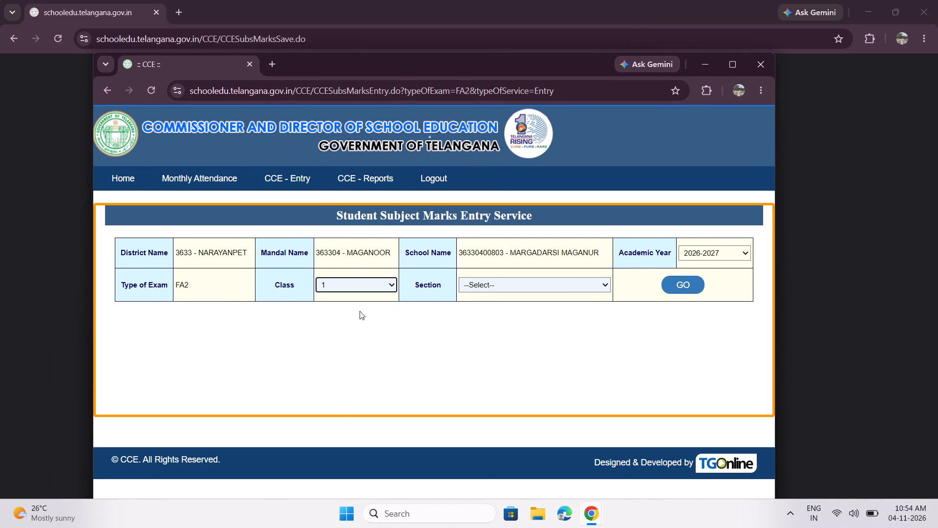
left_click(526, 283)
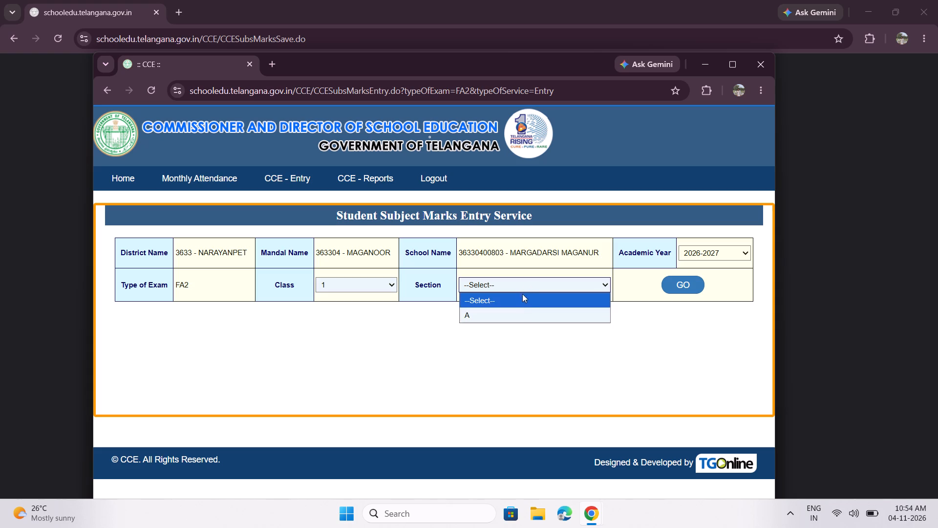
left_click(520, 314)
left_click(675, 286)
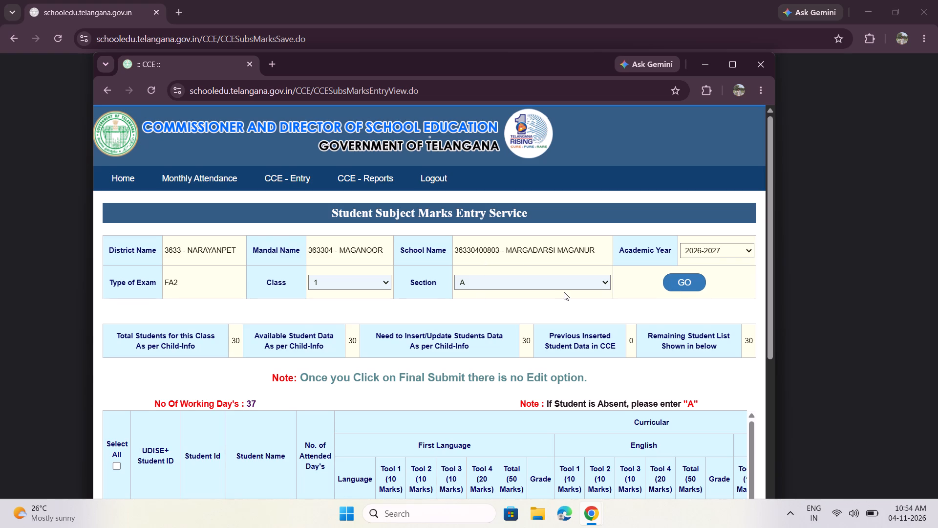
key("Down")
key("Down")
key("Down")
key("Down")
key("Down")
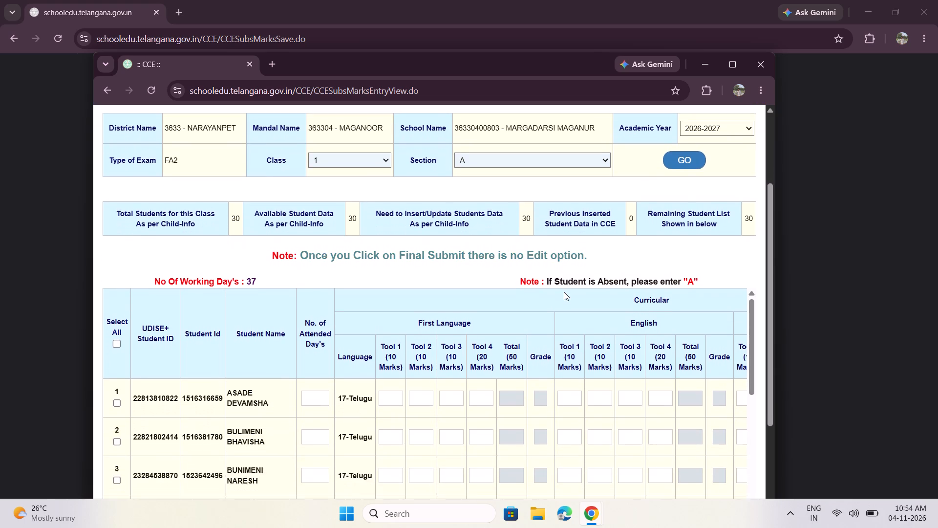
key("Down")
key("Up")
key("Up")
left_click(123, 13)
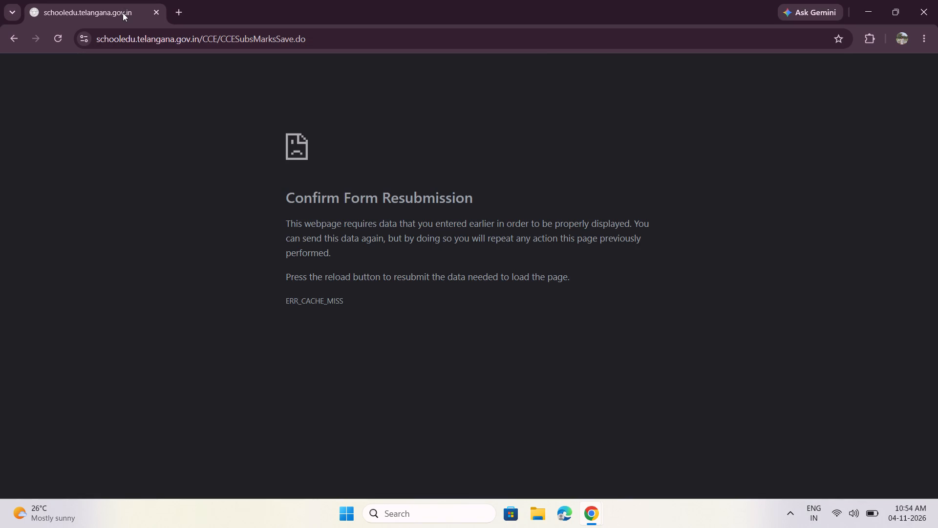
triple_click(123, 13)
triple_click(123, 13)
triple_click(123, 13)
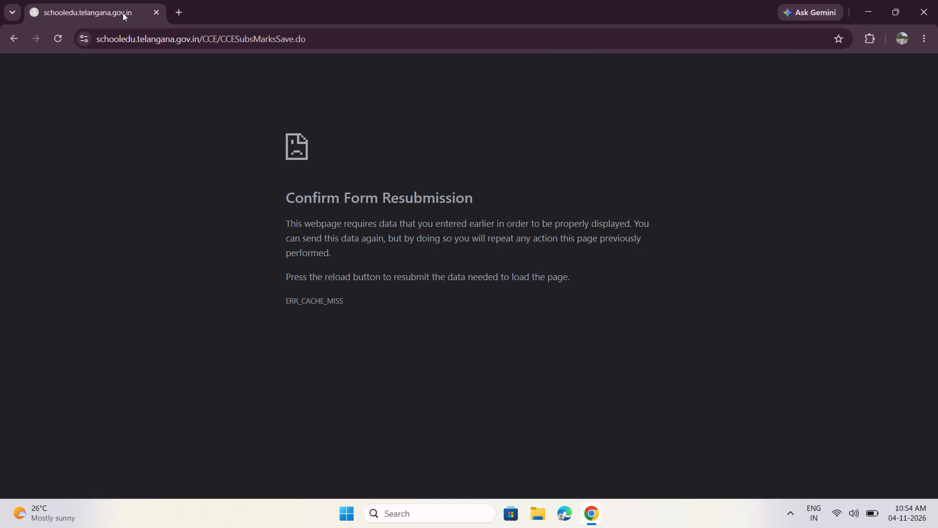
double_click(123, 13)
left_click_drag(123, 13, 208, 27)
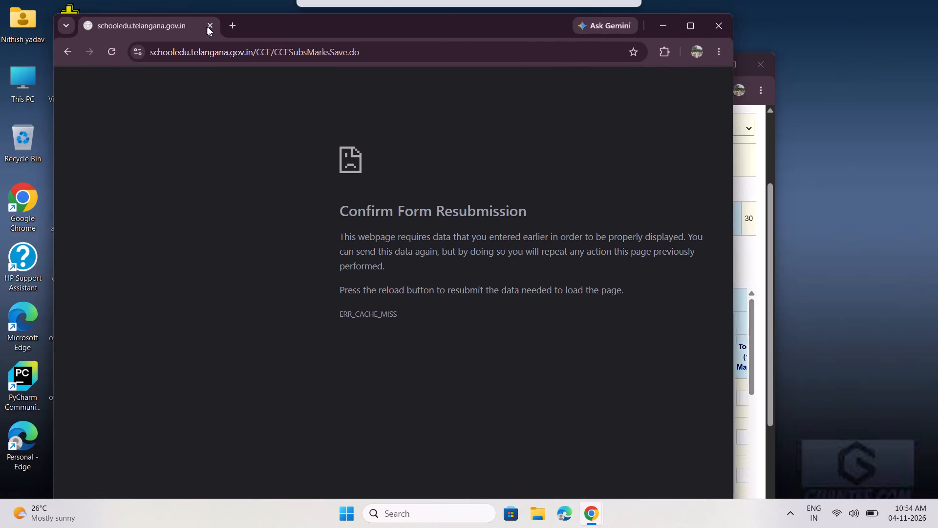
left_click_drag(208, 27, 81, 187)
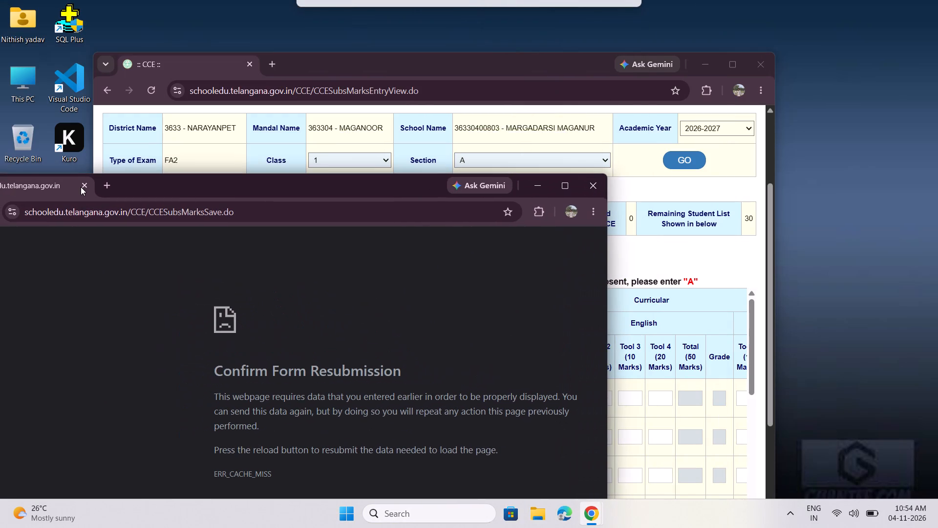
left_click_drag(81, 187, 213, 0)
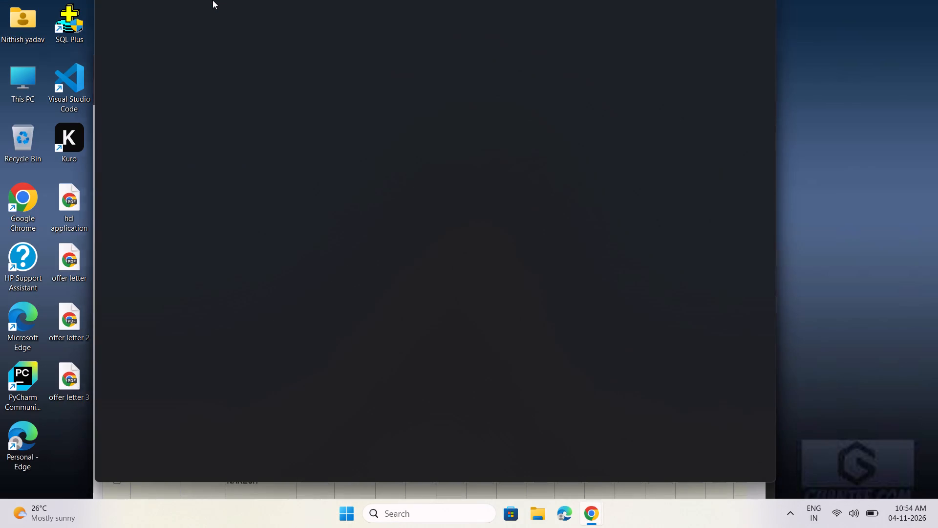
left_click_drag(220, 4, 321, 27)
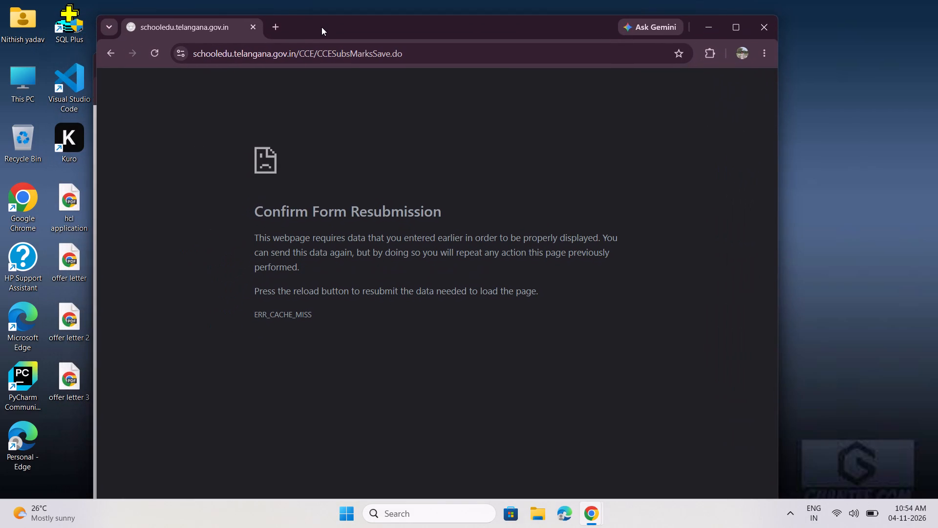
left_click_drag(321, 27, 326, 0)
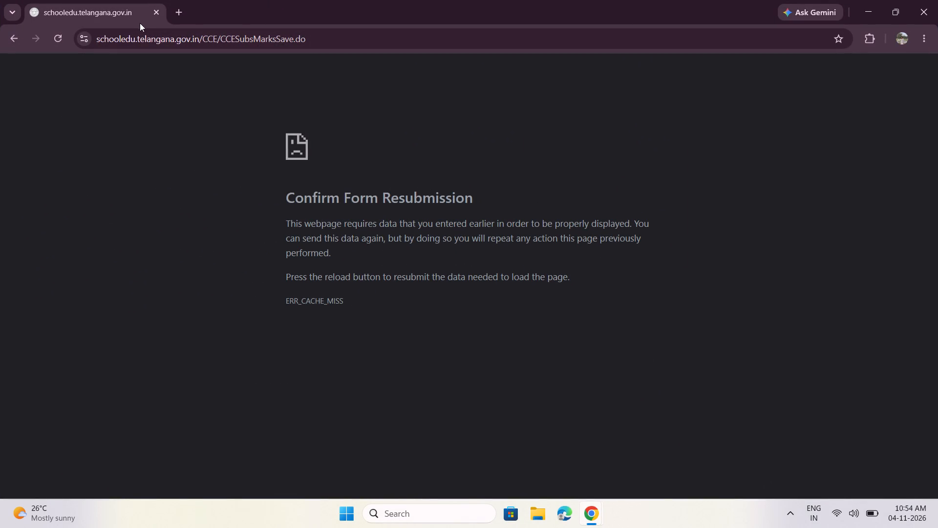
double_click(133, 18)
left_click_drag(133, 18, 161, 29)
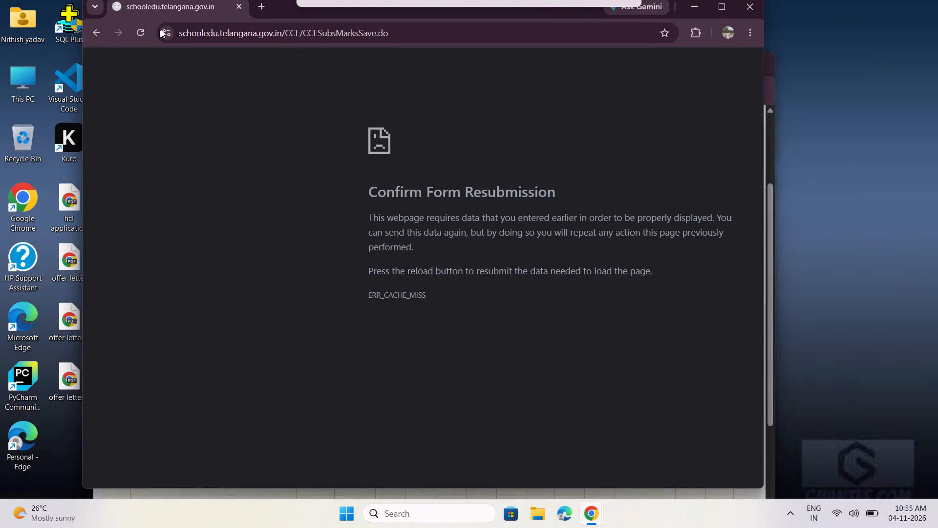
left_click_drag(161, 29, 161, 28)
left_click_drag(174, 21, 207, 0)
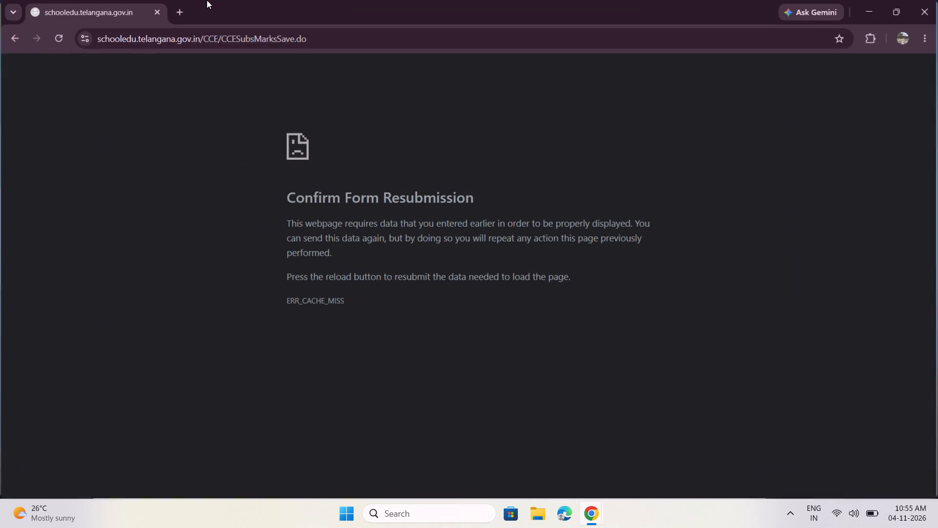
Reload the expired marks-save page and agree to resubmit the form data.
triple_click(56, 37)
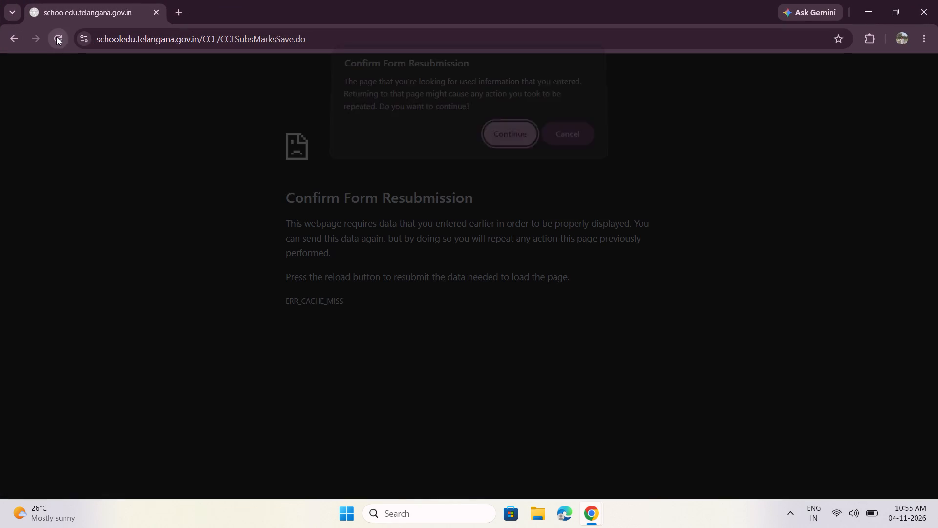
left_click(56, 37)
left_click_drag(56, 37, 438, 48)
left_click(510, 139)
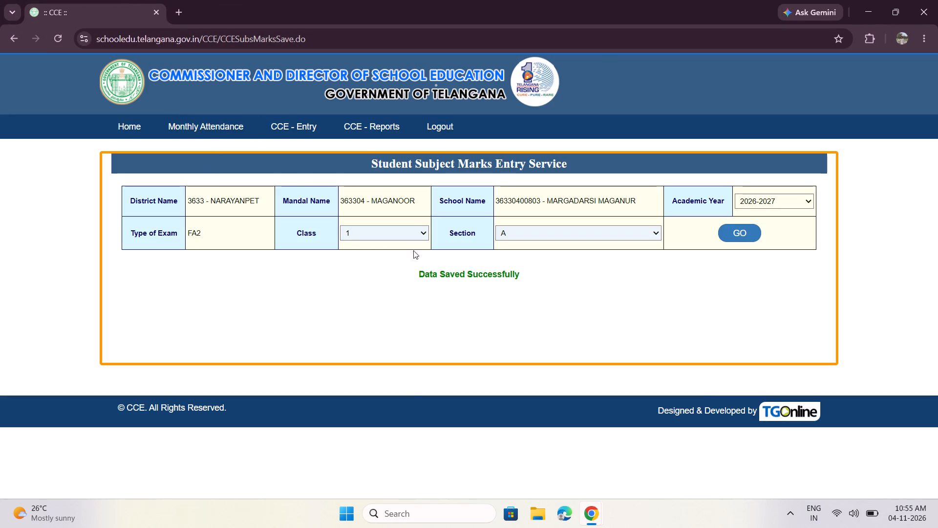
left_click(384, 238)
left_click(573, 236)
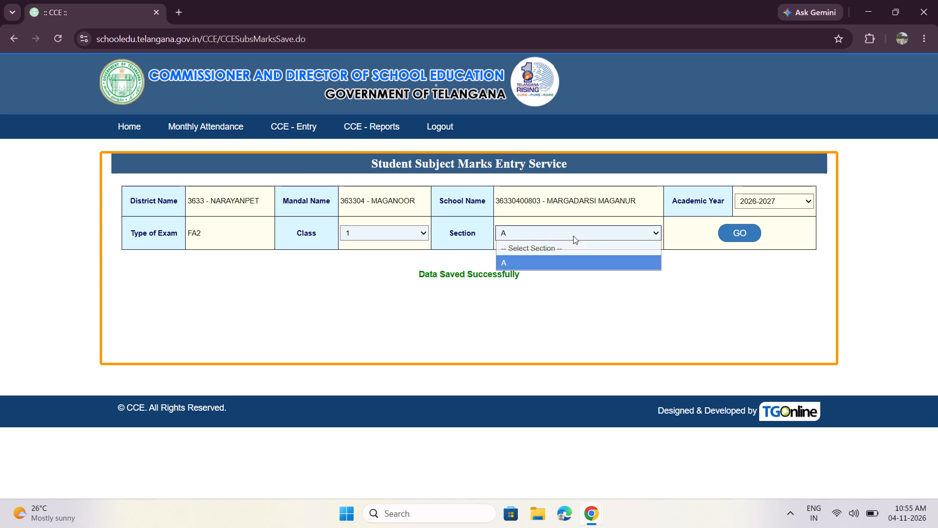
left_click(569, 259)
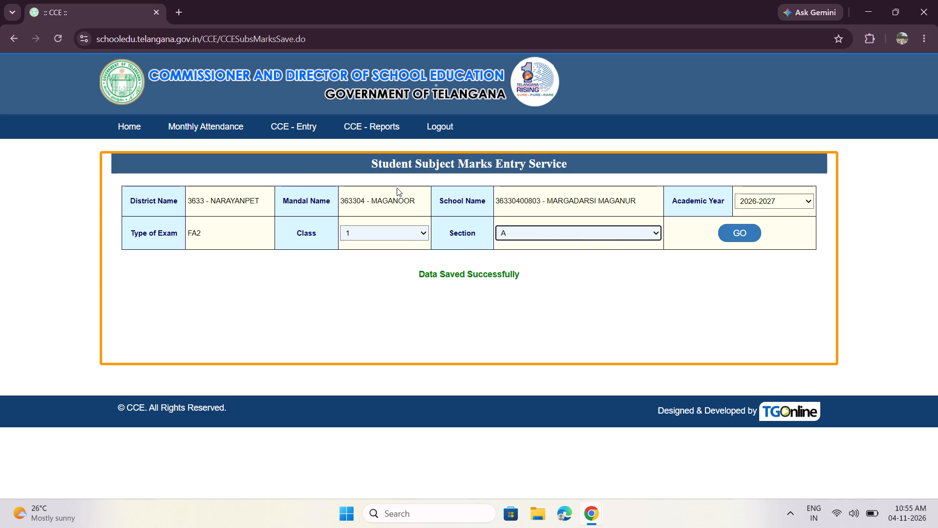
Check the FA-1 marks entry status for class 1, section A.
left_click(280, 125)
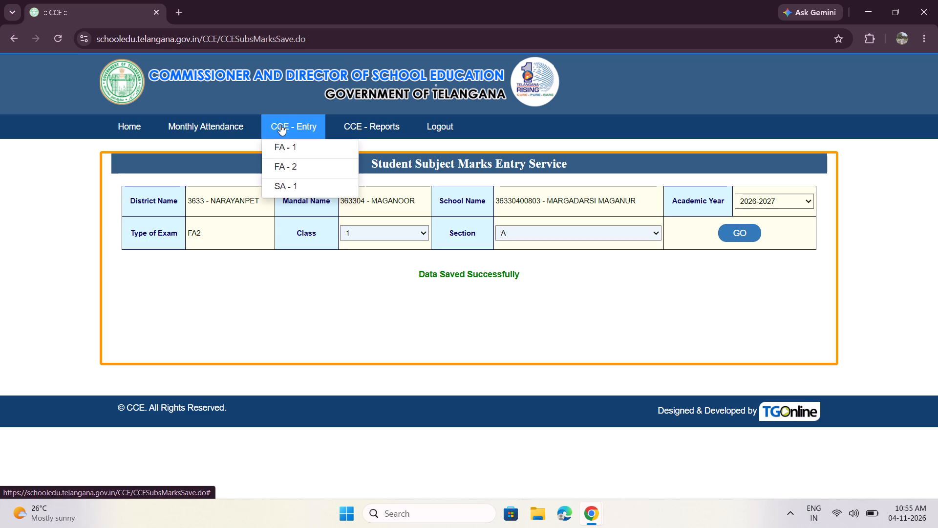
left_click(283, 141)
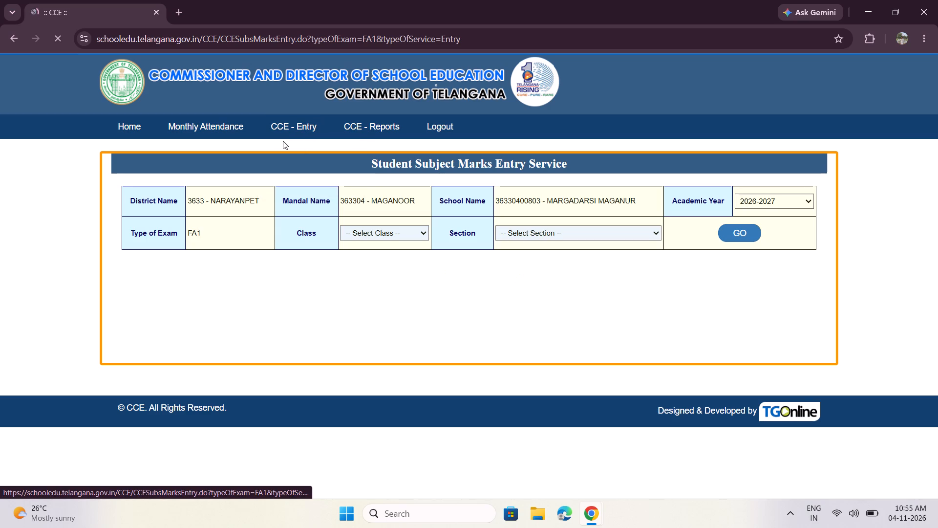
left_click(394, 229)
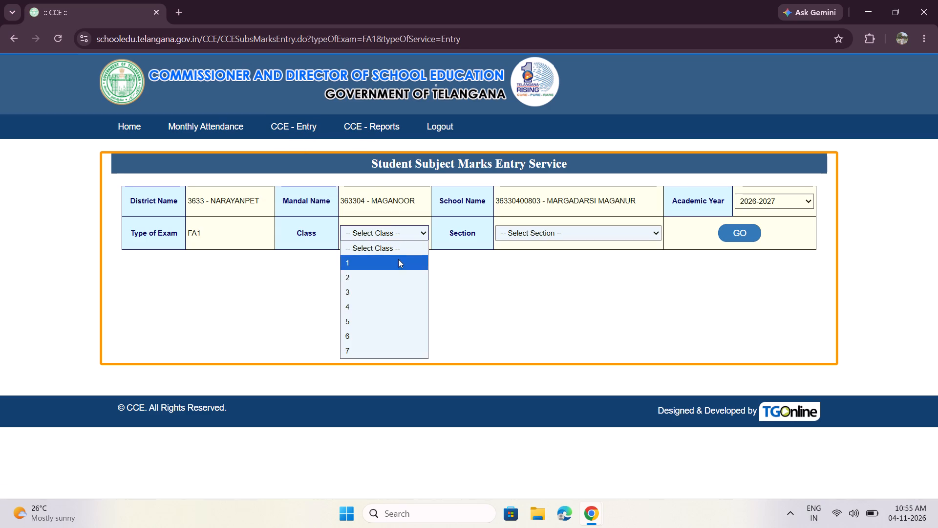
left_click(398, 260)
left_click(571, 232)
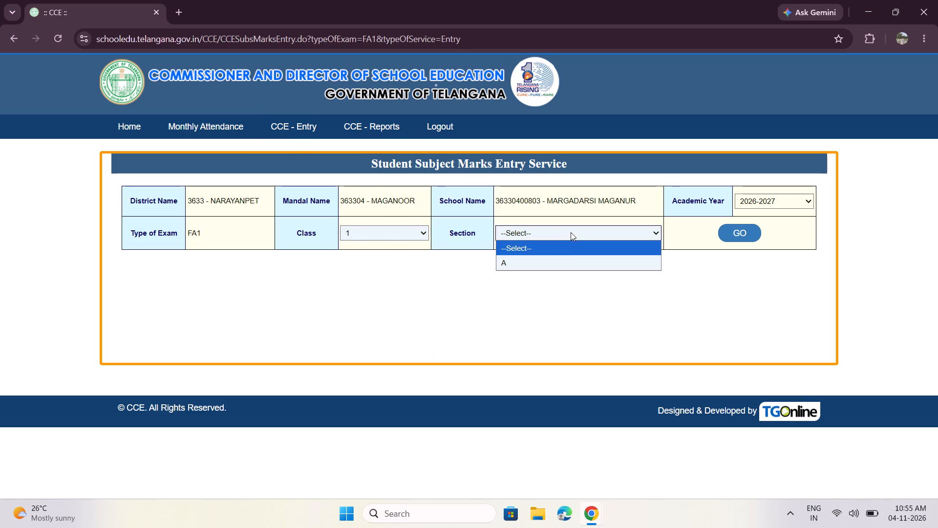
left_click(567, 271)
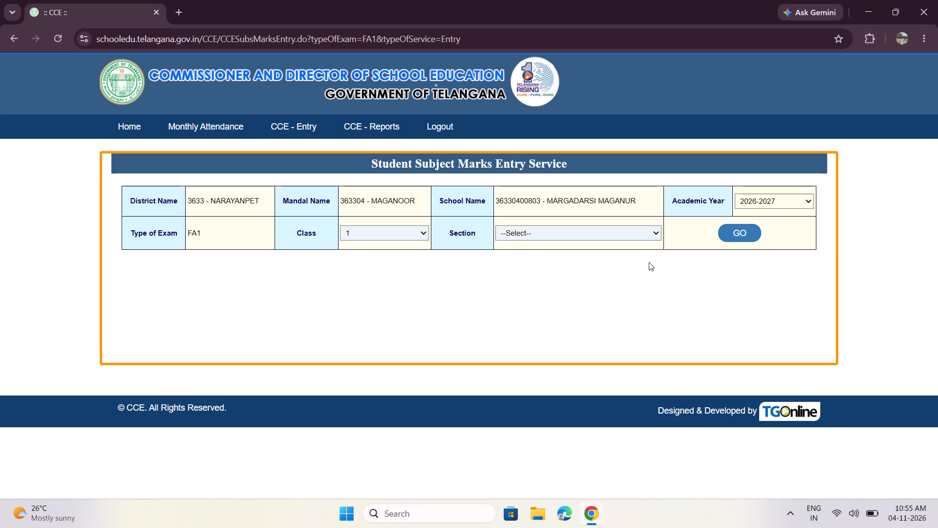
left_click(653, 232)
left_click(646, 262)
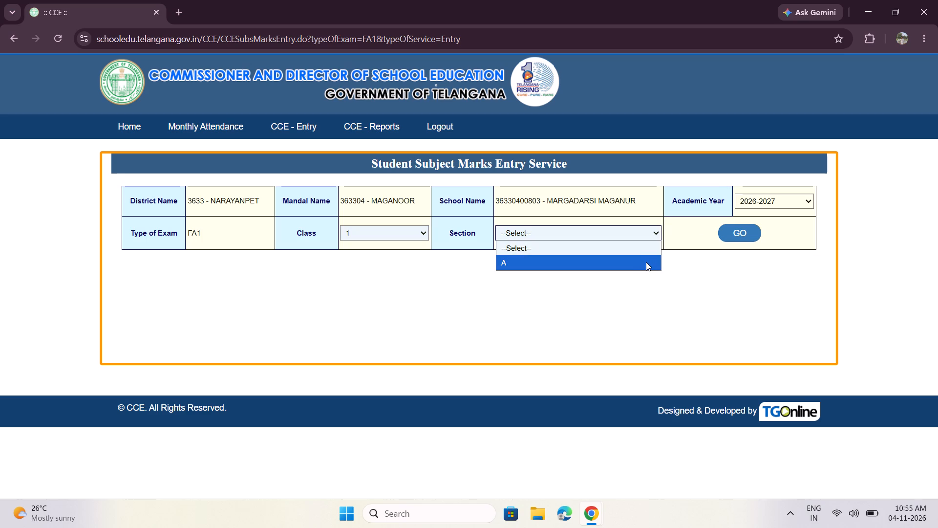
left_click(733, 231)
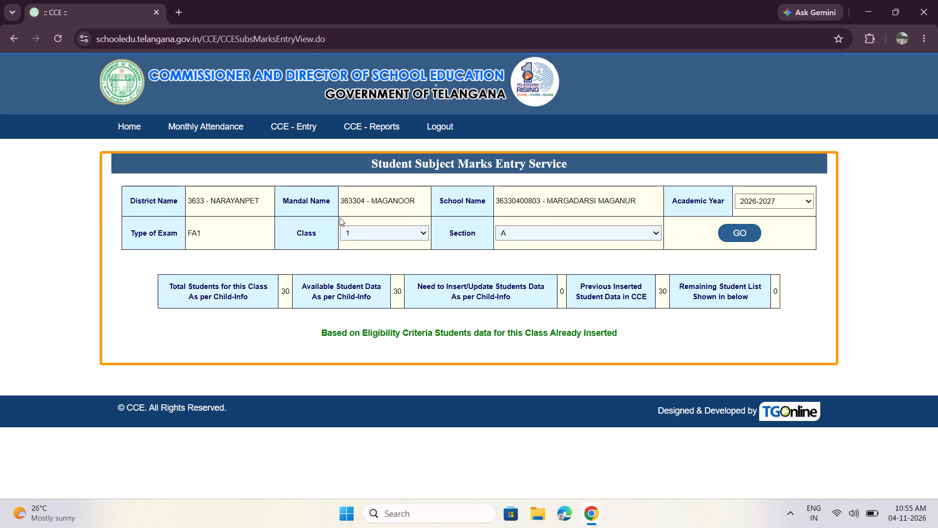
Check the SA-1 marks entry status for class 1, section A.
left_click(290, 125)
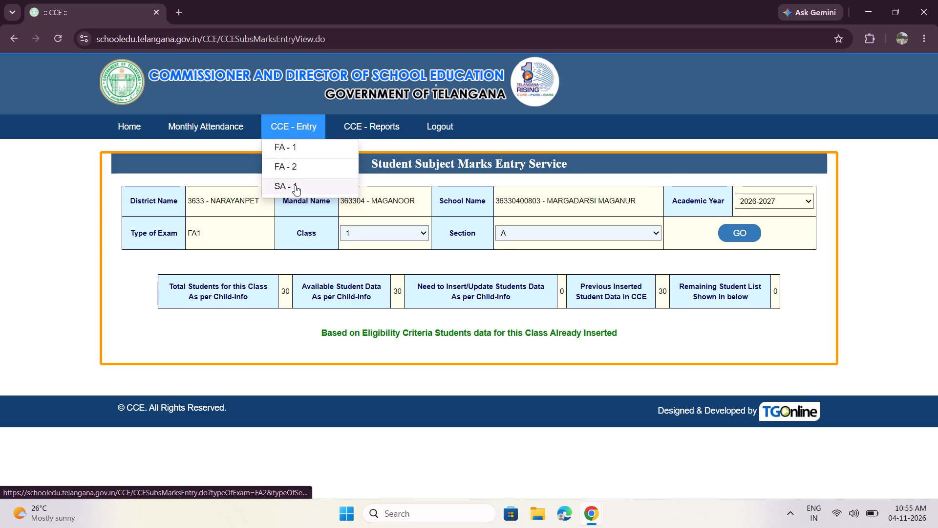
left_click(295, 185)
left_click(373, 234)
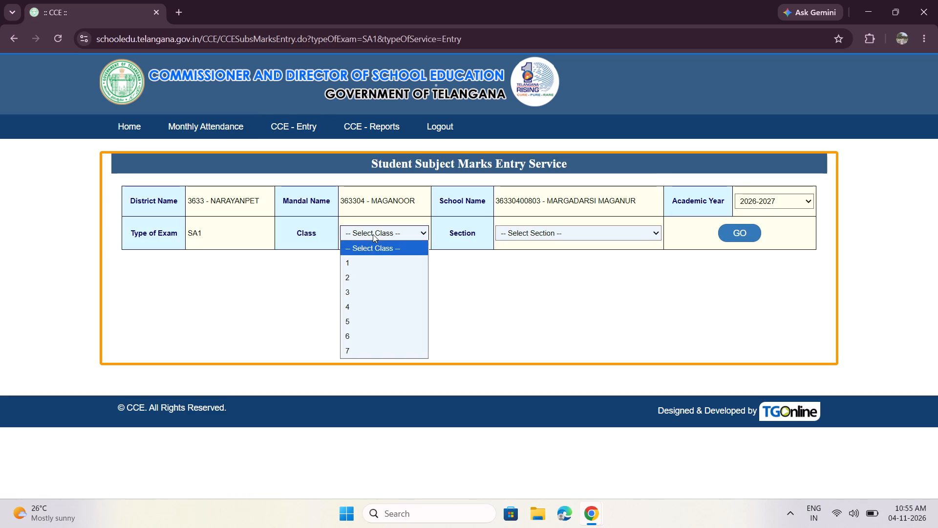
left_click(375, 259)
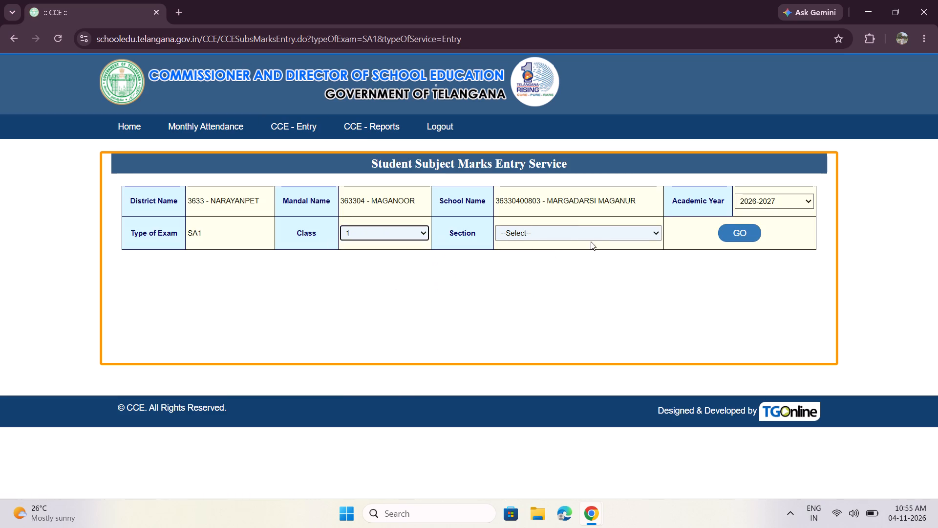
left_click(601, 230)
left_click(598, 264)
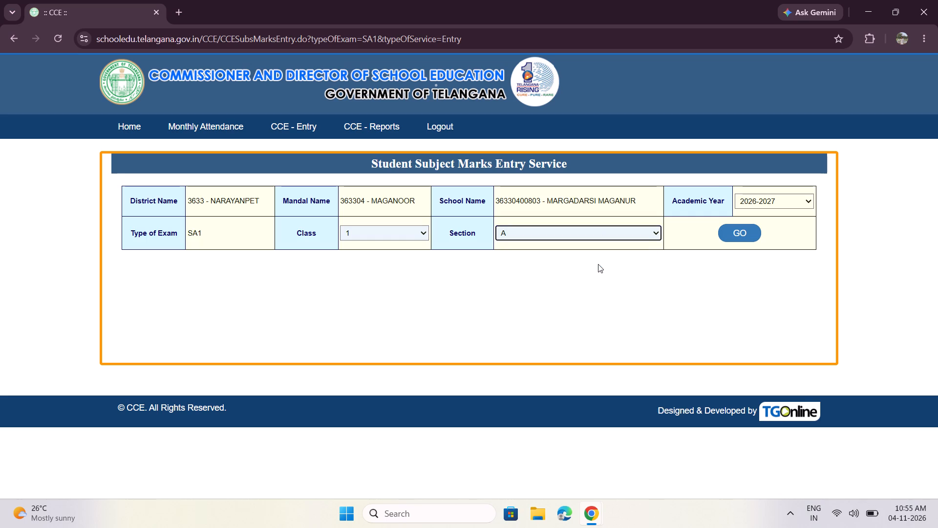
left_click(741, 234)
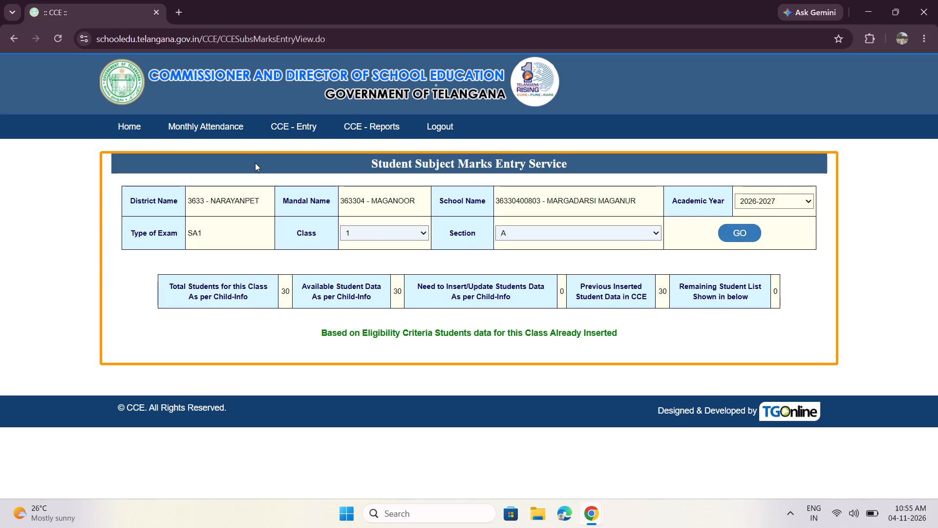
Load the FA-1 marks entry student list for class 2, section A.
left_click(289, 124)
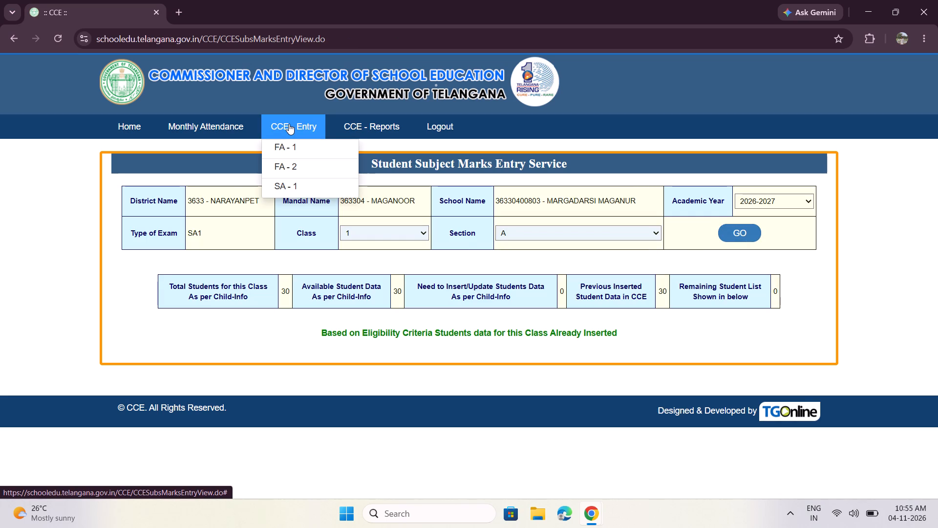
left_click(289, 124)
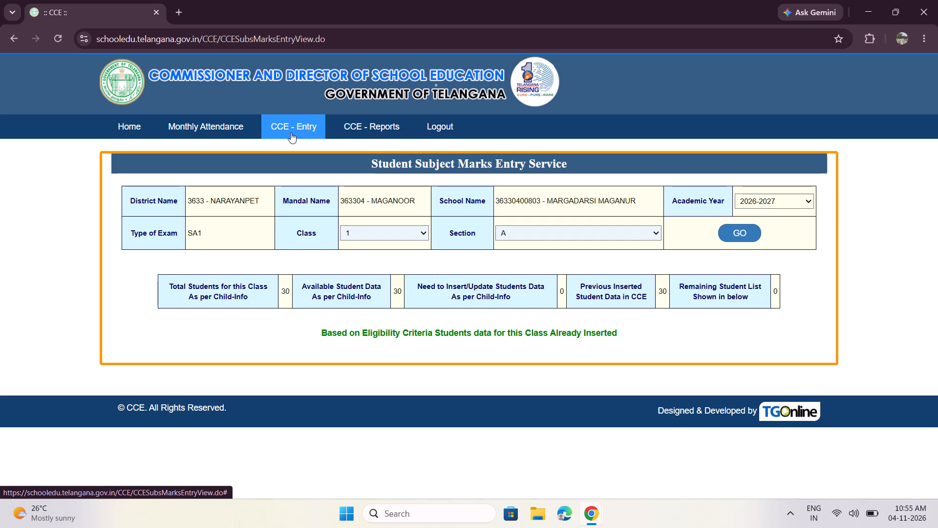
left_click(291, 132)
left_click(294, 140)
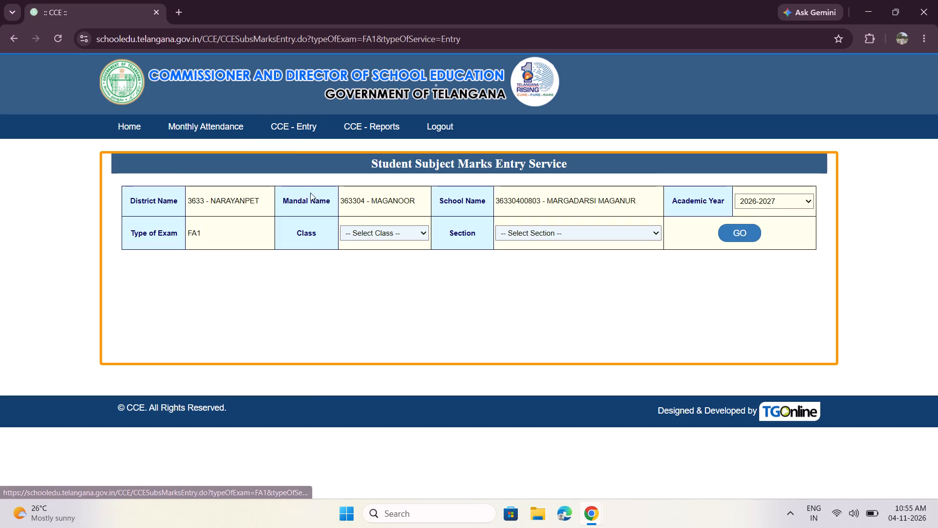
left_click(392, 237)
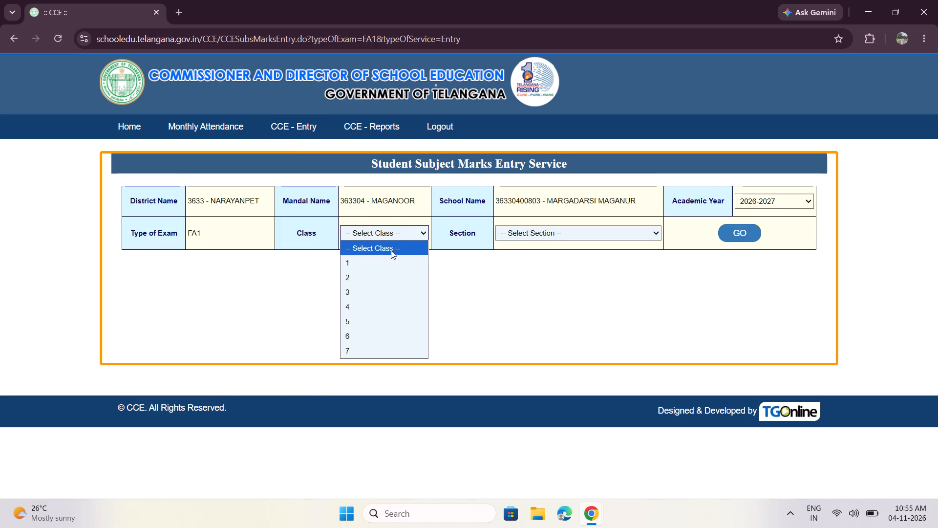
left_click(387, 276)
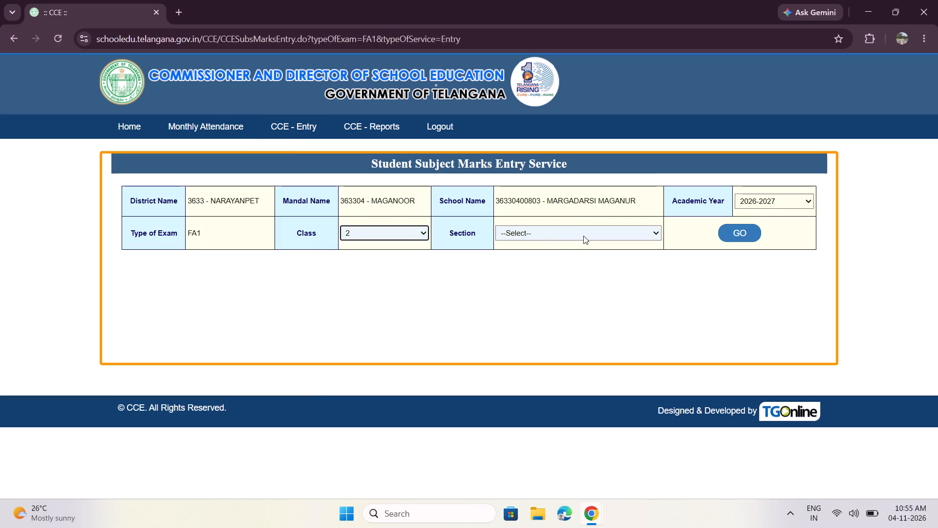
left_click(583, 236)
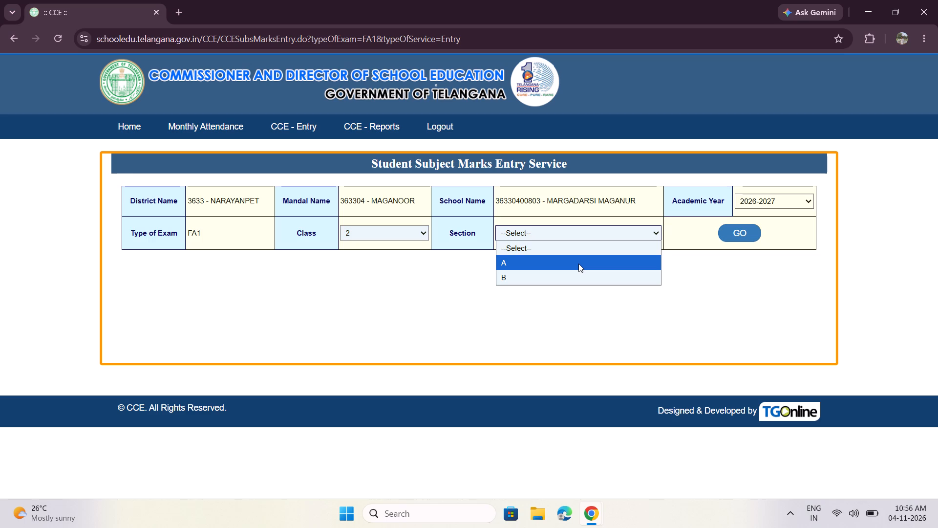
left_click(578, 264)
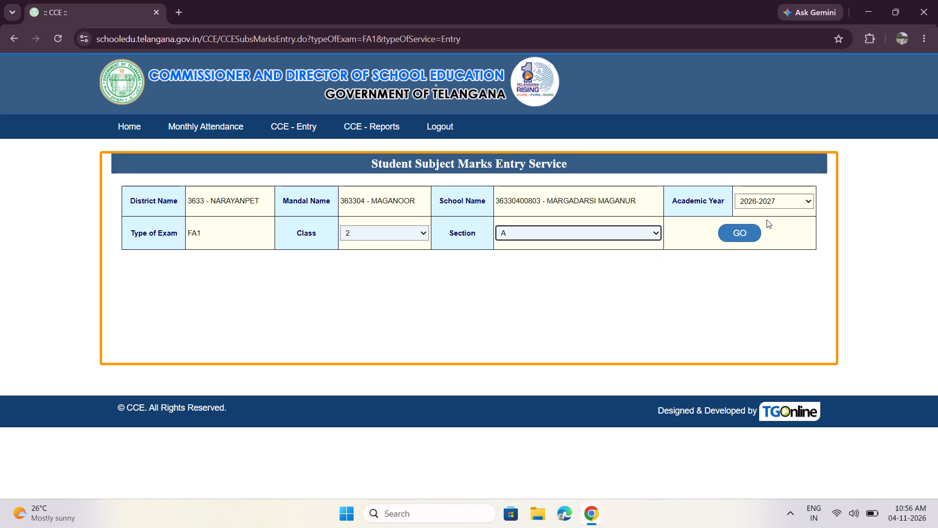
left_click(737, 233)
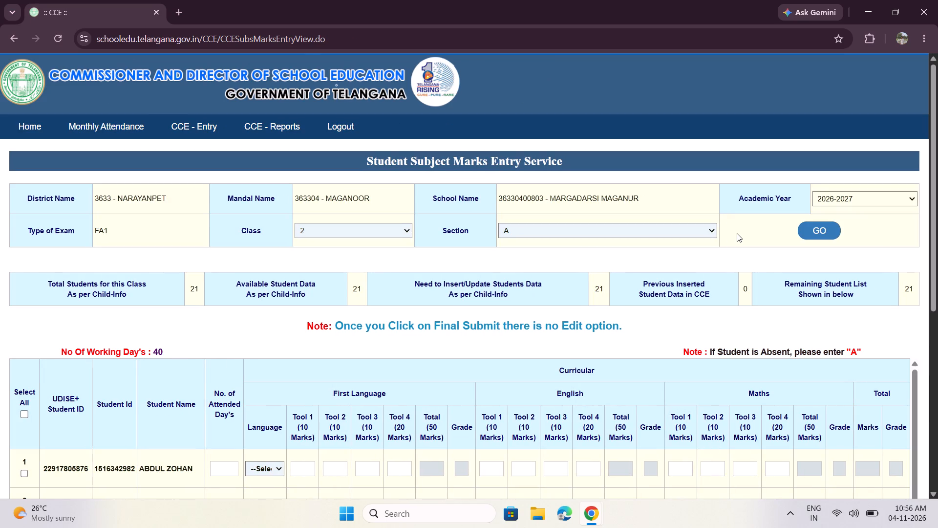
Look through the whole class 2, section A student list and its FA-1 attendance and marks fields.
key("Down")
key("Down")
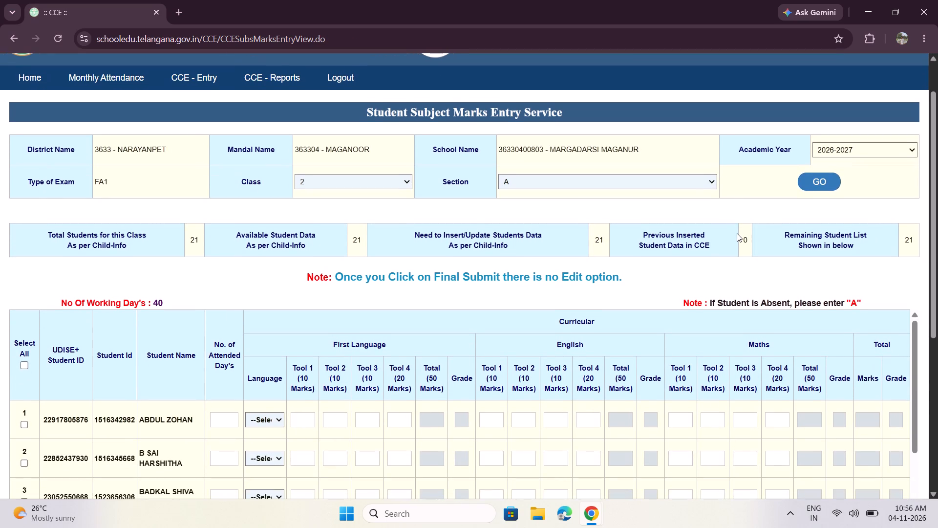
key("Down")
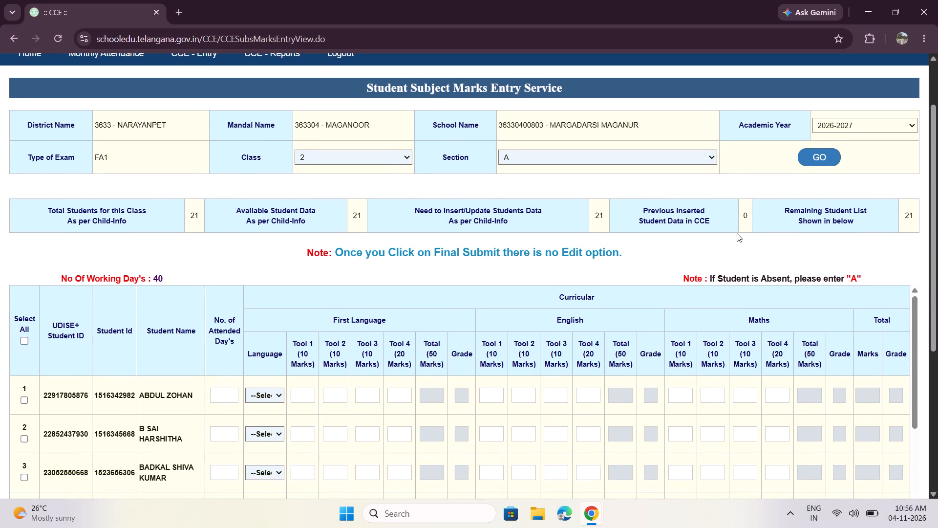
key("Down")
key("Down")
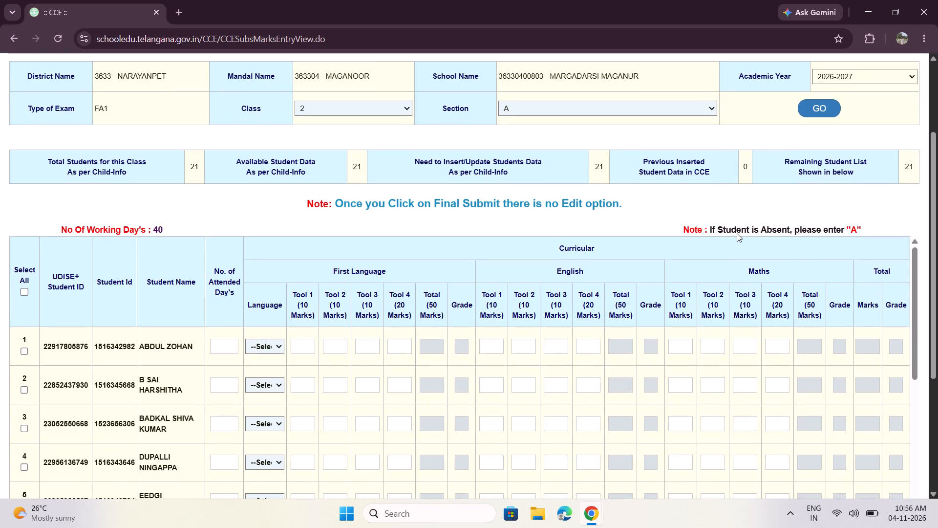
key("Down")
key("Down")
key("Down")
key("Down")
key("Down")
key("Down")
key("Down")
key("Down")
key("Down")
key("Down")
key("Down")
key("Down")
key("Down")
key("Down")
key("Down")
key("Down")
key("Down")
key("Down")
key("Down")
key("Down")
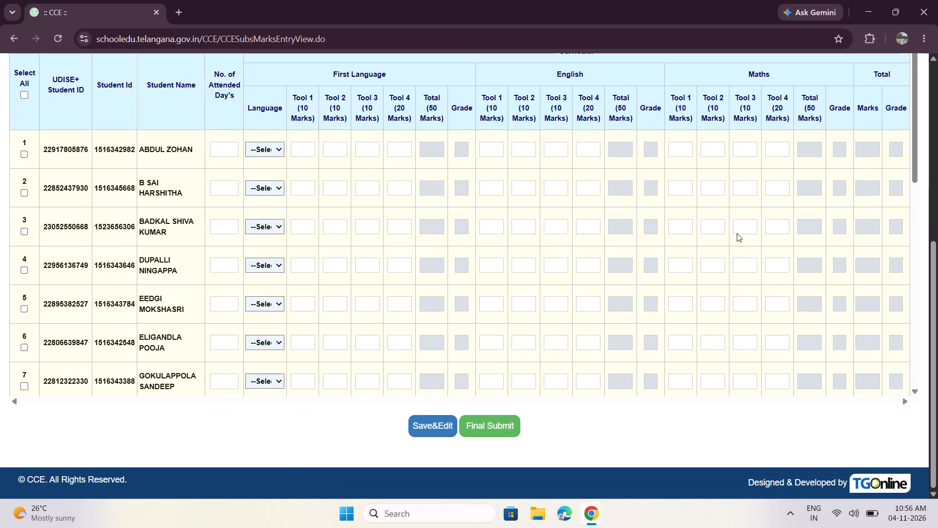
left_click(737, 233)
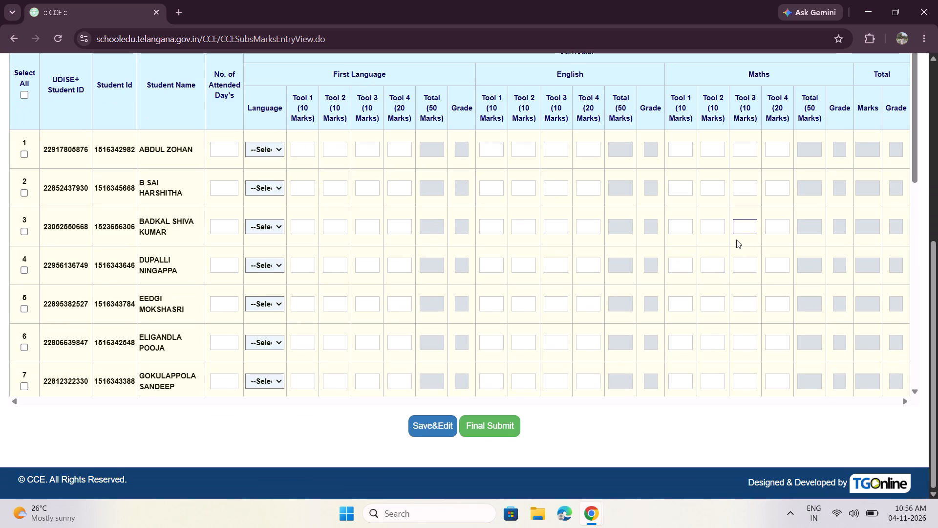
left_click(736, 240)
key("Down")
key("Down")
key("Down")
key("Down")
key("Down")
key("Down")
key("Down")
key("Down")
key("Down")
key("Down")
key("Down")
key("Down")
key("Down")
key("Down")
key("Down")
key("Down")
key("Down")
key("Down")
key("Down")
key("Down")
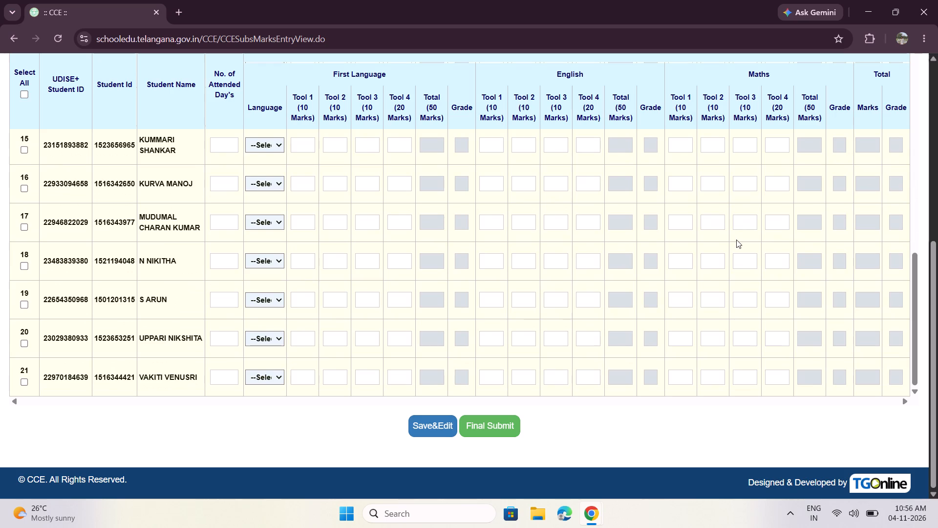
key("Up")
key("Up")
key("Up")
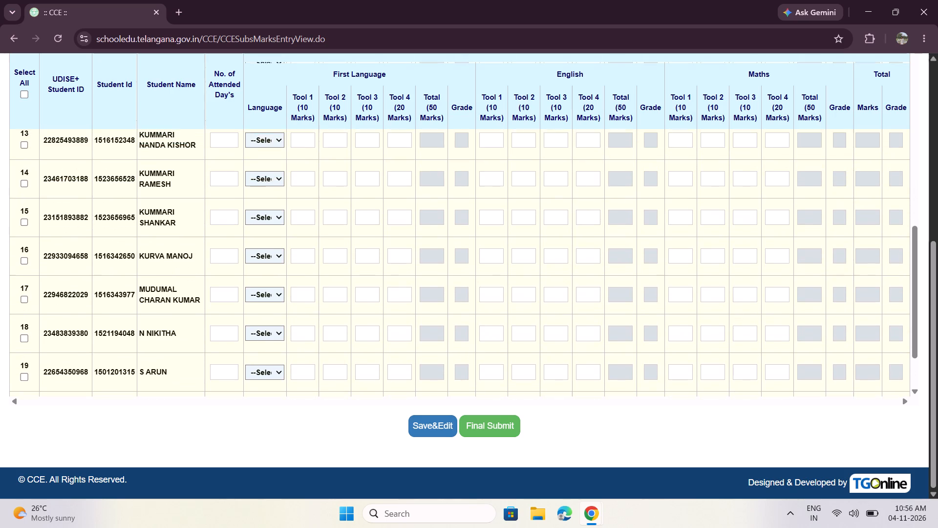
key("Up")
key("Up")
key("Up")
key("Up")
key("Up")
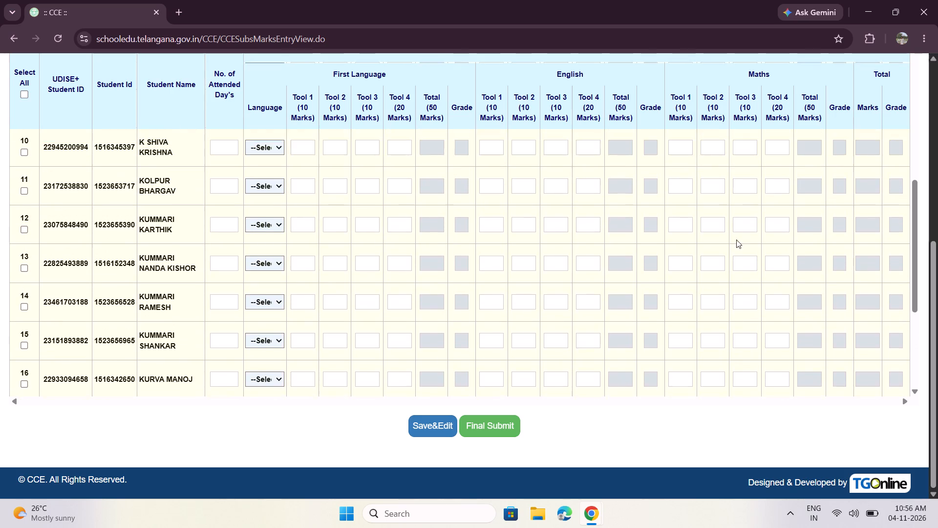
key("Up")
key("Up")
key("Up")
key("Up")
key("Up")
key("Up")
key("Up")
key("Up")
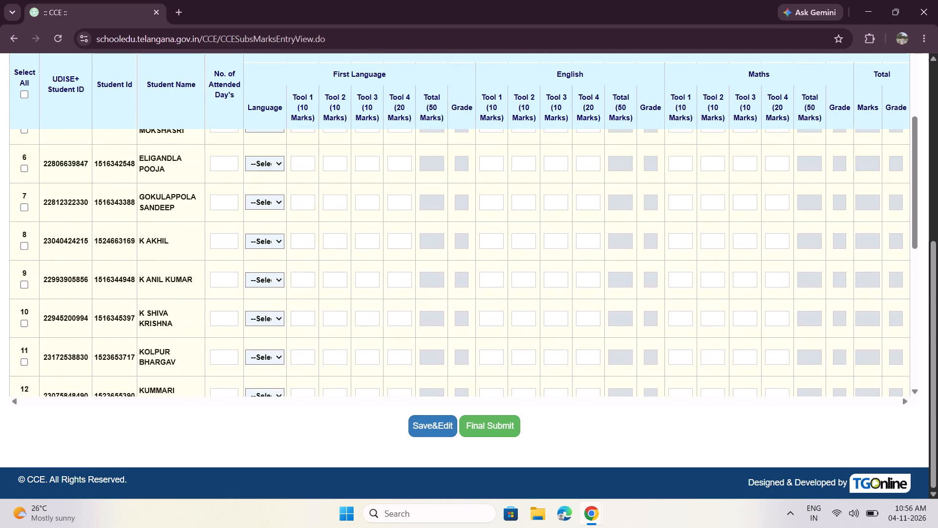
key("Up")
key("Up")
key("Up")
key("Up")
key("Up")
key("Up")
key("Up")
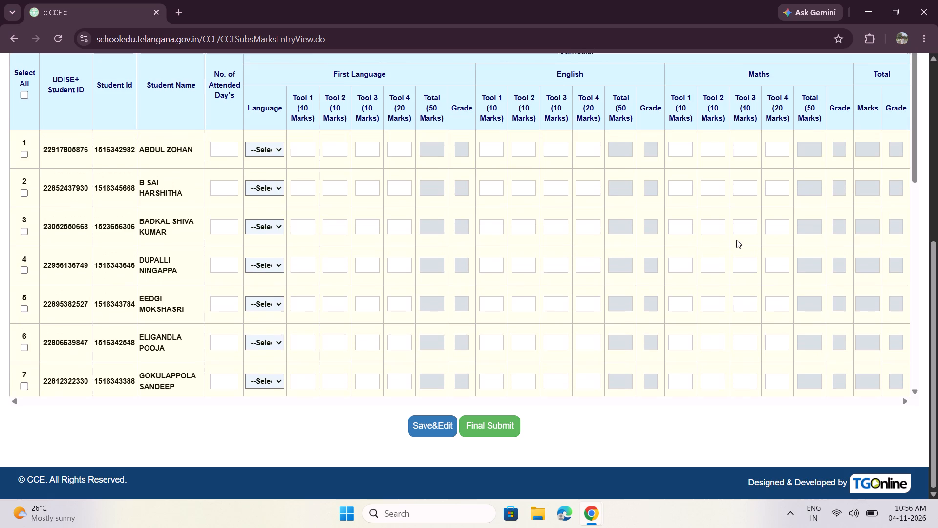
key("Up")
key("Up")
key("Down")
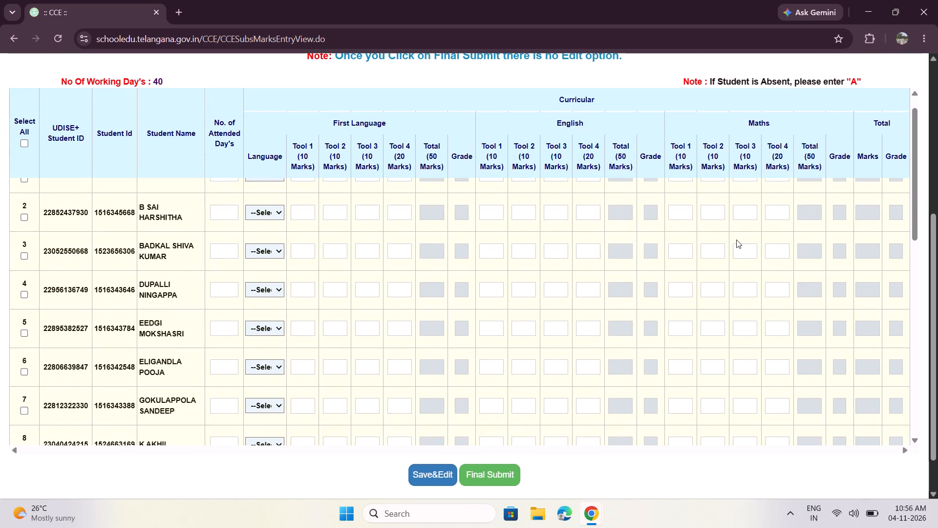
key("Up")
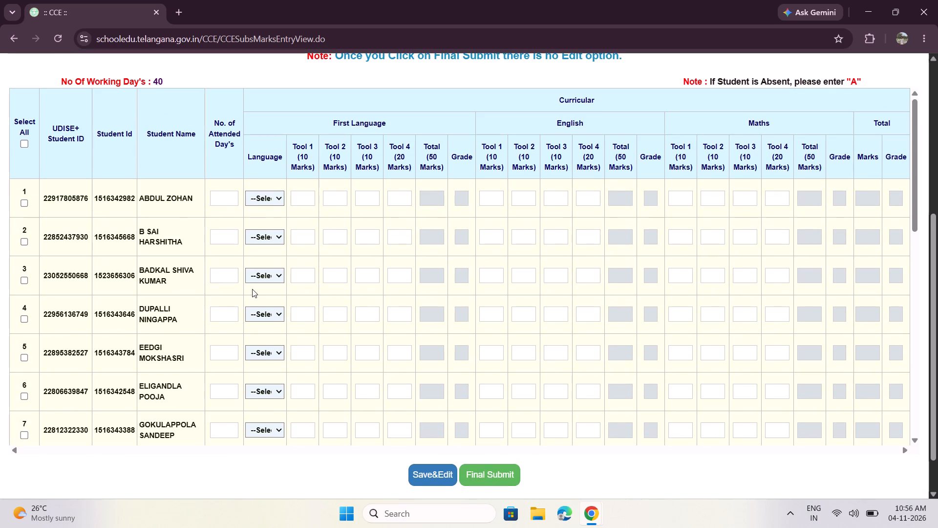
Select all students in the FA-1 marks entry list.
left_click(21, 137)
left_click(23, 140)
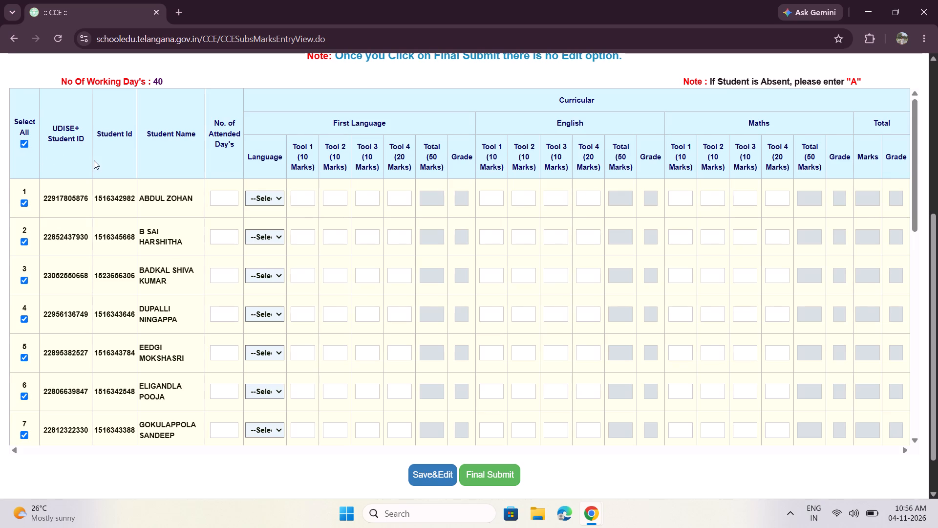
For the first student, enter A as the attended days and choose Telugu as the first language.
left_click(231, 194)
key("a")
left_click(298, 200)
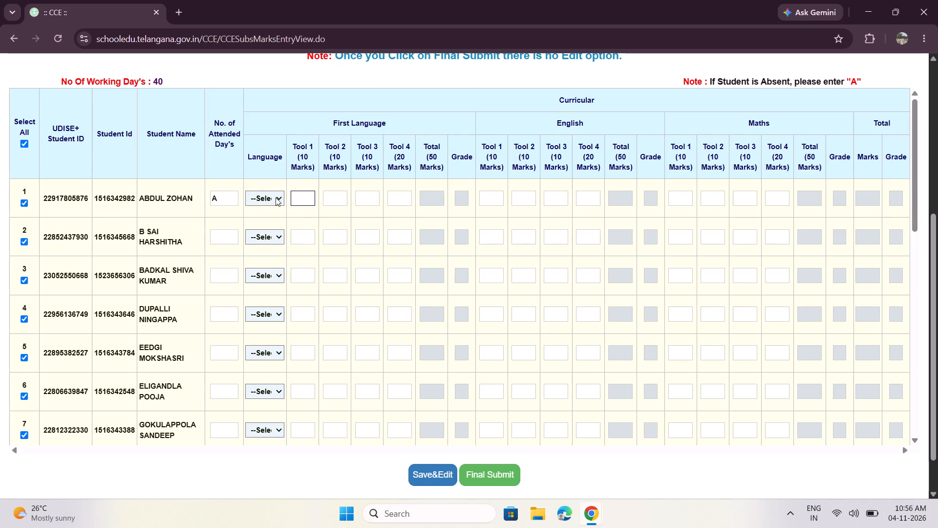
left_click(276, 198)
left_click(273, 226)
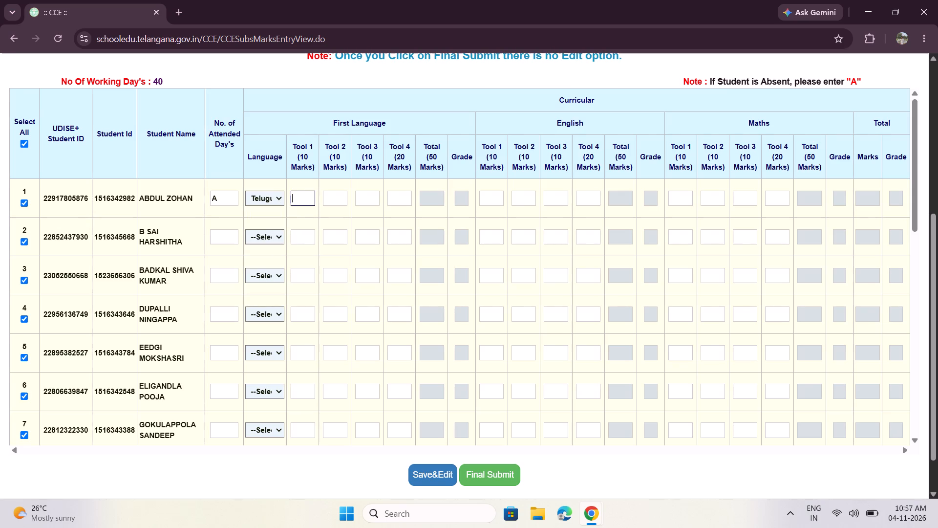
Mark the first student absent (A) in First Language Tools 1 to 4.
key("a")
left_click(341, 197)
key("a")
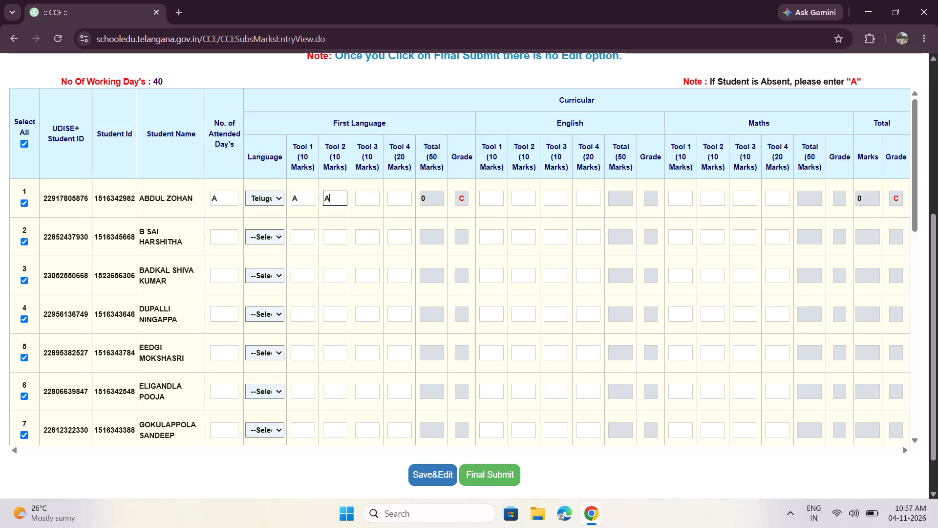
left_click(364, 202)
key("a")
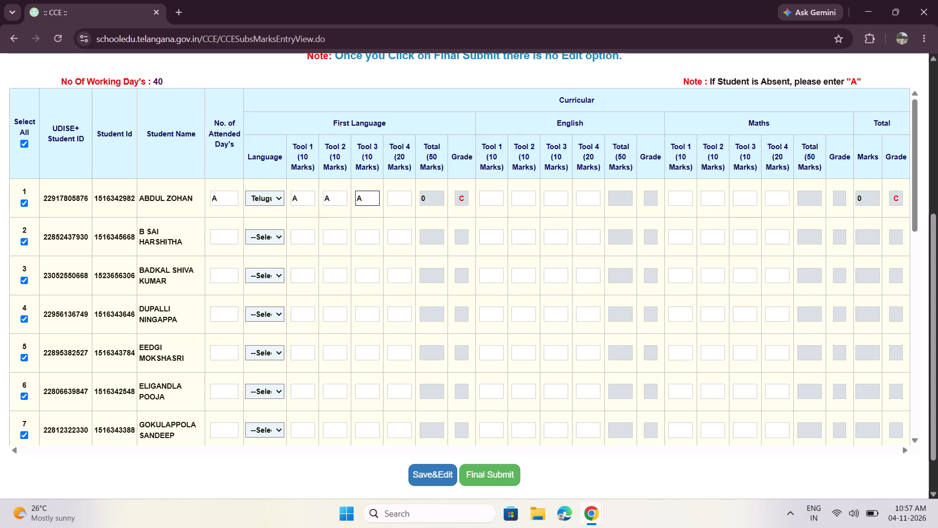
key("a")
left_click(397, 203)
key("a")
Mark the first student absent (A) in English Tools 1 to 4.
left_click(487, 198)
key("a")
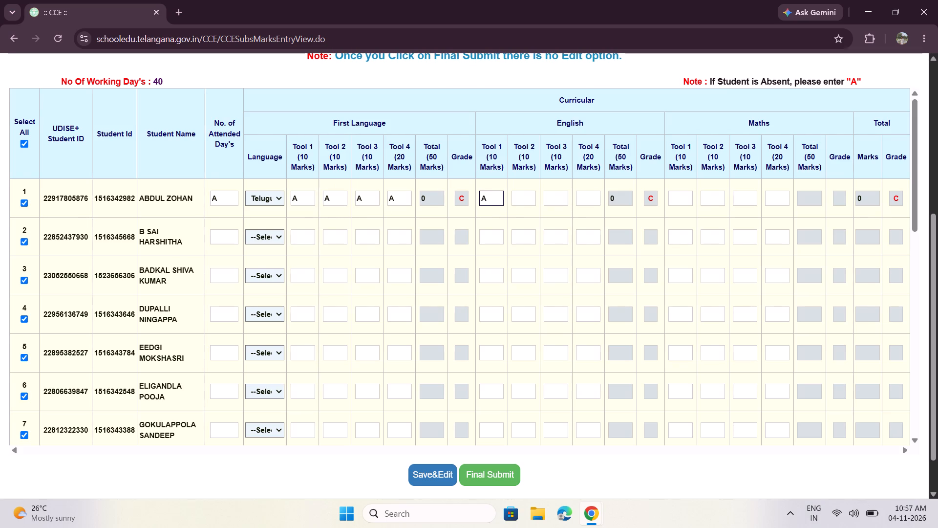
left_click(515, 196)
key("a")
left_click(555, 199)
key("a")
key("a")
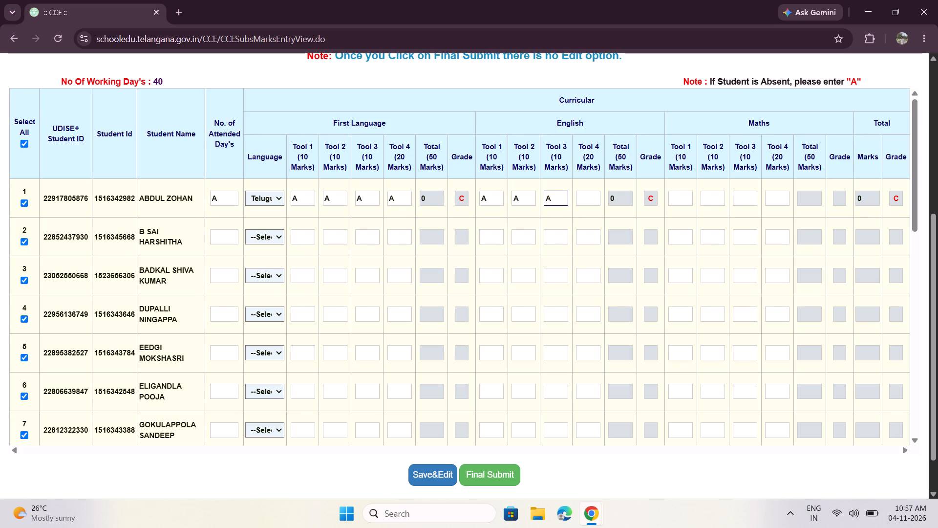
left_click(591, 198)
key("a")
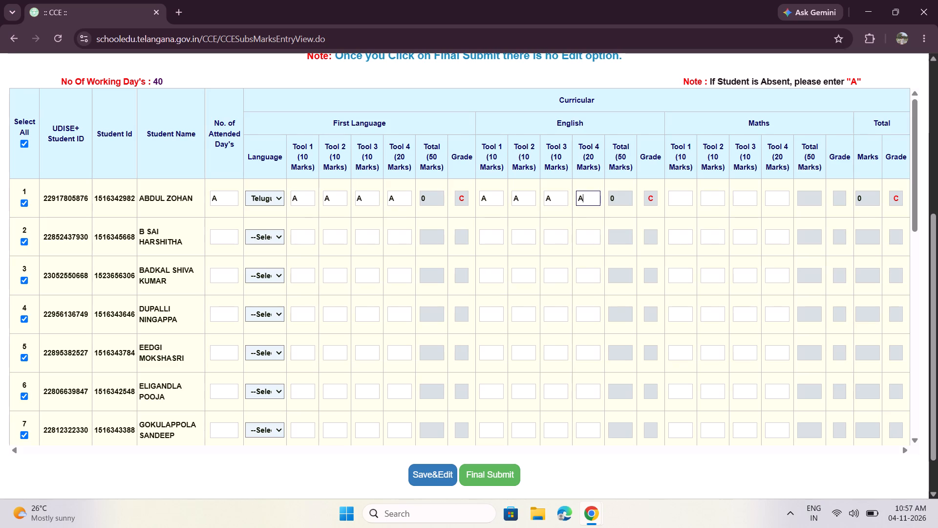
Mark the first student absent (A) in Maths Tools 1 to 4.
left_click(677, 203)
type("aa")
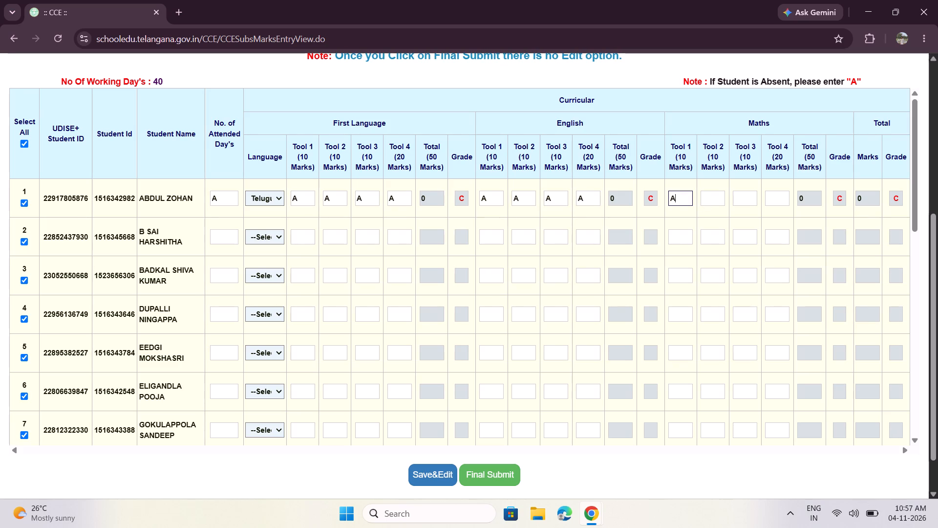
left_click(709, 199)
key("a")
key("a")
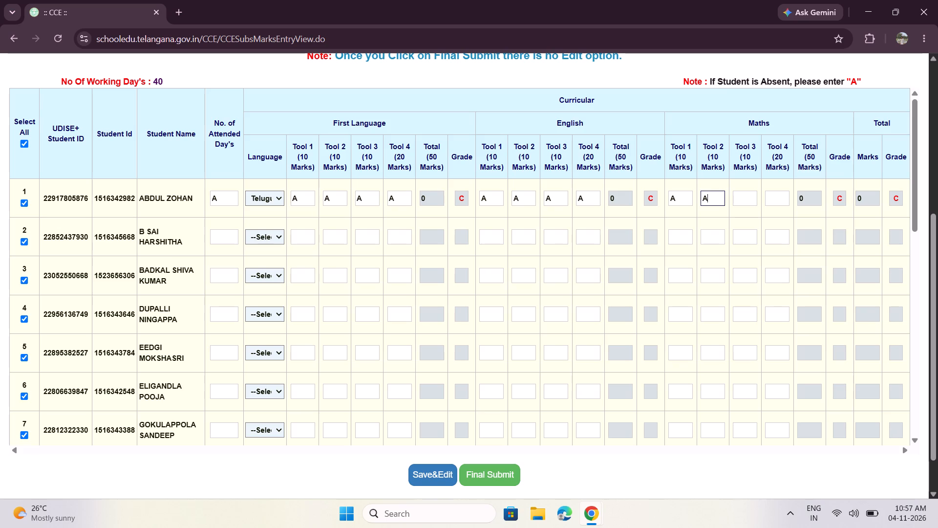
left_click(740, 198)
key("a")
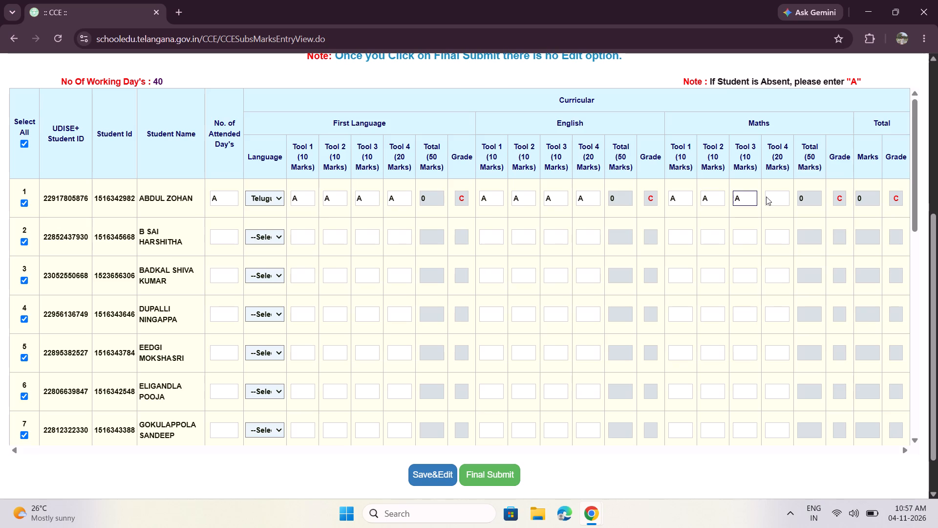
left_click(771, 196)
key("a")
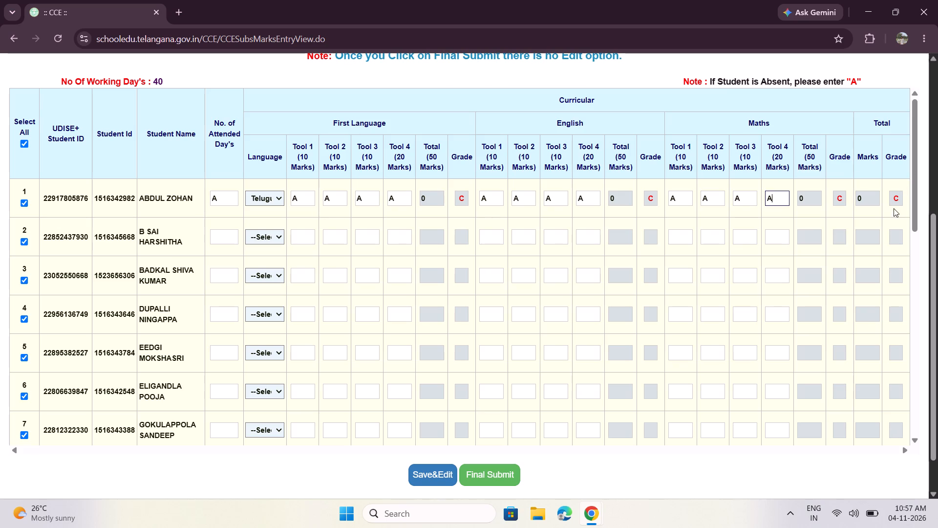
left_click(894, 200)
Choose Telugu as the first language for the second, third and fourth students.
left_click(273, 237)
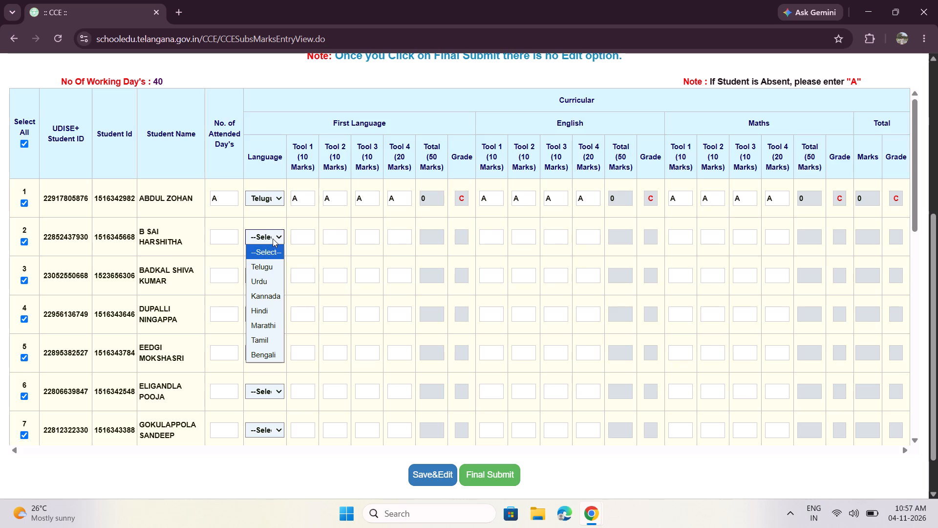
left_click(270, 268)
left_click(270, 268)
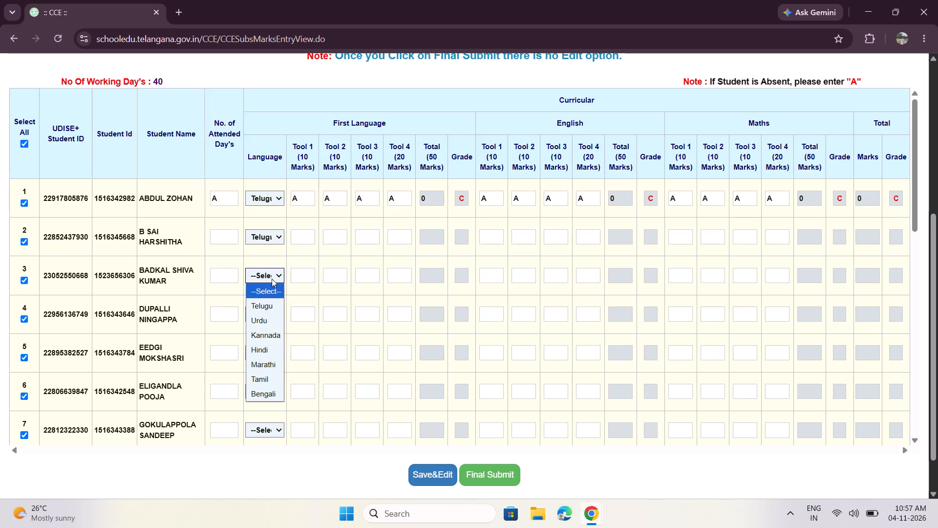
left_click(266, 305)
left_click(266, 305)
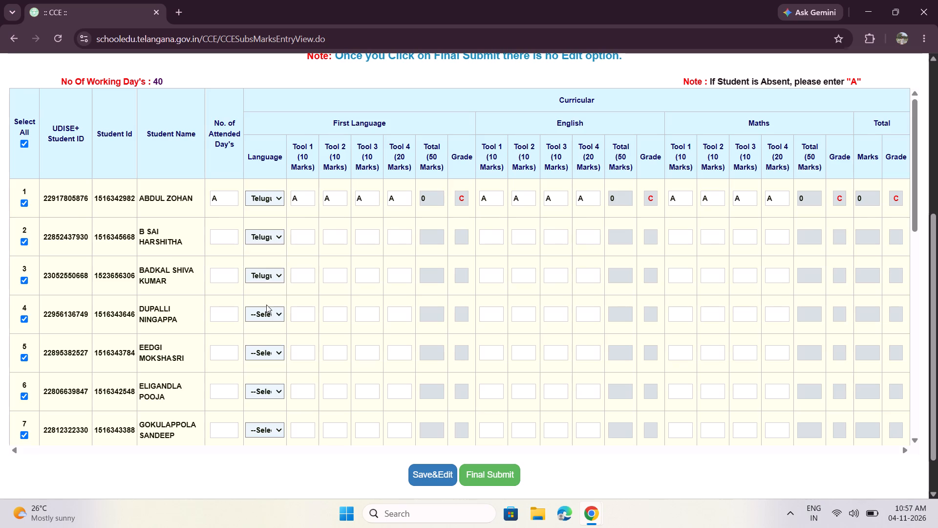
left_click(266, 311)
left_click(268, 344)
Set the second student's number of attended days to 38.
left_click(230, 239)
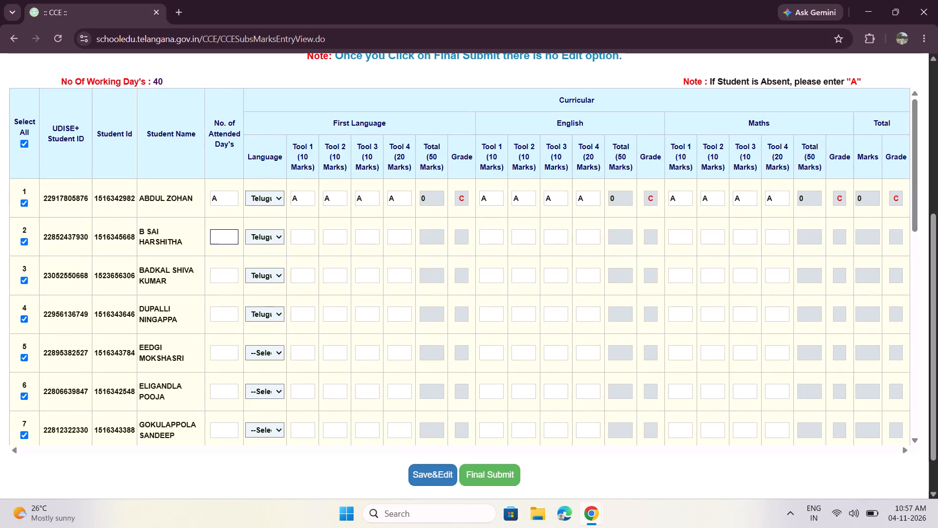
key("3")
key("7")
left_click(299, 239)
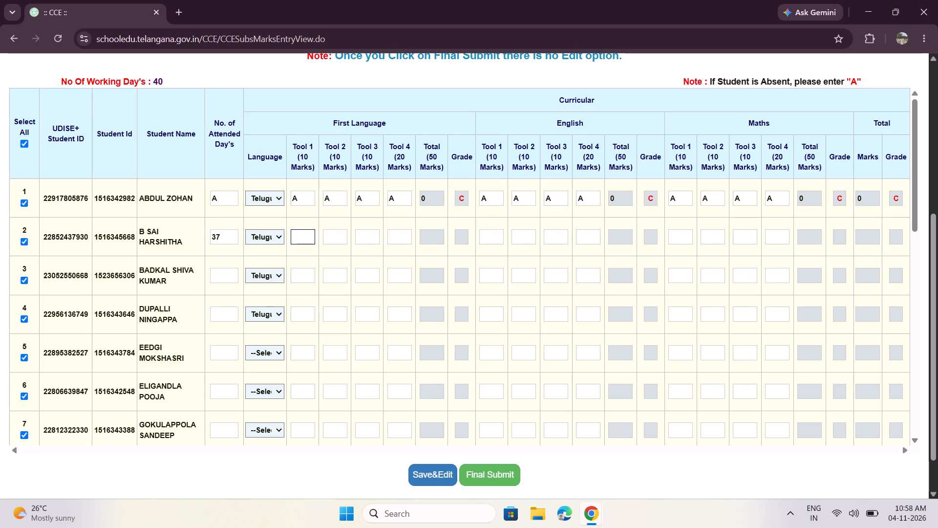
left_click(231, 237)
double_click(231, 237)
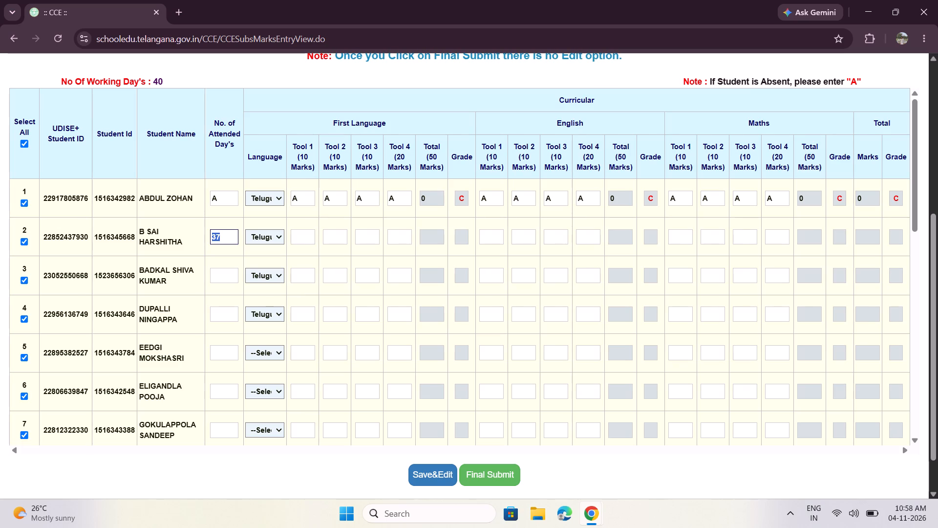
key("space")
key("space")
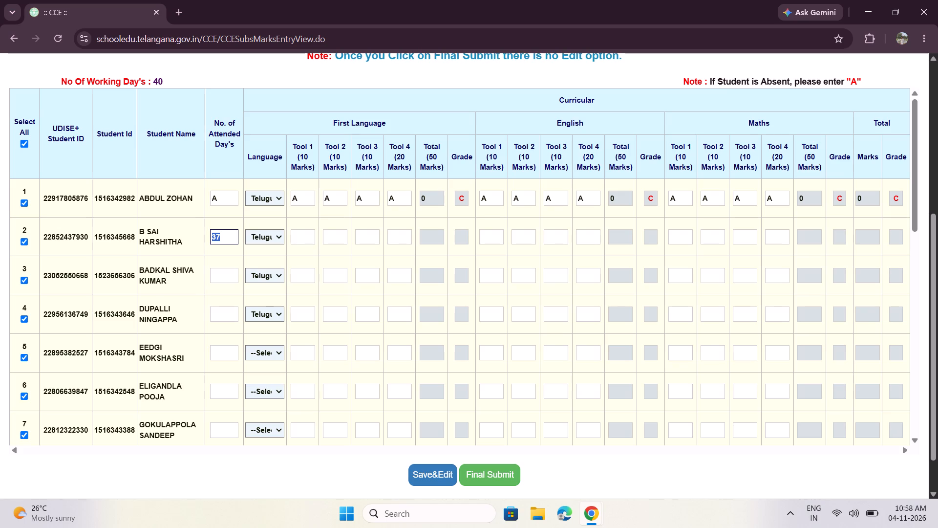
double_click(216, 237)
type("38")
Enter the second student's First Language marks: 6, 8, 6 and 14 for Tools 1 to 4.
left_click(302, 228)
left_click(301, 236)
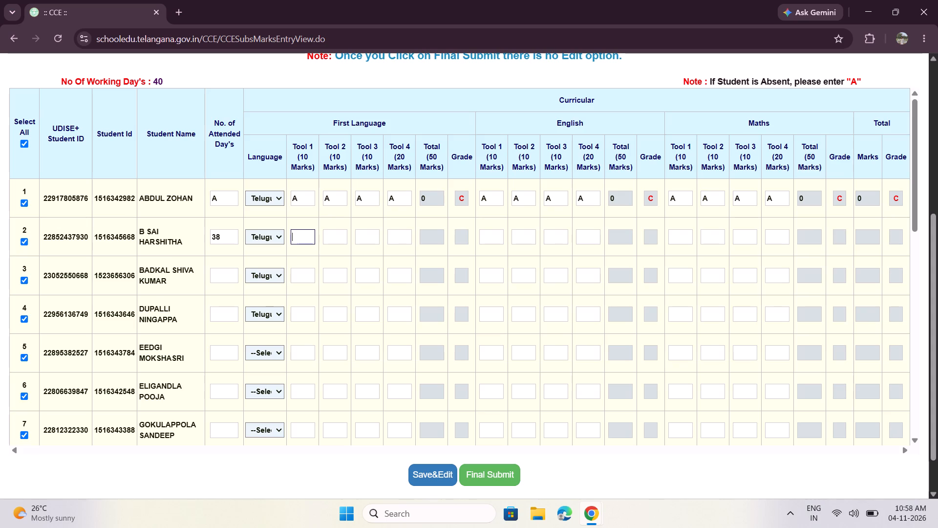
left_click(301, 236)
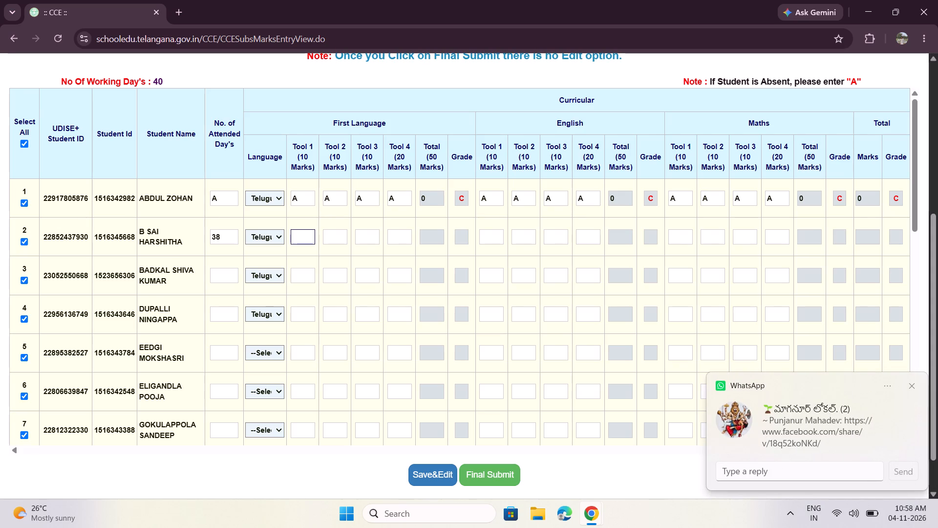
key("6")
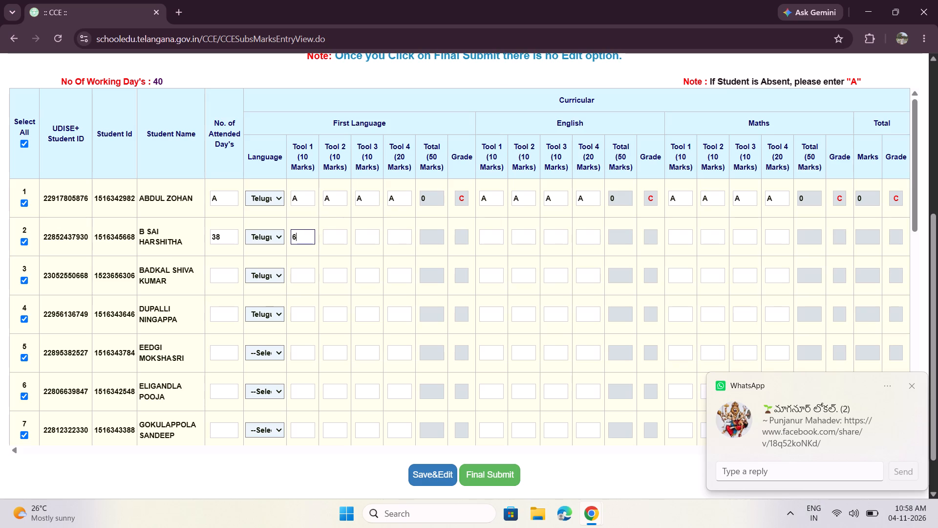
left_click(323, 233)
key("8")
left_click(360, 233)
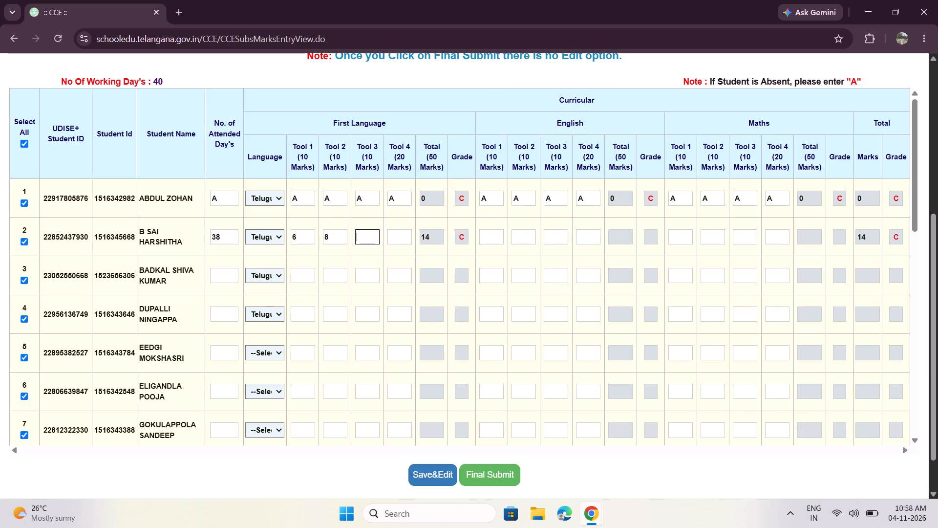
key("6")
left_click(397, 236)
key("1")
key("4")
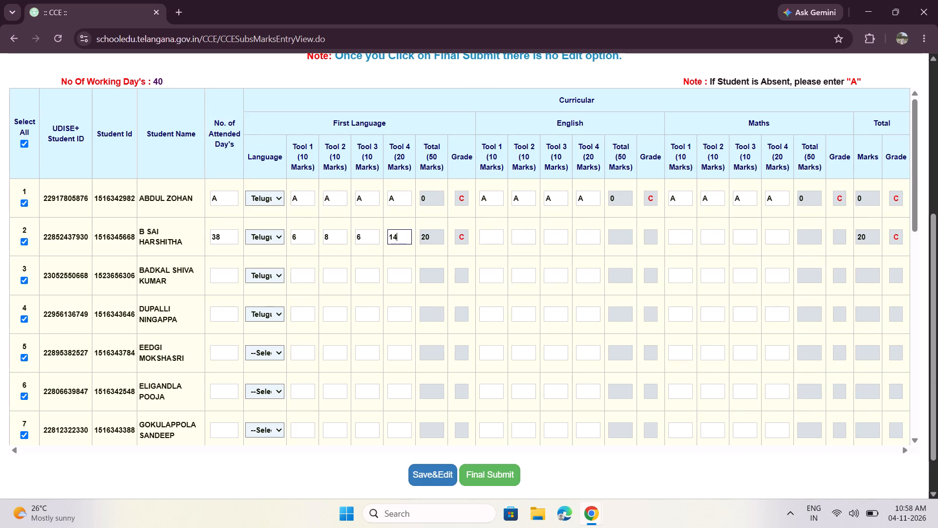
Enter the second student's English marks: 6, 8, 8 and 14 for Tools 1 to 4.
left_click(481, 242)
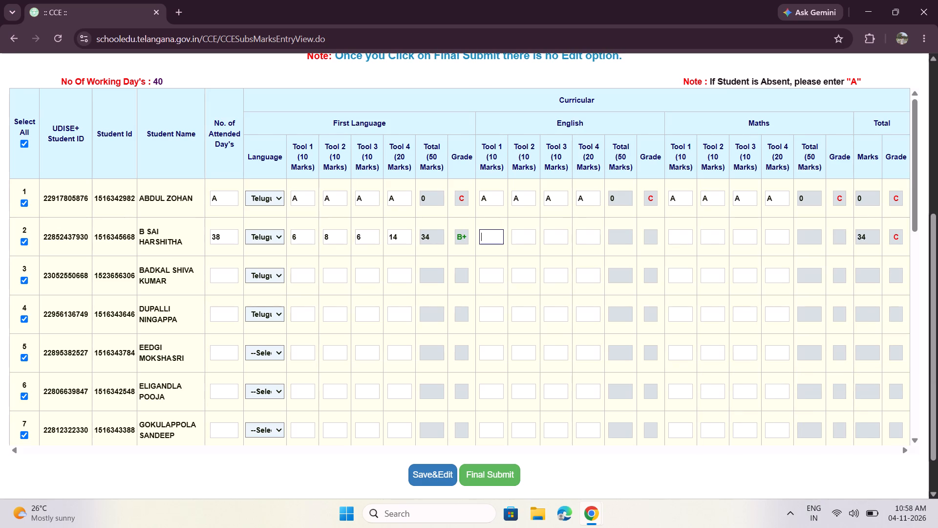
key("6")
left_click(520, 238)
key("8")
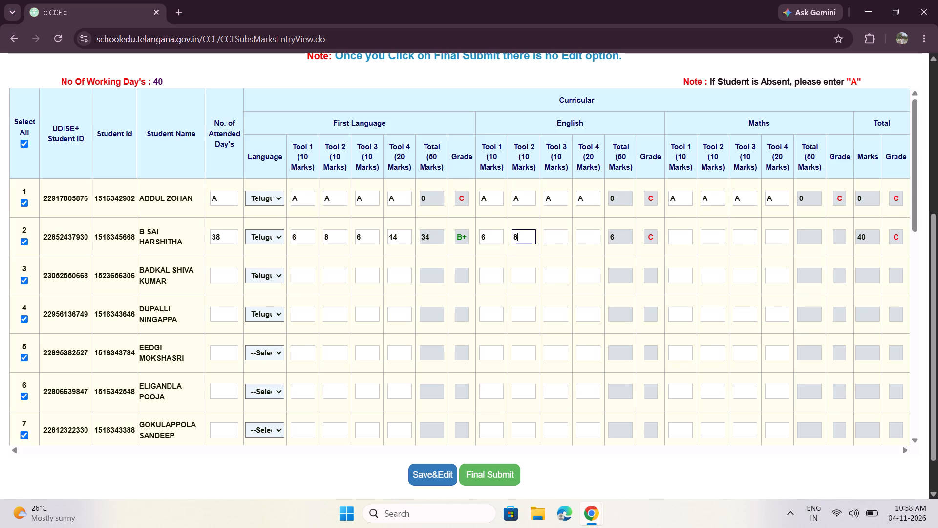
left_click(548, 236)
key("8")
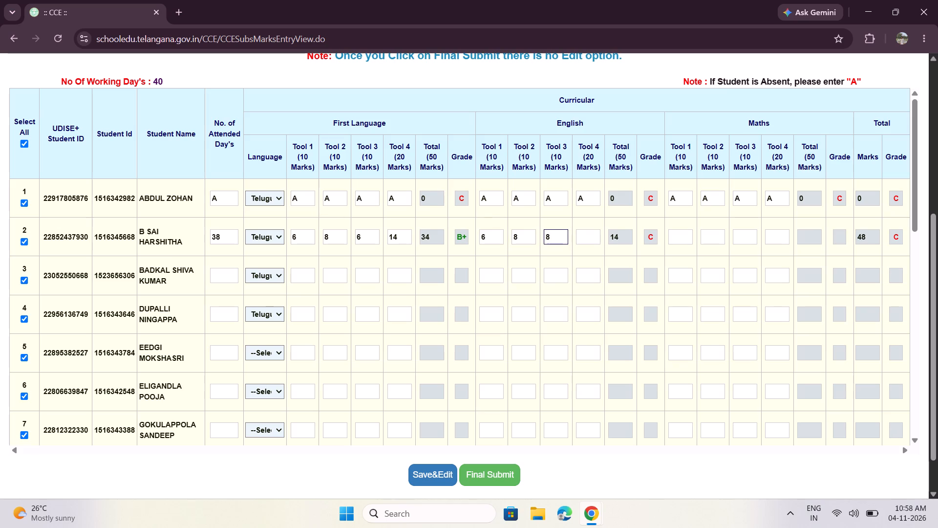
left_click(581, 235)
key("1")
key("4")
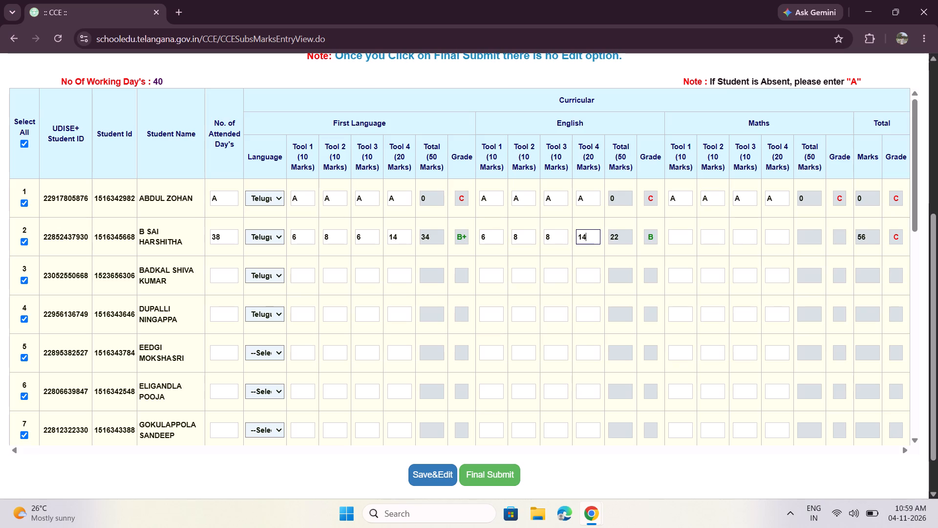
Enter the second student's Maths marks: 6, 8 and 8 for Tools 1 to 3.
left_click(672, 234)
key("6")
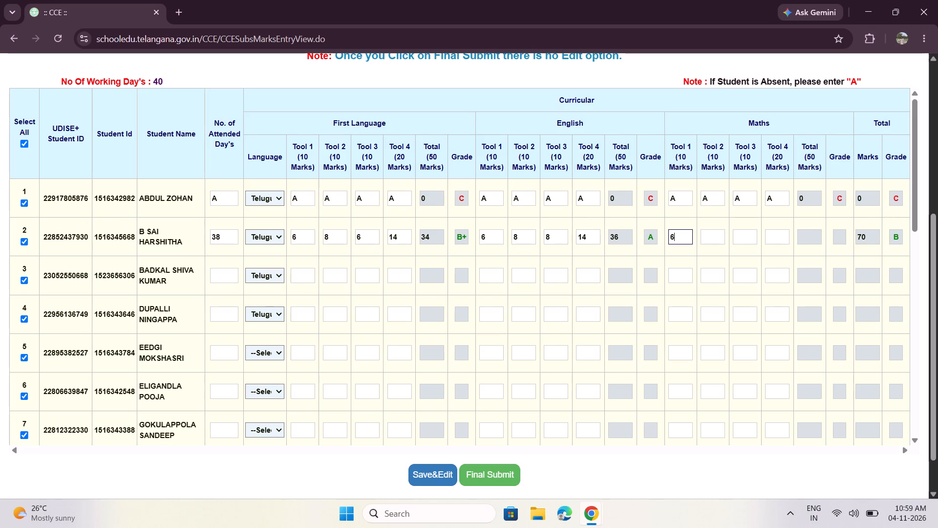
left_click(707, 235)
key("8")
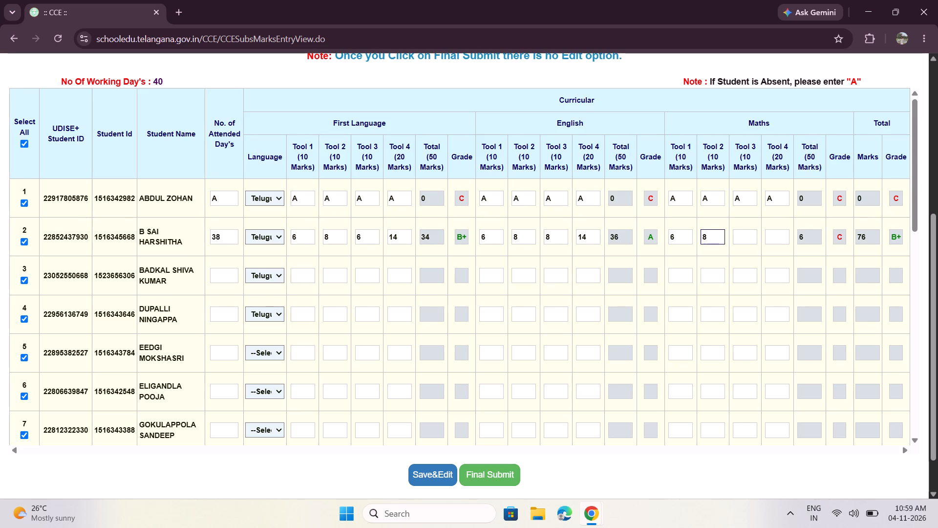
left_click(747, 234)
key("8")
left_click(775, 233)
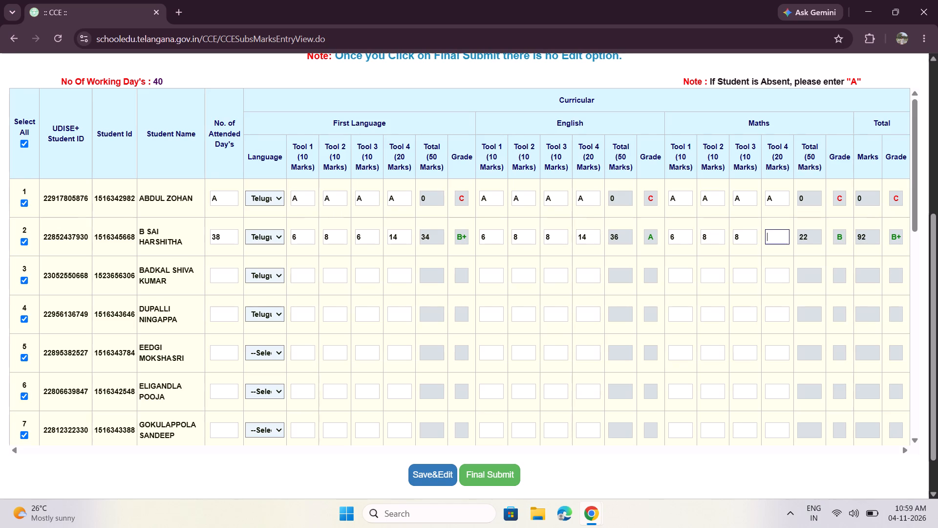
left_click(857, 236)
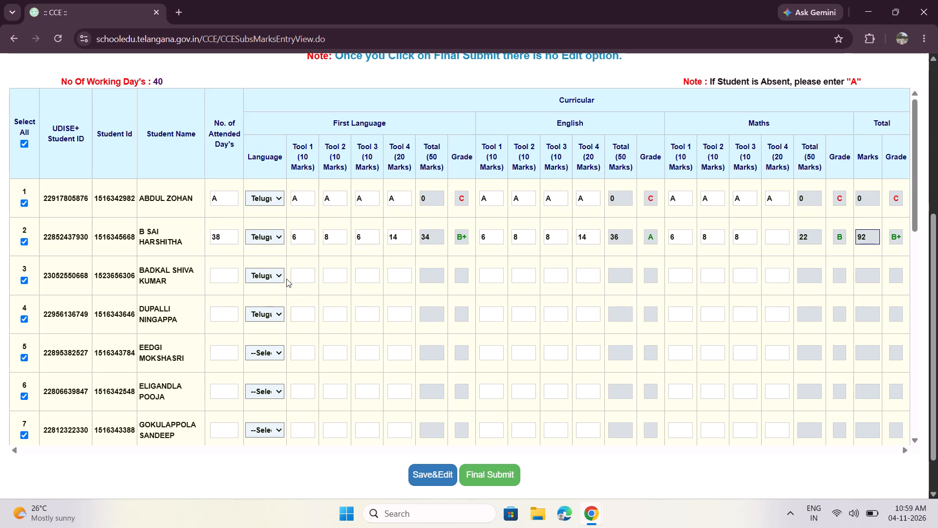
Open the third student's number of attended days for entry.
left_click(221, 278)
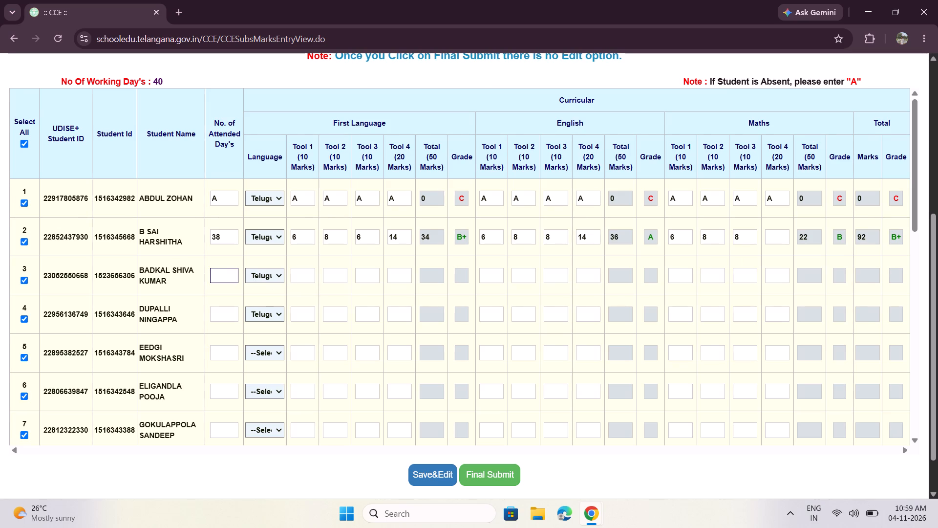
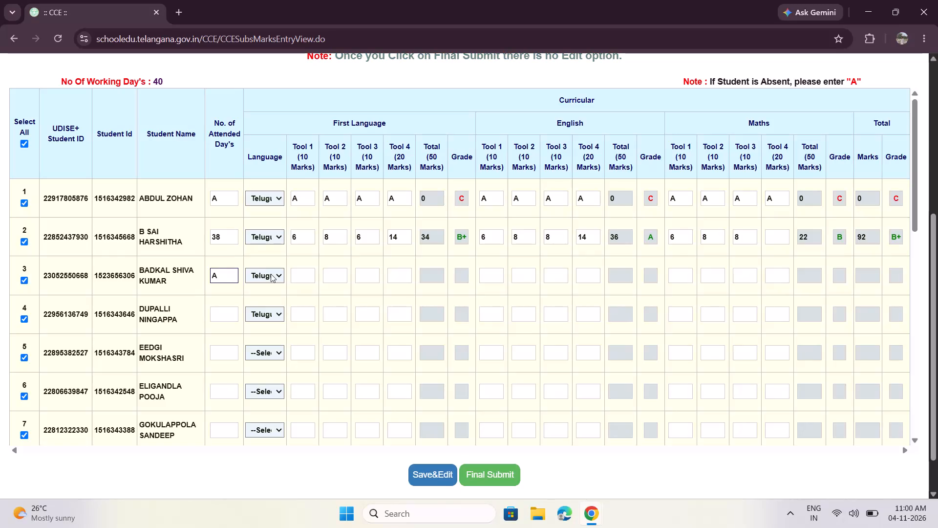
Mark the third student absent with A in the First Language marks for Tools 1 and 2.
left_click(298, 279)
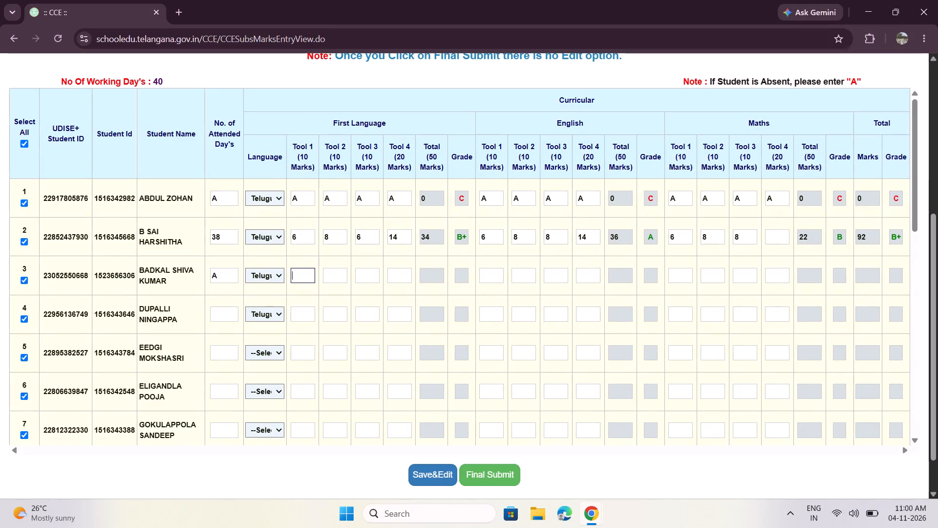
key("a")
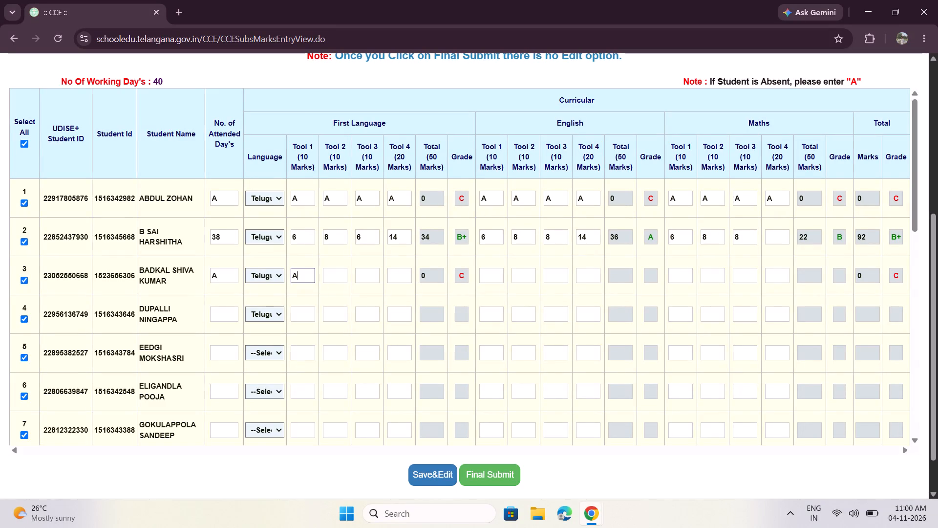
left_click(329, 278)
key("a")
type("aa")
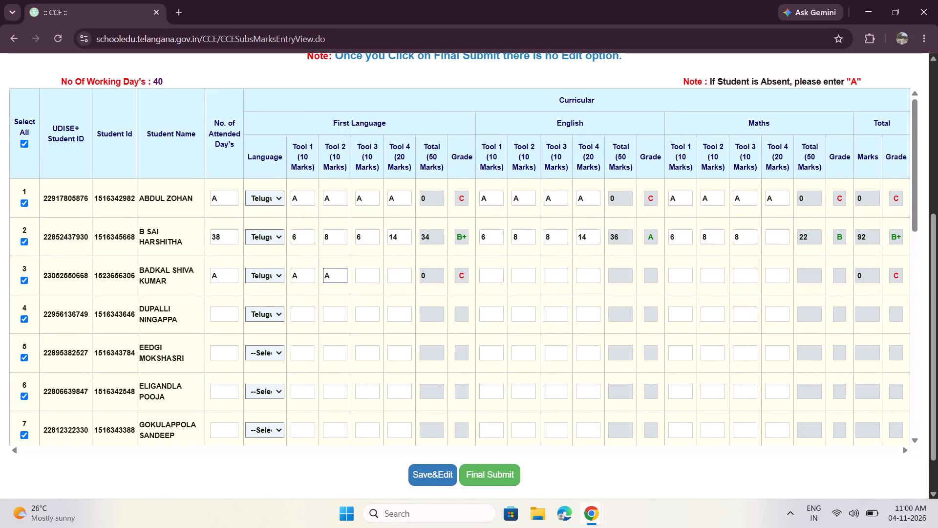
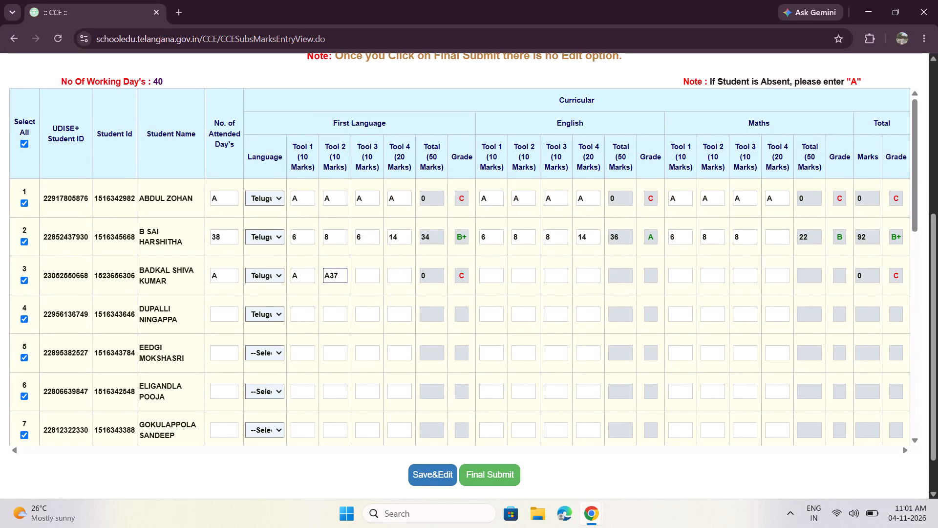
Clear the third student's First Language Tool 2 entry completely.
key("BackSpace")
key("BackSpace")
key("BackSpace")
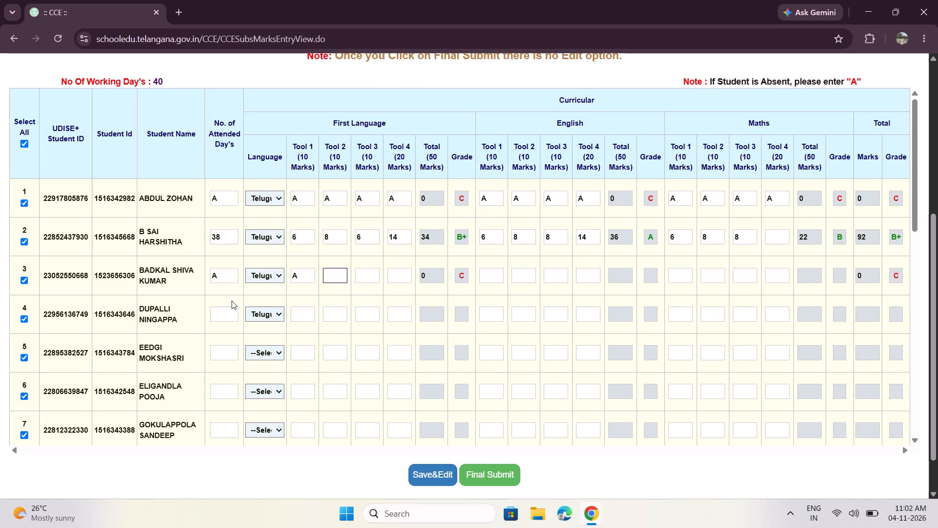
Enter 37 as the number of attended days for the fourth student.
left_click(216, 321)
type("37")
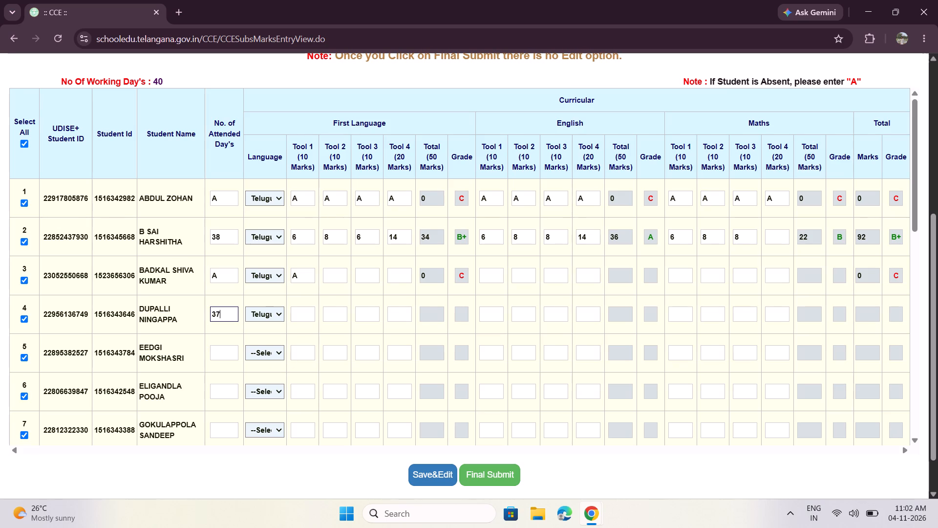
Enter the fourth student's First Language marks: 6, 6, 8 and 13 for Tools 1 to 4.
left_click(302, 309)
key("6")
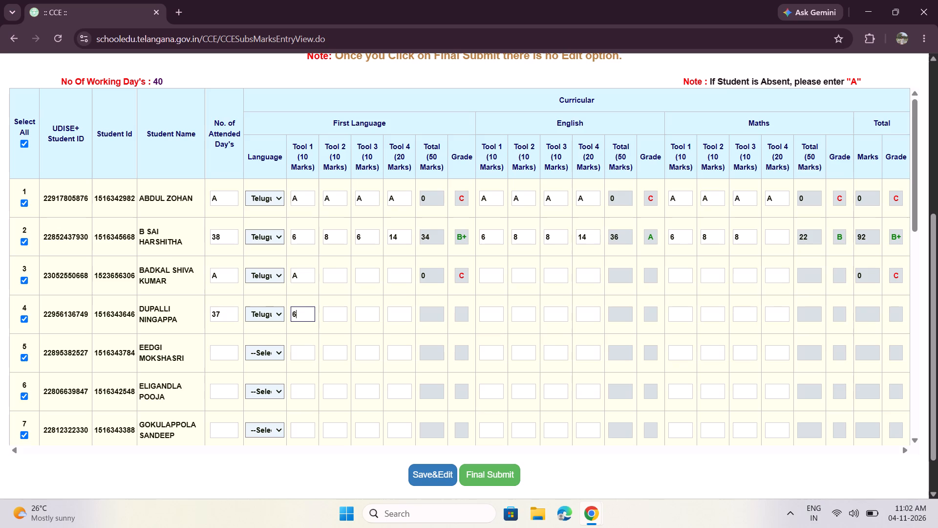
left_click(334, 317)
key("6")
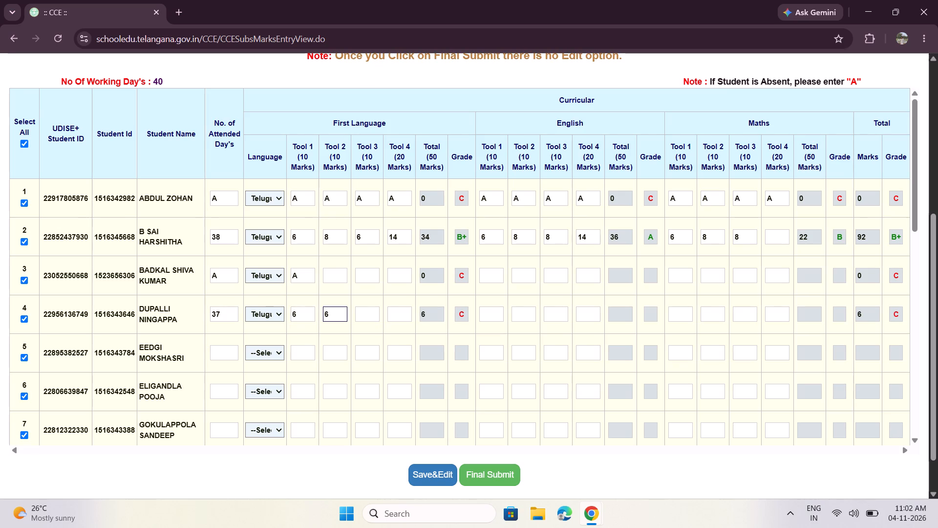
key("8")
key("BackSpace")
left_click(374, 316)
key("8")
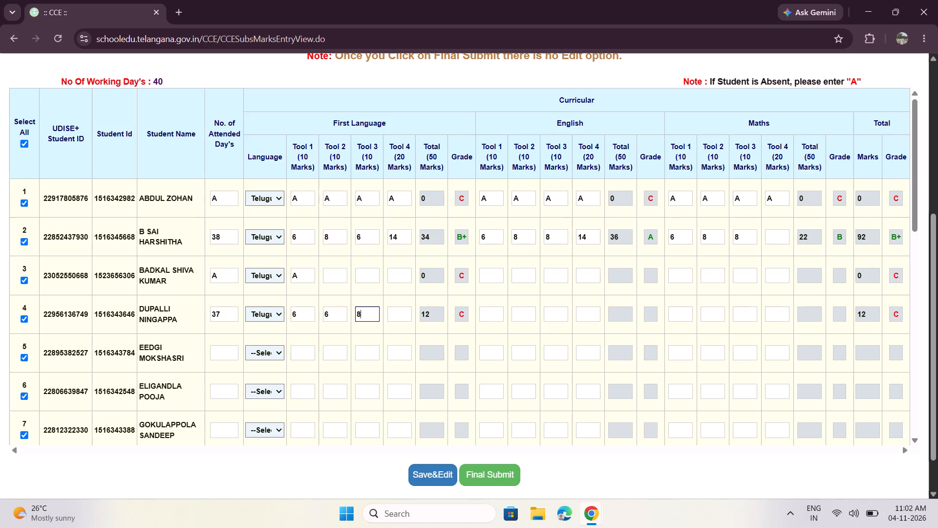
left_click(395, 311)
type("13")
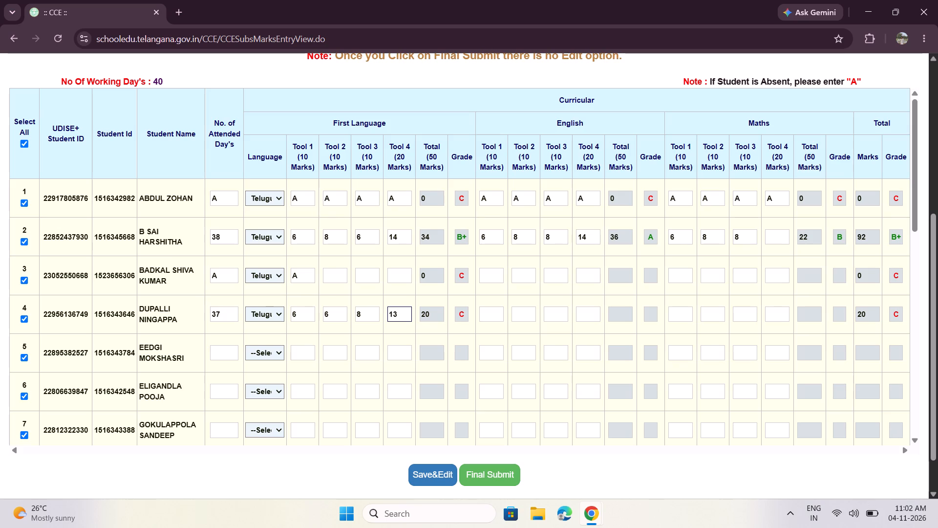
Enter the fourth student's English marks: 8, 6, 8 and 15 for Tools 1 to 4.
left_click(486, 315)
key("8")
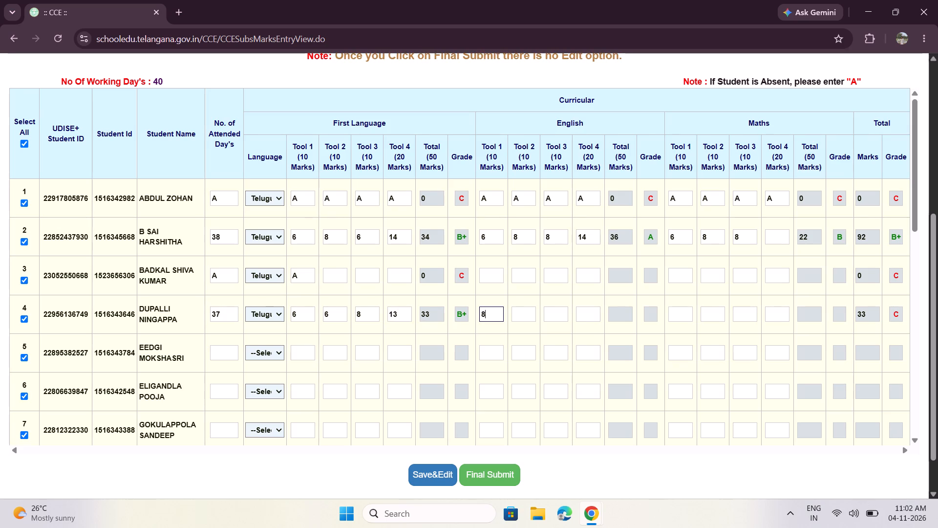
left_click(513, 310)
key("6")
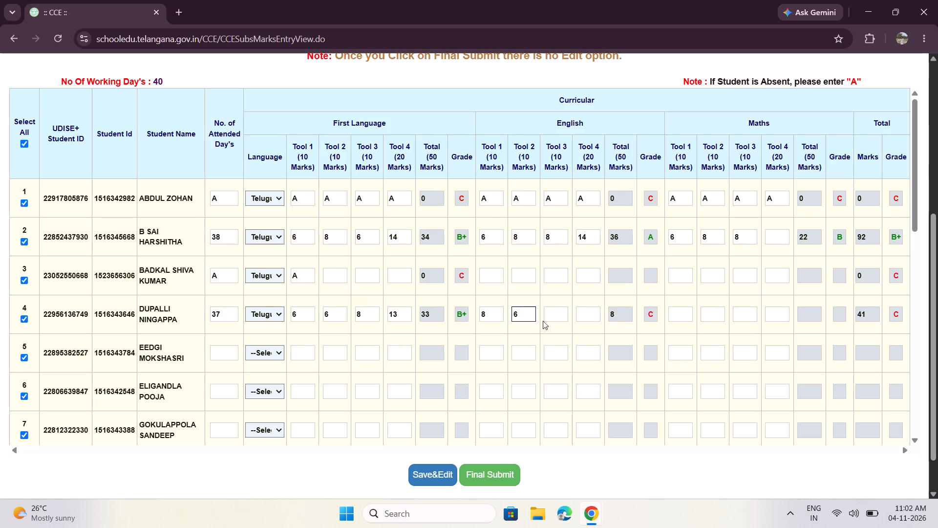
left_click(562, 314)
key("8")
left_click(591, 317)
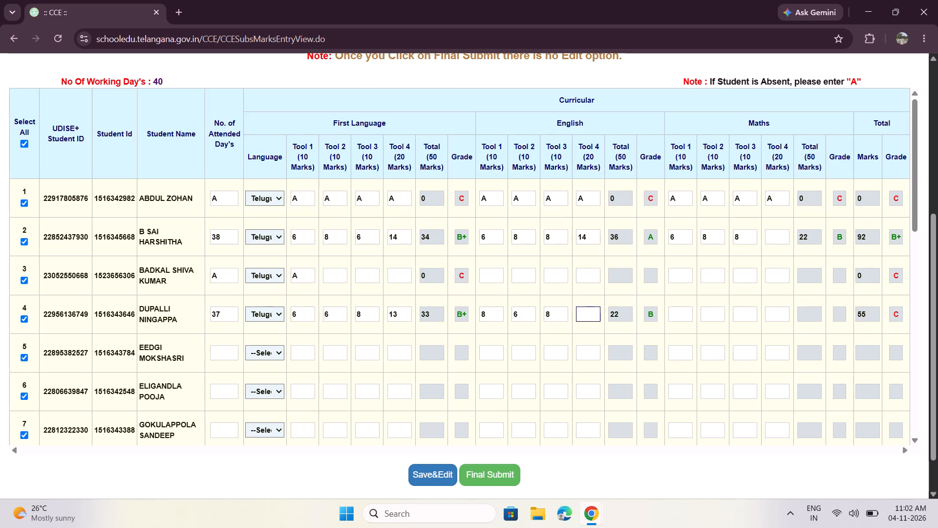
key("1")
key("5")
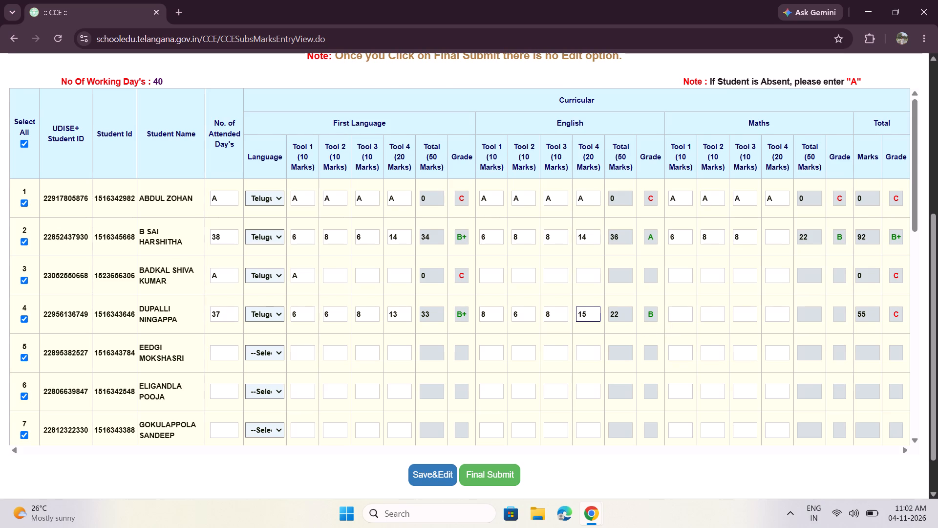
Correct the fourth student's English marks to 6 for Tool 3 and 14 for Tool 4.
left_click(678, 318)
key("BackSpace")
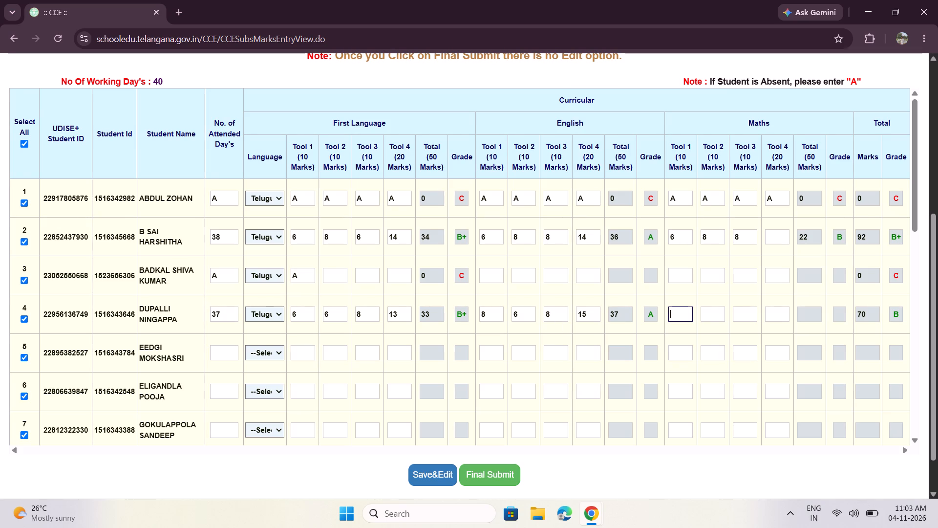
left_click(548, 314)
key("BackSpace")
key("6")
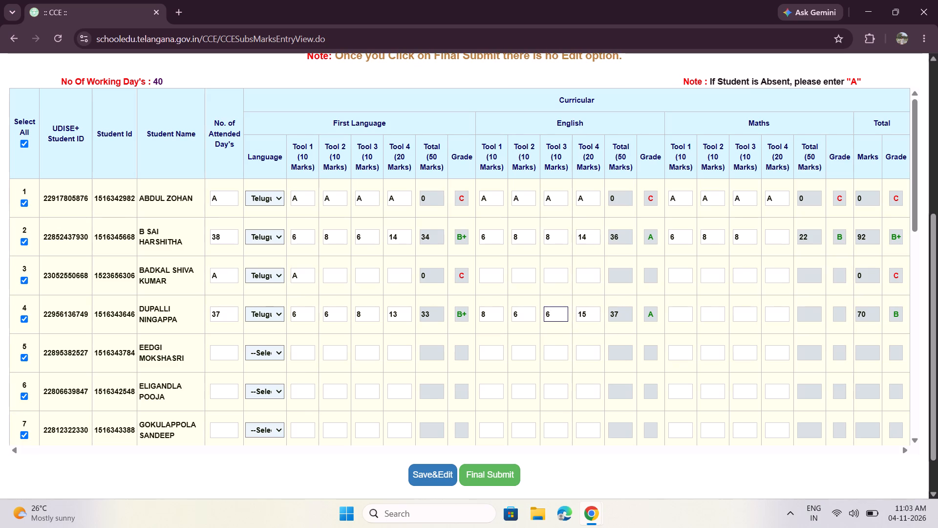
left_click(588, 317)
key("BackSpace")
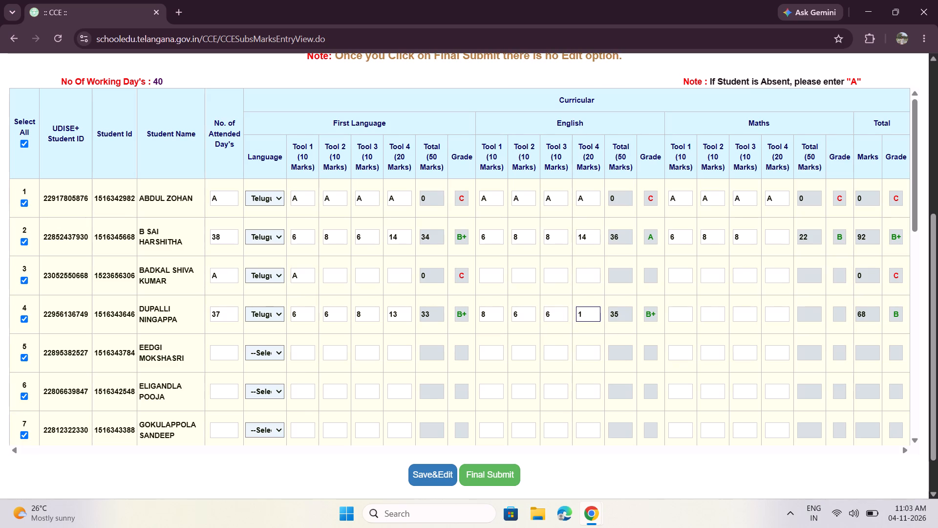
key("4")
Enter the fourth student's Maths marks: 8, 8, 8 and 15 for Tools 1 to 4.
left_click(673, 314)
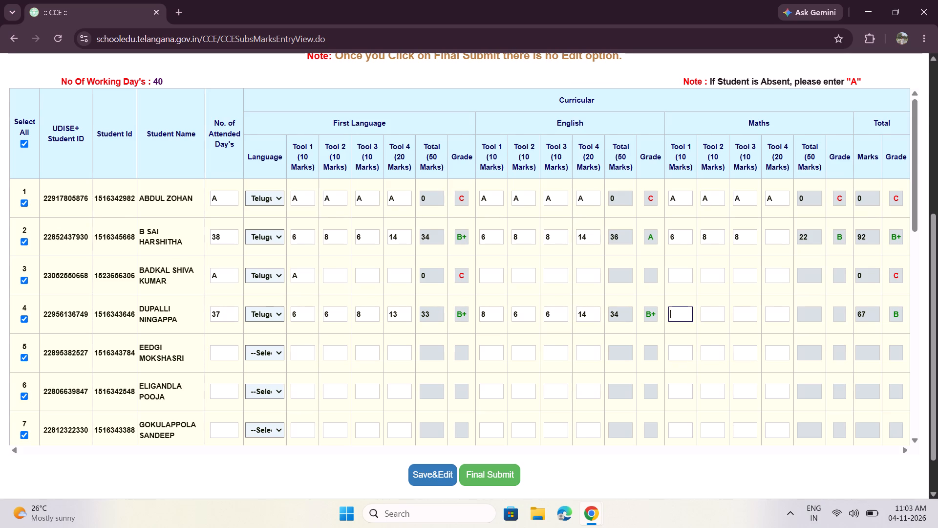
key("8")
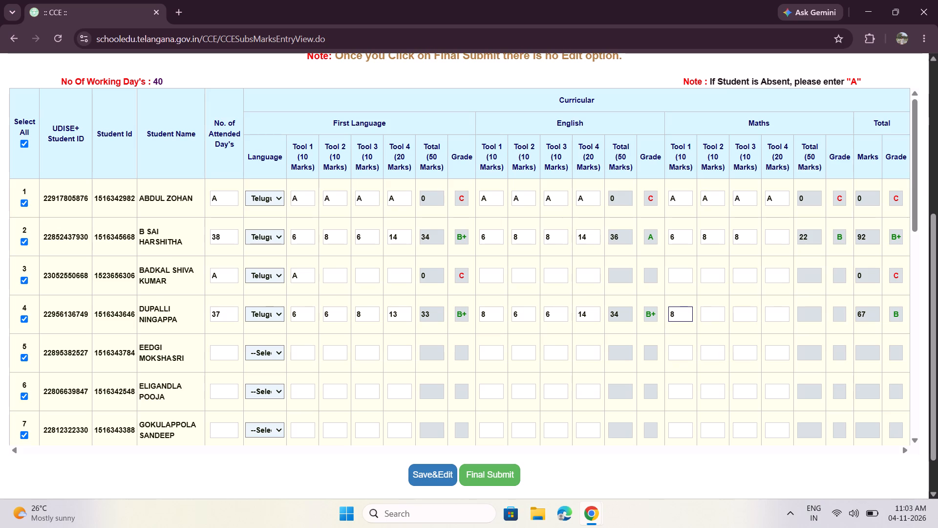
left_click(715, 311)
key("8")
left_click(749, 319)
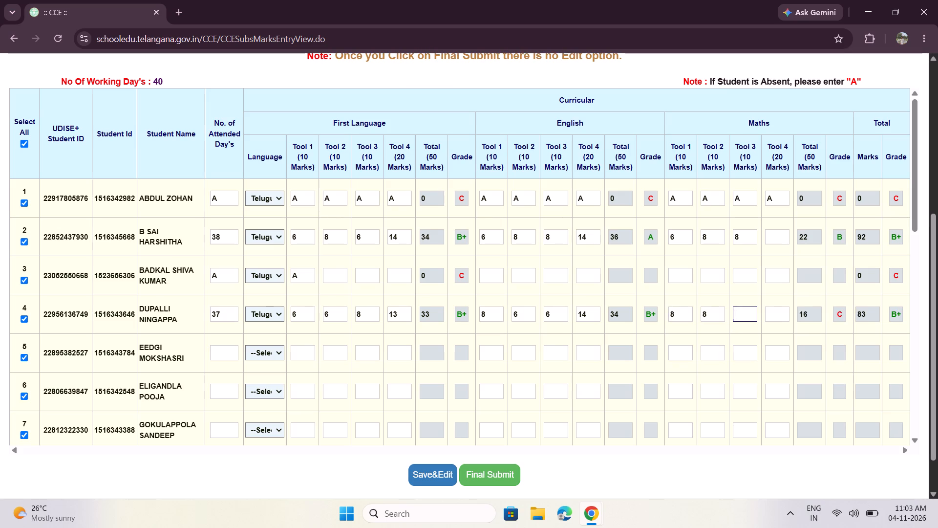
key("8")
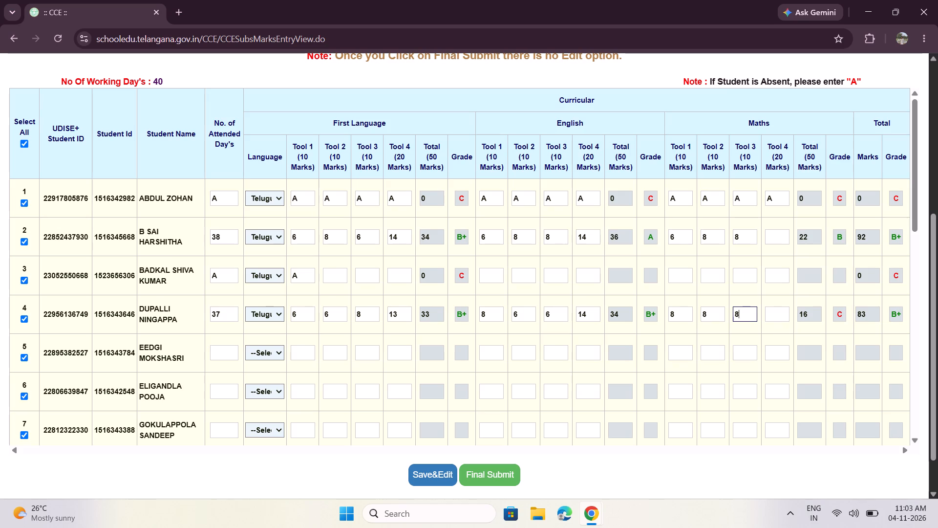
left_click(779, 317)
type("15")
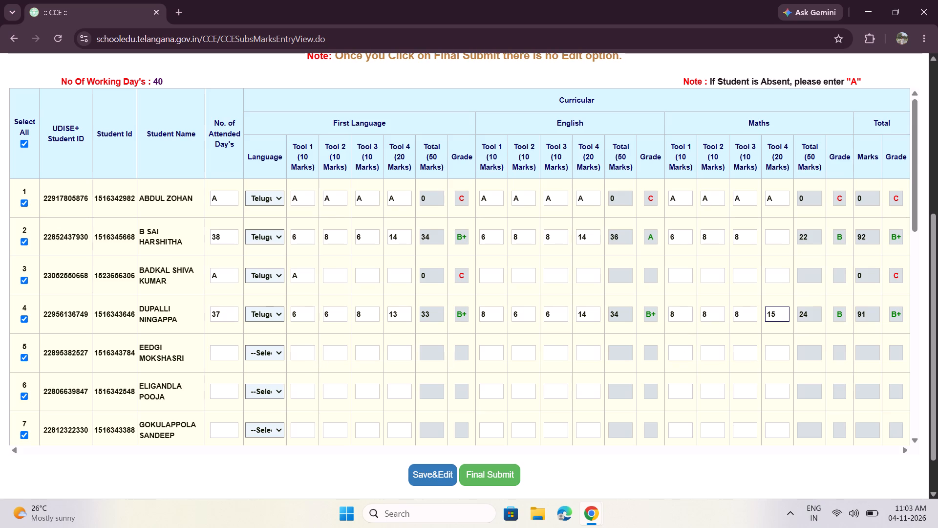
Enter 40 attended days for the fifth student and select Telugu as the first language.
left_click(233, 351)
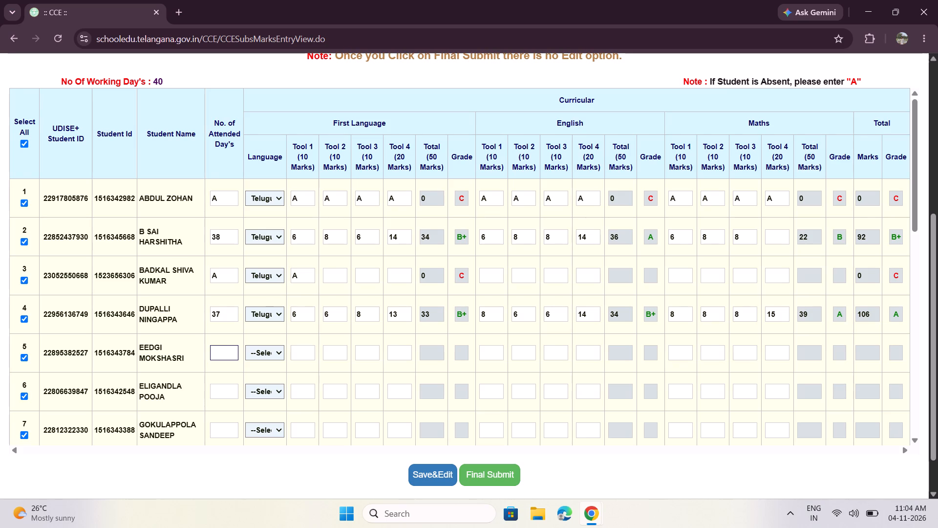
type("40")
left_click_drag(266, 357, 273, 379)
left_click(273, 379)
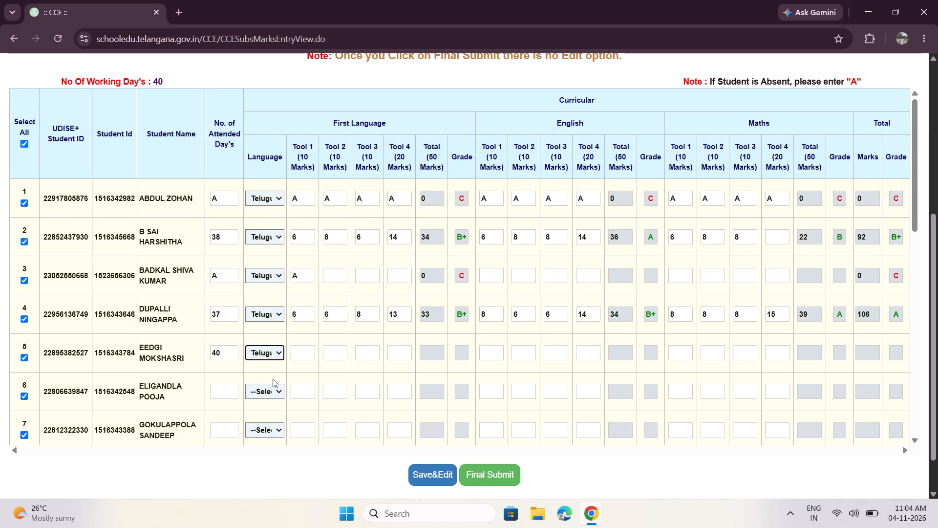
Enter the fifth student's first-language marks: 6, 6, 8 and 13 for Tools 1 to 4.
left_click(298, 357)
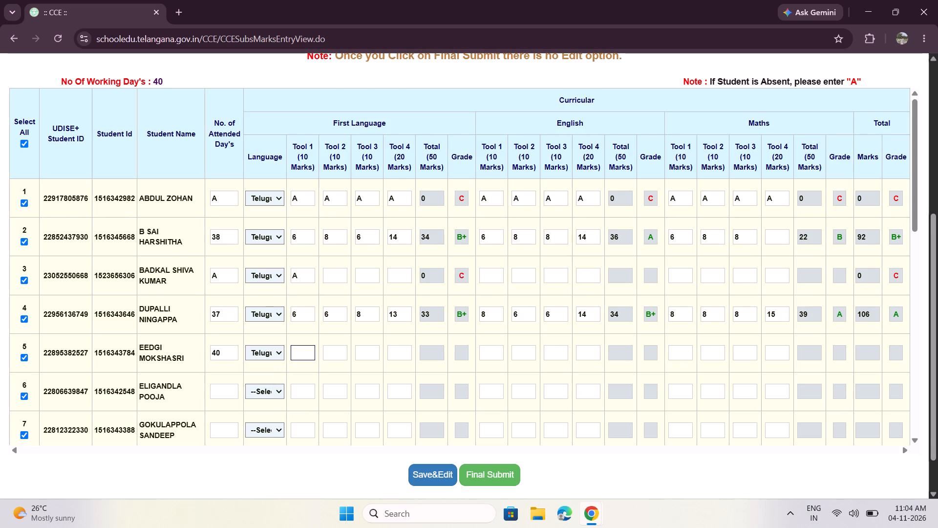
key("6")
key("6")
double_click(338, 352)
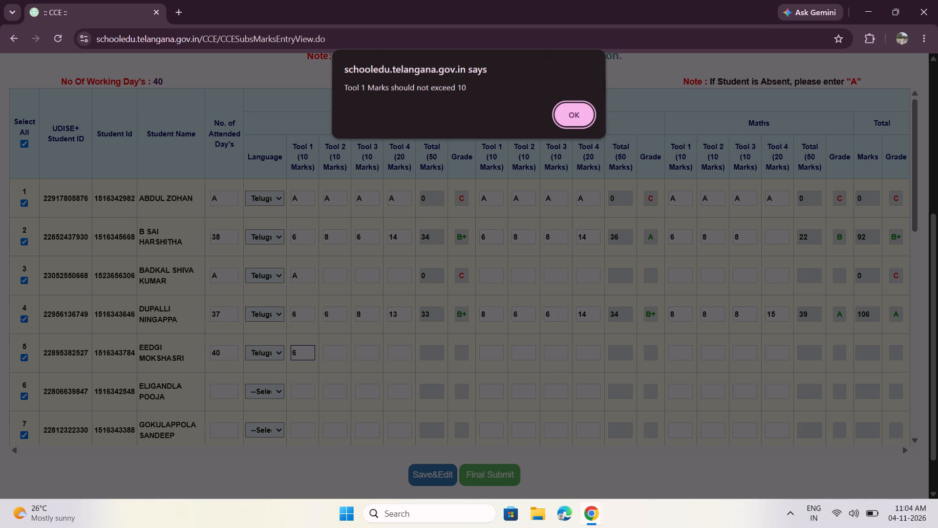
left_click(566, 116)
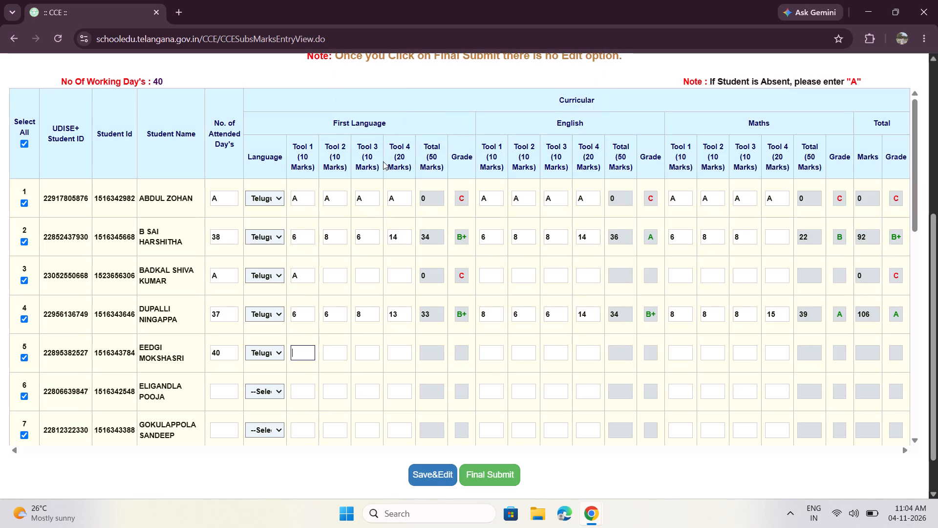
double_click(309, 356)
key("6")
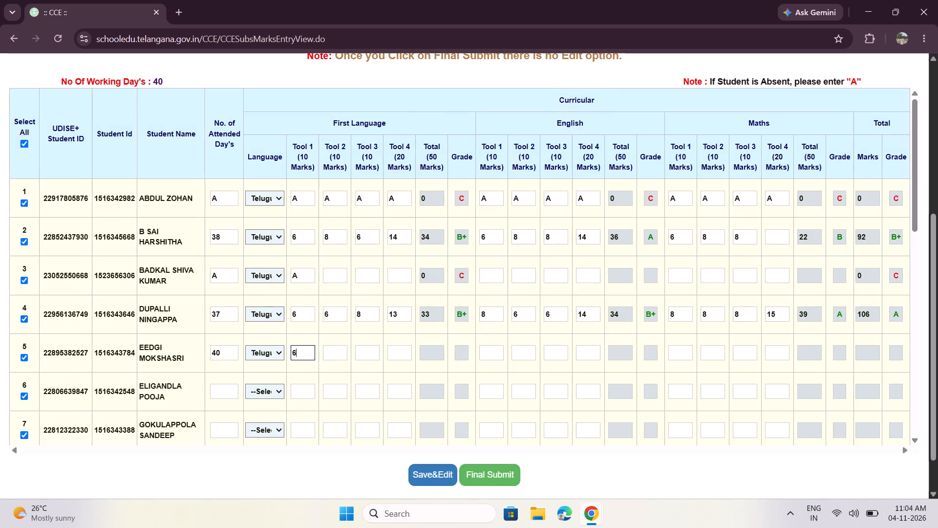
left_click(340, 358)
key("6")
left_click(360, 357)
key("8")
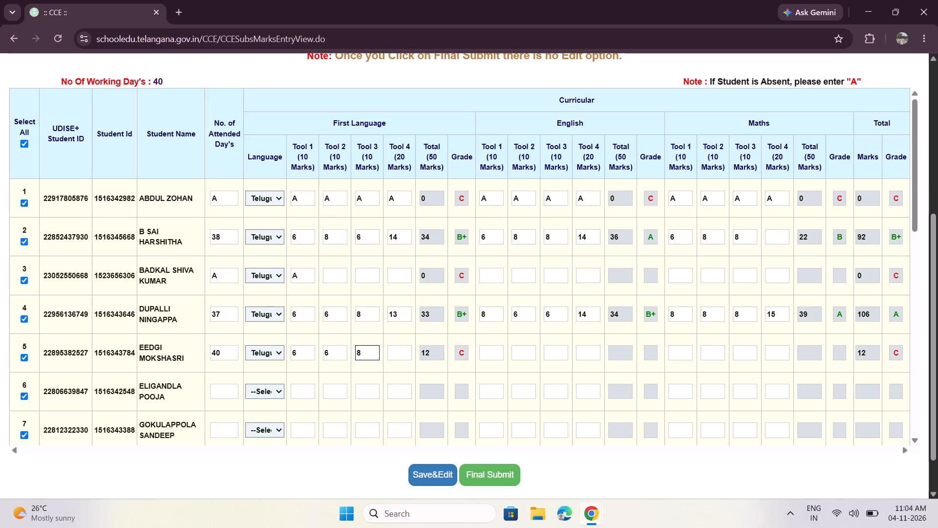
left_click(405, 352)
key("1")
key("3")
Enter the fifth student's English marks: 6, 6, 8 and 13 for Tools 1 to 4.
left_click(490, 353)
key("6")
left_click(516, 353)
key("6")
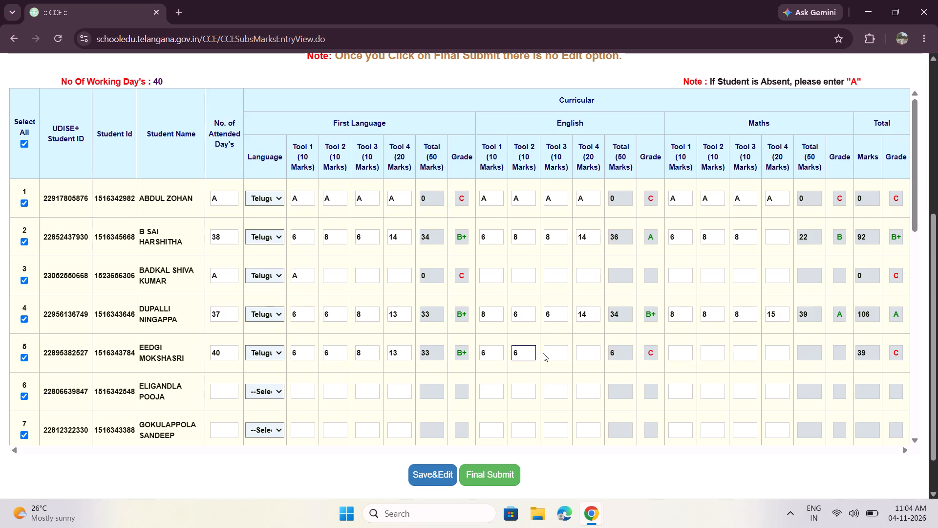
left_click(548, 351)
key("8")
left_click(589, 354)
key("1")
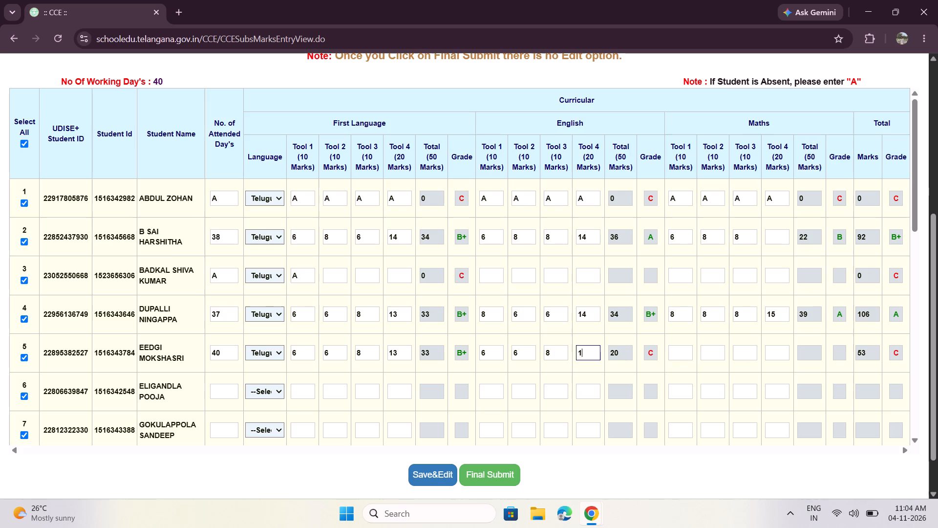
key("3")
Enter the fifth student's Maths marks: 6, 6, 6 and 13 for Tools 1 to 4.
left_click(672, 354)
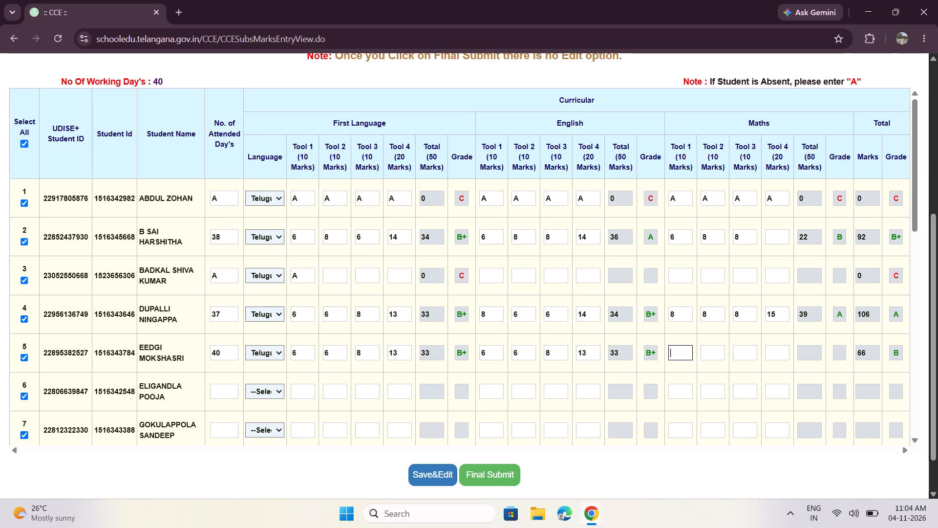
key("6")
left_click(715, 354)
key("6")
left_click(746, 352)
key("6")
left_click(768, 355)
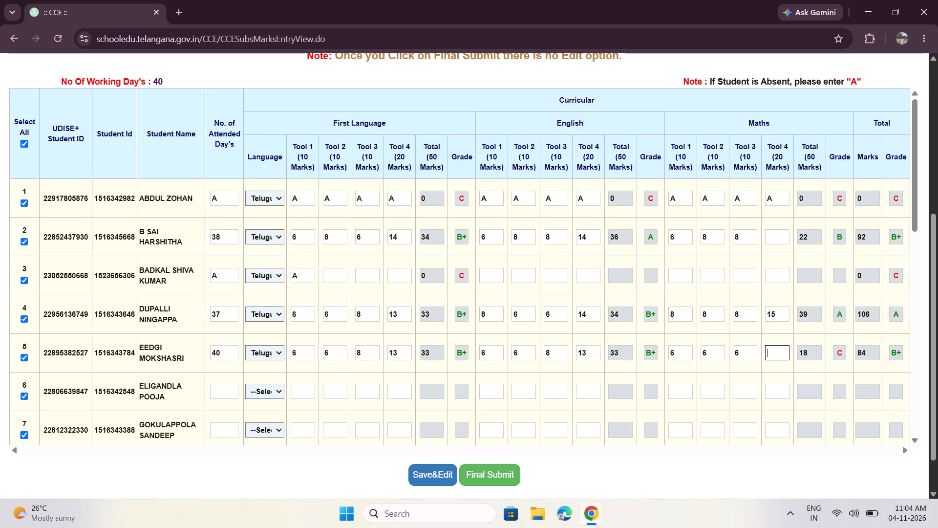
key("1")
key("3")
left_click(894, 357)
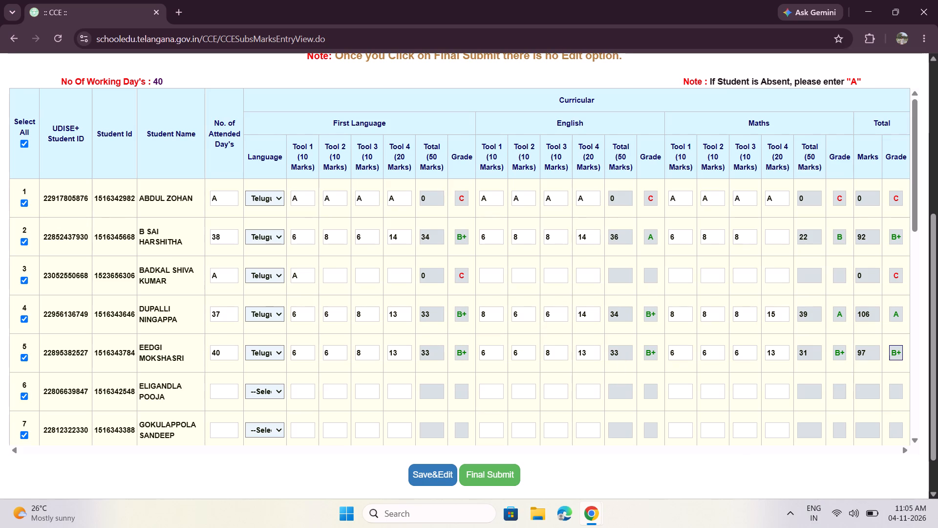
Enter 39 attended days for the sixth student and select Telugu as the first language.
left_click(225, 389)
key("Down")
key("Down")
left_click(277, 400)
left_click(229, 390)
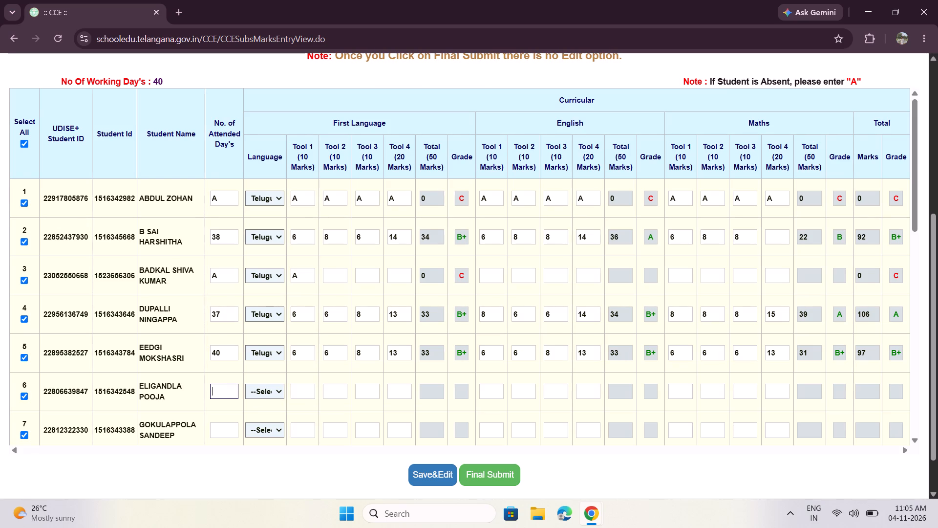
type("39")
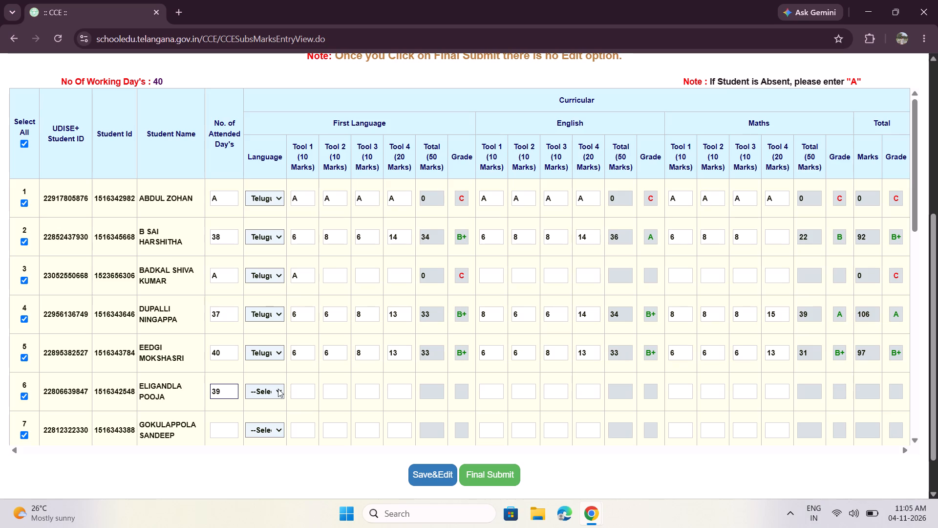
left_click_drag(308, 389, 273, 393)
left_click(273, 393)
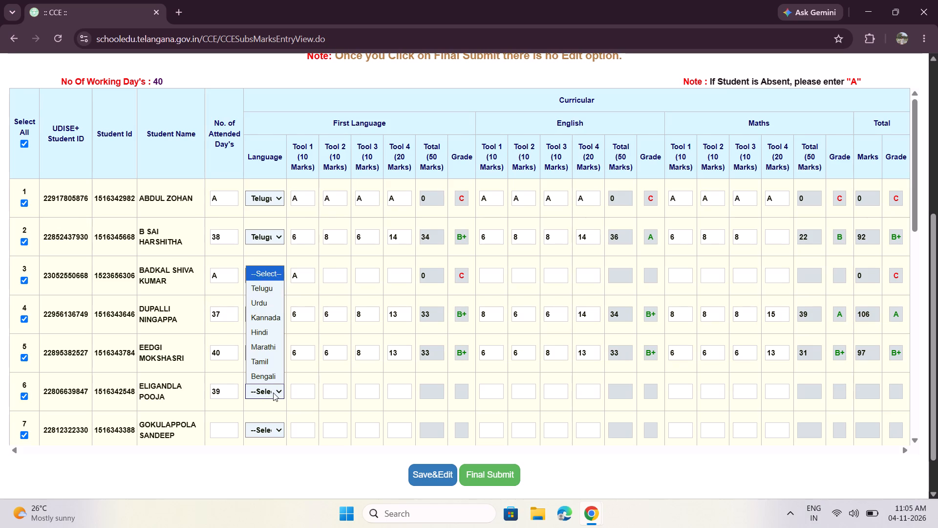
left_click(298, 251)
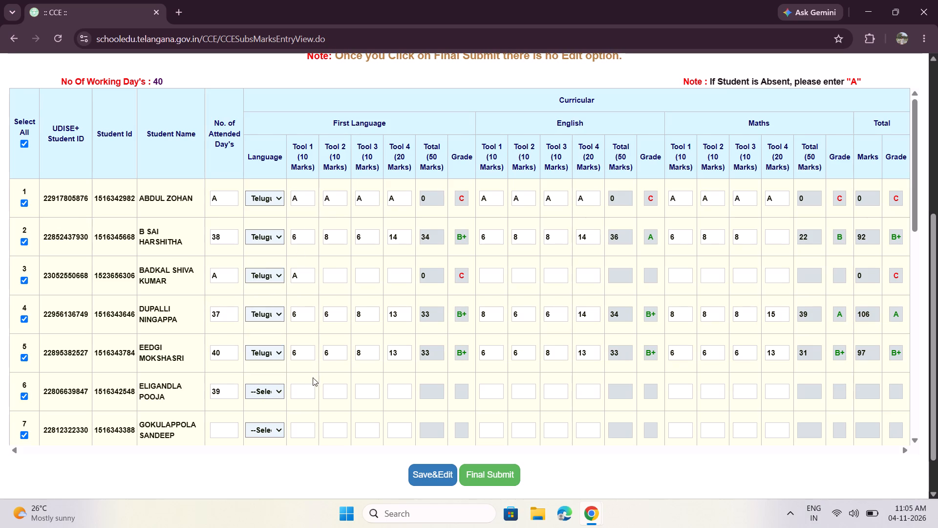
left_click_drag(305, 394, 254, 393)
left_click(254, 393)
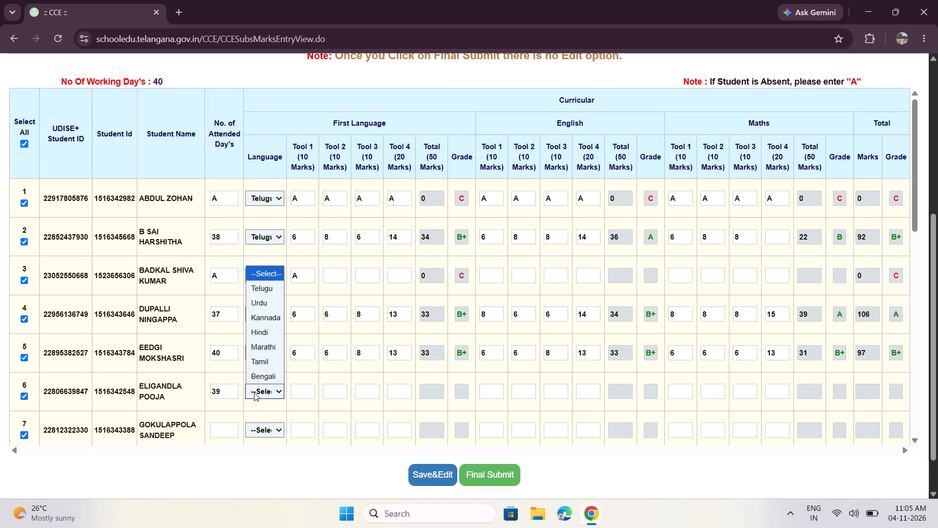
left_click(259, 291)
Enter the sixth student's first-language marks: 6, 6, 8 and 13 for Tools 1 to 4.
left_click(306, 387)
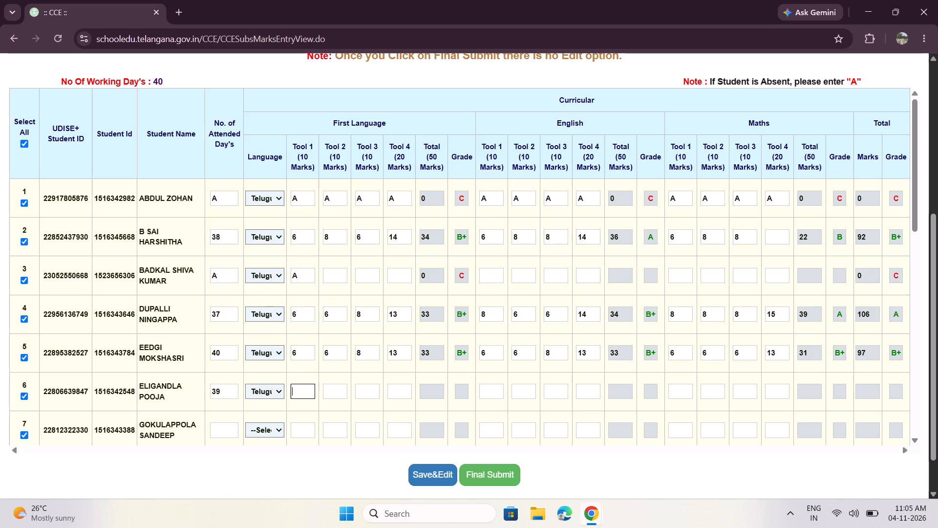
key("6")
left_click(339, 388)
key("6")
left_click(362, 392)
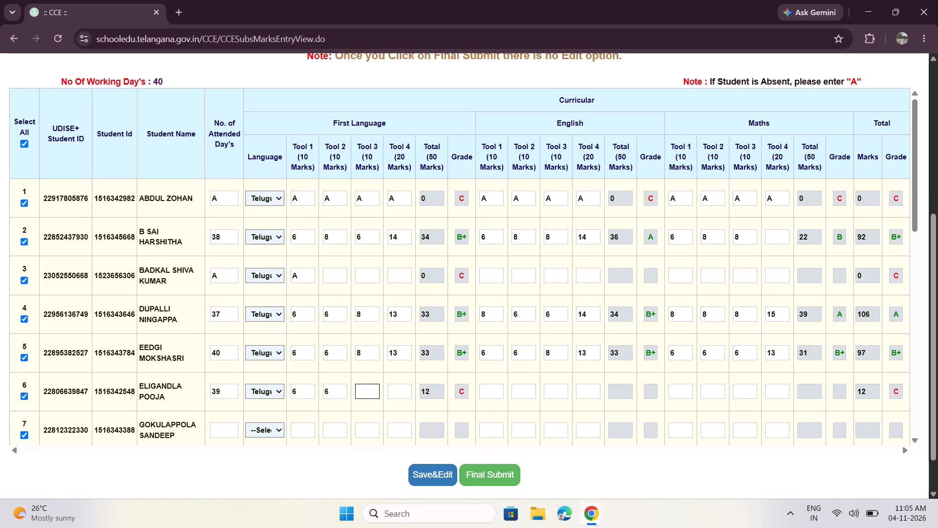
key("8")
type("13")
key("BackSpace")
key("BackSpace")
left_click(393, 394)
type("13")
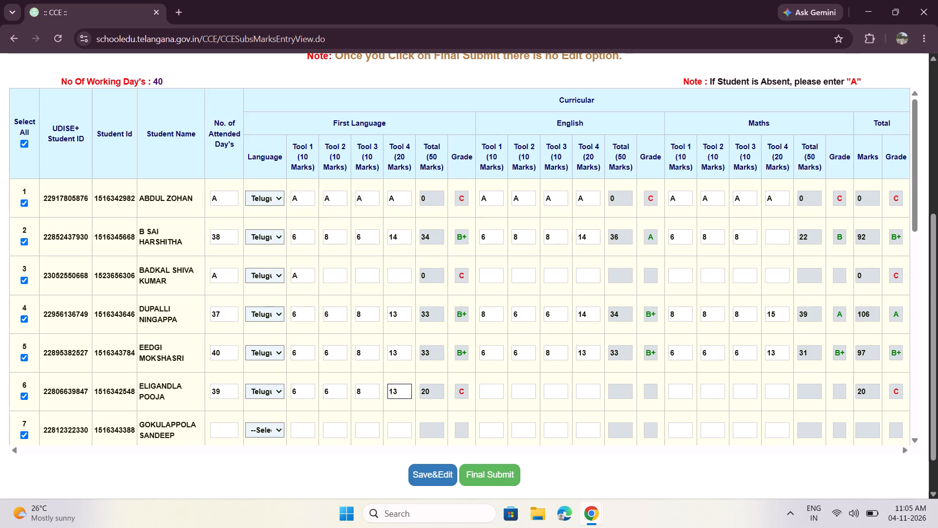
Enter the sixth student's English marks: 6, 6, 6 and 11 for Tools 1 to 4.
left_click(483, 393)
key("6")
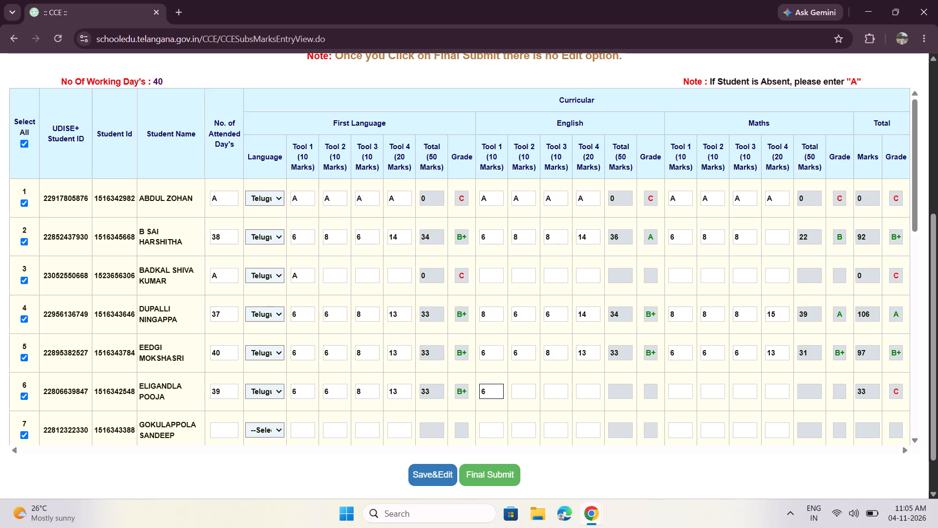
left_click(520, 391)
key("6")
left_click(550, 391)
key("6")
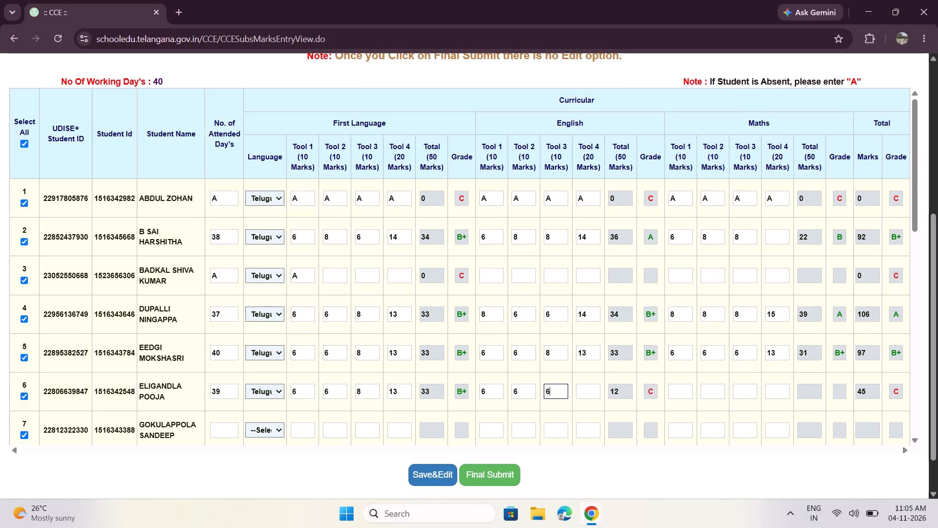
left_click(587, 391)
type("11")
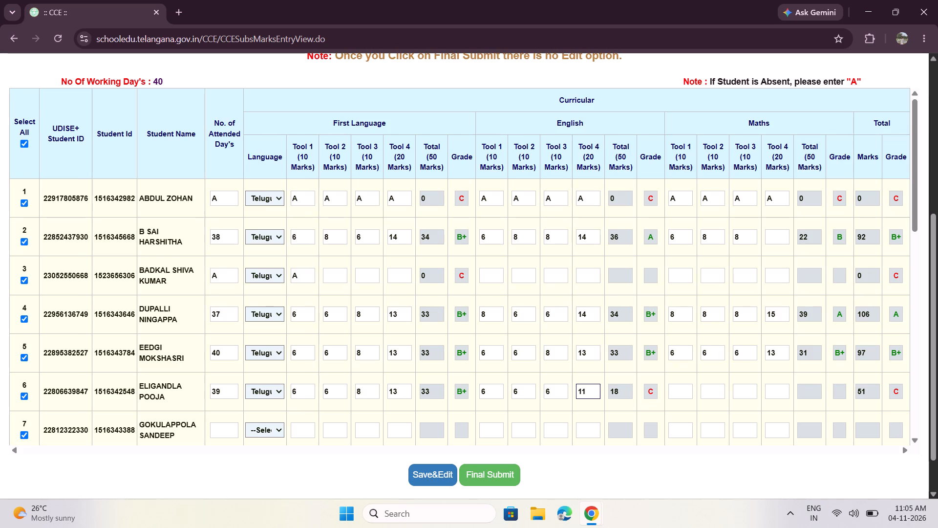
Enter the sixth student's Maths marks: 8, 6, 4 and 11 for Tools 1 to 4.
left_click(670, 390)
key("8")
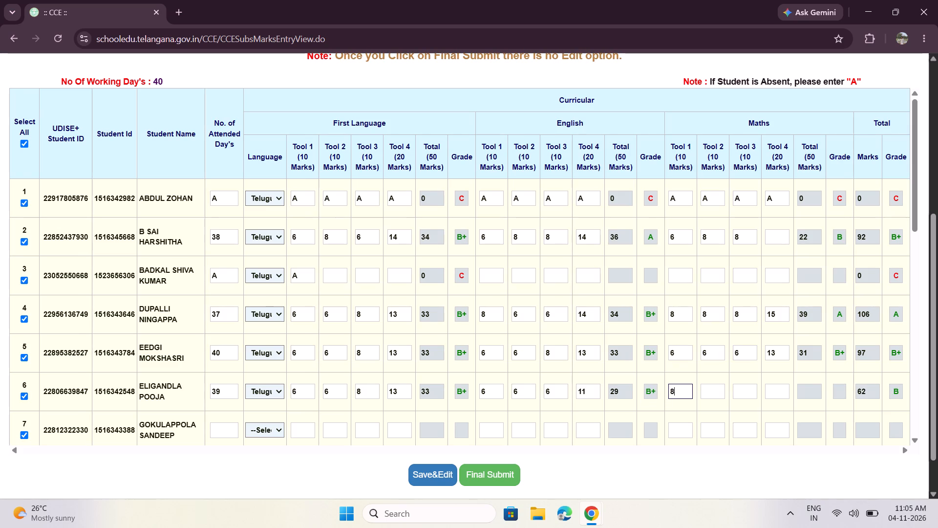
left_click(707, 390)
key("6")
left_click(759, 389)
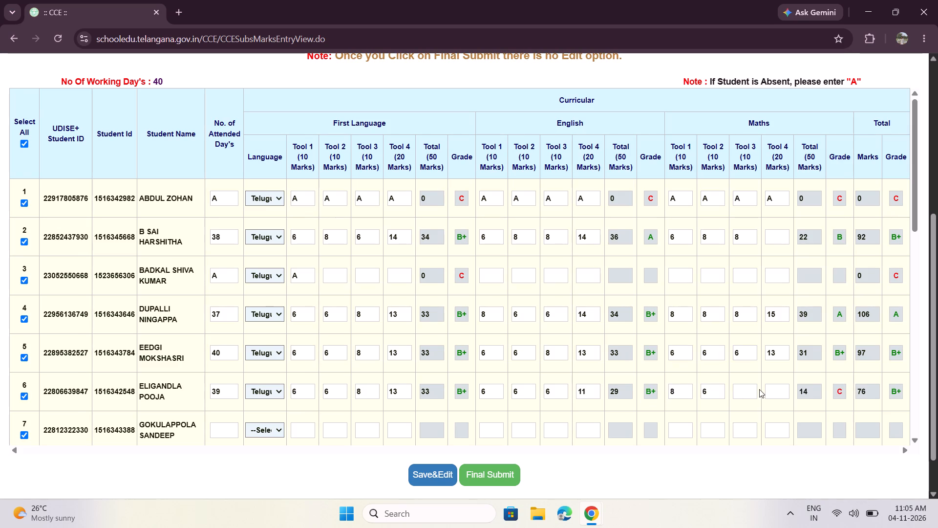
left_click(754, 389)
key("4")
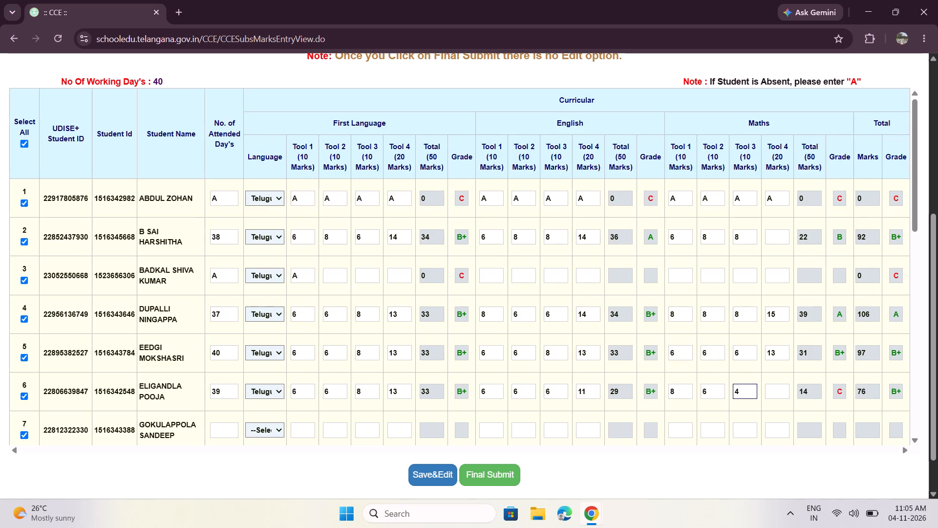
left_click(776, 393)
type("11")
Enter 32 attended days for the seventh student and select Telugu as the first language.
left_click_drag(899, 404, 458, 449)
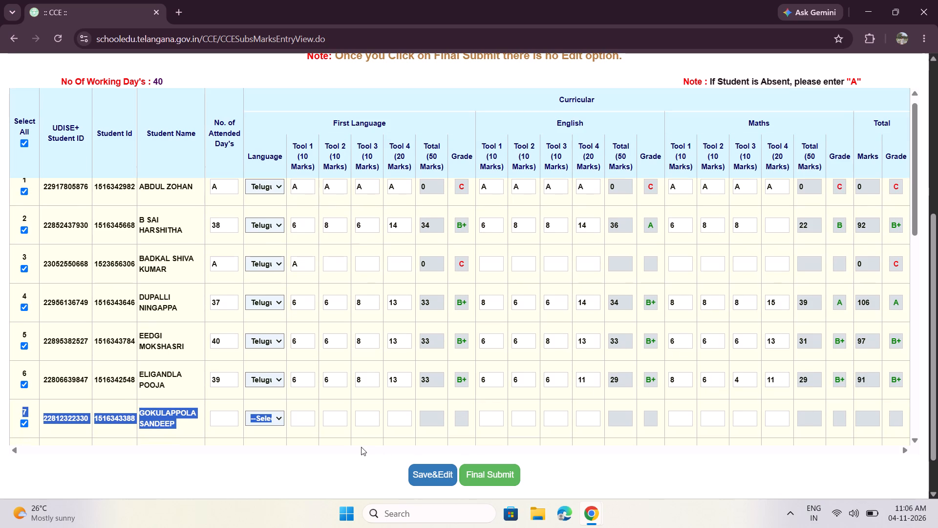
left_click_drag(354, 442, 237, 418)
left_click(237, 418)
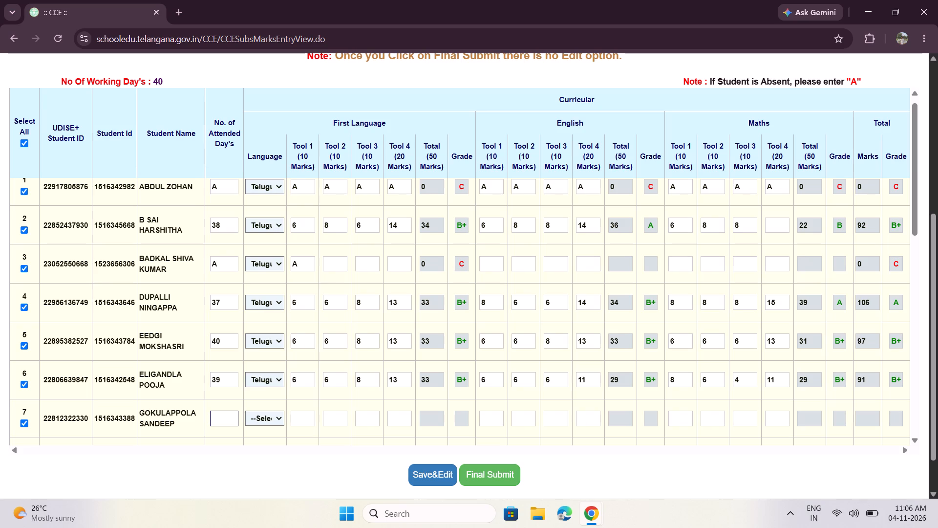
type("32")
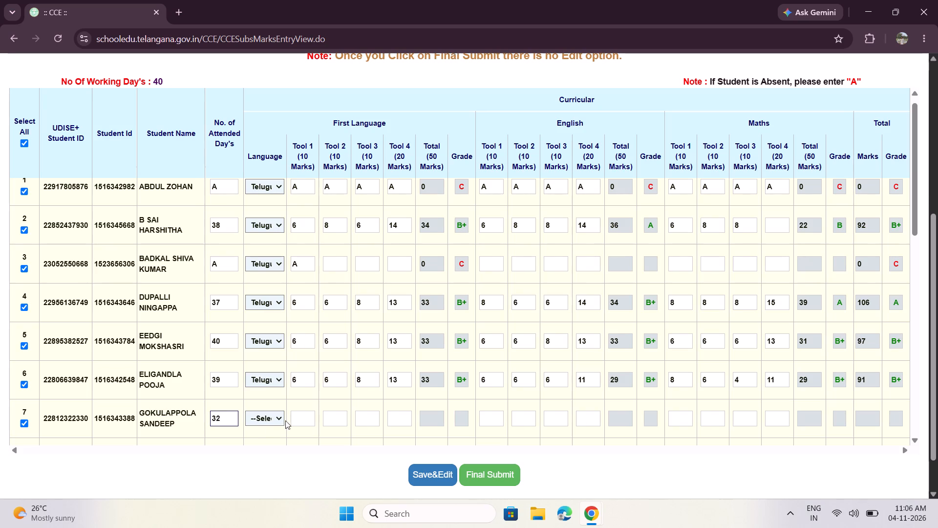
left_click(277, 418)
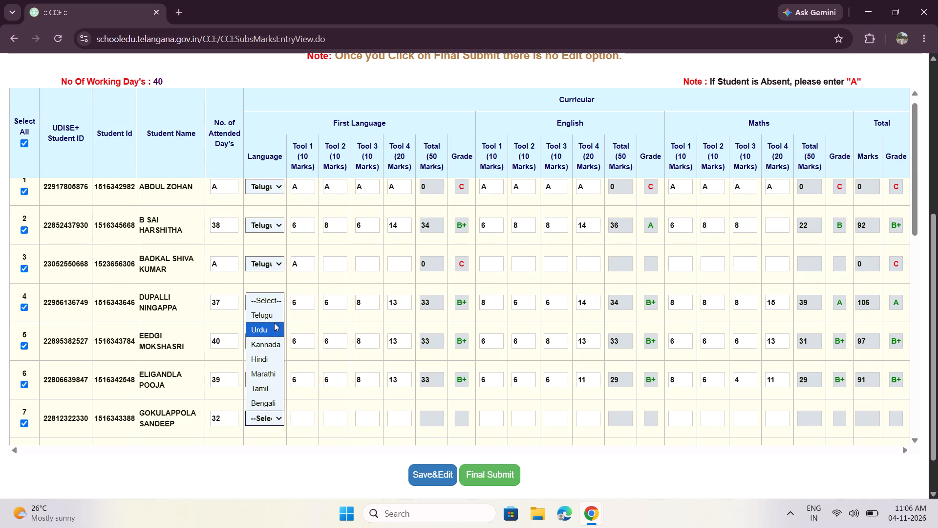
left_click(274, 315)
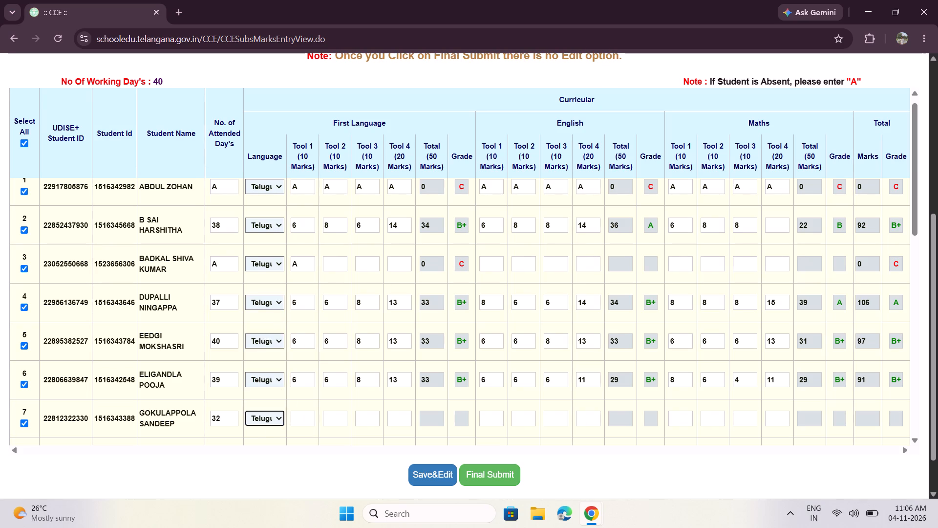
Enter the seventh student's first-language marks: 6, 4, 6 and 10 for Tools 1 to 4.
left_click(303, 415)
key("6")
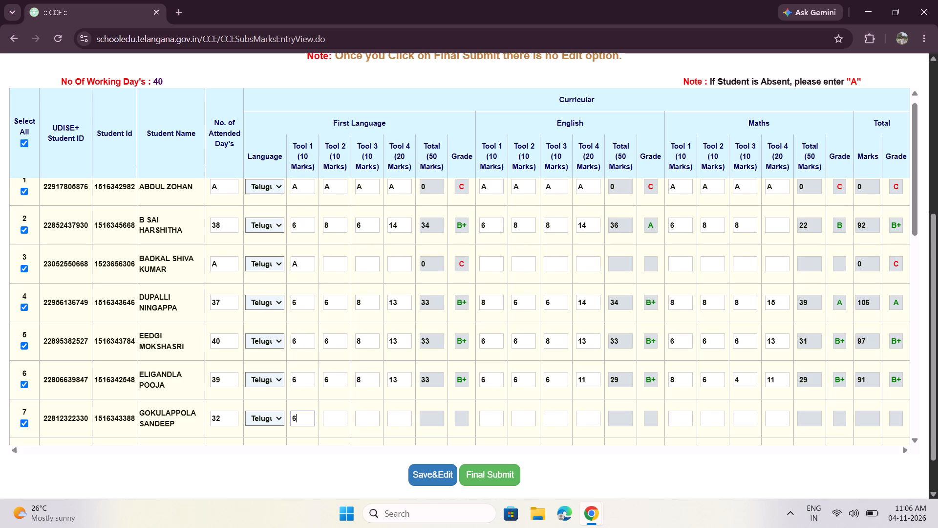
left_click(341, 420)
key("4")
left_click(362, 420)
key("6")
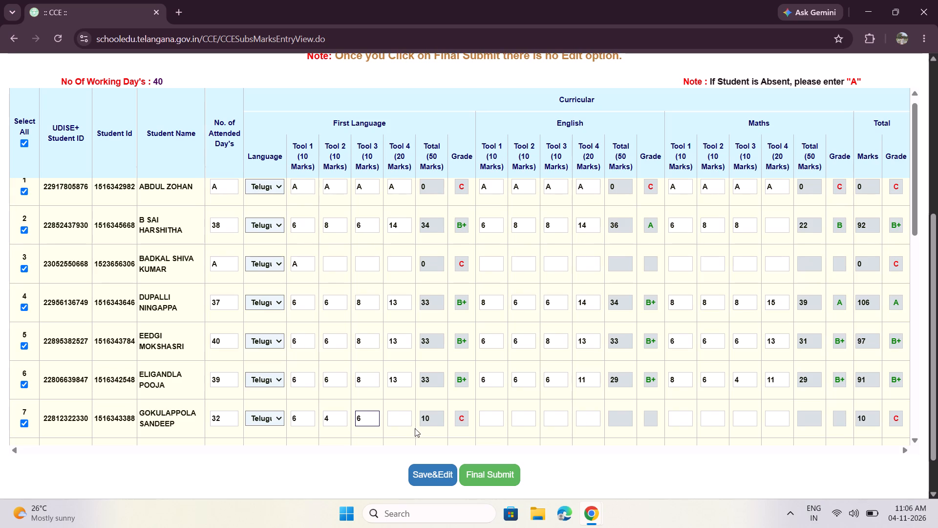
left_click(400, 418)
type("10")
Enter the seventh student's English marks: 6, 4, 6 and 10 for Tools 1 to 4.
left_click(484, 418)
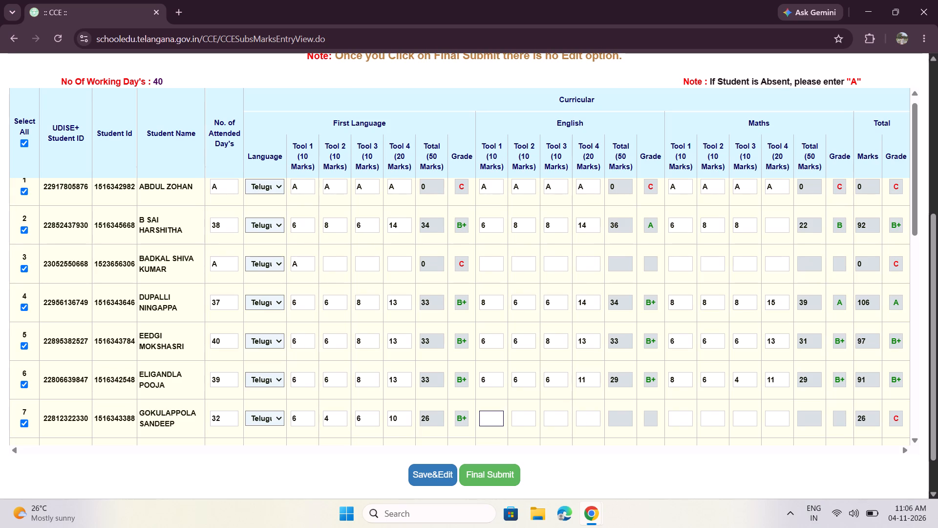
key("6")
left_click(520, 420)
key("4")
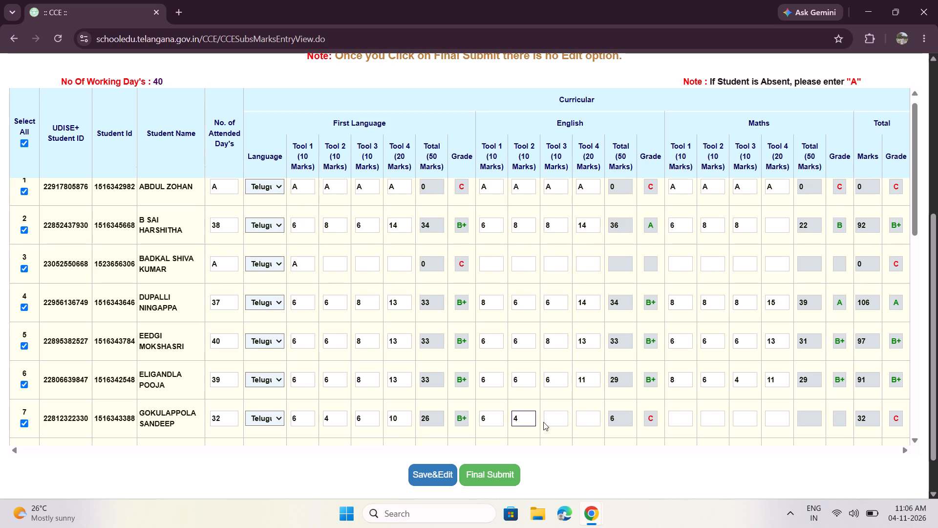
left_click(548, 422)
key("6")
left_click(592, 423)
key("1")
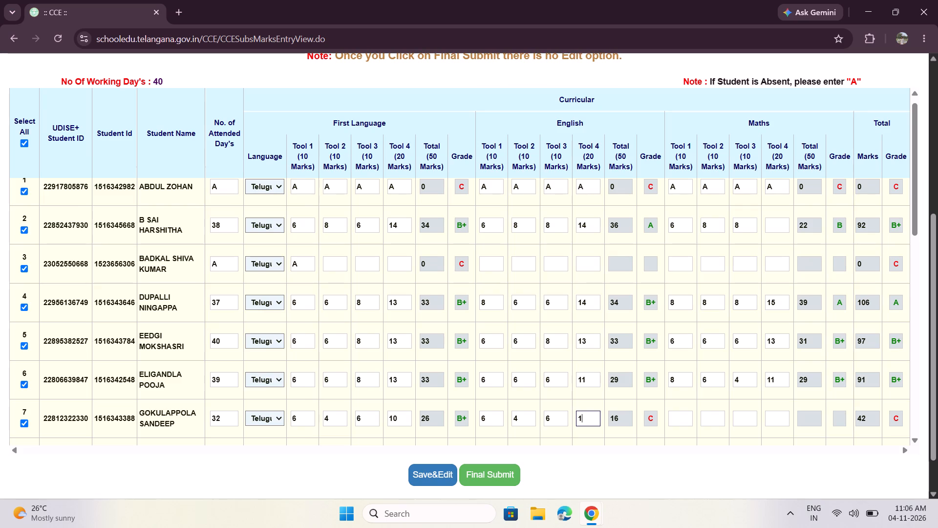
key("0")
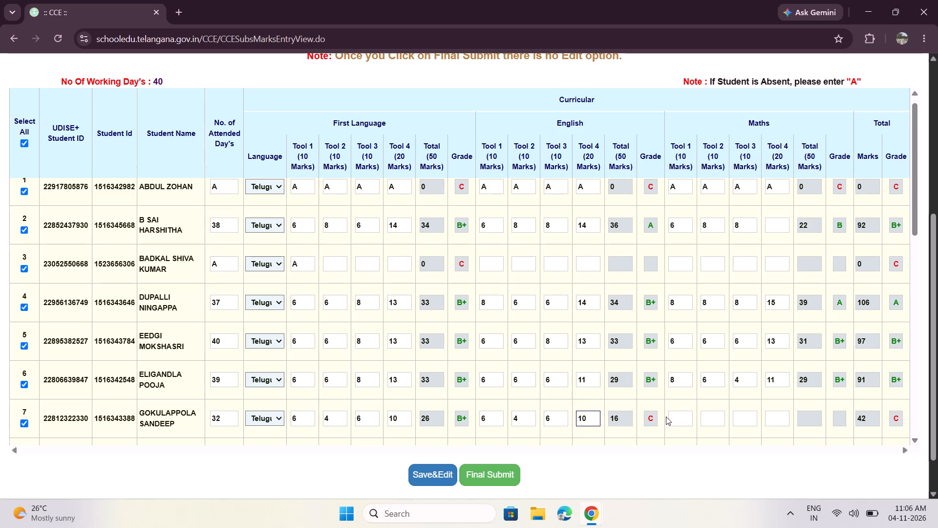
Enter the seventh student's Maths marks: 6, 4, 6 and 10 for Tools 1 to 4.
left_click(671, 420)
key("6")
left_click(715, 422)
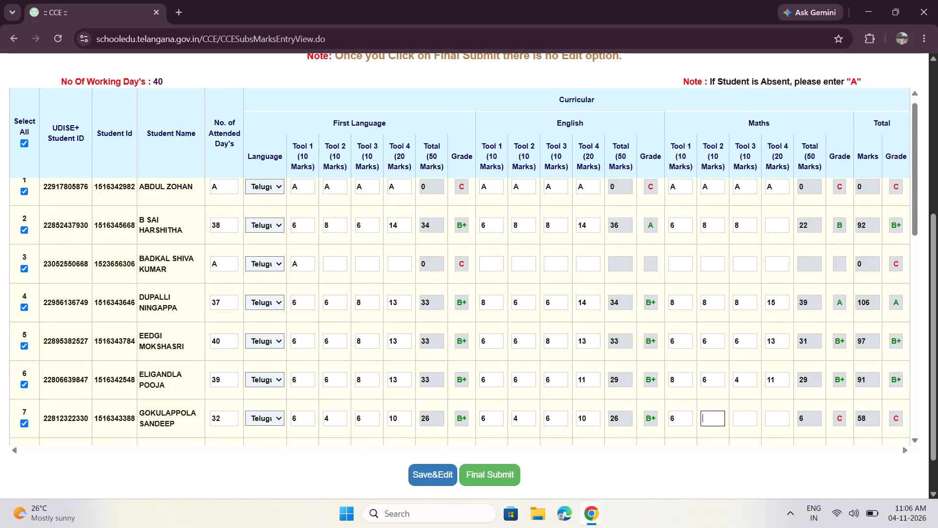
key("4")
left_click(748, 421)
key("6")
left_click(769, 422)
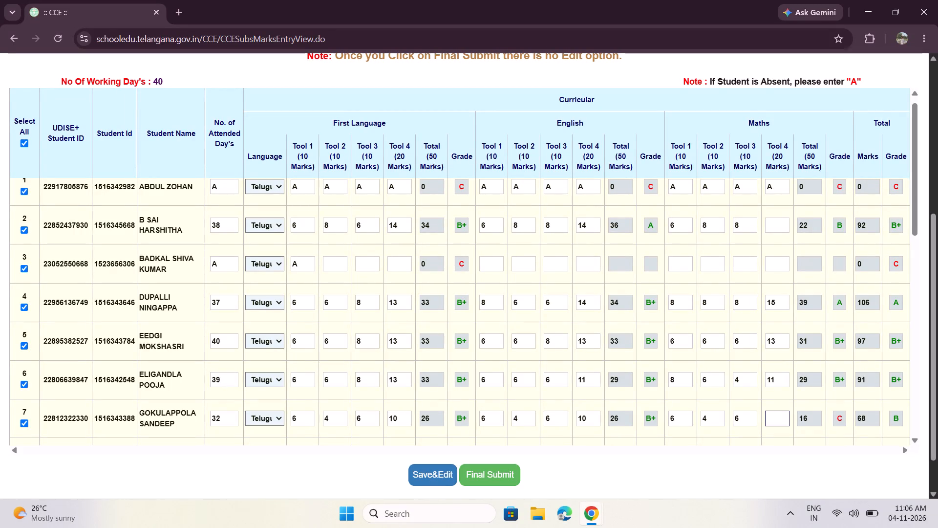
type("10")
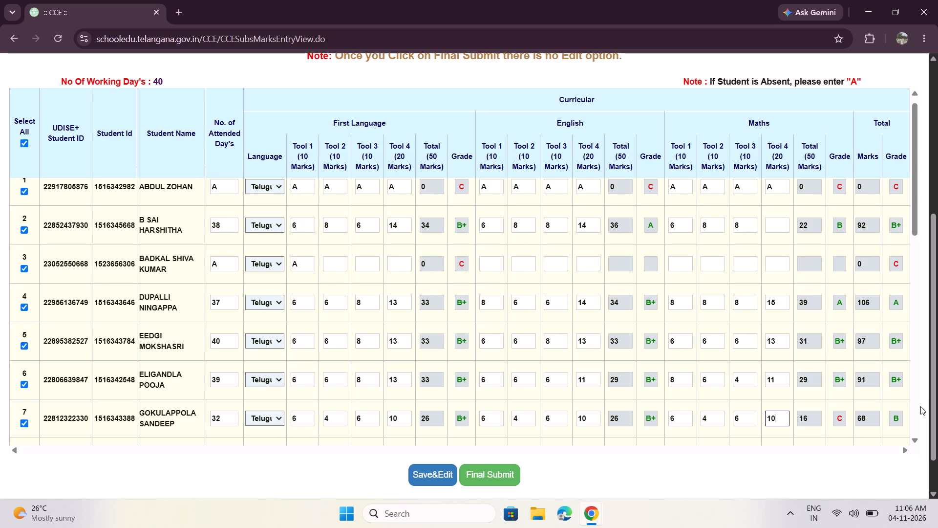
left_click(878, 422)
Select Telugu as the eighth student's first language and enter 37 attended days.
left_click(800, 436)
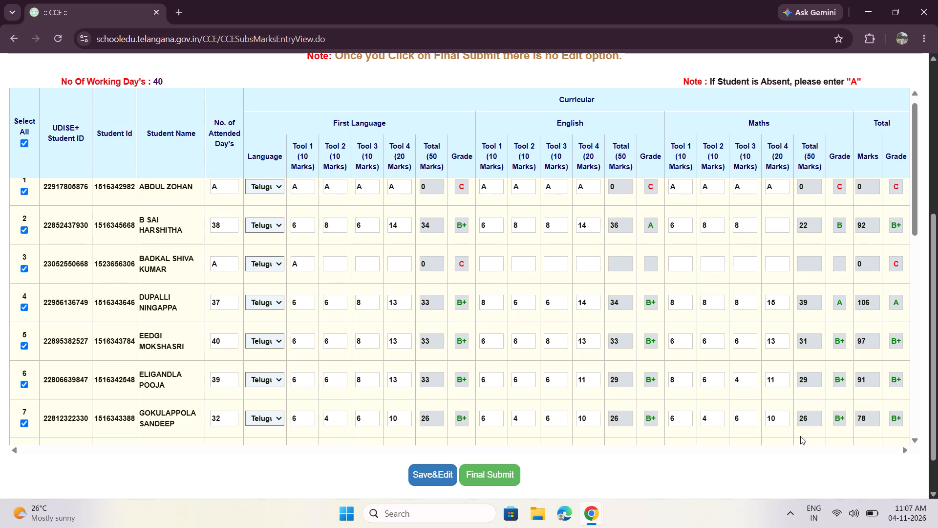
key("Down")
key("Down")
key("Down")
key("Down")
key("Down")
key("Down")
key("Down")
key("Down")
key("Down")
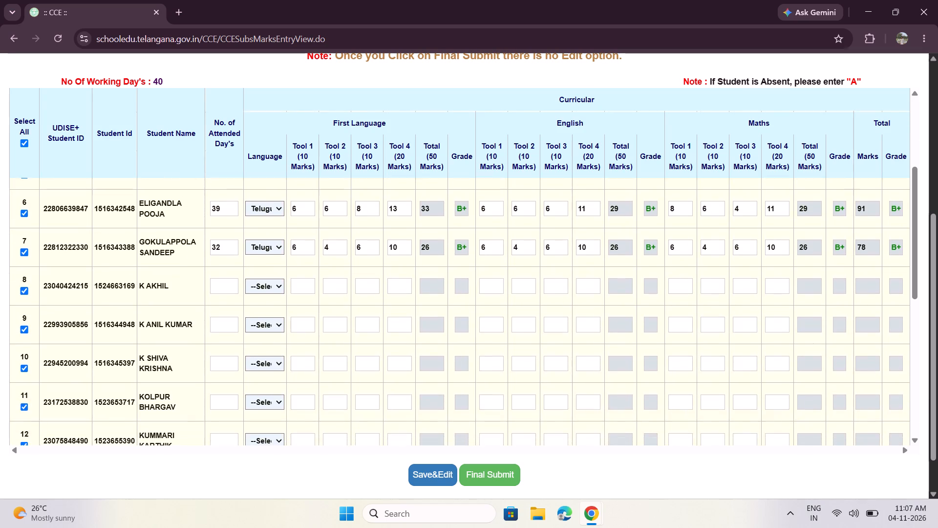
key("Down")
key("Down")
key("Down")
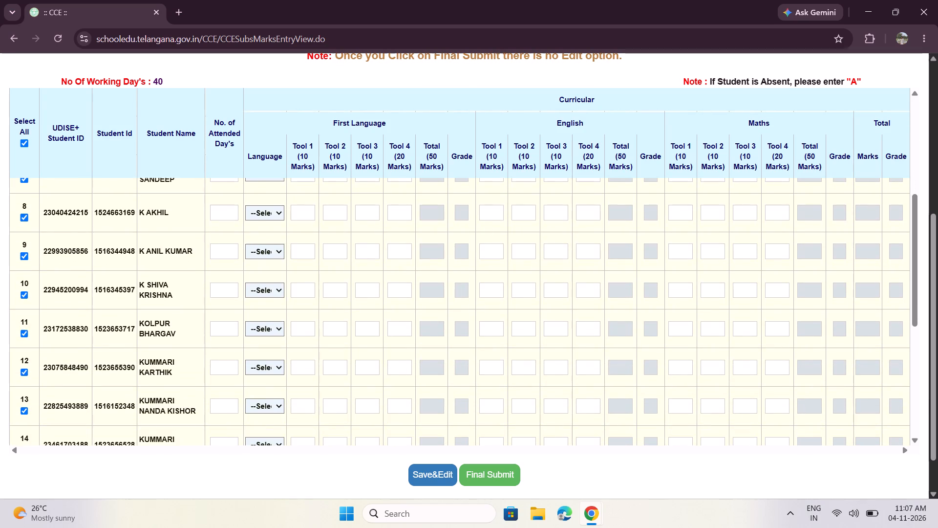
left_click(265, 210)
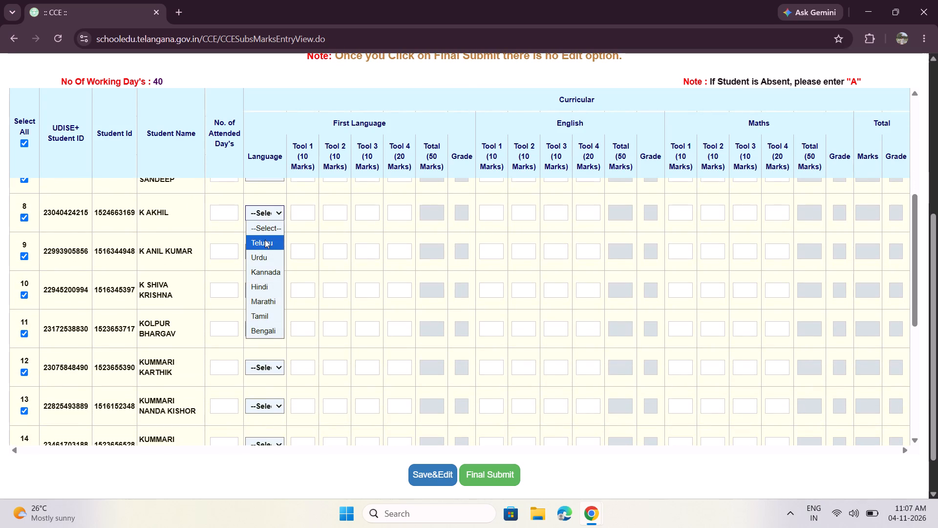
left_click(264, 243)
left_click(228, 211)
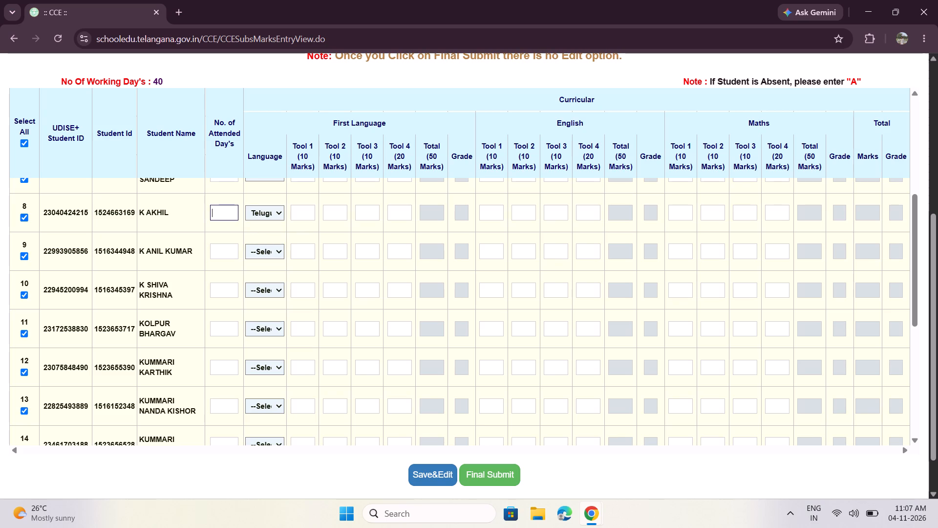
type("37")
Enter the eighth student's first-language marks: 6, 4, 4 and 10 for Tools 1 to 4.
left_click(304, 214)
key("6")
left_click(326, 213)
key("4")
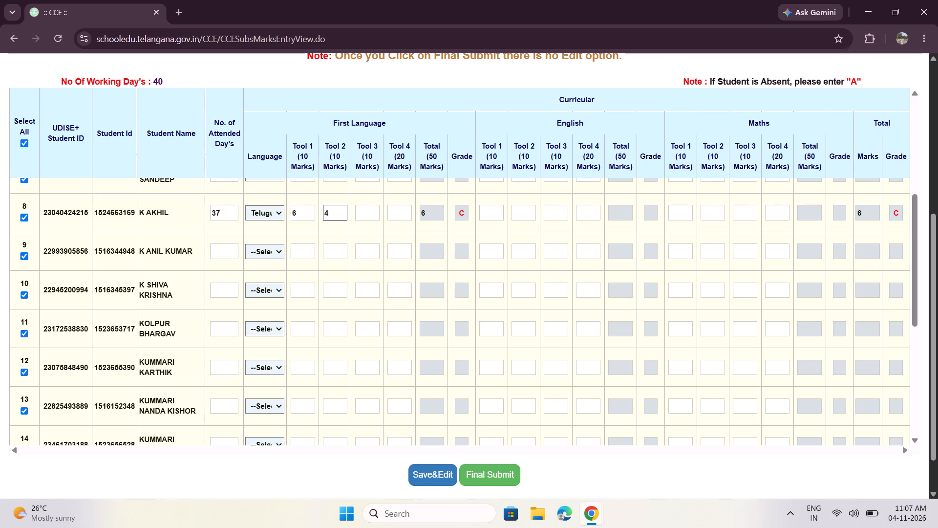
left_click(358, 214)
key("4")
left_click(405, 215)
key("0")
key("BackSpace")
type("10")
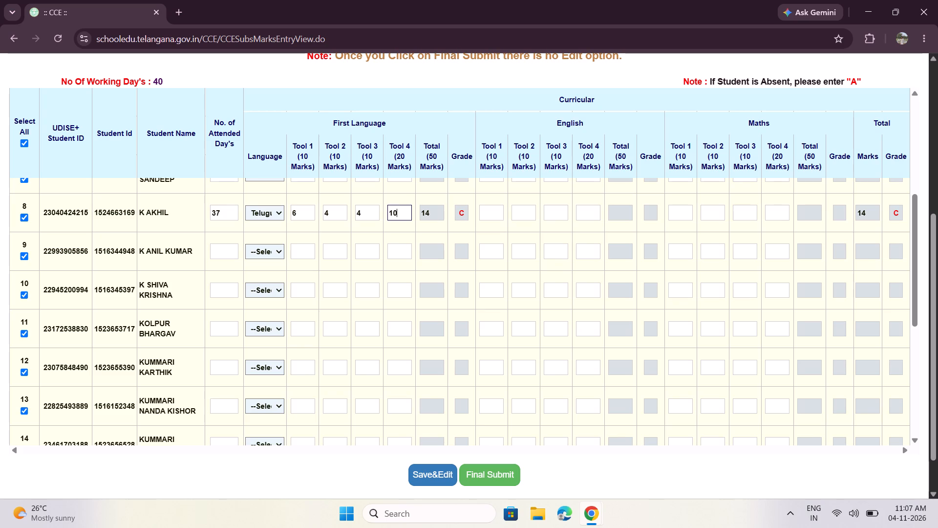
Enter the eighth student's English marks: 6, 4, 6 and 10 for Tools 1 to 4.
left_click(482, 213)
key("6")
left_click(514, 213)
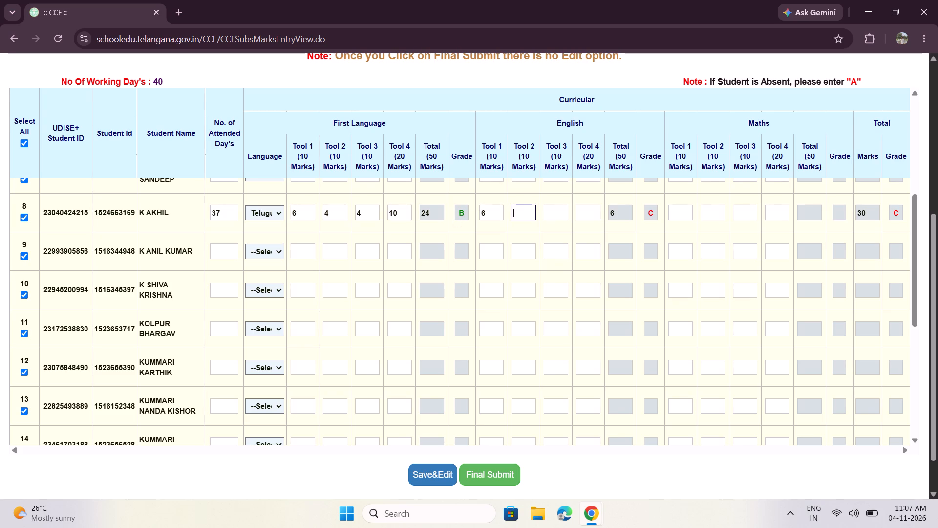
key("4")
left_click(549, 212)
key("6")
left_click(579, 214)
key("1")
key("0")
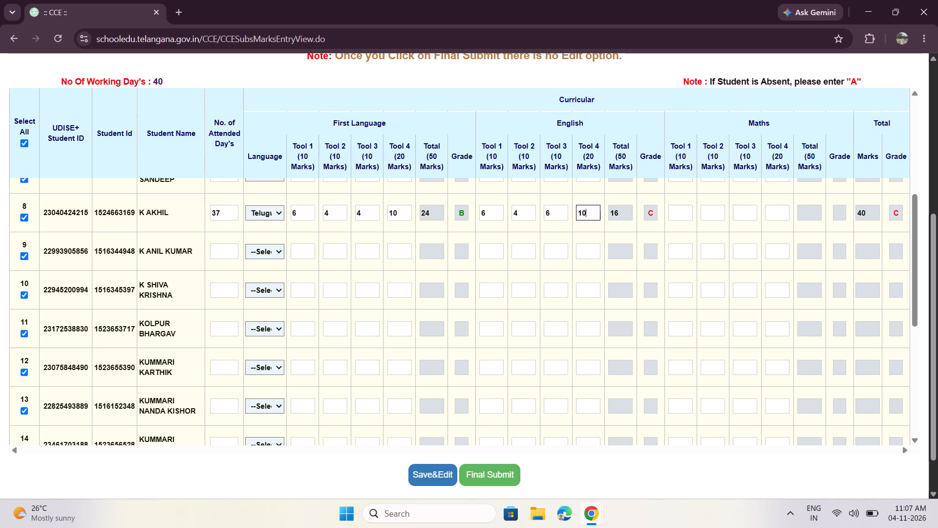
Enter the eighth student's Maths marks: 6, 4, 4 and 10 for Tools 1 to 4.
left_click(671, 213)
key("6")
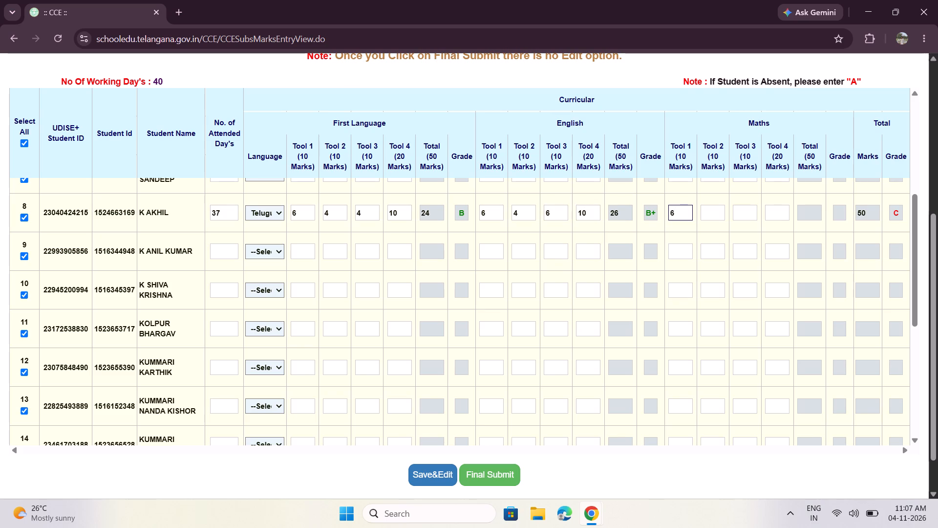
key("4")
key("BackSpace")
left_click(712, 218)
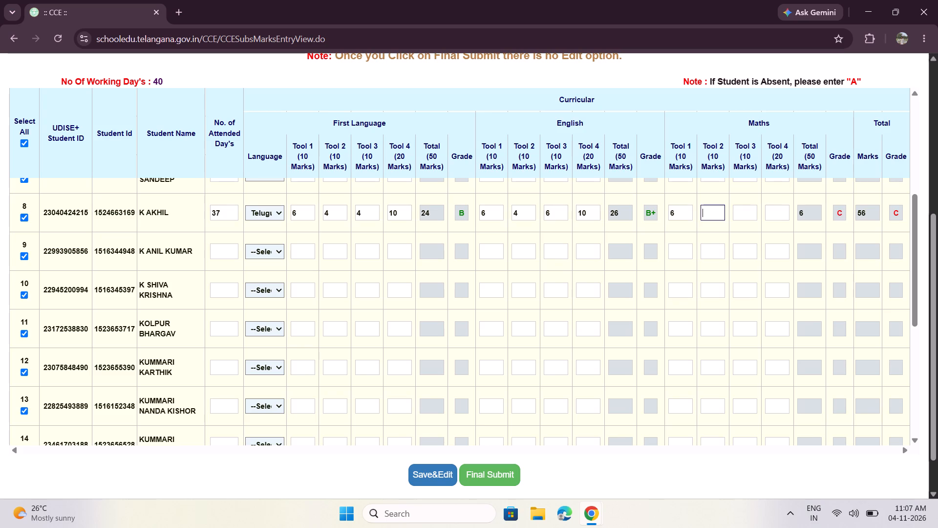
key("4")
left_click(740, 213)
key("6")
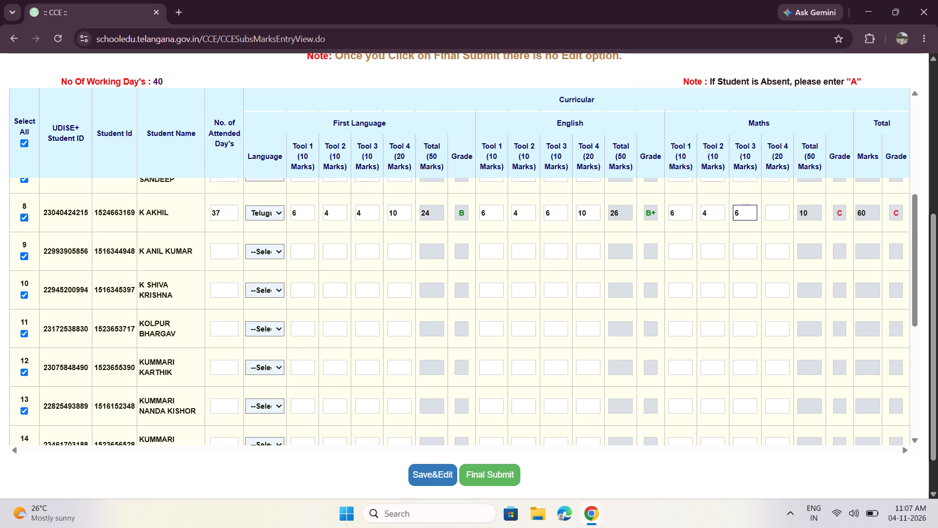
double_click(743, 214)
key("4")
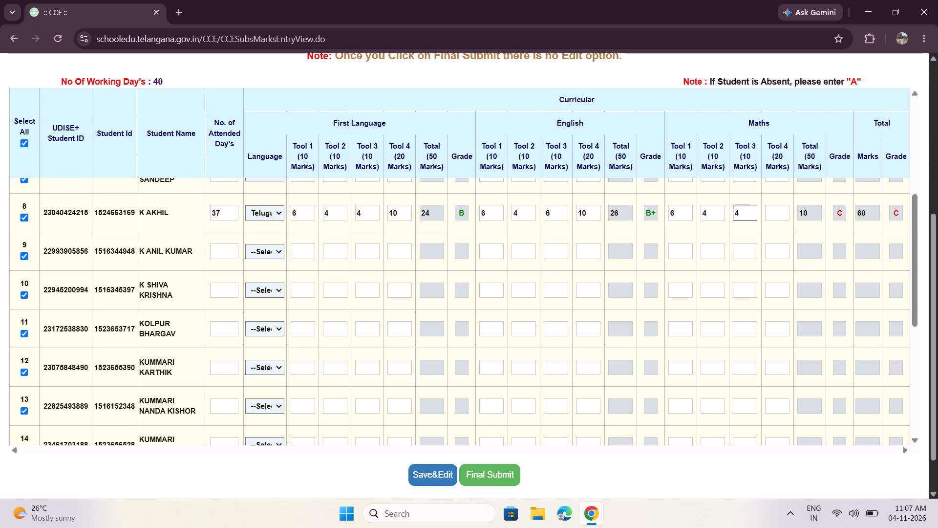
left_click(771, 214)
key("1")
key("0")
left_click(891, 216)
Select Telugu as the ninth student's first language and start the attended-days entry.
left_click(263, 256)
left_click(264, 282)
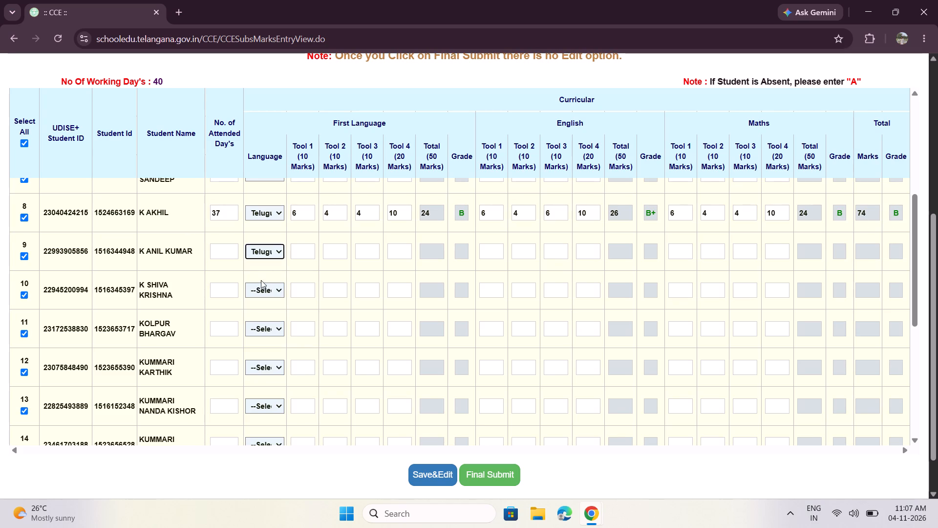
left_click(228, 254)
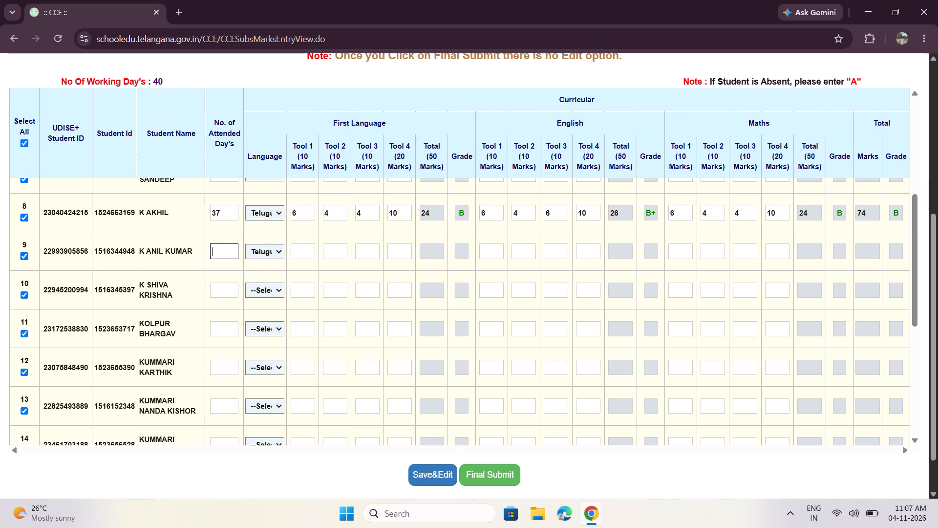
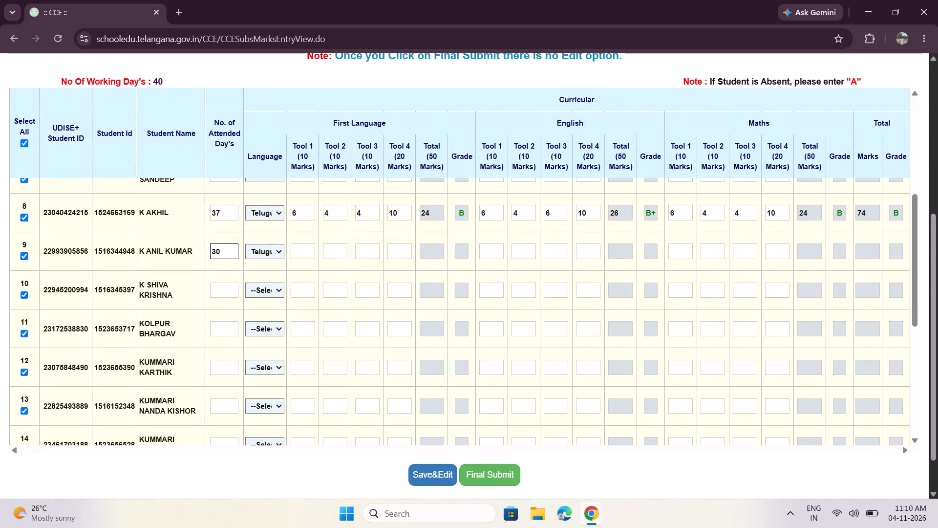
Enter the ninth student's first-language marks: 6, 6, 8 and 13 for Tools 1 to 4.
left_click(299, 254)
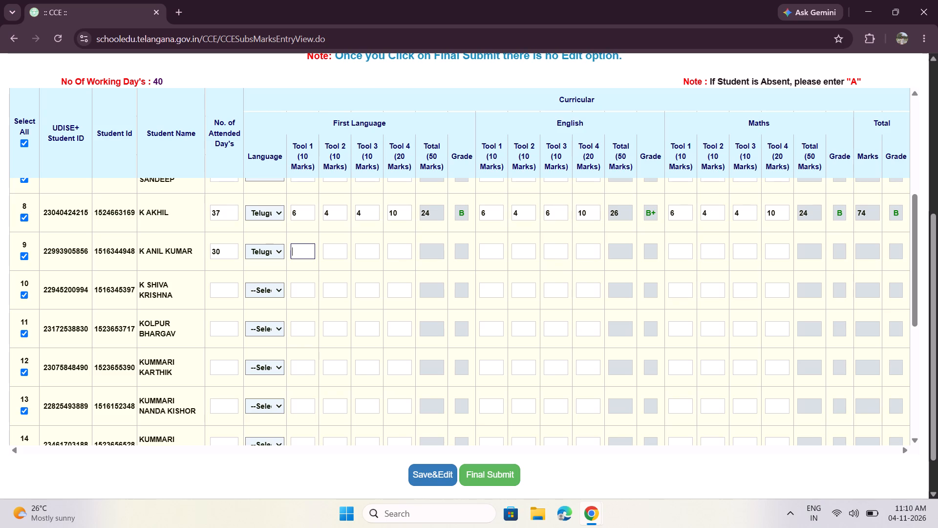
key("6")
left_click(335, 251)
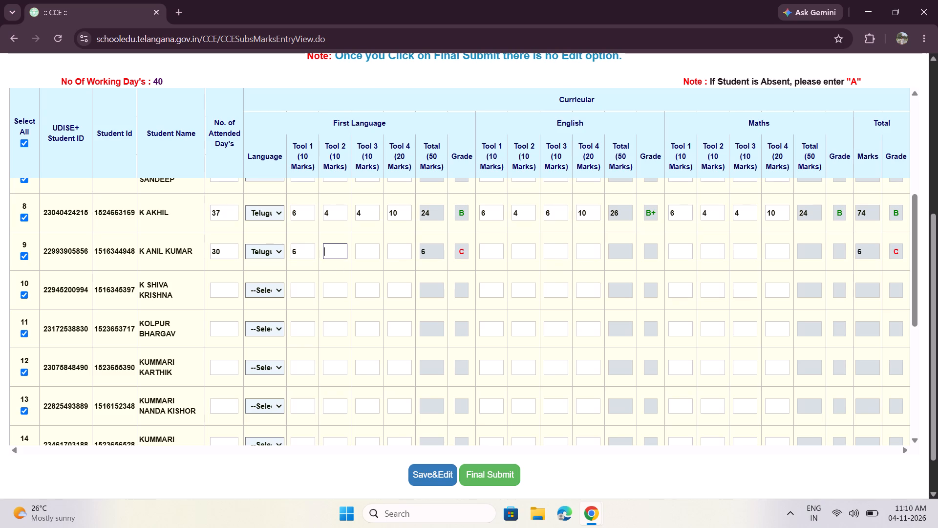
key("6")
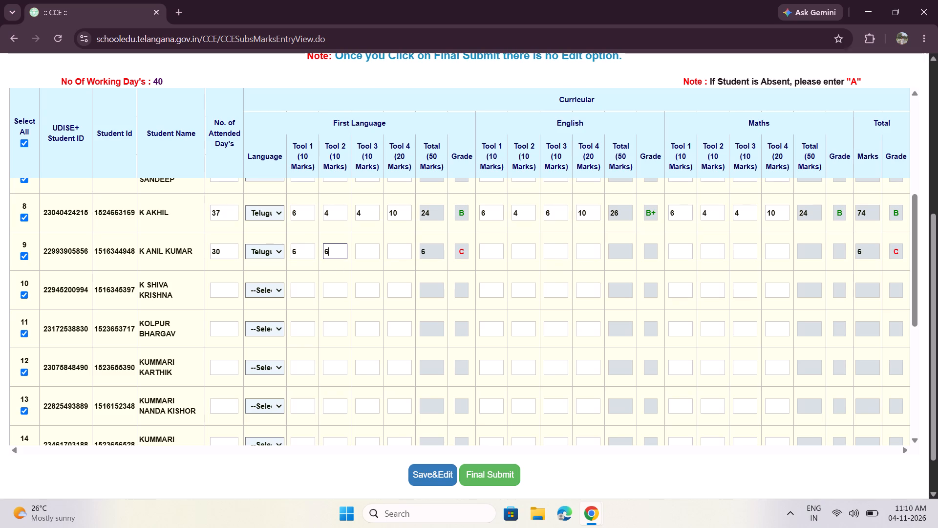
left_click(372, 256)
key("8")
left_click(392, 247)
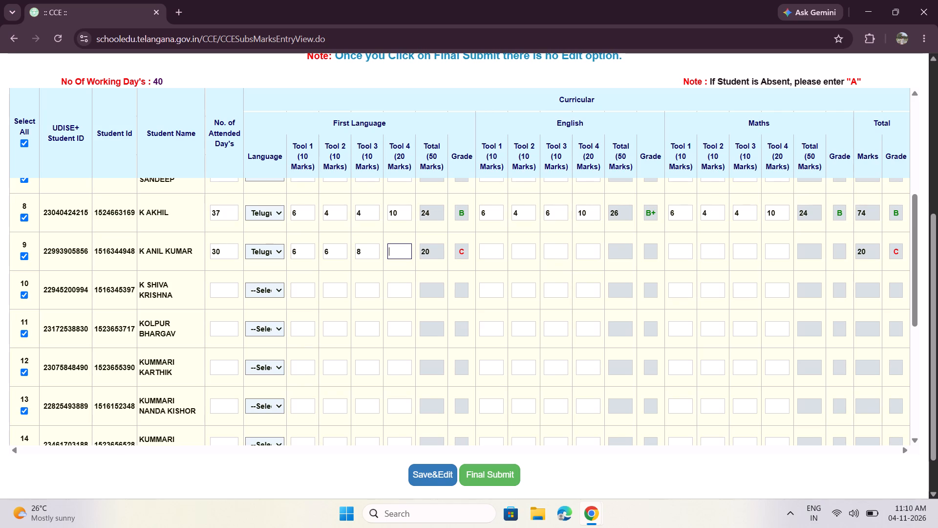
type("13")
Enter the ninth student's English marks: 4, 6, 4 and 10 for Tools 1 to 4.
left_click(489, 258)
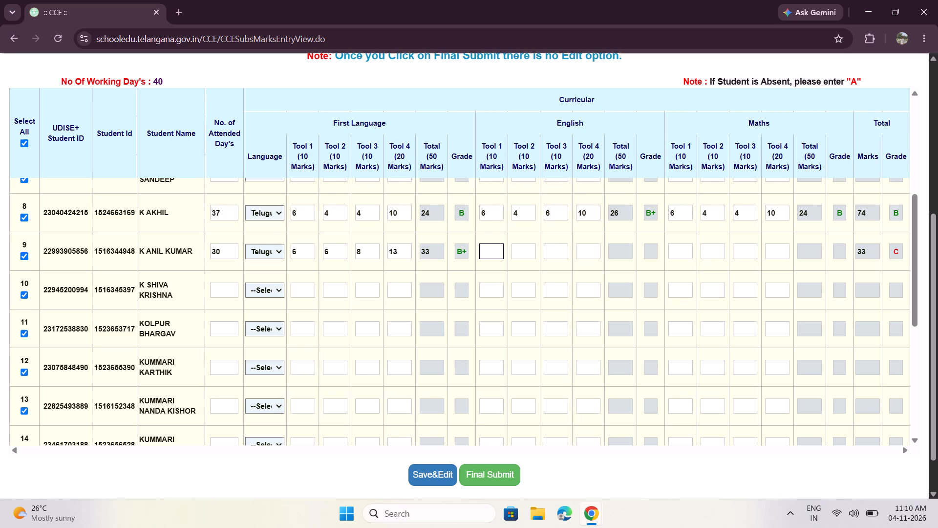
key("4")
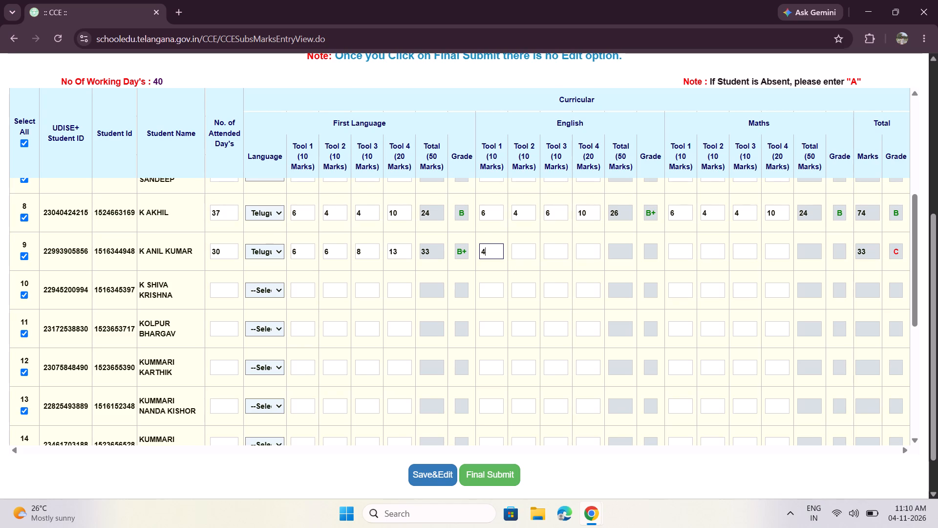
left_click(520, 255)
key("6")
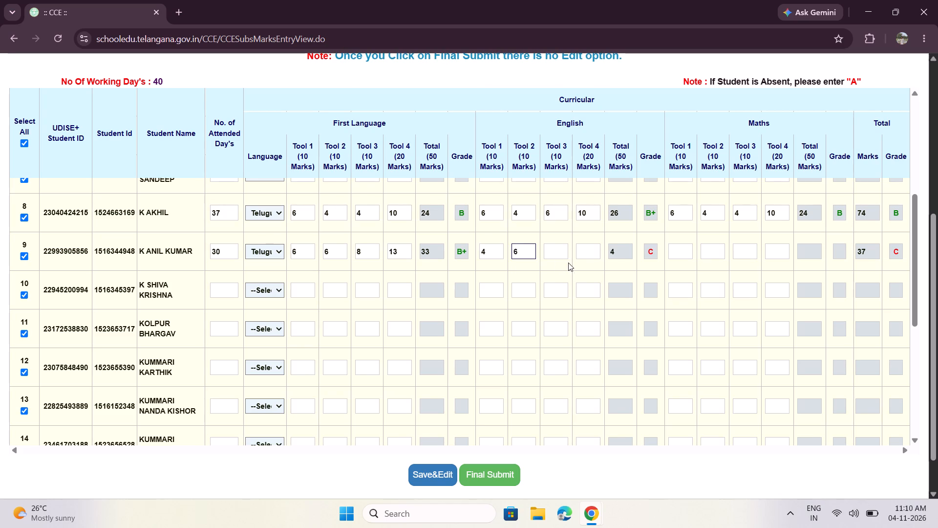
left_click(559, 255)
key("4")
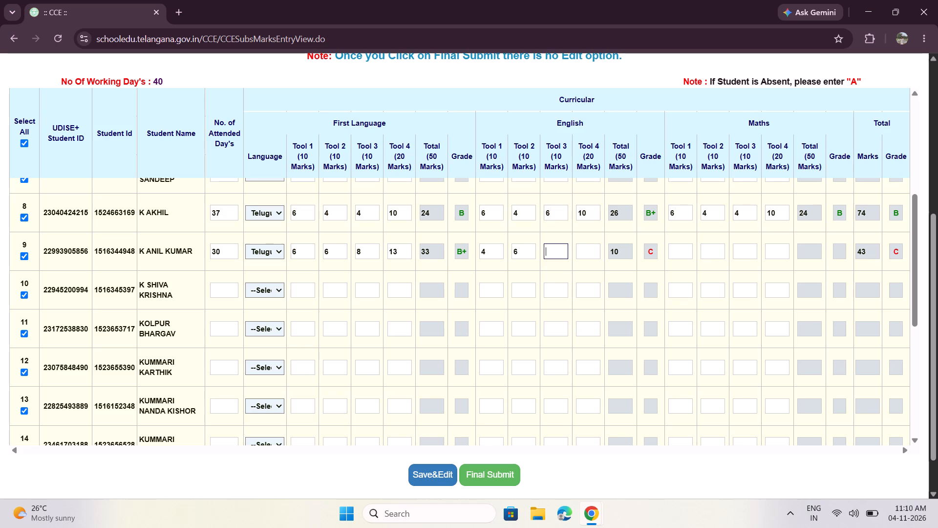
left_click(594, 257)
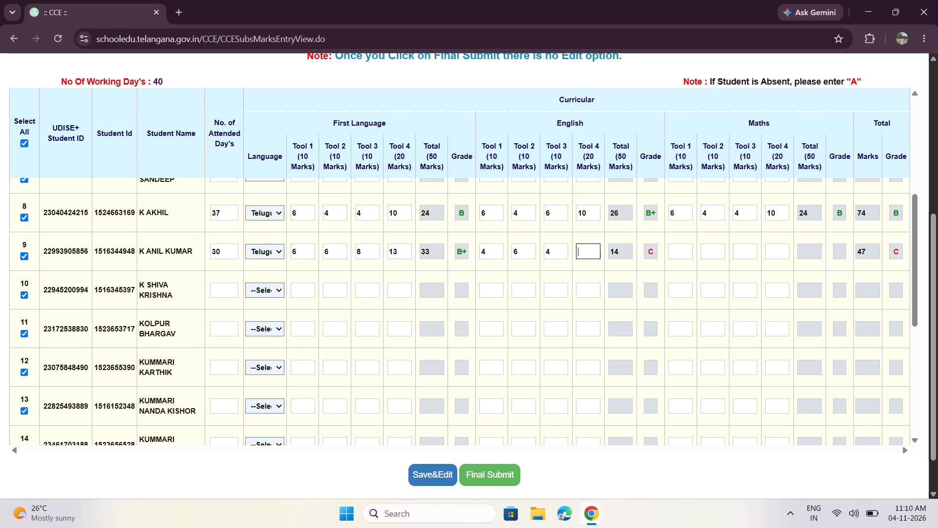
left_click(594, 257)
type("112")
key("0")
key("BackSpace")
key("BackSpace")
key("BackSpace")
key("0")
Enter the ninth student's Maths marks: 6, 6, 4 and 10 for Tools 1 to 4.
left_click(687, 245)
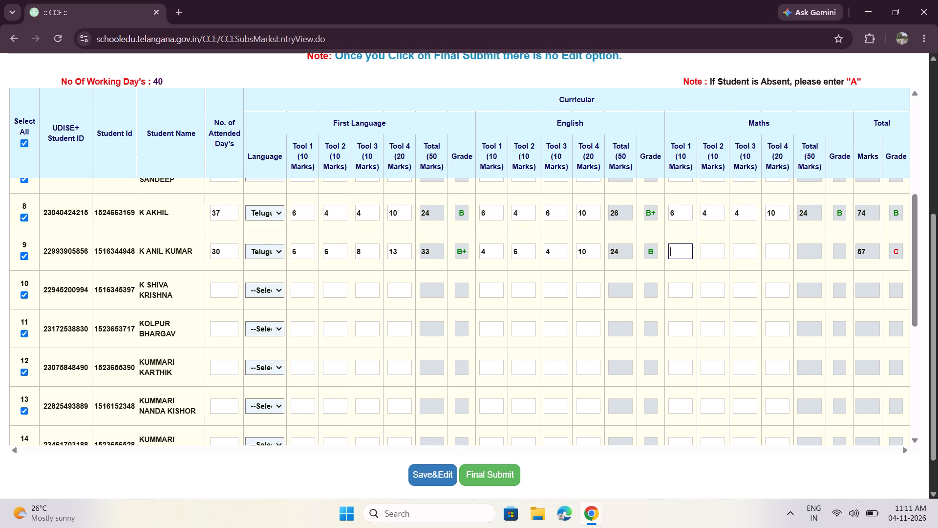
key("6")
left_click(708, 249)
key("6")
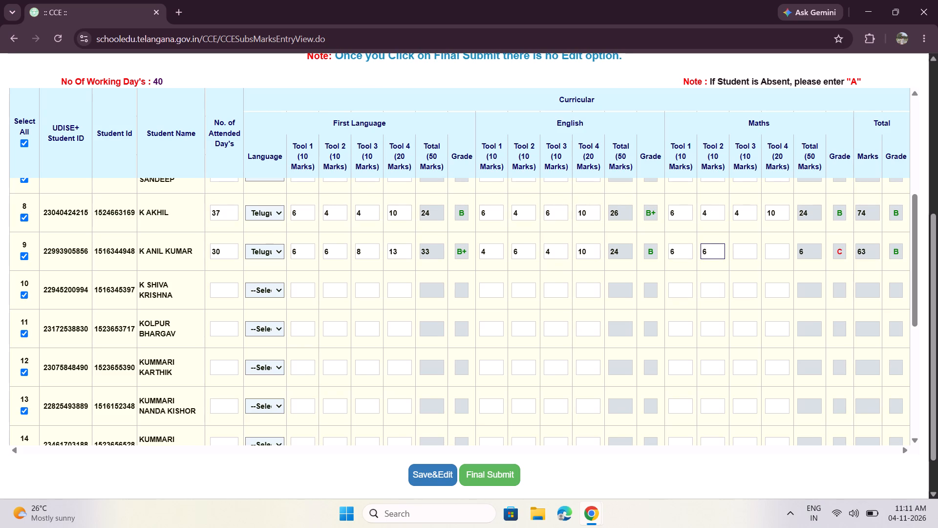
left_click(734, 249)
key("7")
key("BackSpace")
key("4")
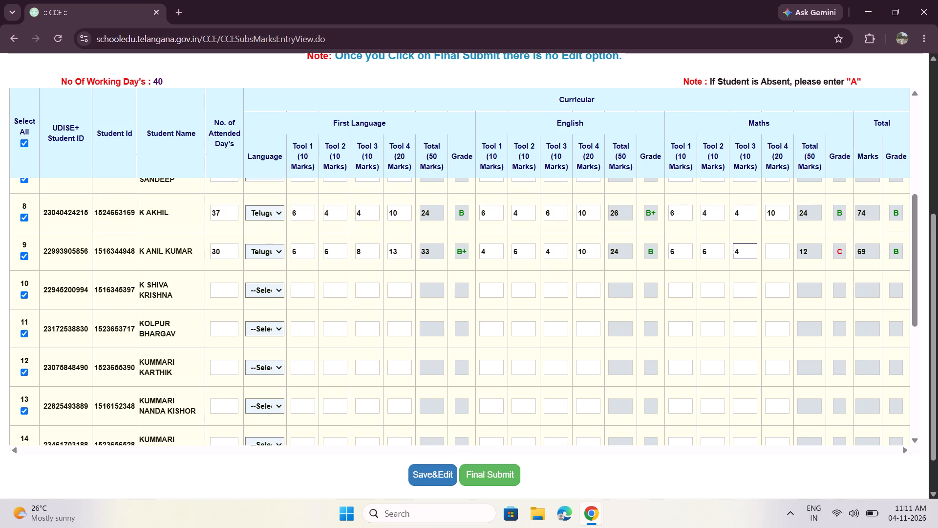
left_click(766, 249)
type("10")
left_click(861, 246)
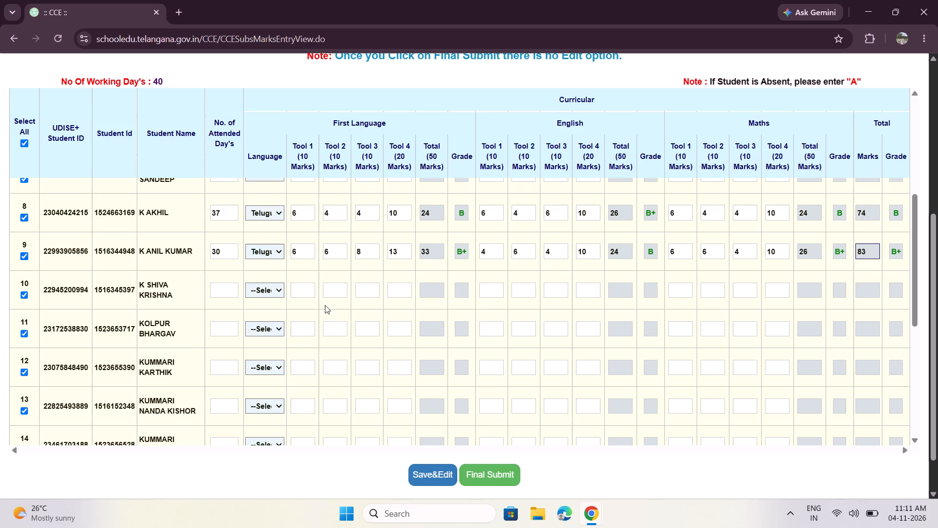
Set the tenth student's attended days to 36 and select Telugu as the first language.
left_click(224, 292)
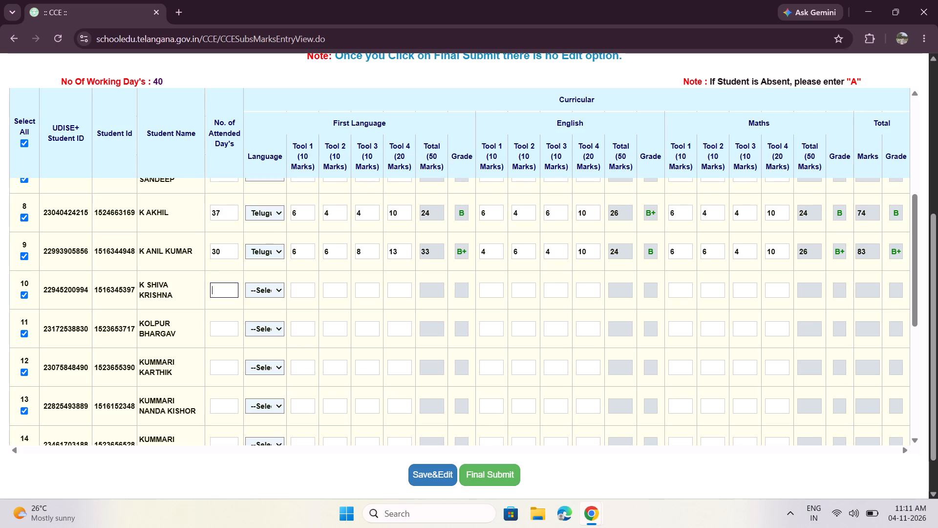
type("35")
key("BackSpace")
key("6")
left_click(280, 290)
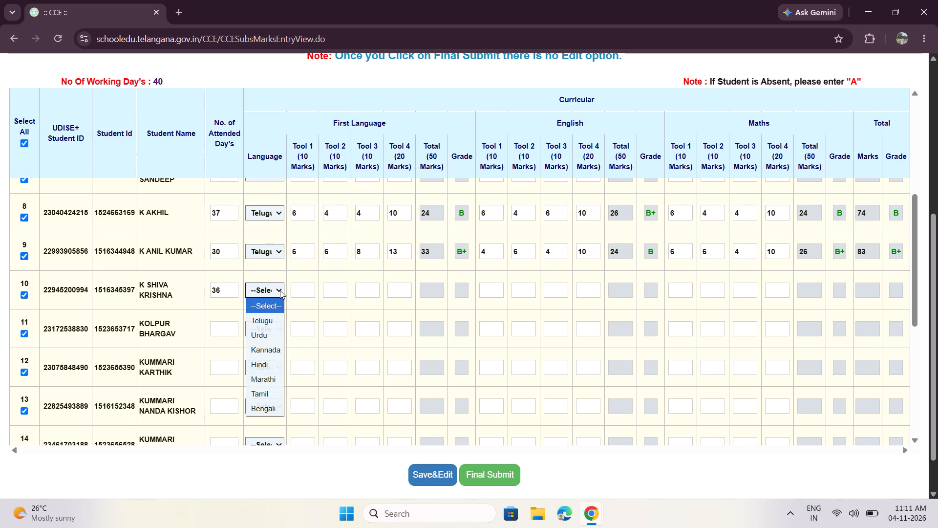
left_click(266, 315)
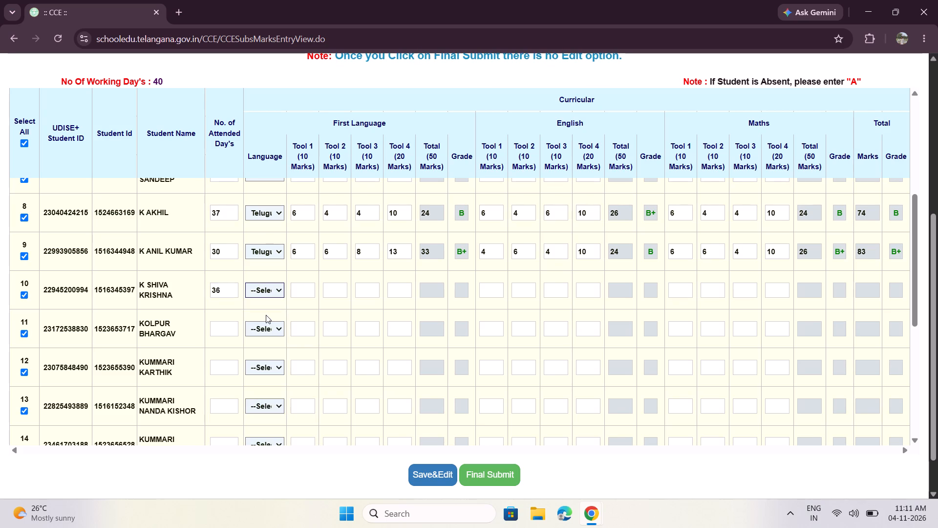
Enter the tenth student's first-language marks: 6, 8, 6 and 13 for Tools 1 to 4.
left_click(300, 286)
key("8")
key("BackSpace")
key("6")
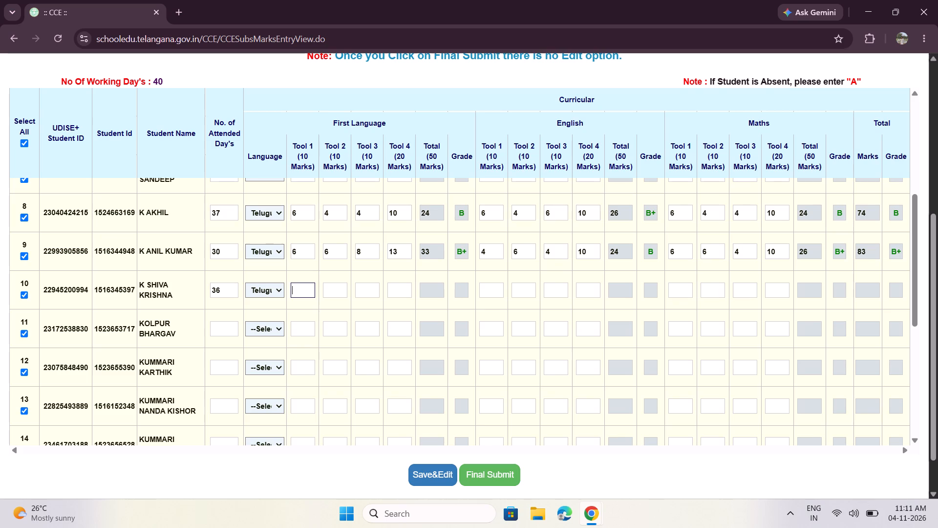
left_click(333, 288)
key("6")
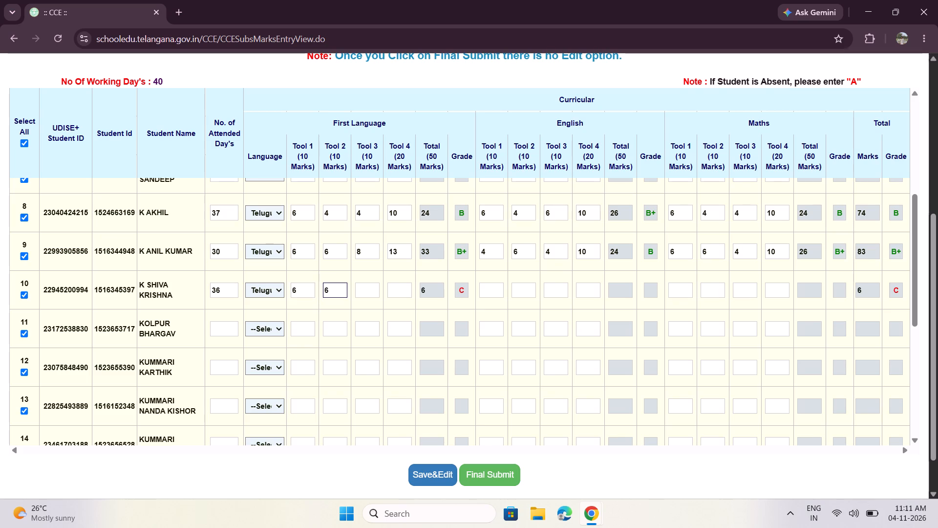
key("BackSpace")
key("8")
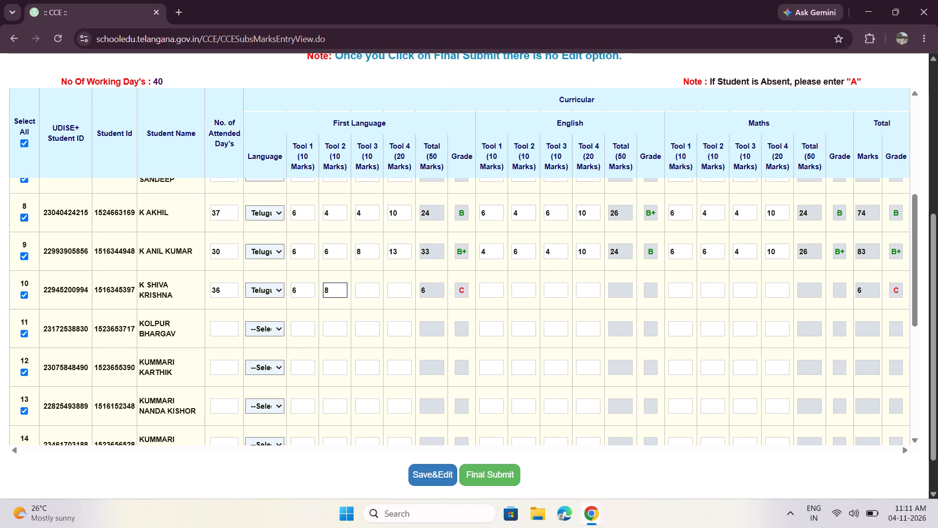
left_click(366, 290)
key("6")
left_click(392, 290)
type("13")
Enter the tenth student's English marks: 8, 8, 6 and 14 for Tools 1 to 4.
left_click(482, 286)
key("8")
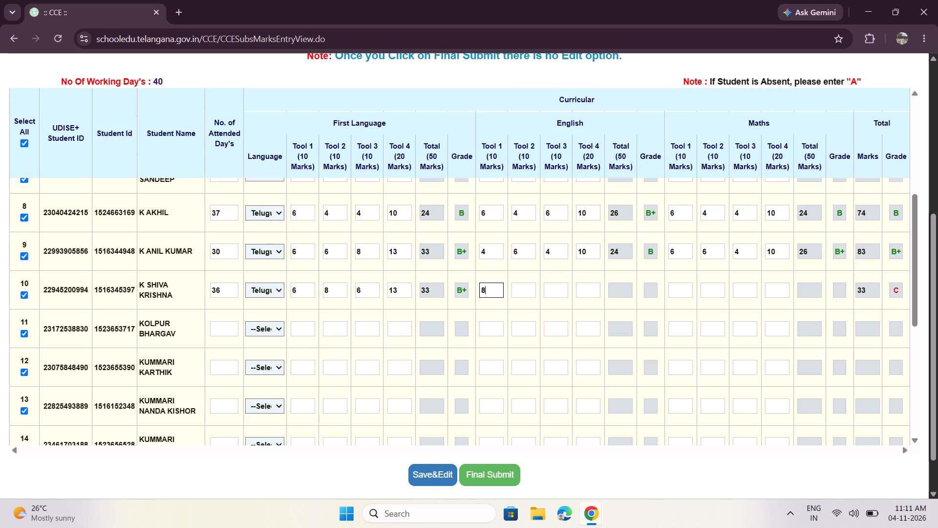
left_click(512, 288)
type("89")
key("BackSpace")
left_click(550, 286)
key("6")
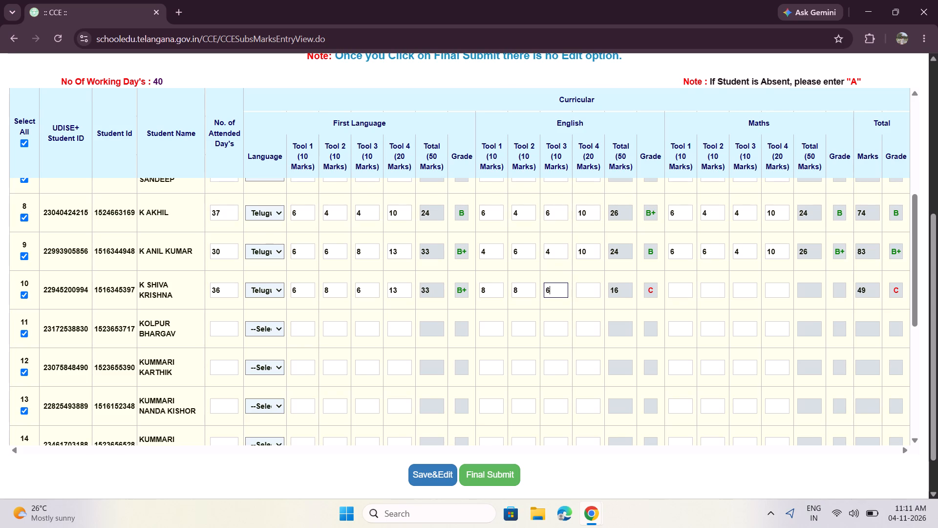
left_click(577, 289)
type("14")
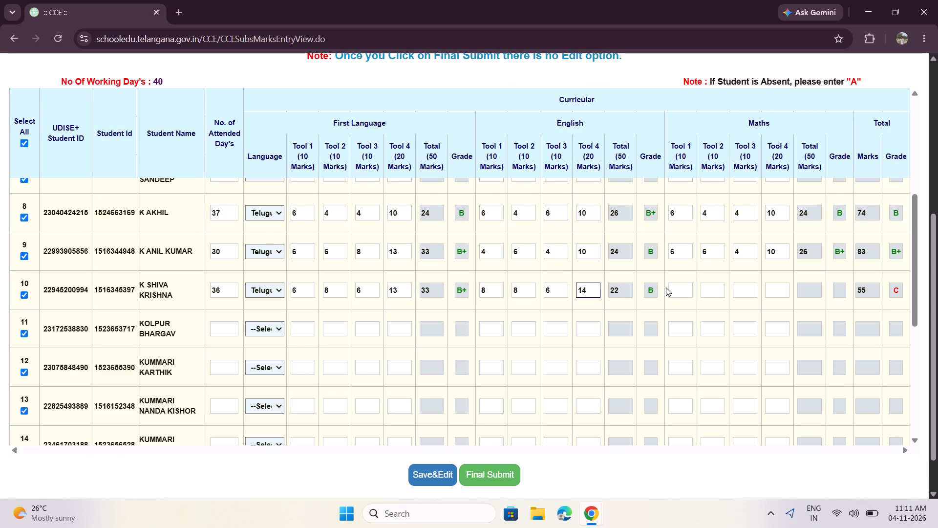
Enter the tenth student's Maths marks: 6, 8, 6 and 13 for Tools 1 to 4.
left_click(670, 288)
key("6")
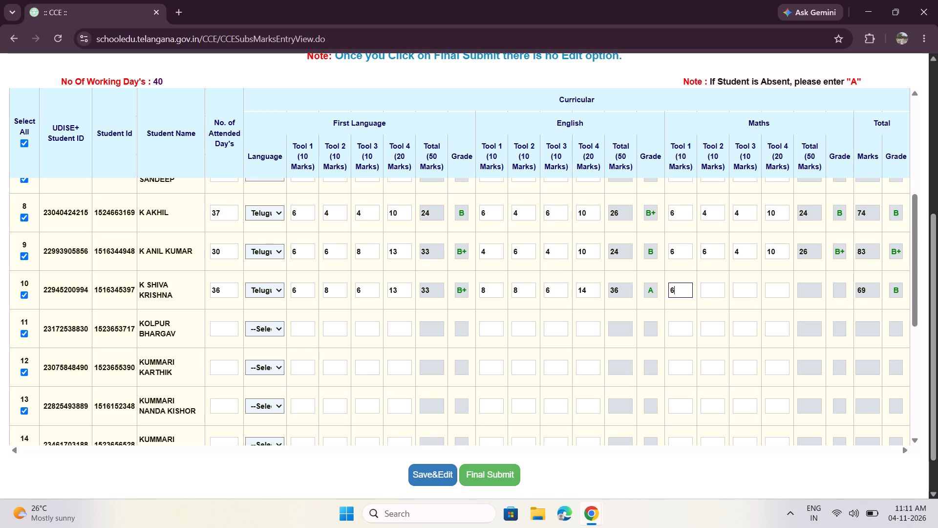
left_click(720, 288)
key("8")
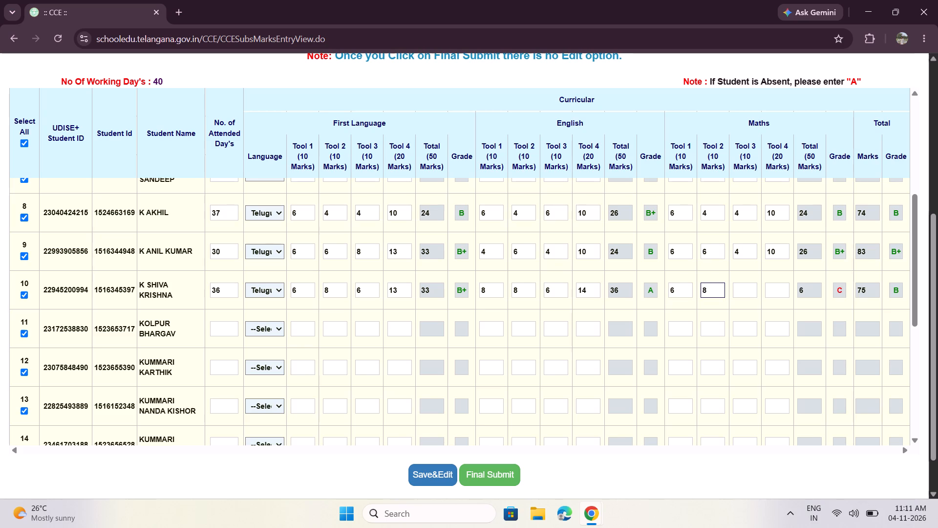
left_click(750, 288)
key("6")
left_click(769, 288)
type("13")
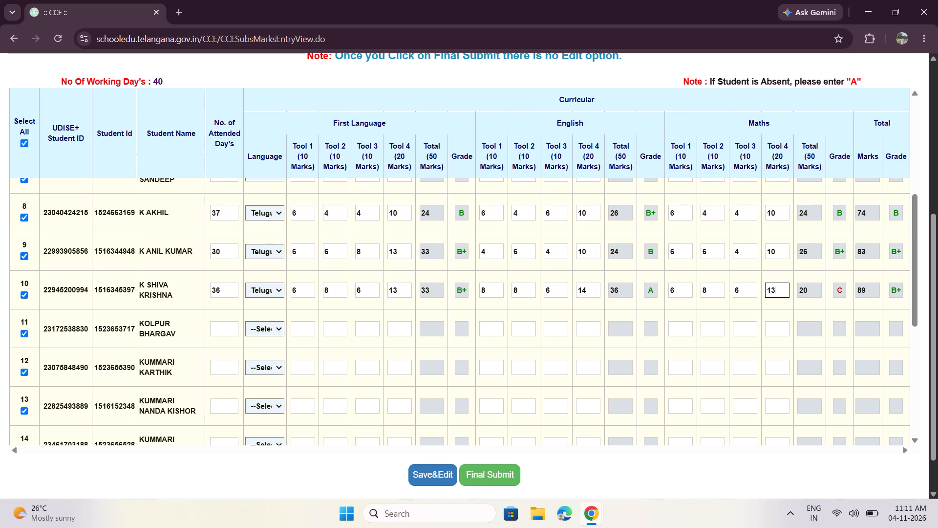
Set the eleventh student's attended days to 36 and select Telugu as the first language.
left_click_drag(800, 287, 479, 300)
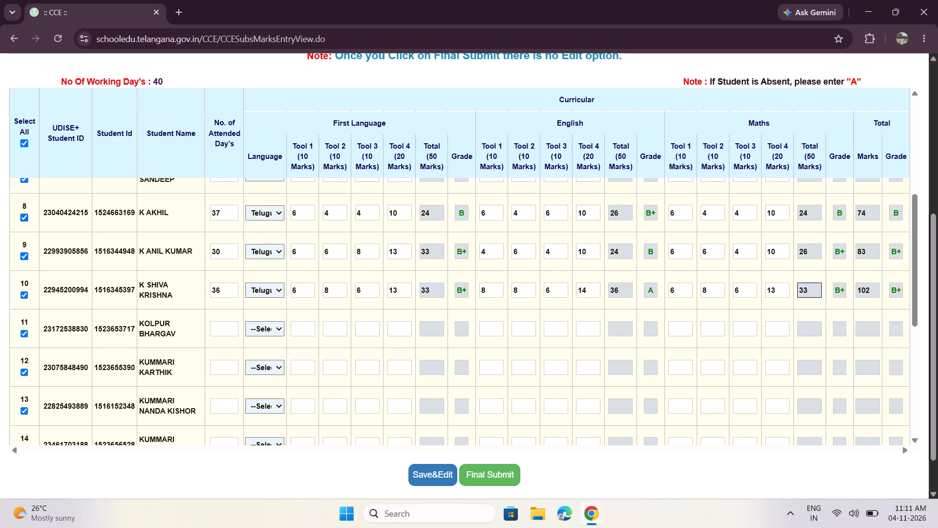
left_click(221, 335)
left_click(218, 329)
type("36")
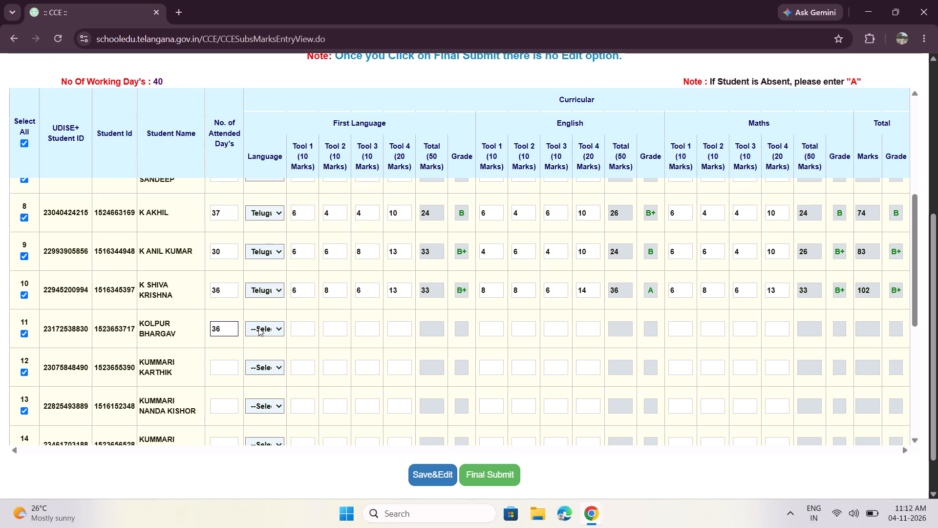
left_click(260, 328)
left_click(262, 352)
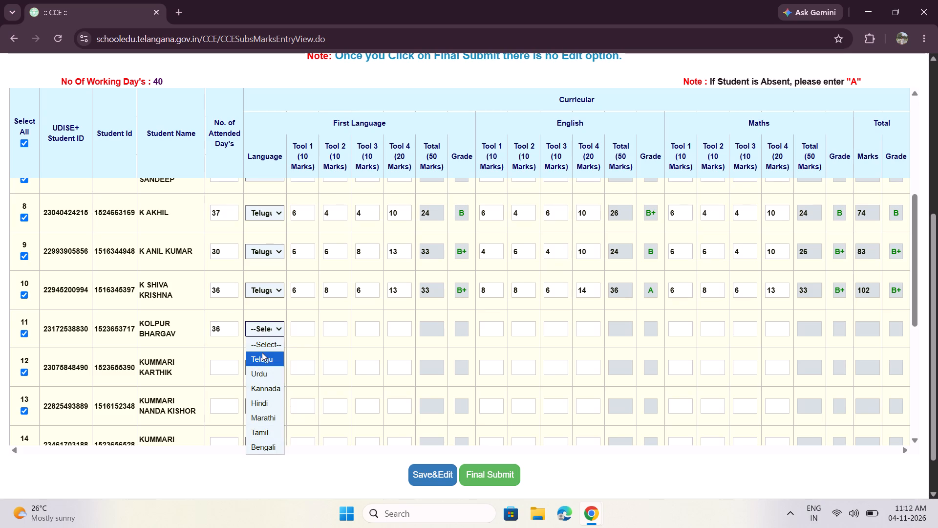
Enter the eleventh student's first-language marks: 8, 8, 6 and 14 for Tools 1 to 4.
left_click(301, 331)
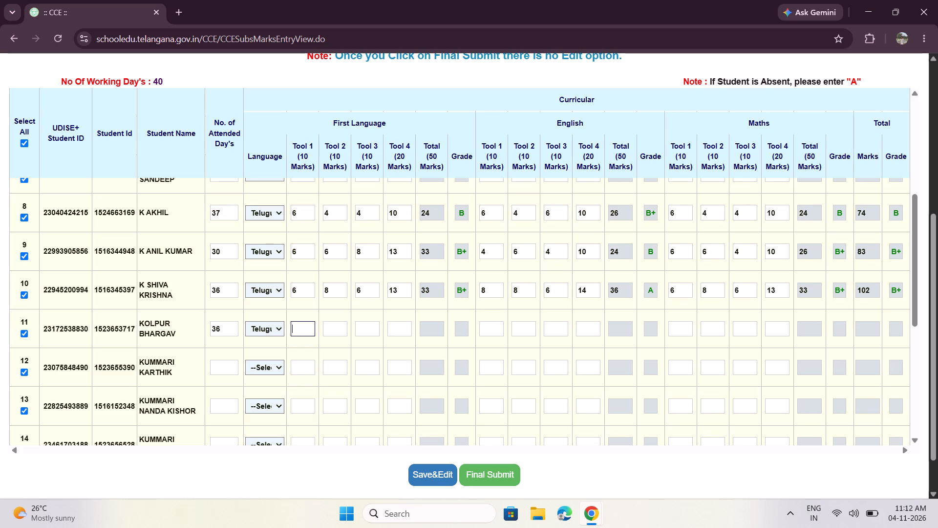
key("8")
left_click(338, 328)
key("8")
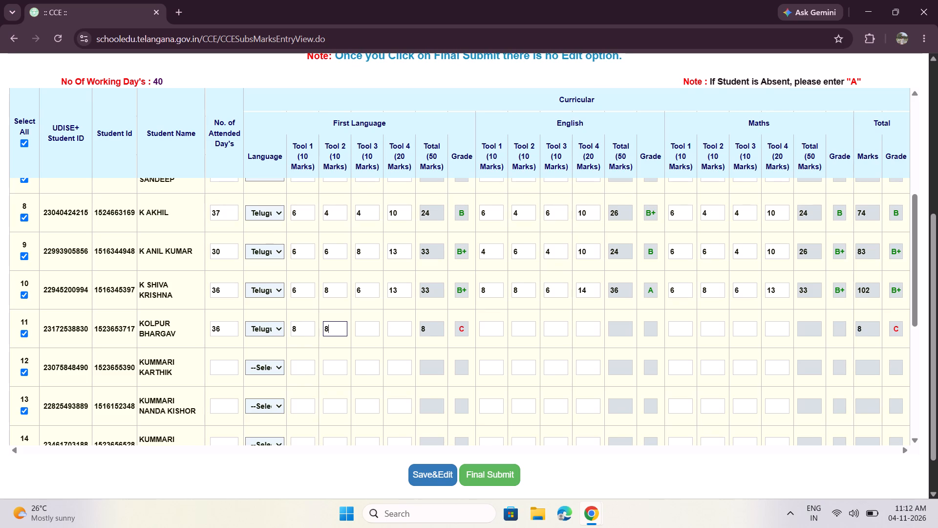
left_click(363, 327)
key("5")
key("BackSpace")
key("6")
left_click(399, 327)
key("1")
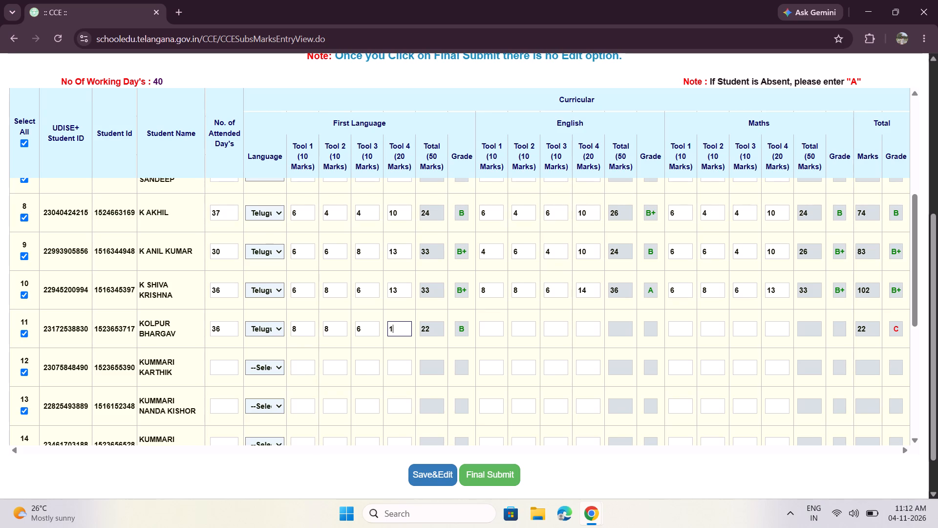
key("4")
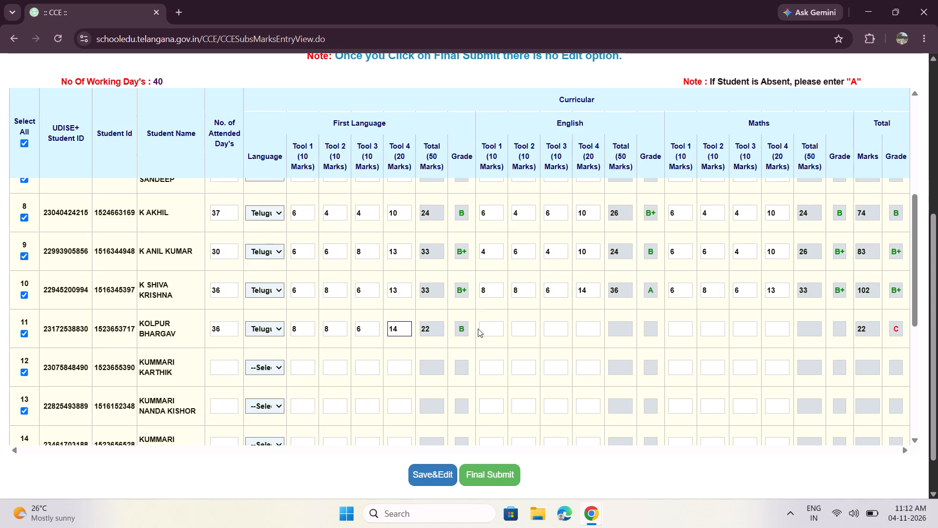
Enter the eleventh student's English marks: 8, 6, 8 and 15 for Tools 1 to 4.
left_click(481, 329)
key("8")
left_click(511, 329)
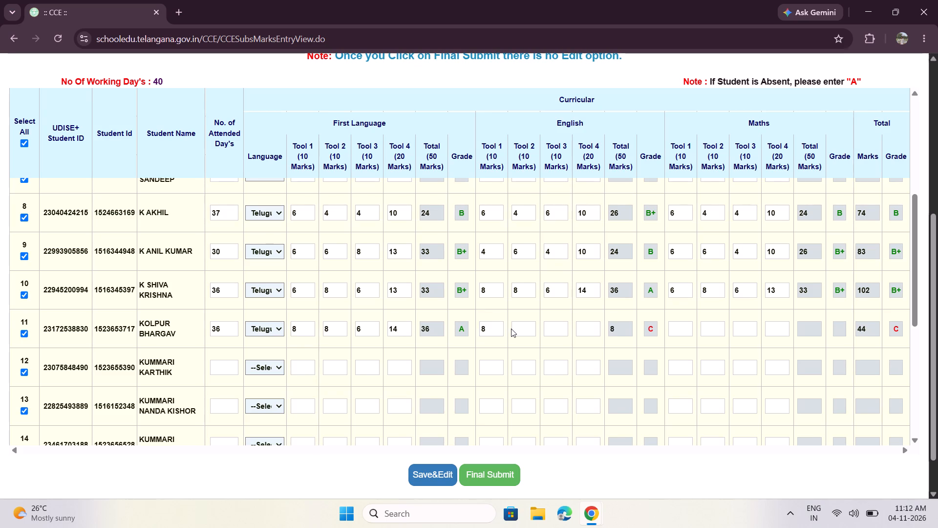
key("6")
type("66")
left_click(513, 330)
key("6")
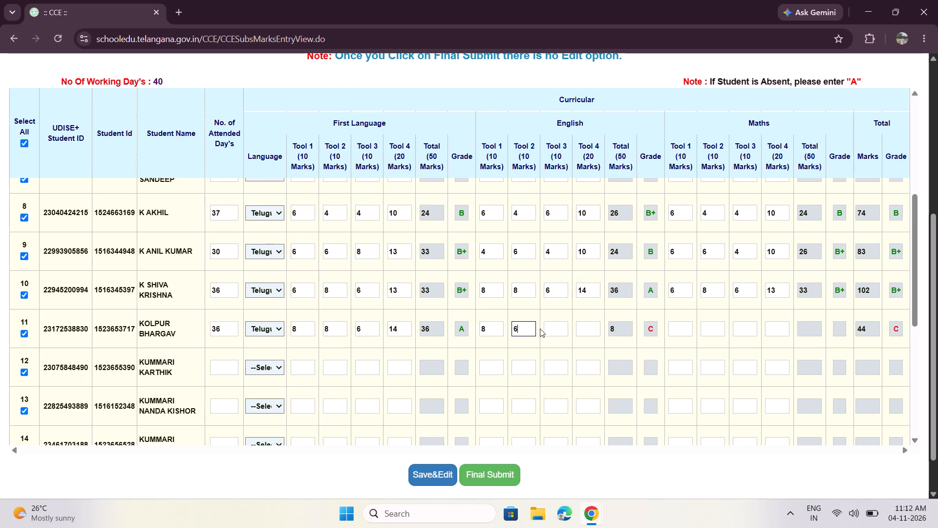
left_click(549, 328)
key("8")
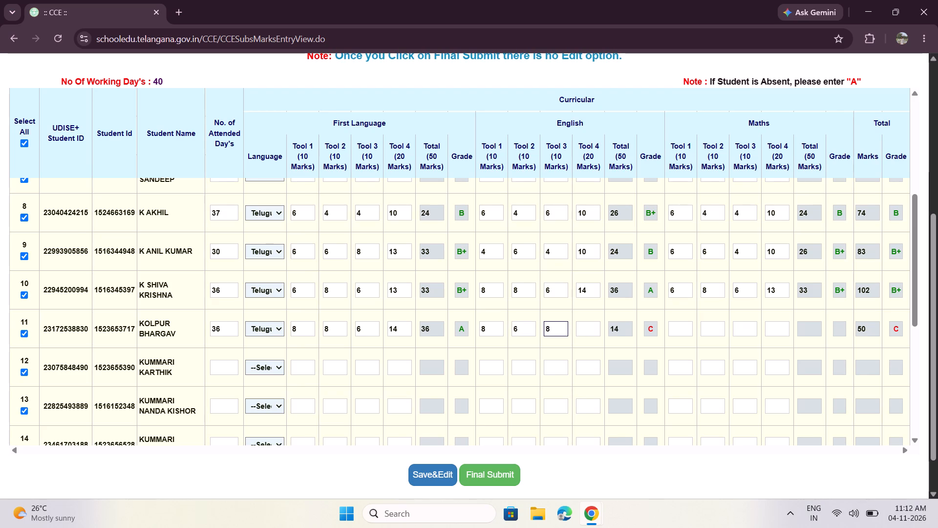
left_click(583, 327)
type("15")
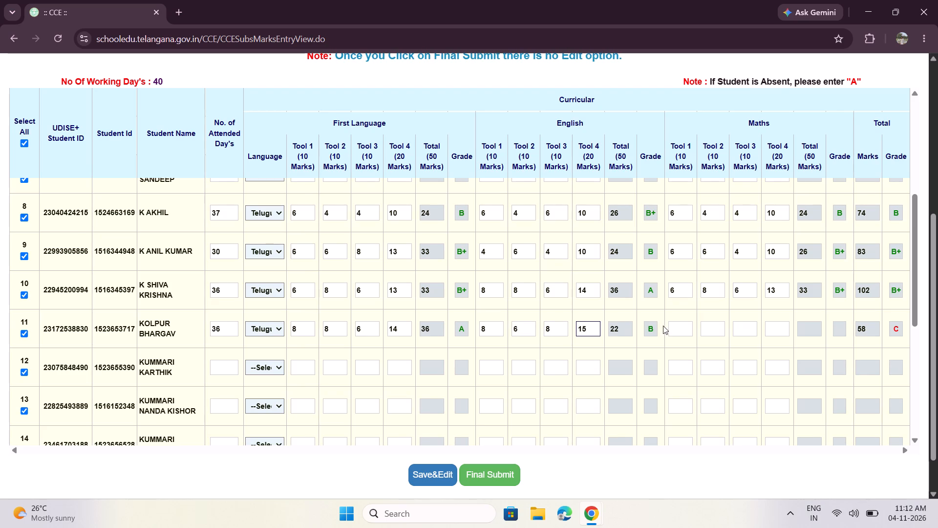
Enter the eleventh student's Maths marks: 8, 4, 6 and 12 for Tools 1 to 4.
left_click(675, 325)
key("8")
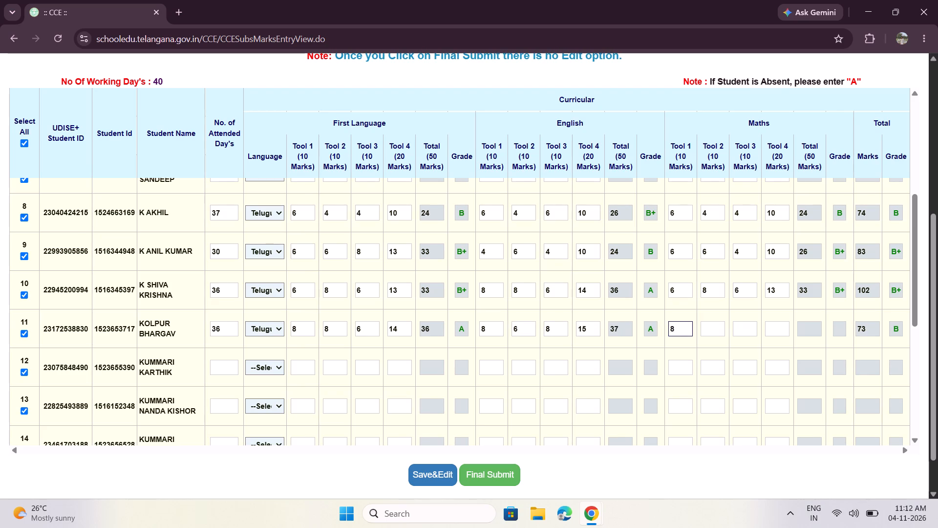
left_click(712, 328)
key("4")
left_click(739, 328)
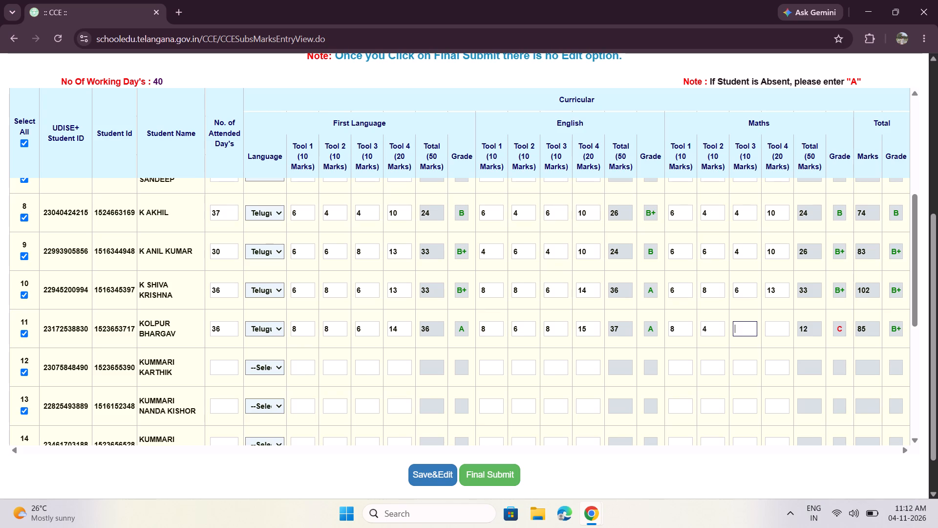
key("6")
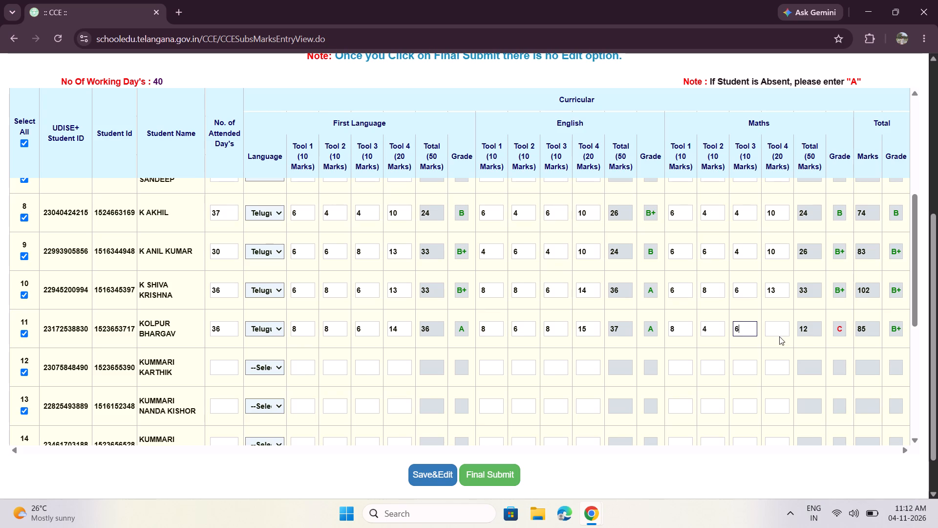
left_click(778, 330)
type("120")
key("BackSpace")
left_click(858, 340)
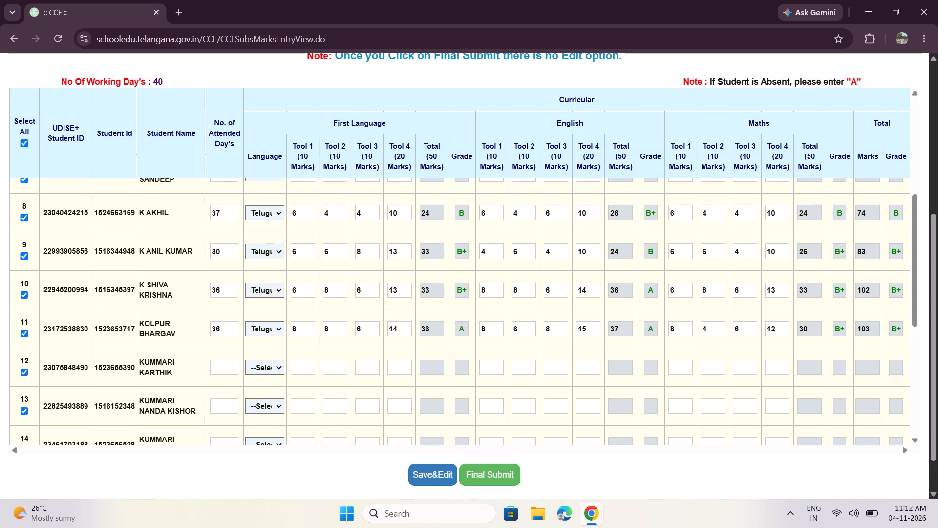
Select Telugu as the first language for the twelfth and thirteenth students.
left_click(224, 368)
left_click(253, 371)
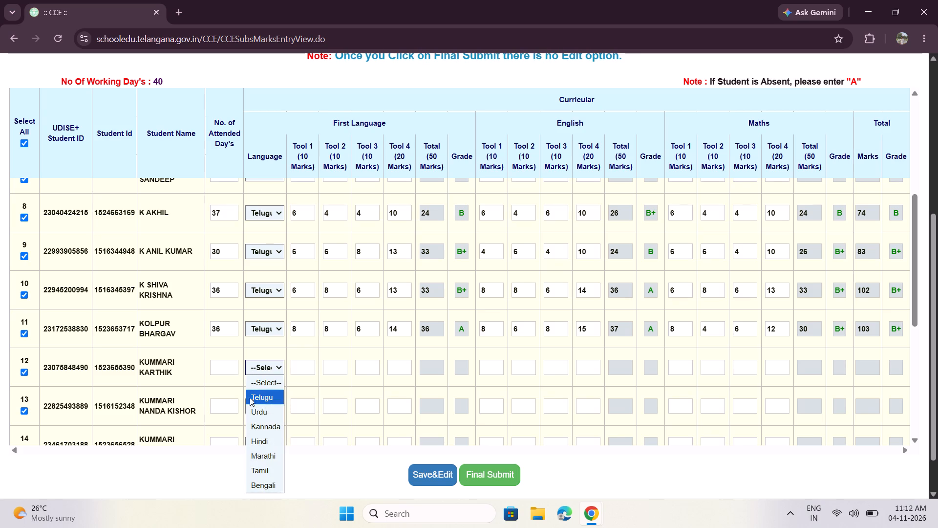
left_click(253, 396)
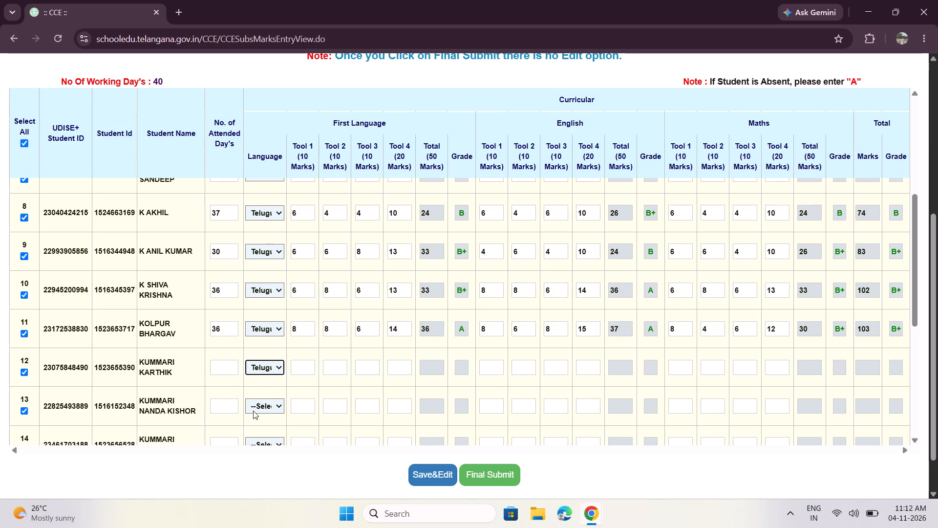
left_click(253, 411)
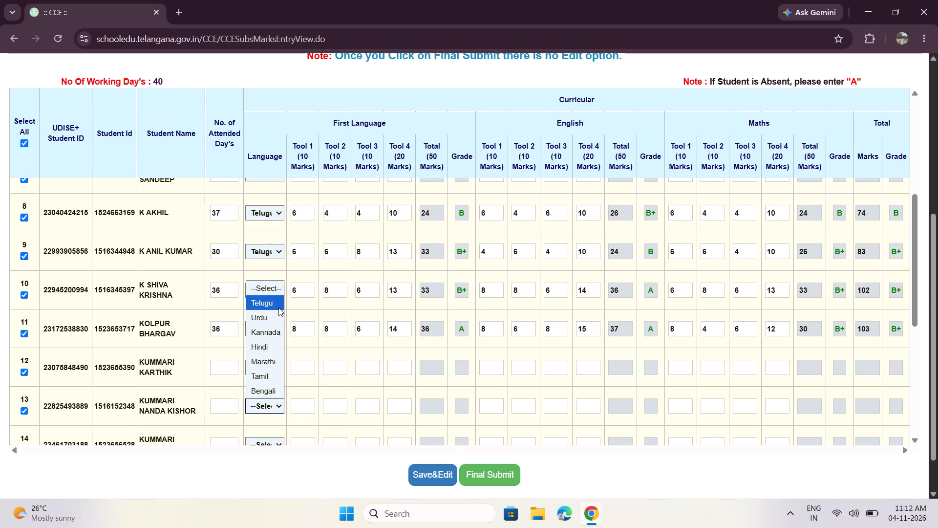
left_click(278, 308)
left_click(285, 308)
Set the twelfth student's number of attended days to 36.
key("Down")
key("Down")
key("Down")
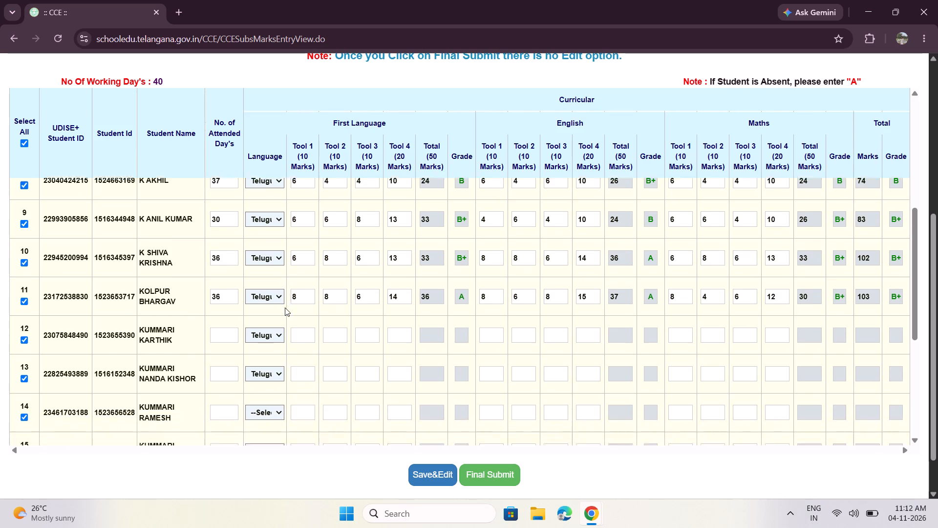
key("Down")
key("Down")
key("Down")
key("Down")
key("Down")
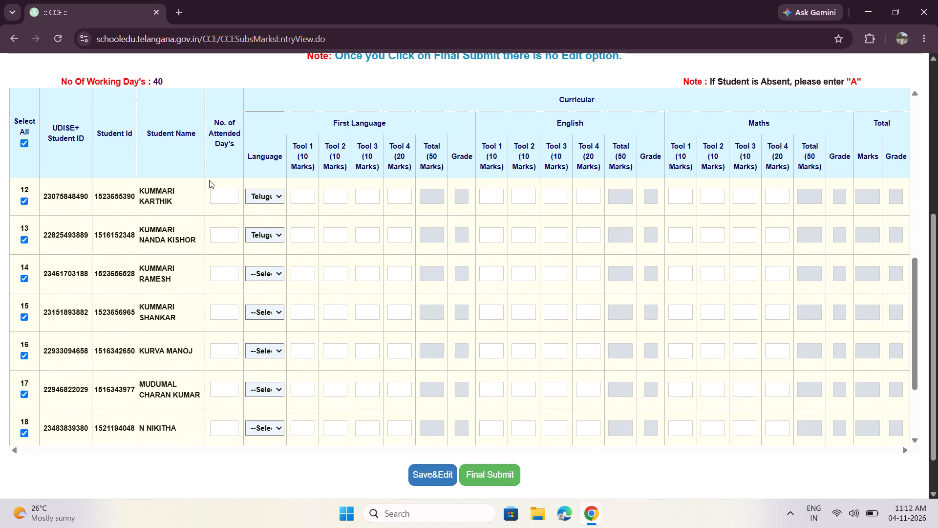
left_click(213, 193)
type("33")
key("BackSpace")
key("6")
Enter the twelfth student's first-language marks: 6, 6, 8 and 13 for Tools 1 to 4.
left_click(307, 197)
left_click(320, 188)
key("Up")
left_click(305, 217)
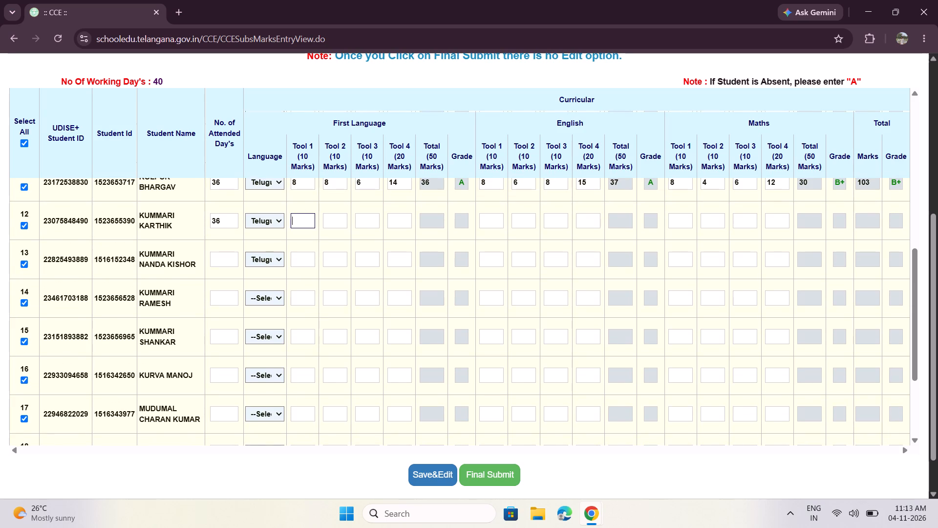
key("6")
left_click(337, 217)
key("6")
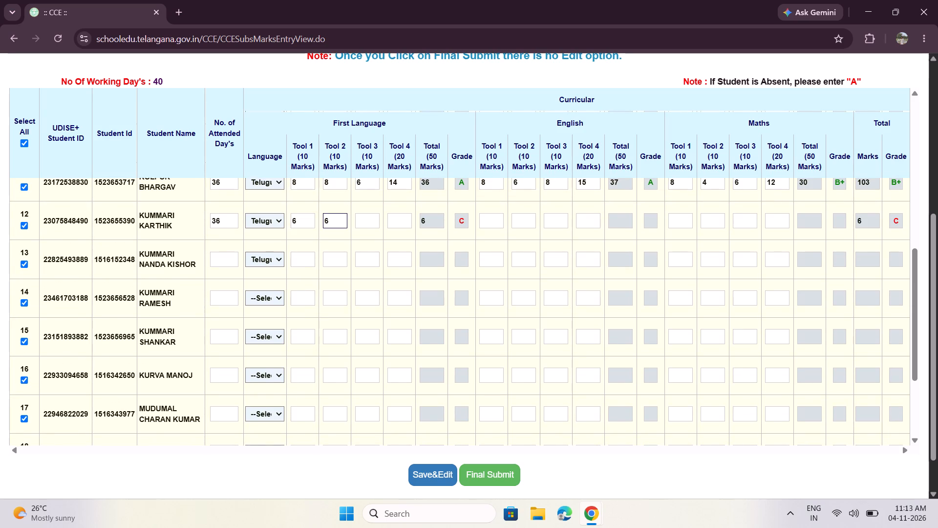
left_click(360, 217)
key("8")
left_click(398, 220)
key("1")
key("Return")
key("3")
Enter the twelfth student's English marks: 8, 6, 6 and 14 for Tools 1 to 4.
left_click(489, 223)
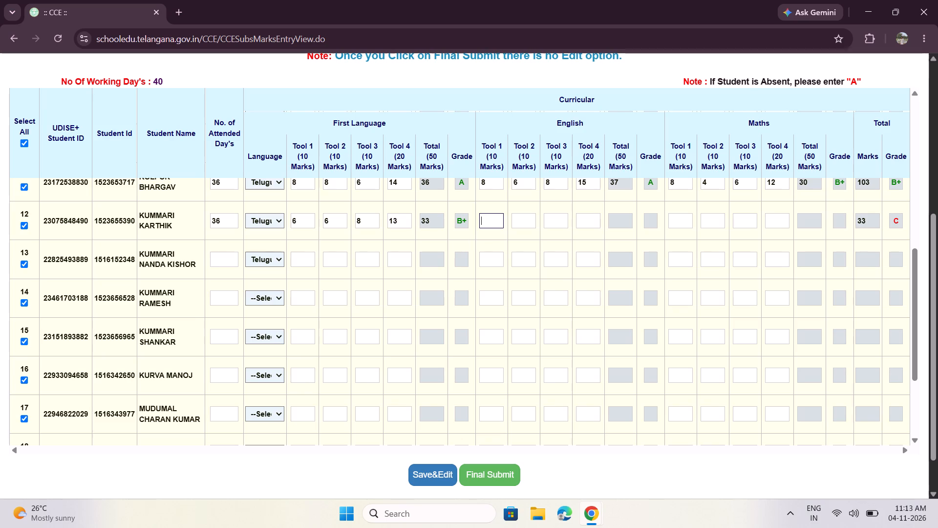
key("8")
left_click(514, 223)
key("6")
left_click(547, 221)
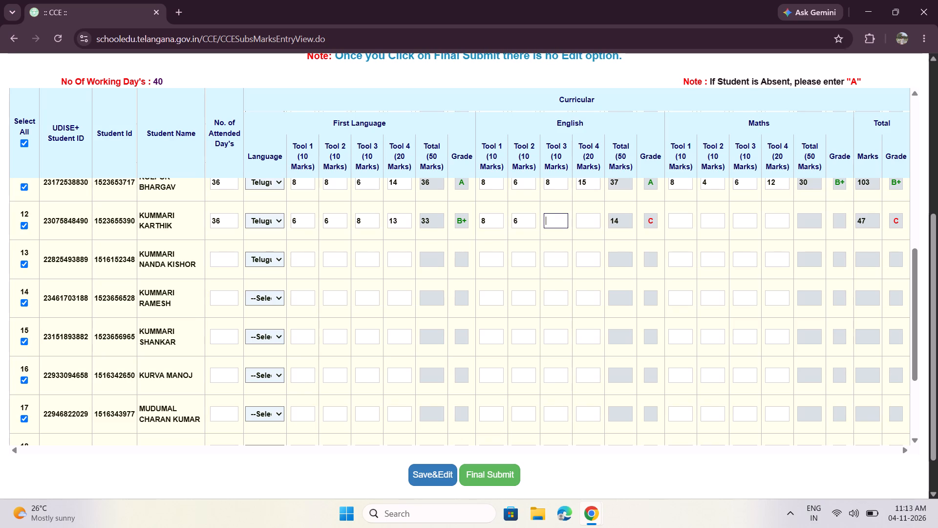
key("6")
left_click(579, 226)
type("14")
Enter the twelfth student's Maths marks: 6, 6, 8 and 13 for Tools 1 to 4.
left_click(672, 220)
key("6")
left_click(716, 220)
key("6")
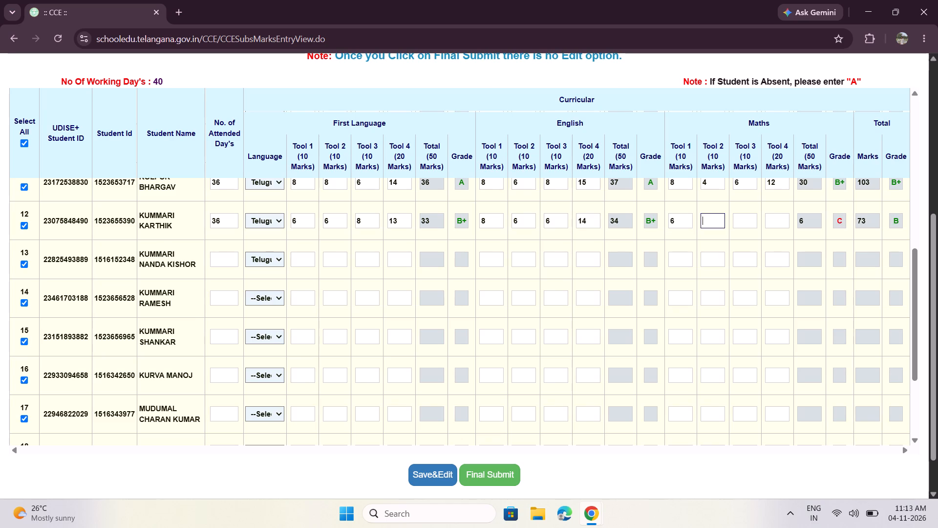
left_click_drag(742, 220, 781, 218)
key("8")
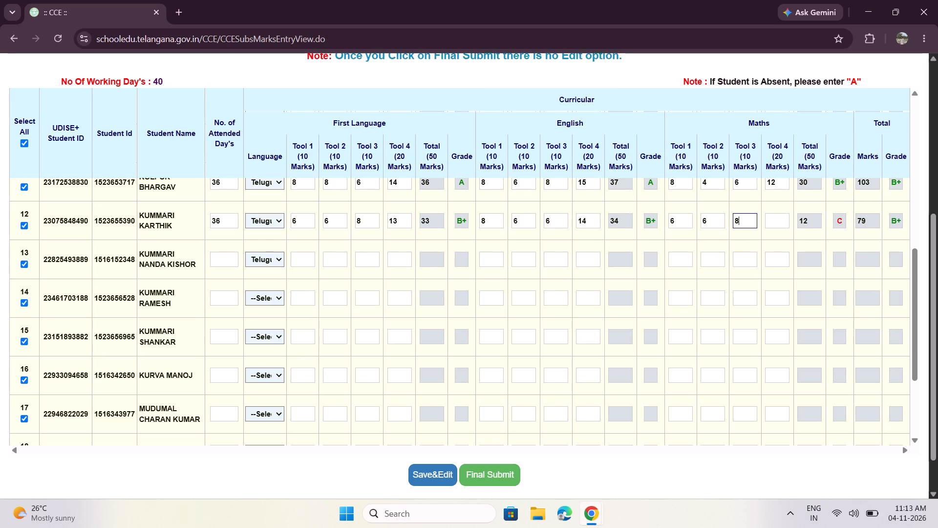
left_click(781, 218)
type("13")
left_click(853, 219)
Set the thirteenth student's number of attended days to 36.
left_click(226, 260)
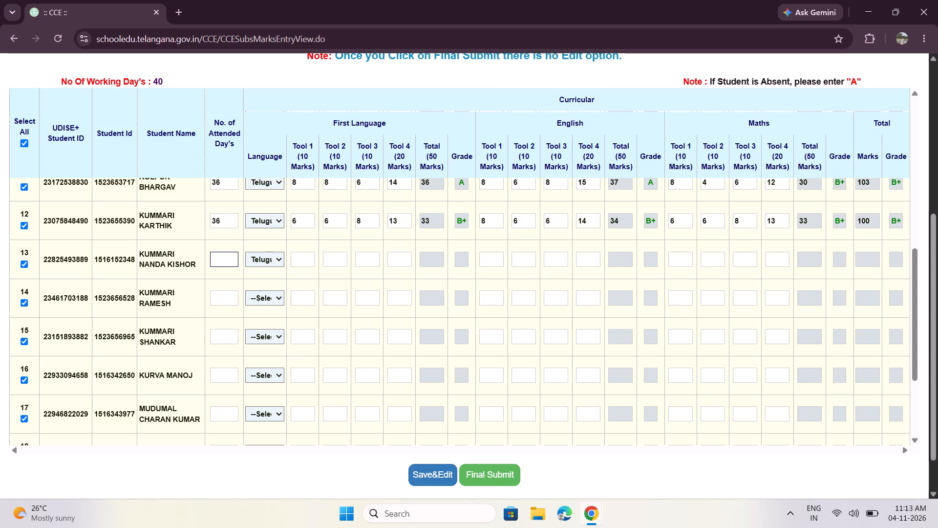
type("36")
Enter the thirteenth student's first-language marks: 6, 6, 6 and 11 for Tools 1 to 4.
left_click(301, 256)
key("6")
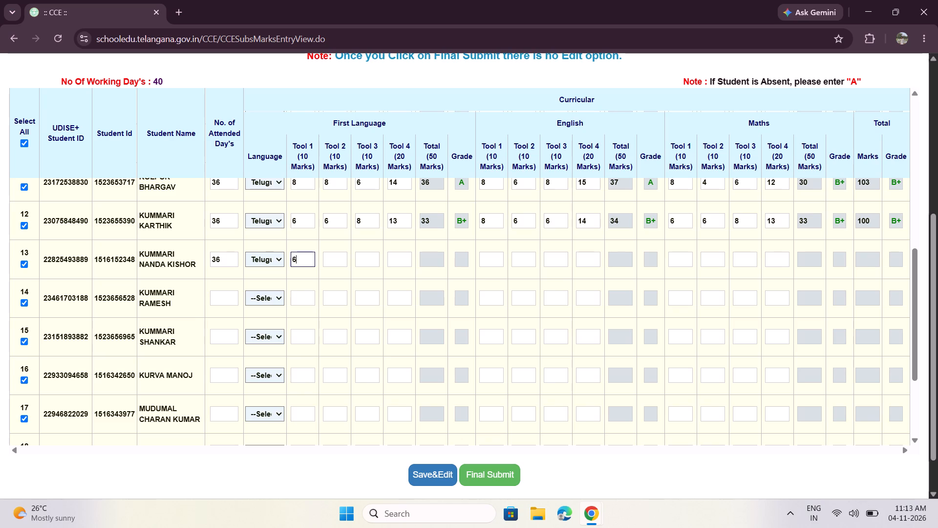
left_click(327, 258)
key("6")
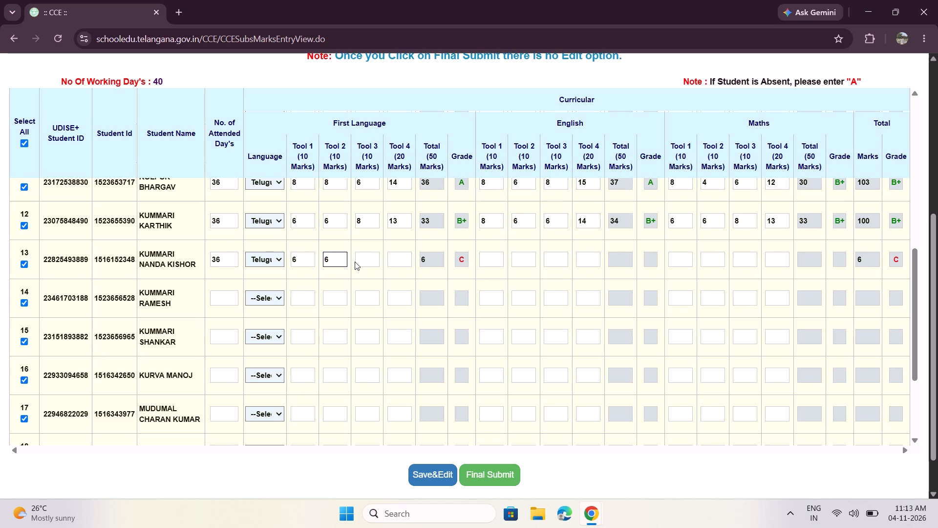
left_click(363, 263)
key("6")
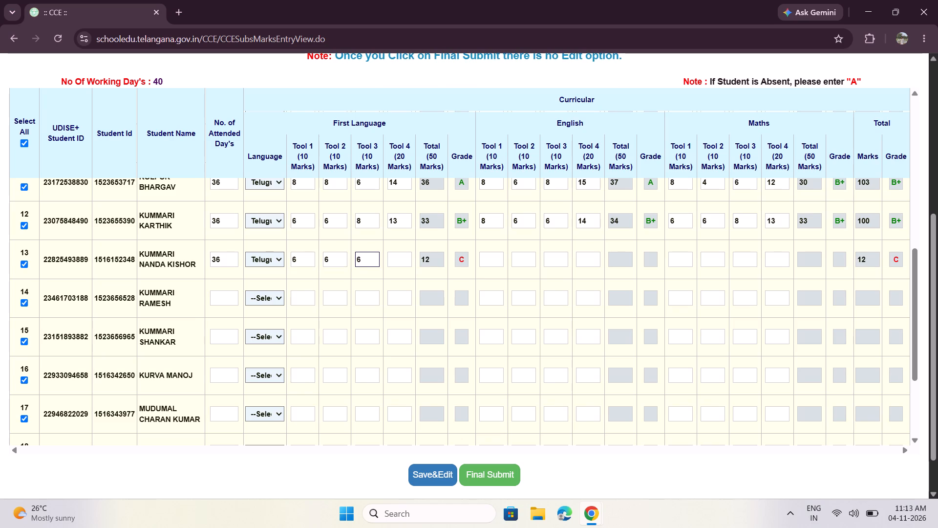
left_click(397, 266)
type("11")
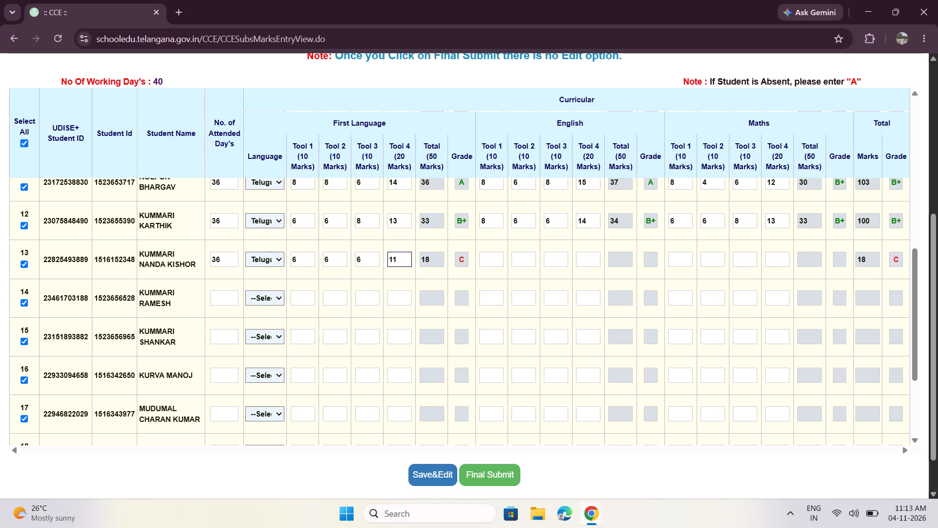
Enter the thirteenth student's English marks: 8, 6, 8 and 12 for Tools 1 to 4.
left_click(491, 262)
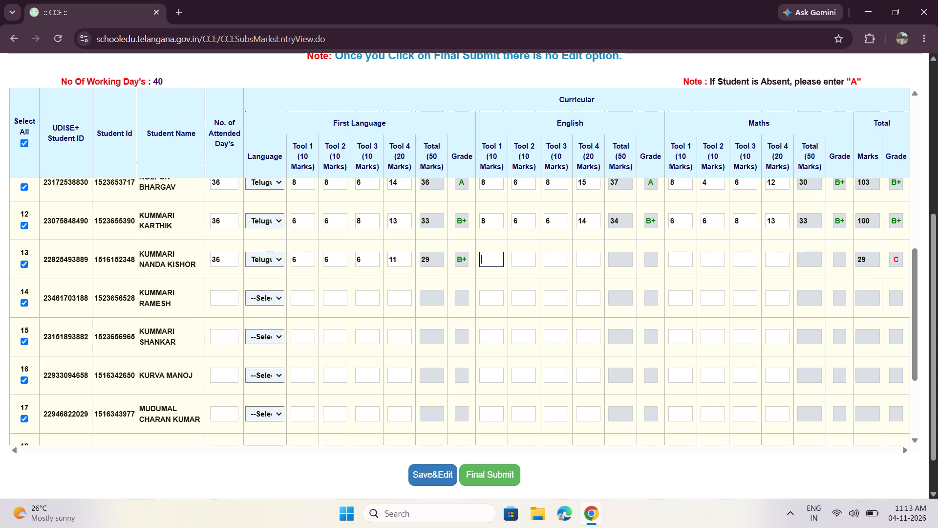
left_click(491, 260)
key("8")
left_click(522, 258)
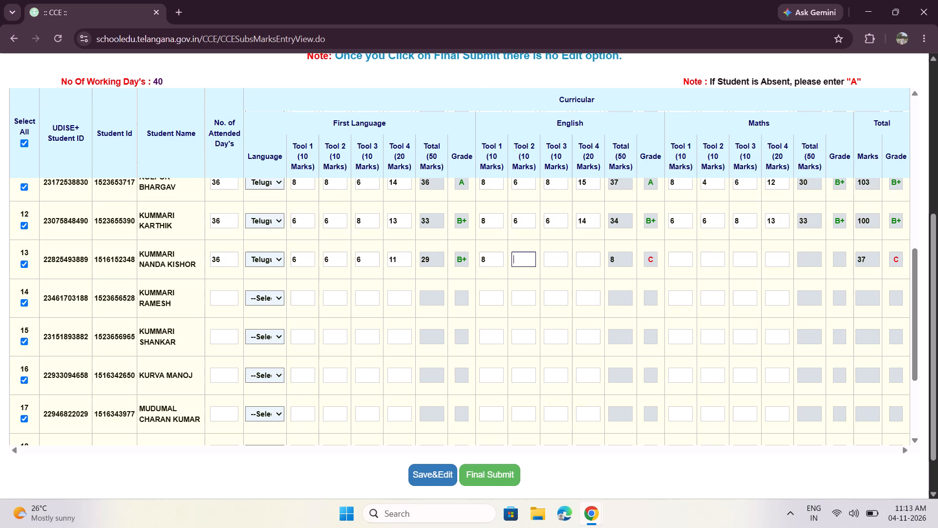
key("6")
left_click(550, 258)
key("8")
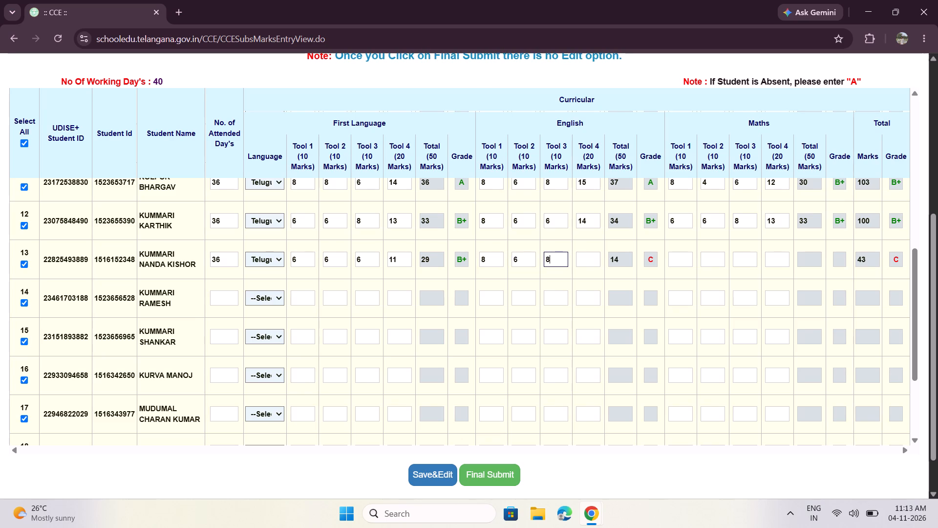
left_click(583, 255)
key("1")
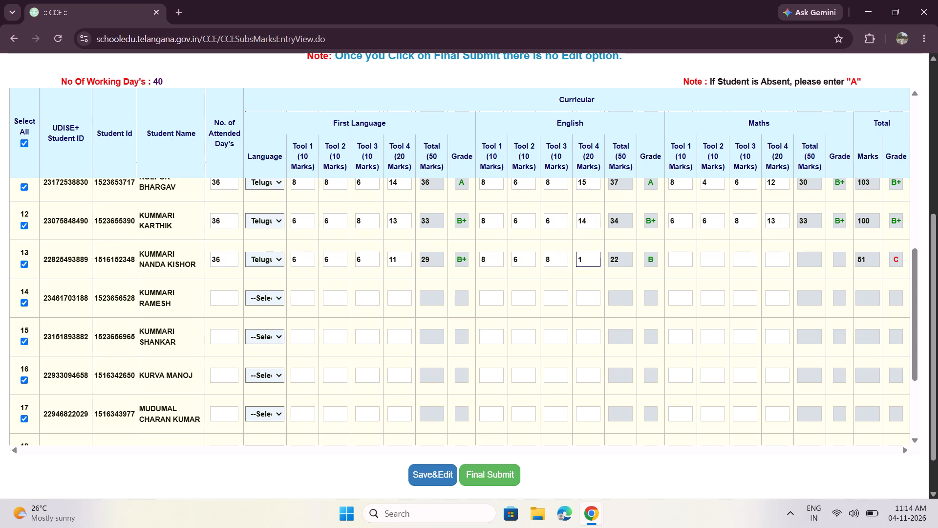
key("2")
Enter the thirteenth student's Maths marks: 8, 6, 6 and 12 for Tools 1 to 4.
left_click(675, 263)
key("8")
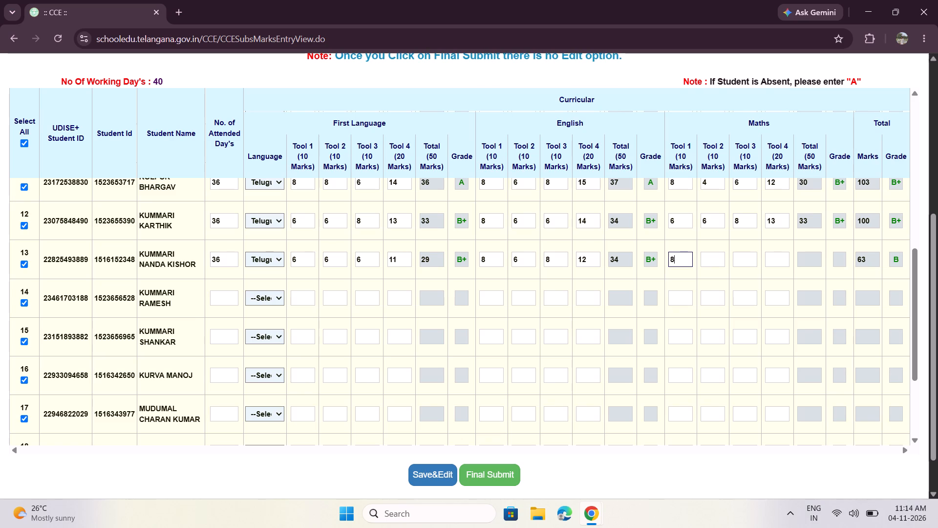
left_click(709, 257)
key("6")
left_click(743, 257)
key("6")
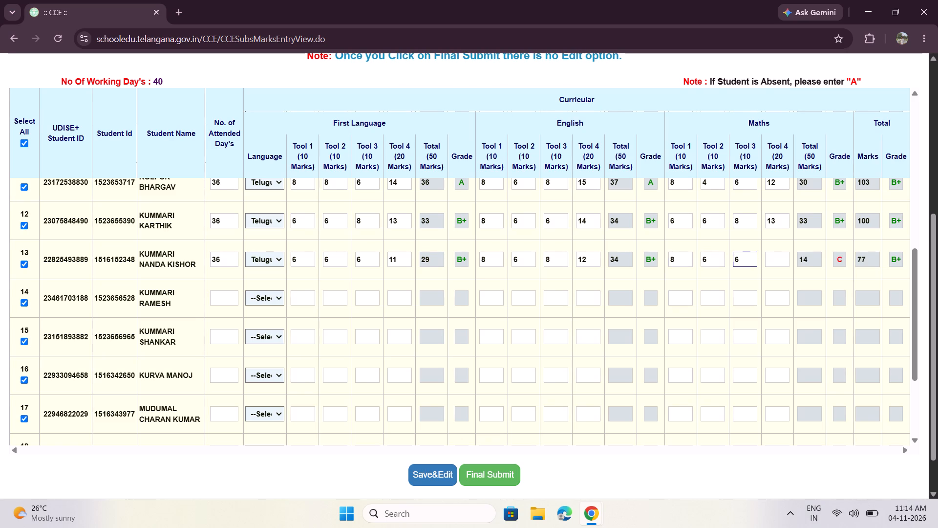
left_click(773, 260)
type("12")
left_click(843, 260)
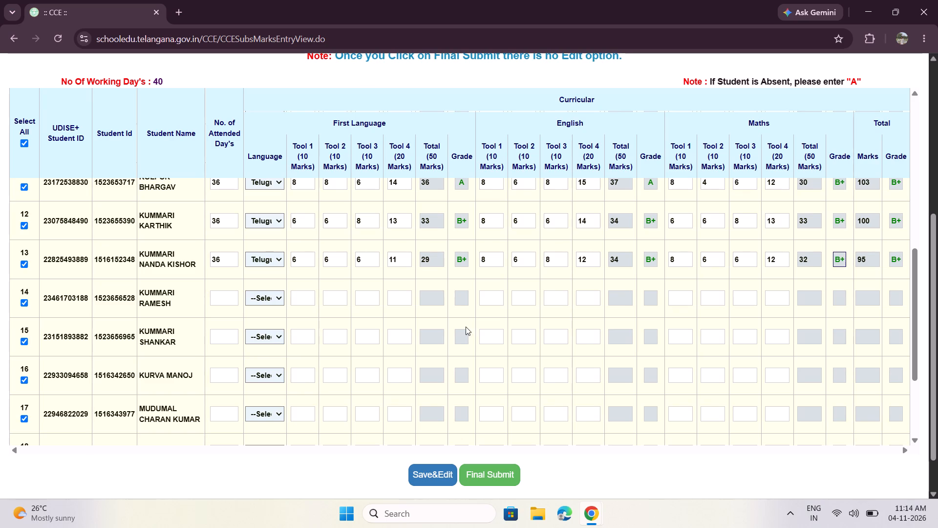
Enter A as the fourteenth student's attended days and select Telugu as the first language.
left_click(230, 295)
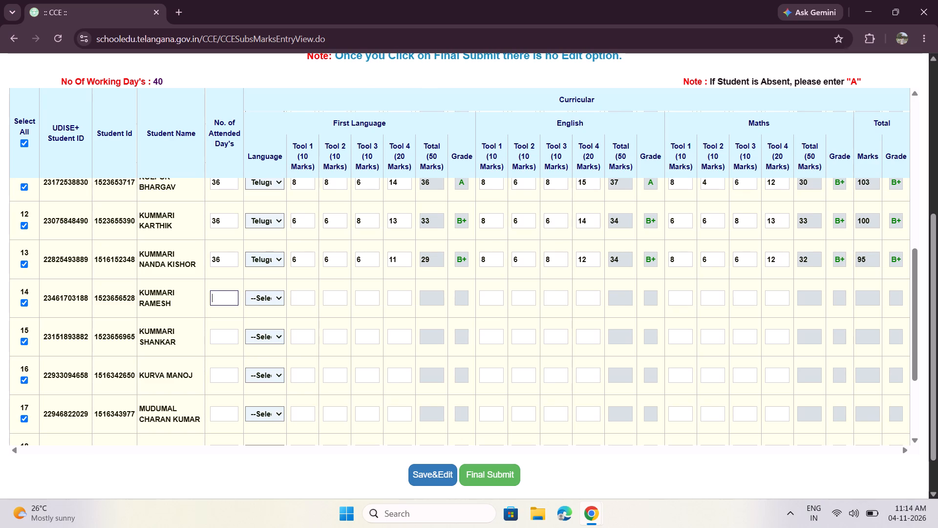
left_click(225, 299)
key("a")
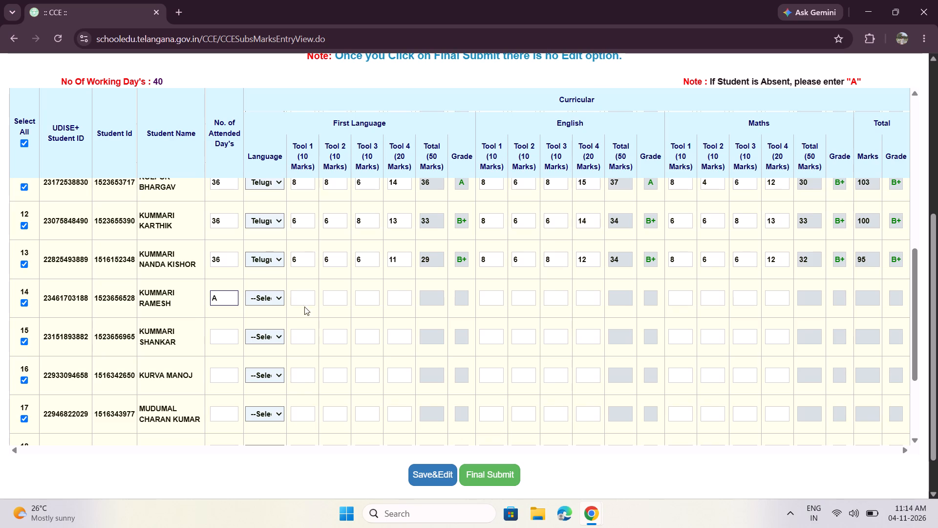
left_click(281, 294)
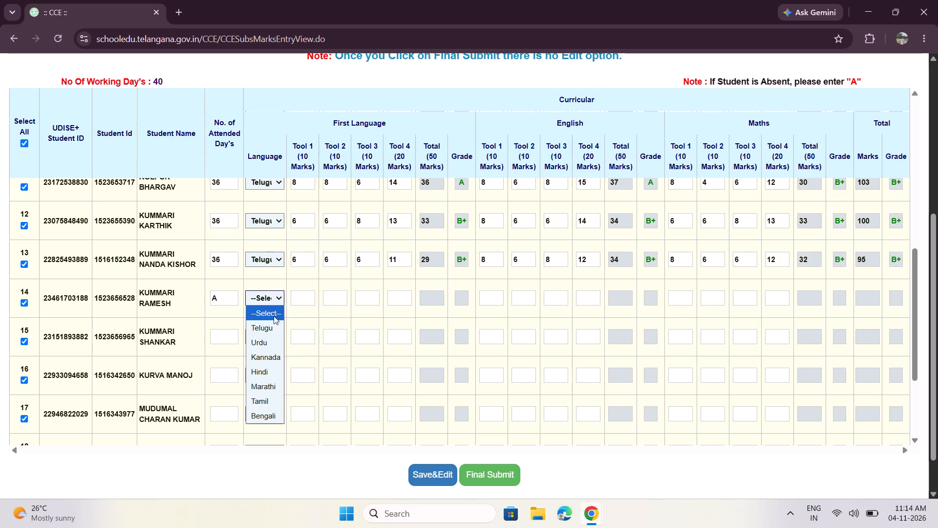
left_click(273, 324)
Mark the fourteenth student absent with A in first-language Tools 1 to 4.
left_click(295, 300)
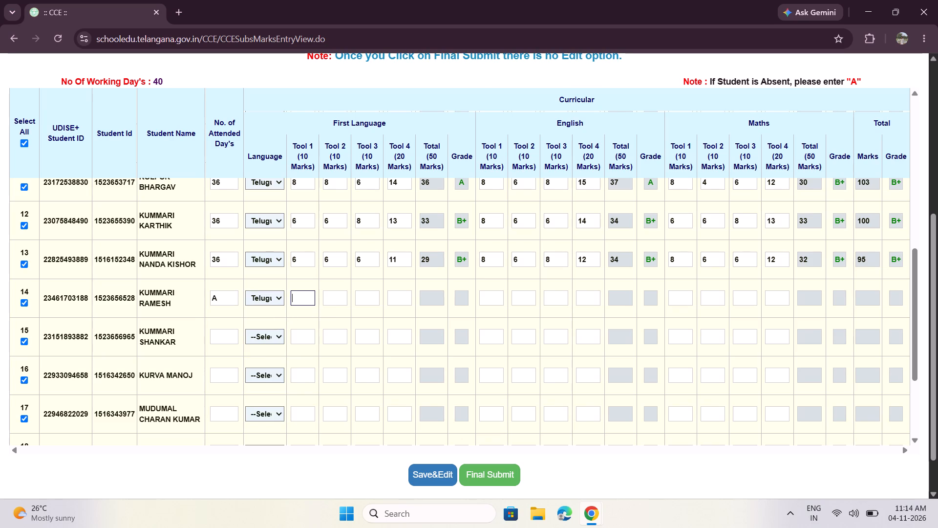
key("a")
left_click(327, 302)
key("a")
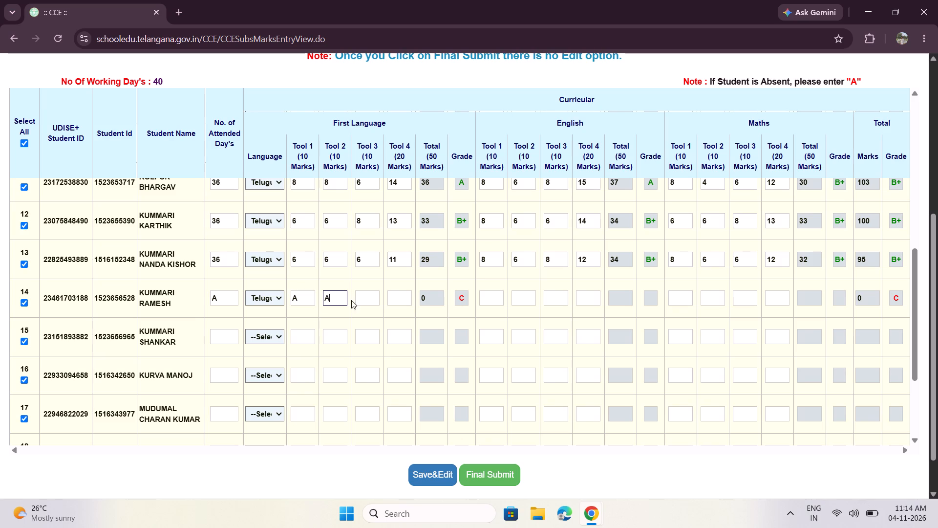
left_click(356, 300)
key("a")
type("aa")
left_click(393, 291)
key("a")
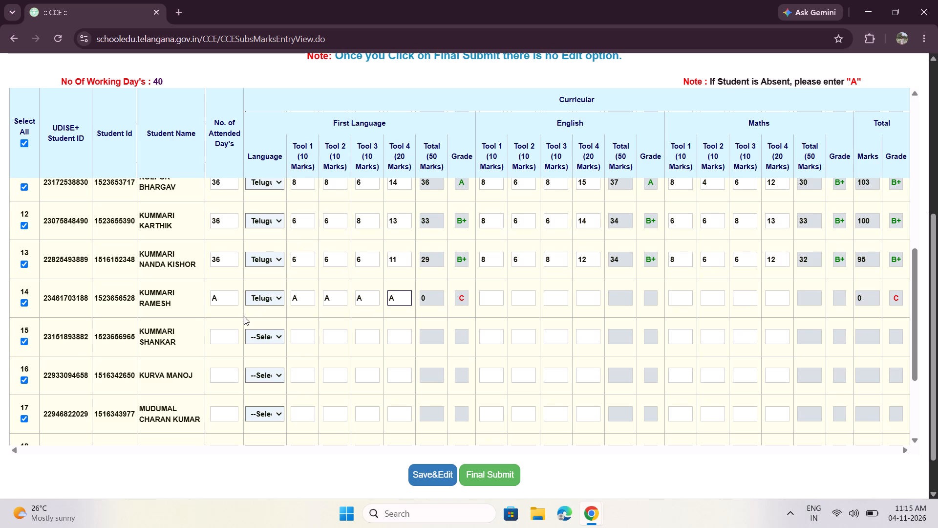
Set the fifteenth student's number of attended days to 37.
left_click(221, 342)
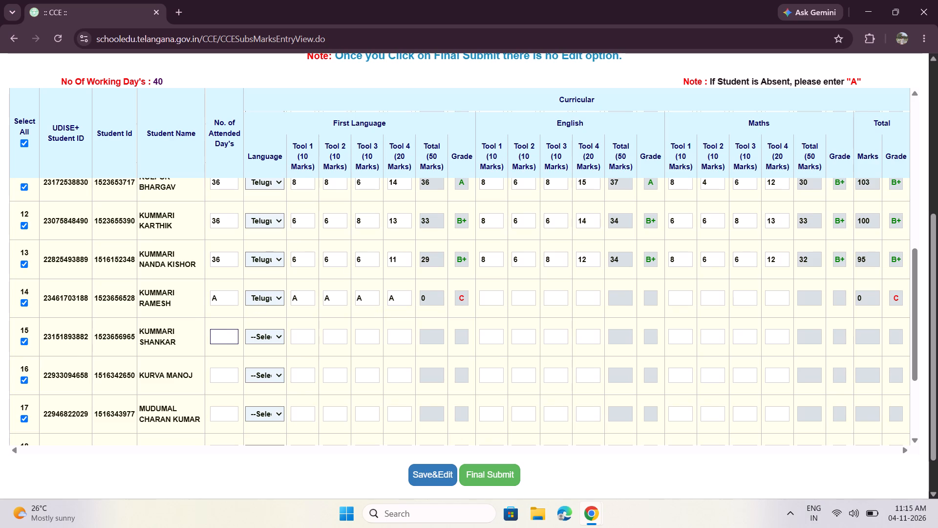
type("37")
Enter the fifteenth student's first-language marks: 6, 6, 8 and 13 for Tools 1 to 4.
left_click(304, 341)
key("6")
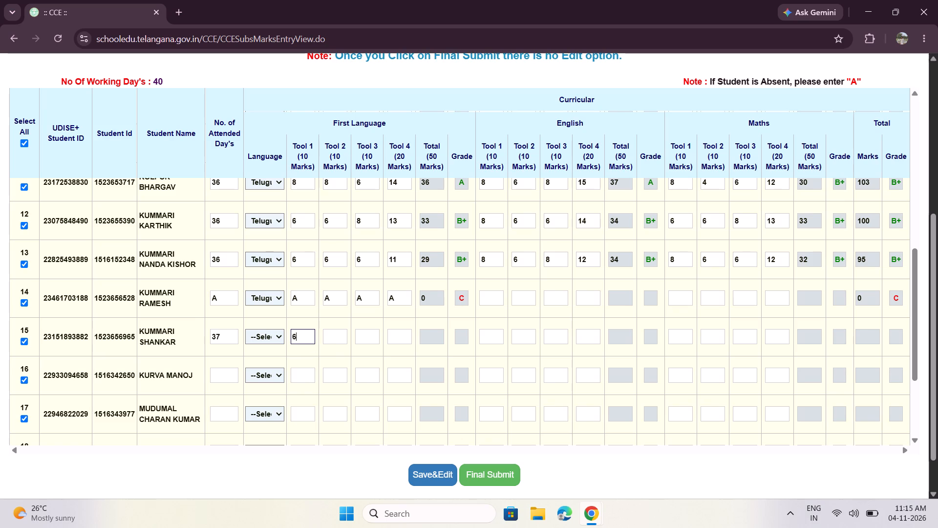
left_click(337, 342)
key("6")
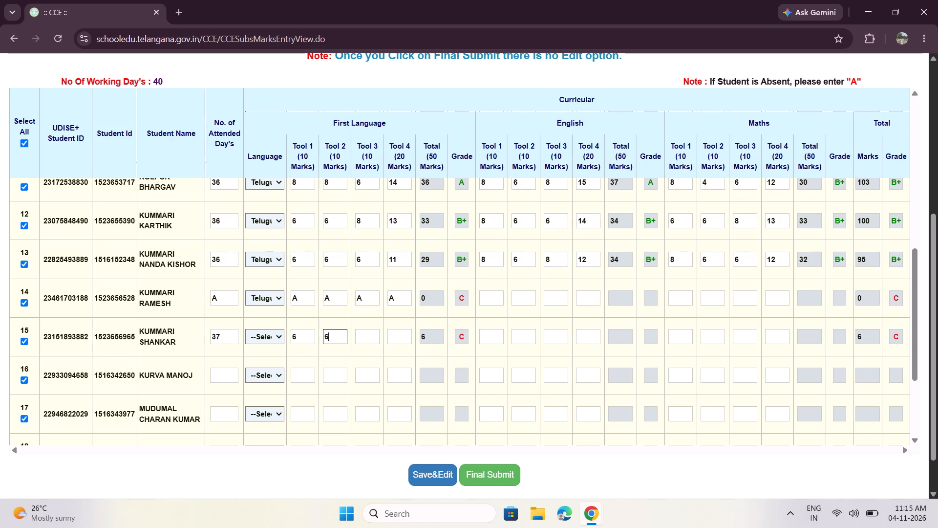
right_click(371, 336)
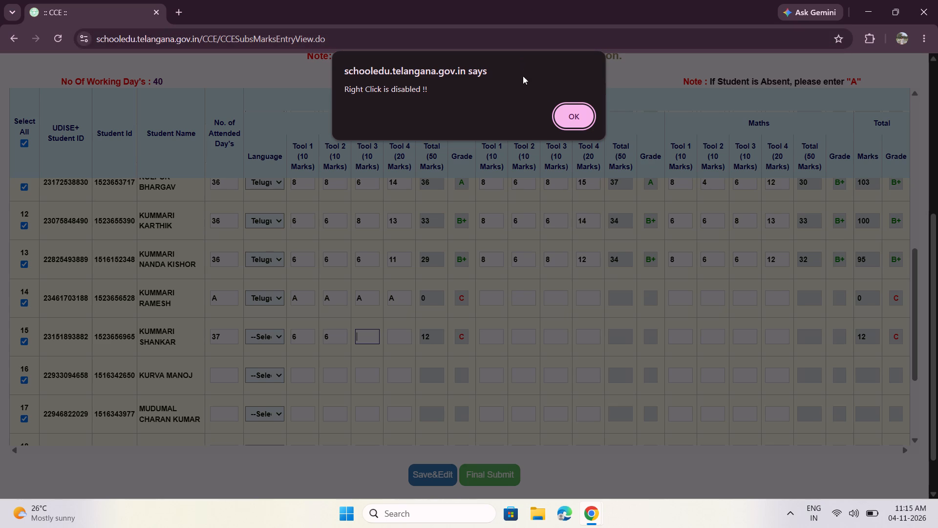
left_click(561, 114)
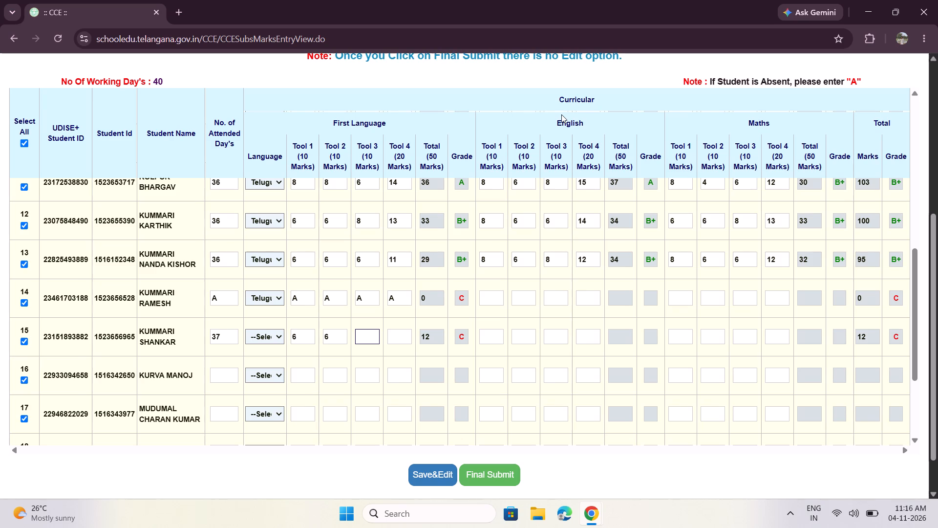
key("8")
left_click(392, 335)
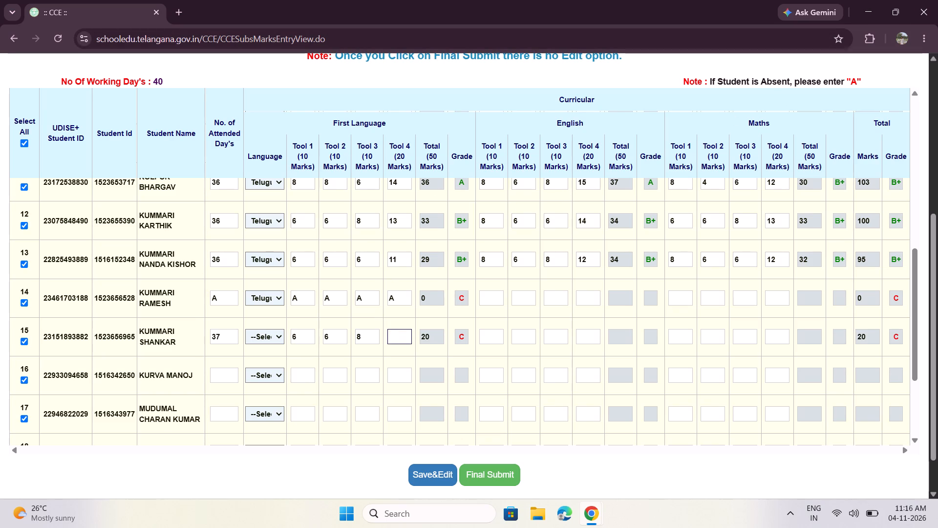
type("13")
Enter the fifteenth student's English marks: 6, 6, 8 and 13 for Tools 1 to 4.
left_click(490, 337)
key("6")
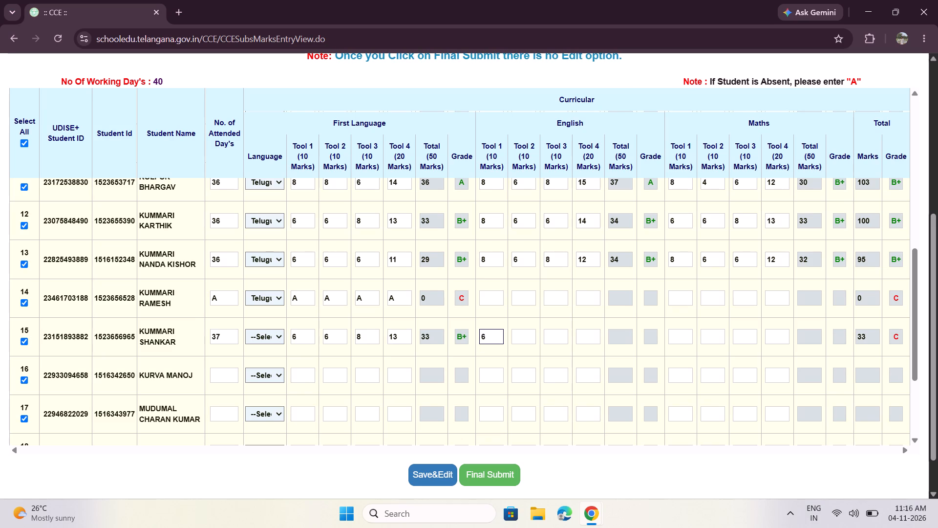
left_click(526, 331)
key("6")
left_click(560, 334)
key("6")
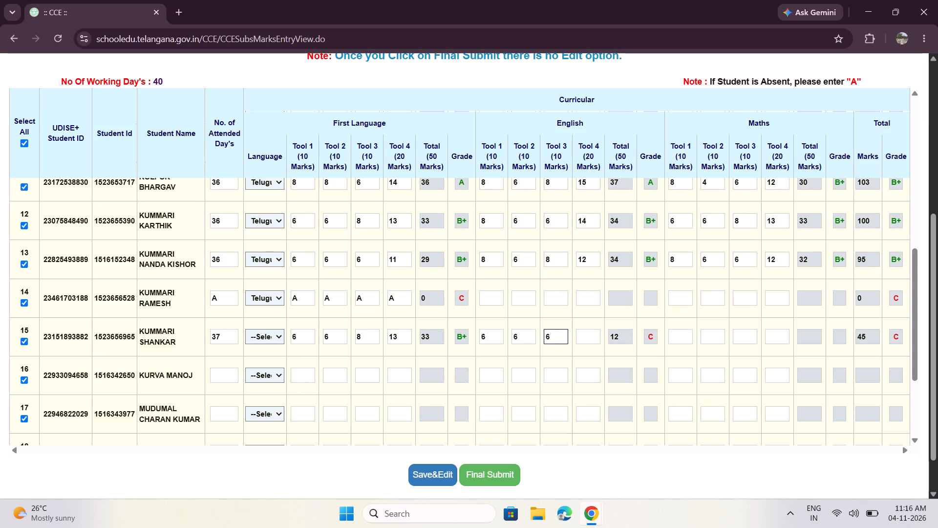
key("BackSpace")
key("8")
left_click(599, 338)
type("13")
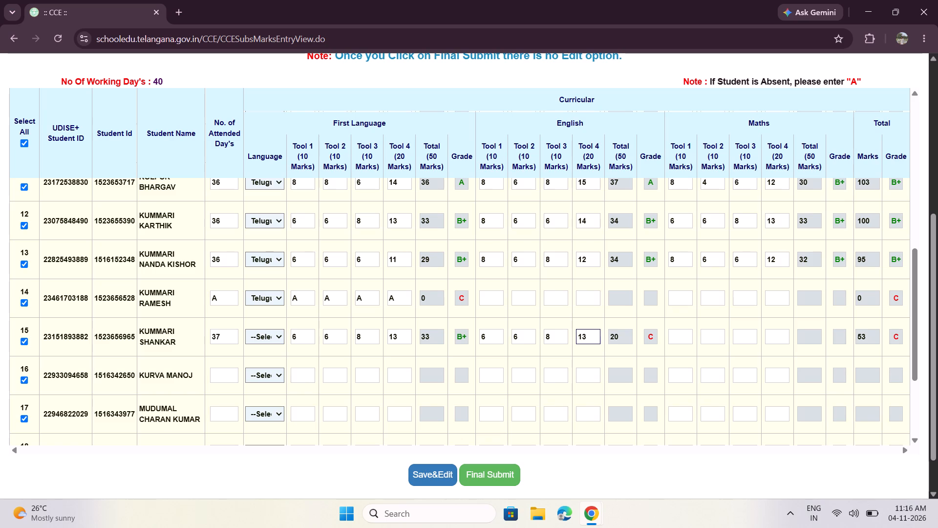
Enter the fifteenth student's Maths marks: 6, 6, 6 and 11 for Tools 1 to 4.
left_click(670, 333)
key("6")
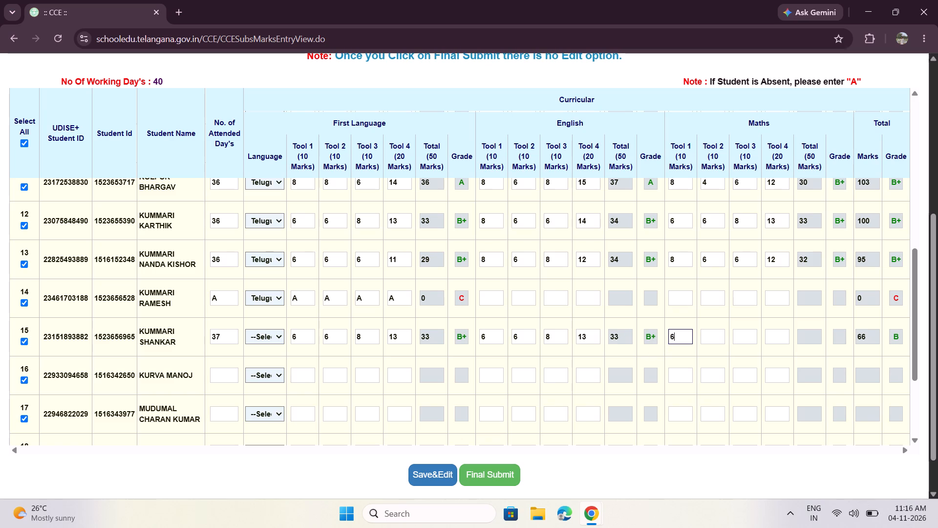
left_click(706, 330)
key("6")
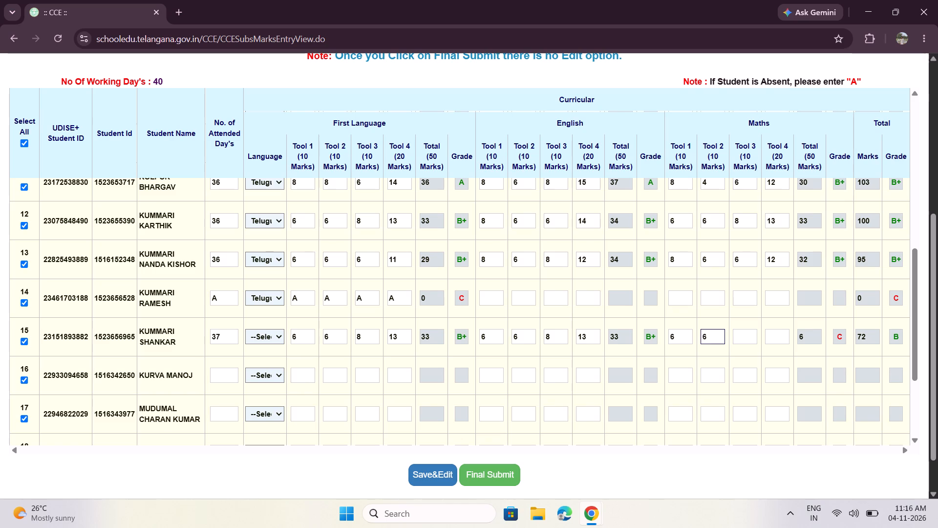
left_click(741, 340)
key("6")
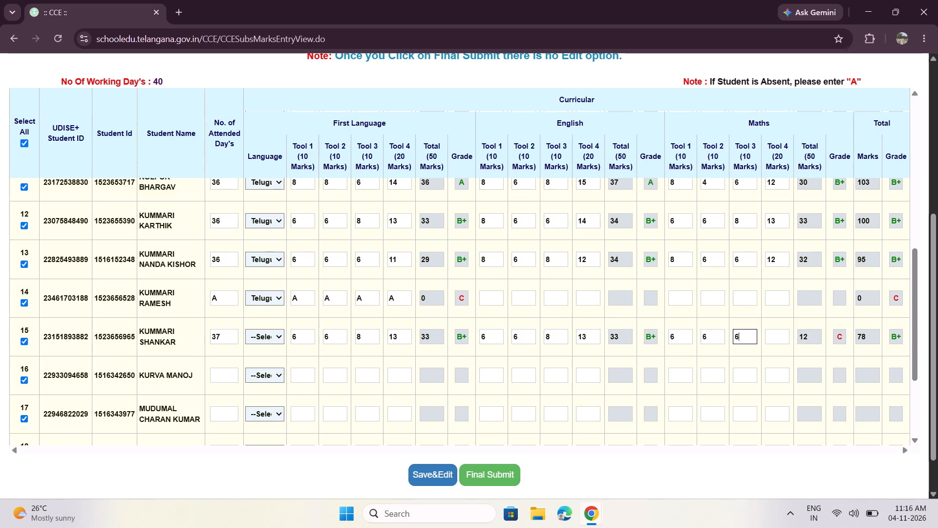
left_click(771, 336)
type("11")
Select Telugu as the fifteenth student's first language.
left_click(260, 339)
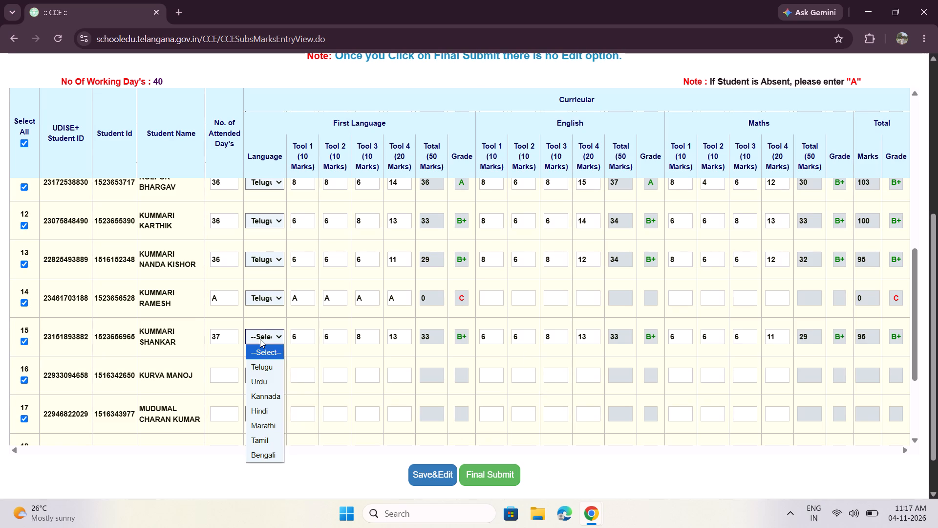
left_click(254, 363)
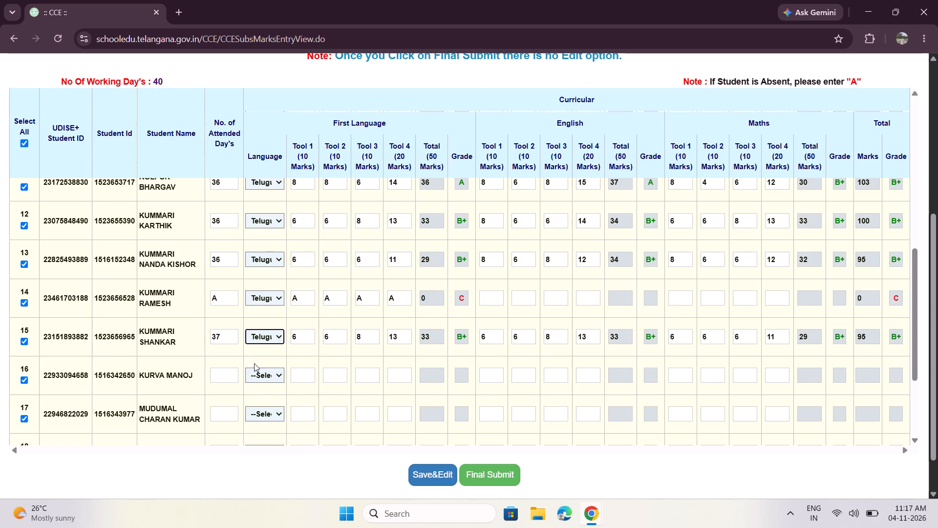
Select Telugu as the sixteenth student's first language and set the attended days to 38.
left_click(253, 373)
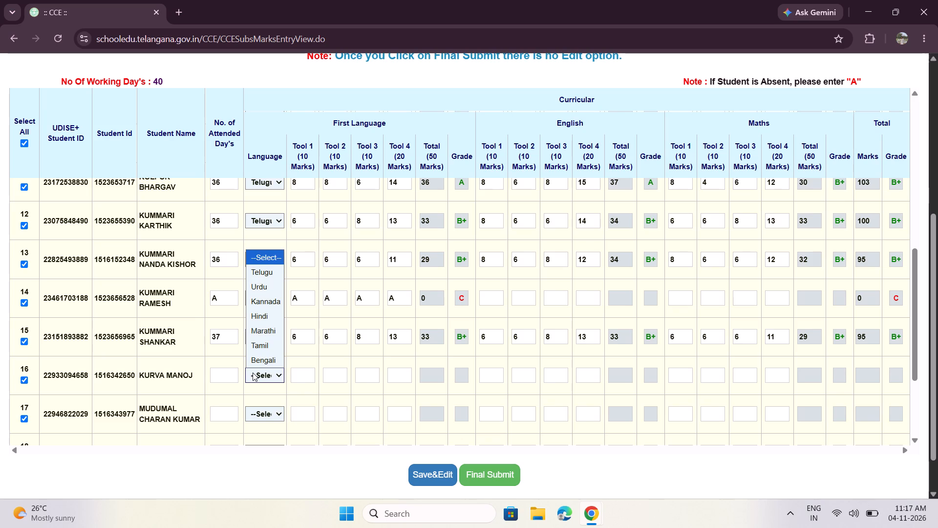
left_click(278, 276)
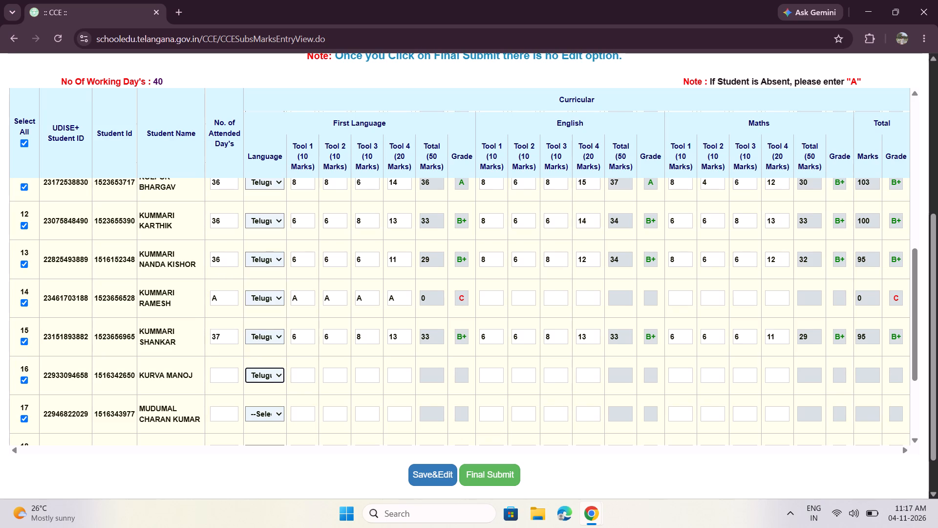
left_click(219, 380)
type("38")
Enter the sixteenth student's first-language marks: 6, 6, 6 and 12 for Tools 1 to 4.
left_click(304, 380)
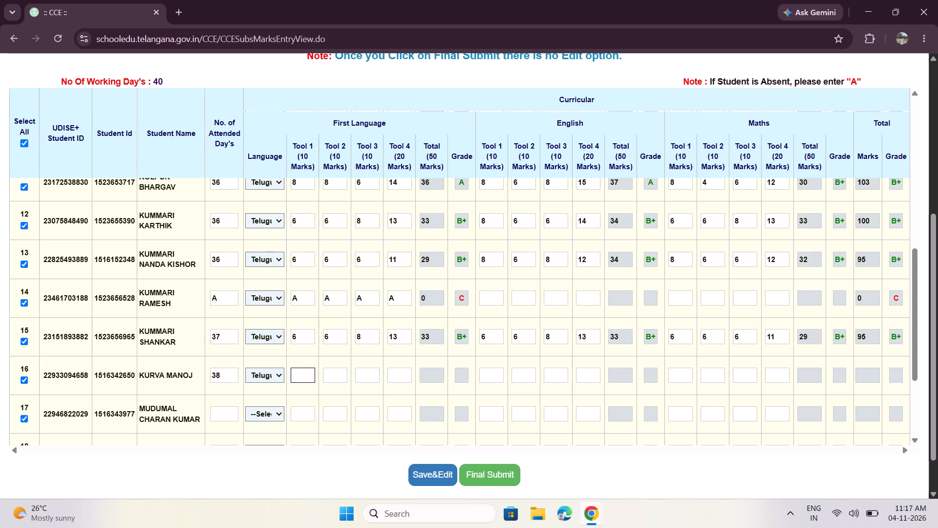
key("6")
left_click(341, 377)
key("6")
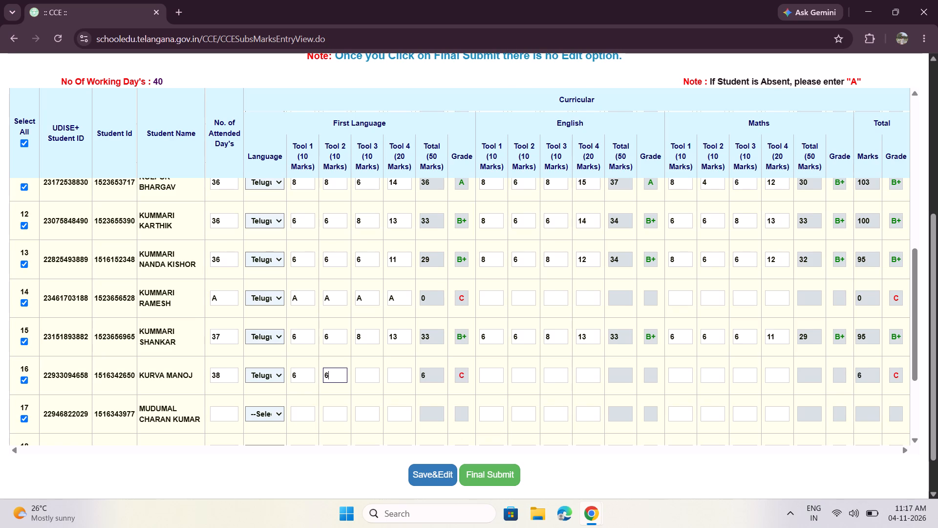
left_click(373, 378)
key("6")
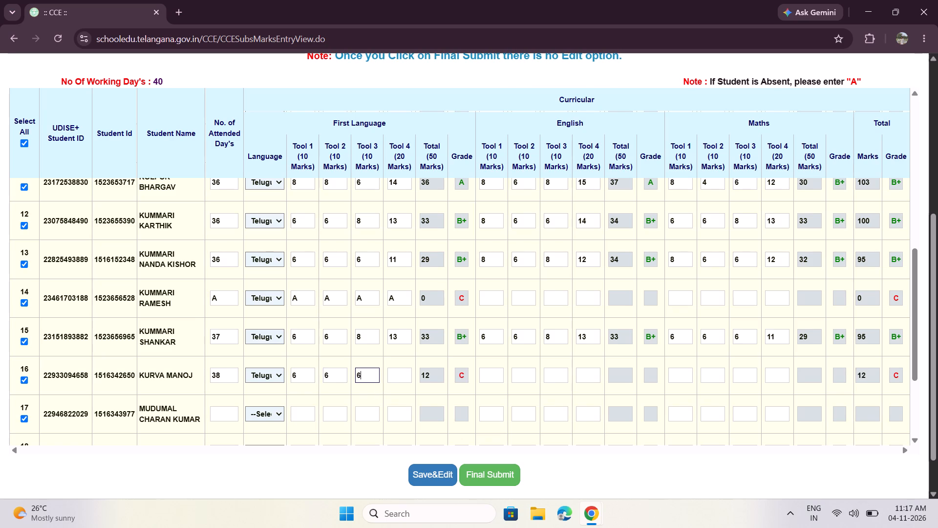
left_click(405, 378)
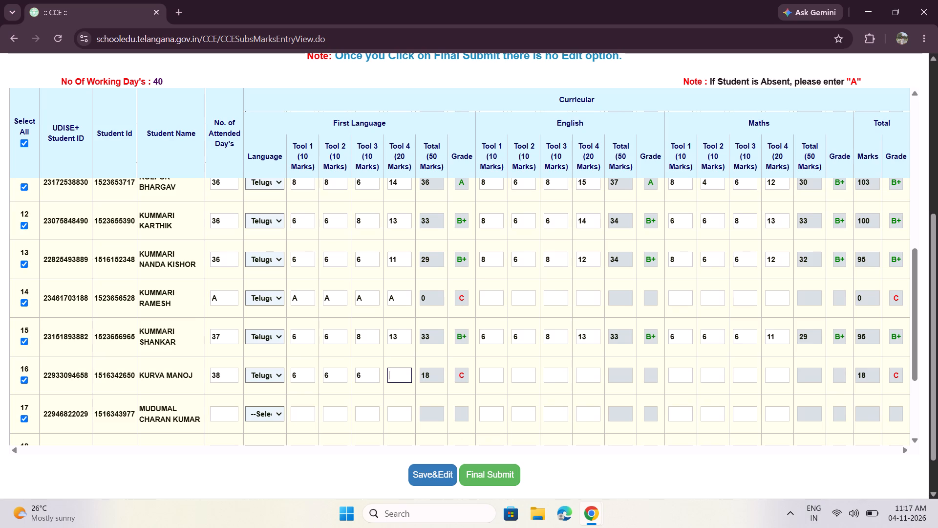
type("12")
Mark the fourteenth student absent with A in English Tools 1 to 4.
left_click(493, 298)
key("a")
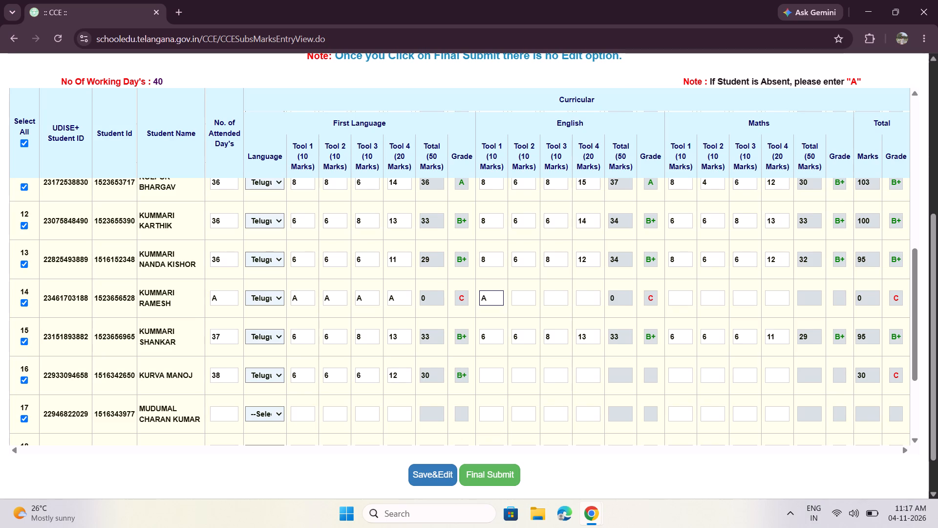
left_click(513, 298)
key("a")
left_click(553, 302)
key("a")
left_click(592, 303)
key("a")
Mark the fourteenth student absent with A in Maths Tools 1 to 4.
left_click(677, 296)
key("a")
left_click(714, 299)
key("a")
key("a")
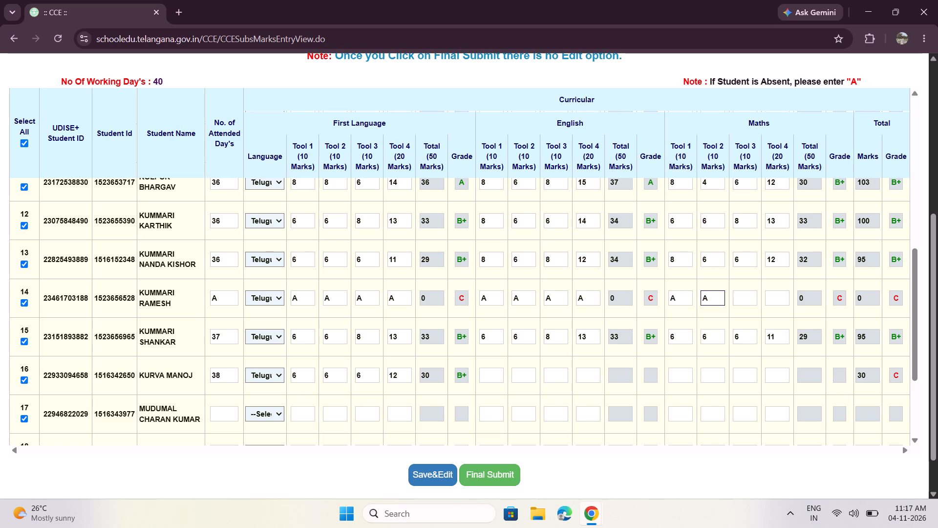
double_click(740, 302)
key("a")
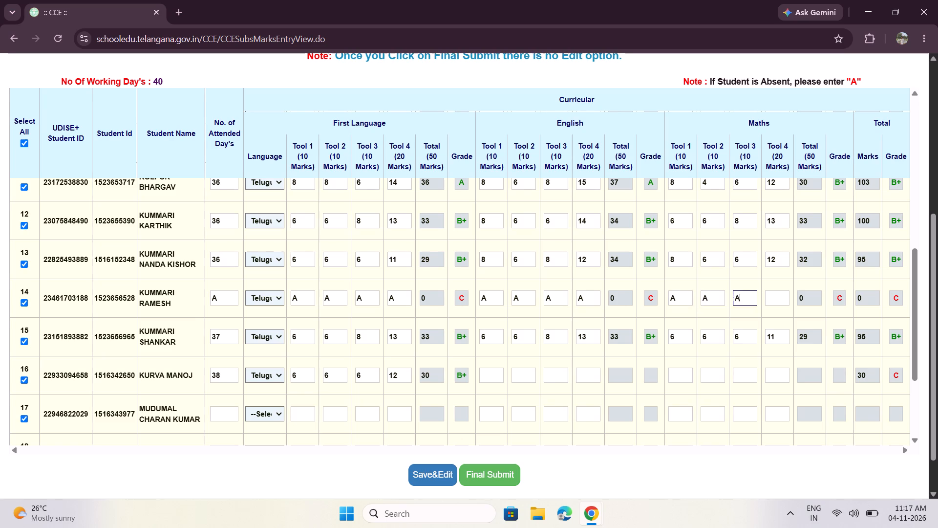
key("a")
left_click(776, 301)
key("a")
left_click(884, 292)
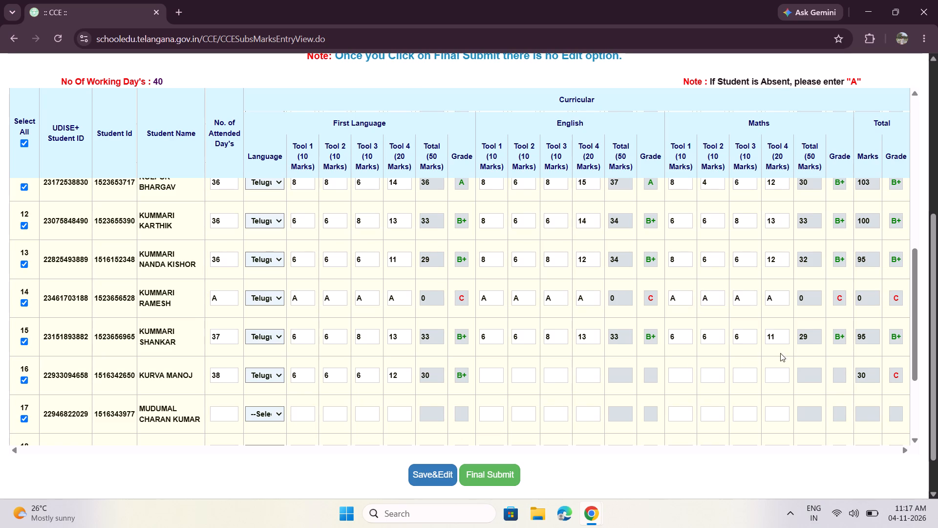
Enter the sixteenth student's English marks: 8, 8, 8 and 15 for Tools 1 to 4.
left_click(479, 381)
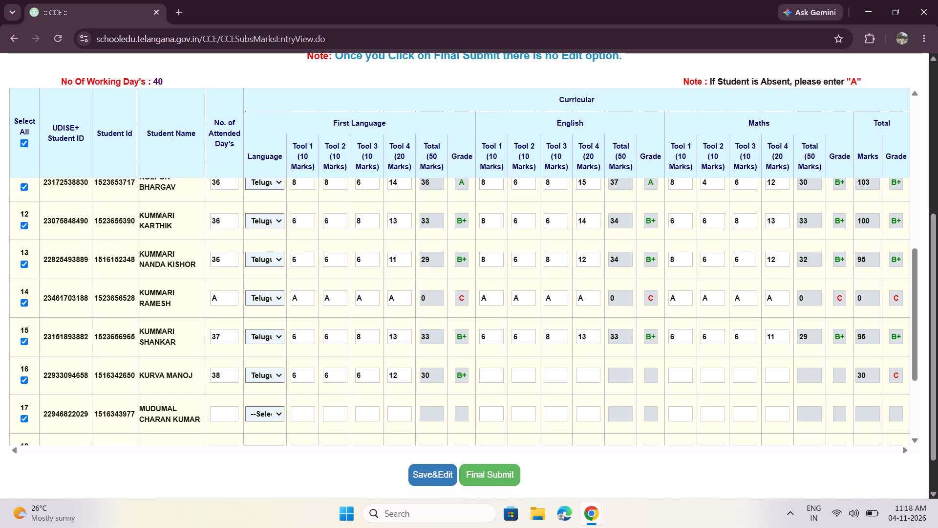
left_click(482, 378)
key("8")
left_click(518, 374)
key("8")
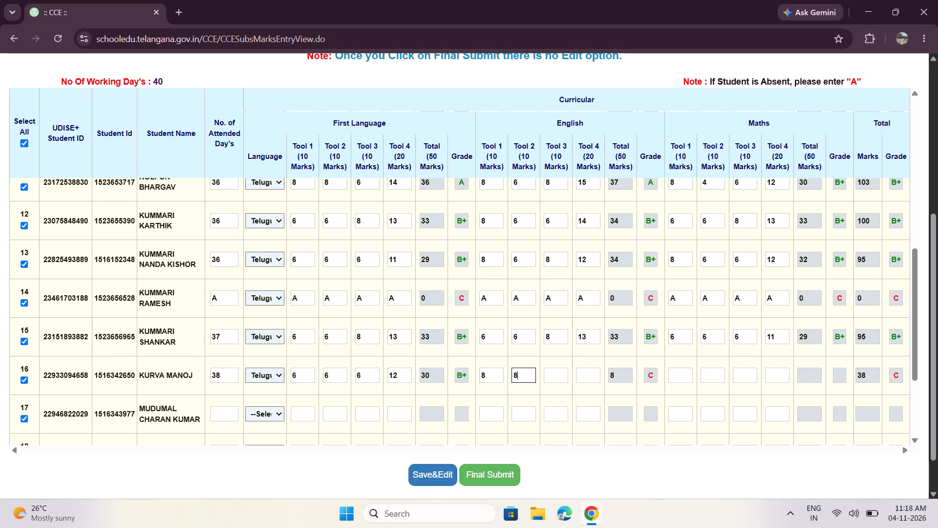
left_click(550, 374)
key("8")
left_click(581, 370)
type("155")
key("BackSpace")
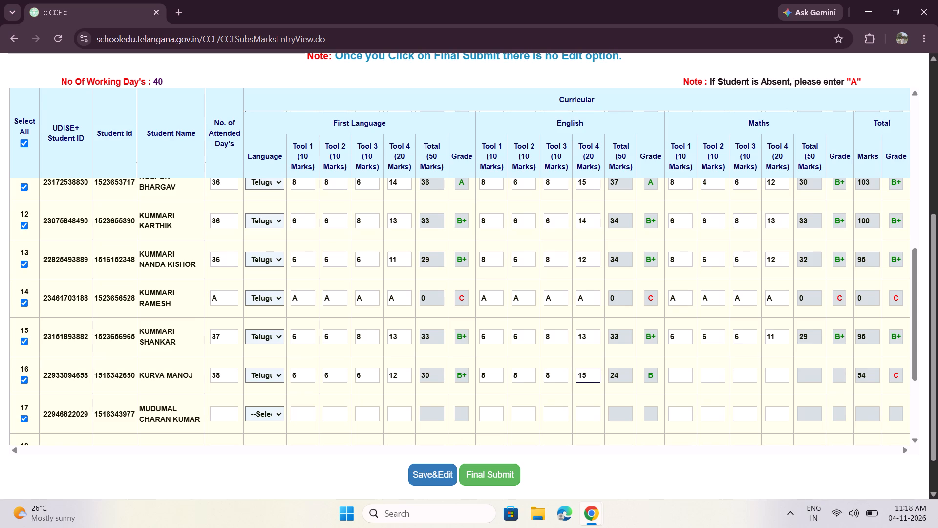
Enter the sixteenth student's Maths marks: 6, 6, 6 and 11 for Tools 1 to 4.
left_click(675, 376)
key("6")
left_click_drag(727, 374, 720, 375)
key("6")
left_click(720, 375)
key("6")
left_click(755, 380)
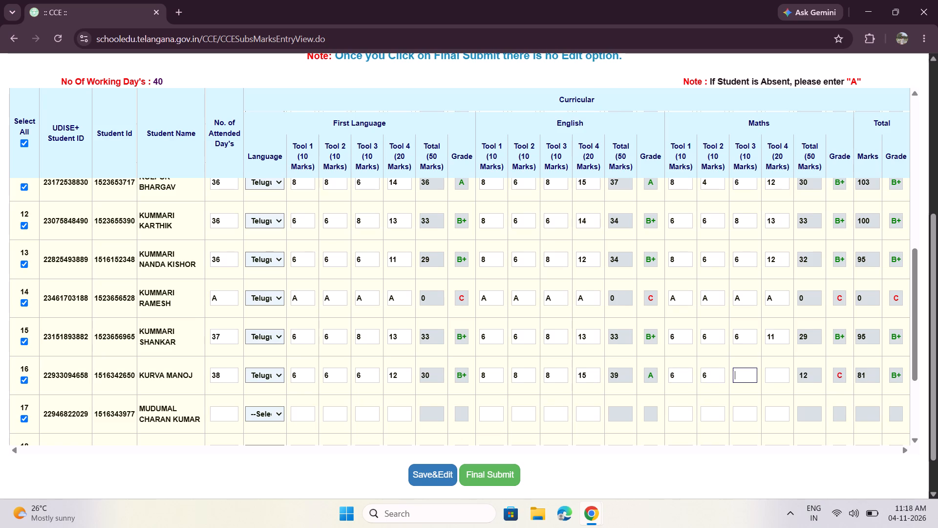
key("6")
left_click(780, 380)
type("11")
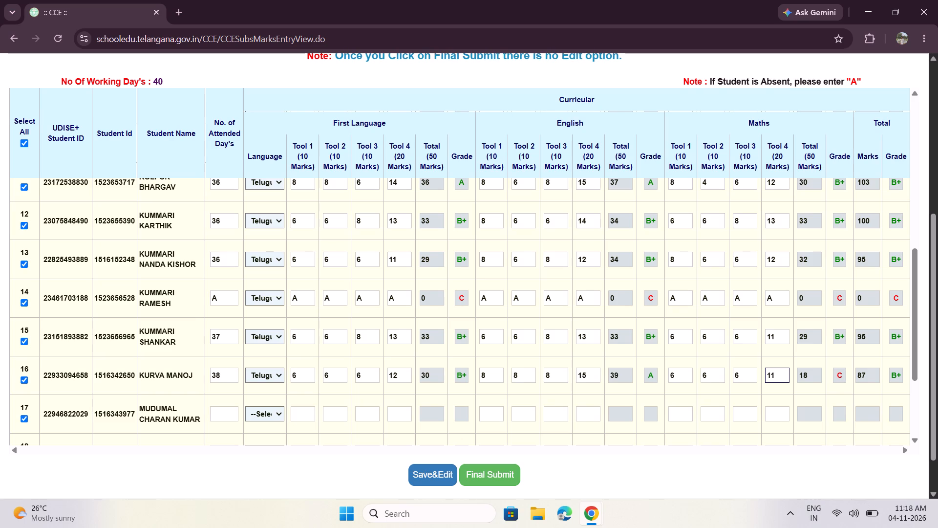
left_click(812, 378)
left_click_drag(812, 378, 469, 353)
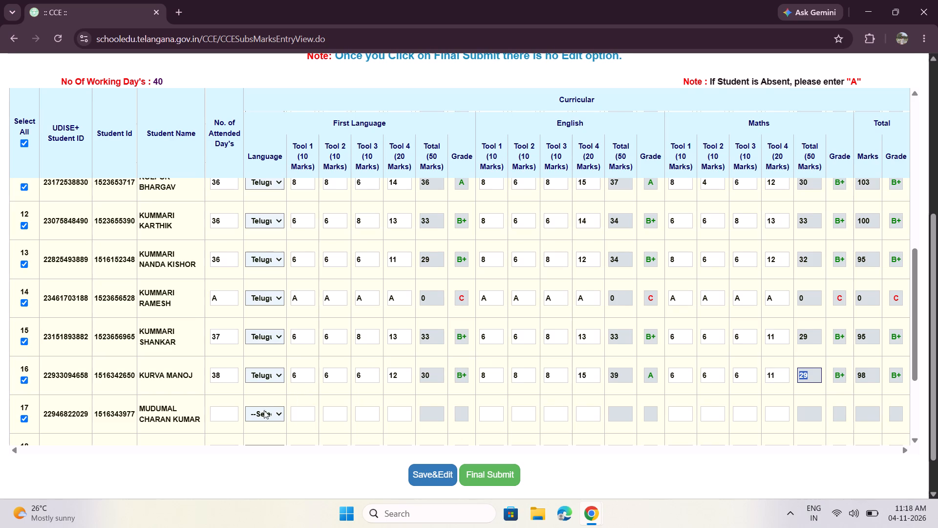
Select Telugu as the seventeenth student's first language and set the attended days to 39.
left_click(256, 412)
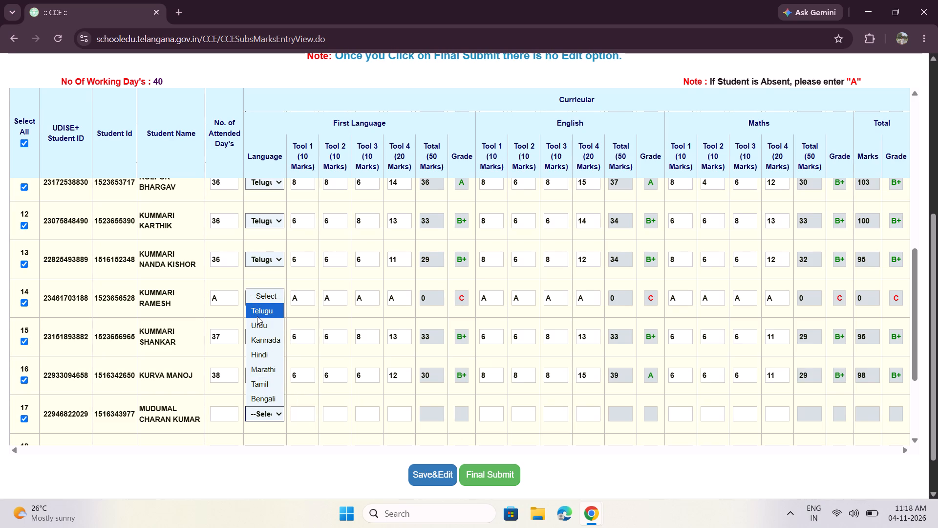
left_click(257, 316)
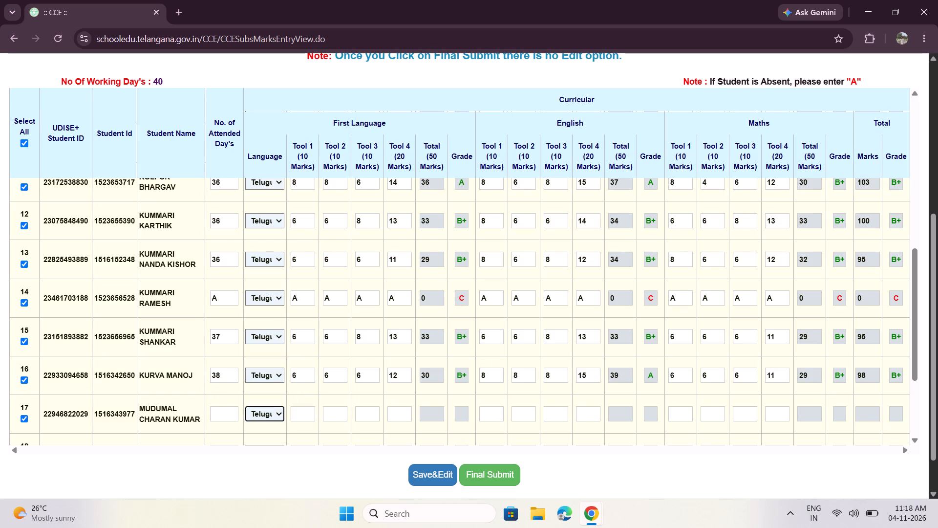
left_click(218, 413)
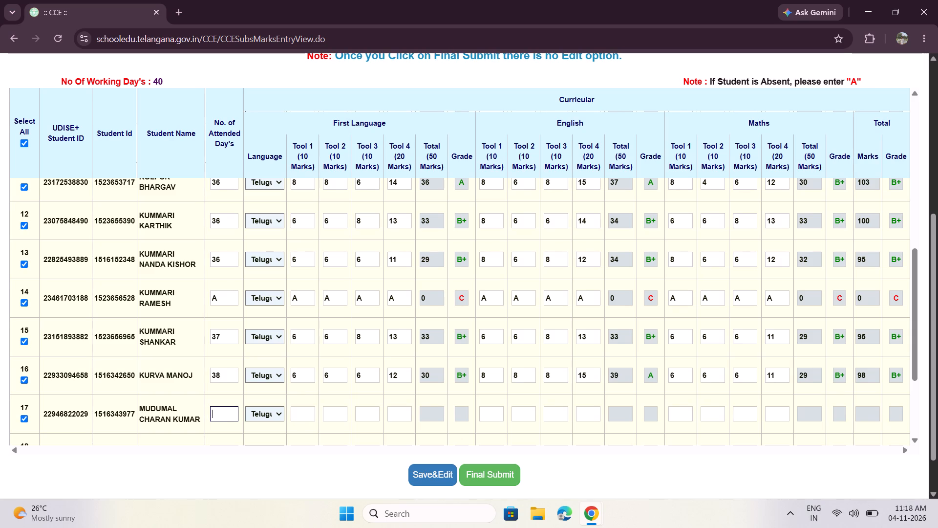
type("39")
Enter the seventeenth student's first-language marks, with 8, 4 and 6 for Tools 1 to 3, and begin the Tool 4 mark with 1.
left_click(304, 412)
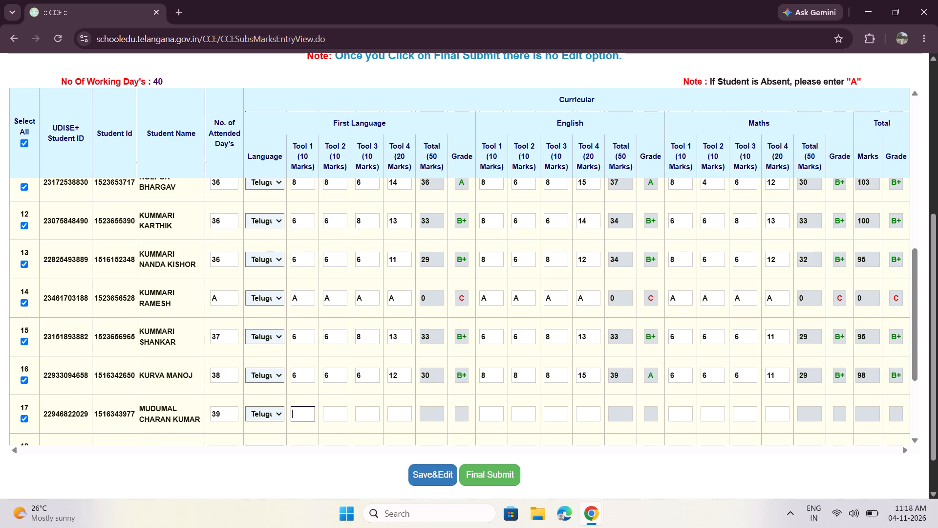
key("8")
left_click(338, 415)
key("4")
left_click(364, 414)
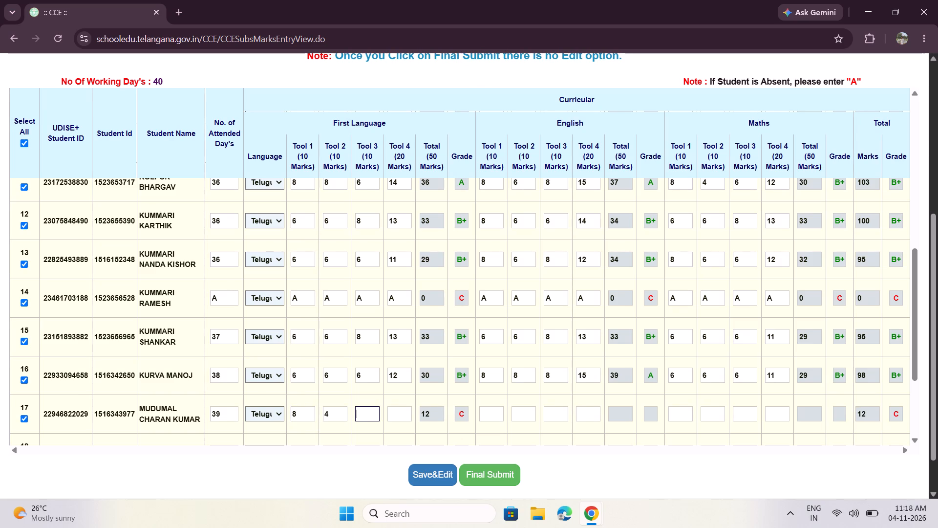
key("6")
left_click(395, 416)
key("1")
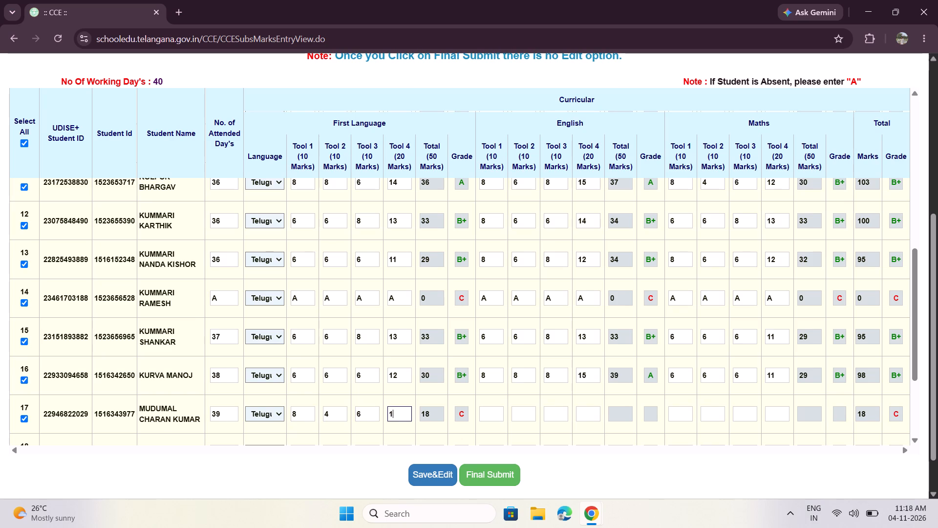
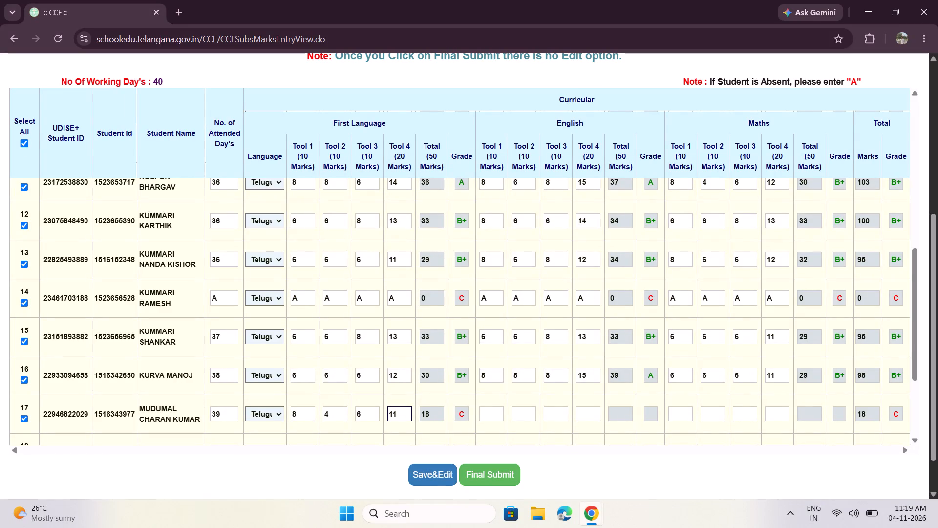
Enter row 17's English marks: Tool 1 as 6, Tool 2 as 4, Tool 3 as 6 and Tool 4 as 10.
left_click(489, 415)
key("6")
left_click(525, 418)
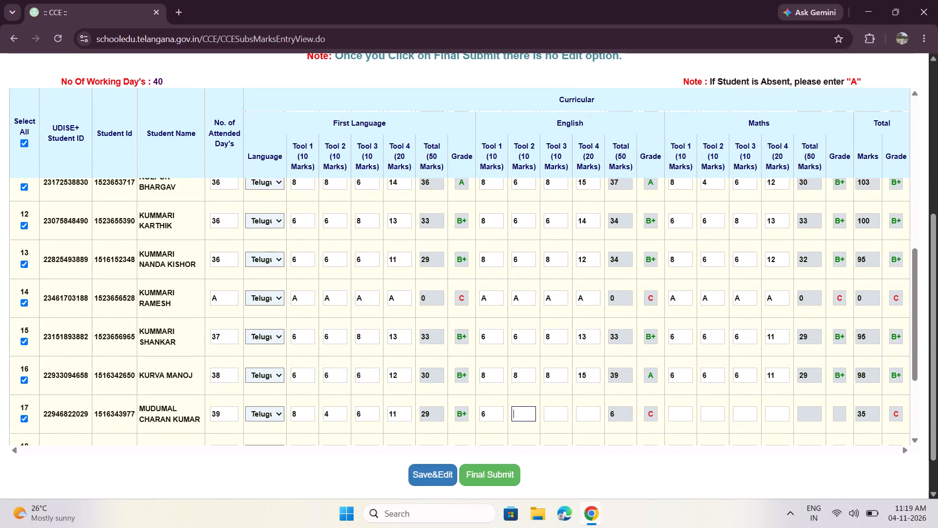
key("4")
left_click(551, 417)
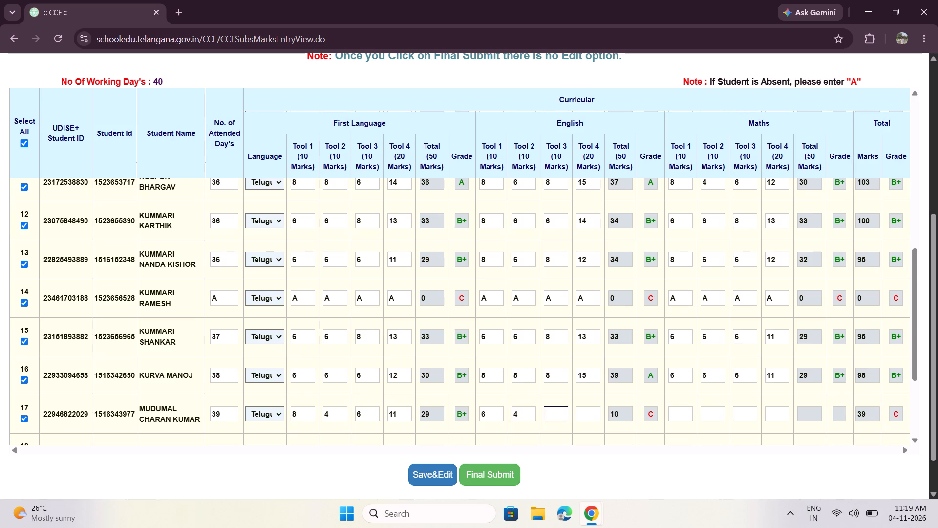
key("6")
left_click(586, 413)
key("1")
key("0")
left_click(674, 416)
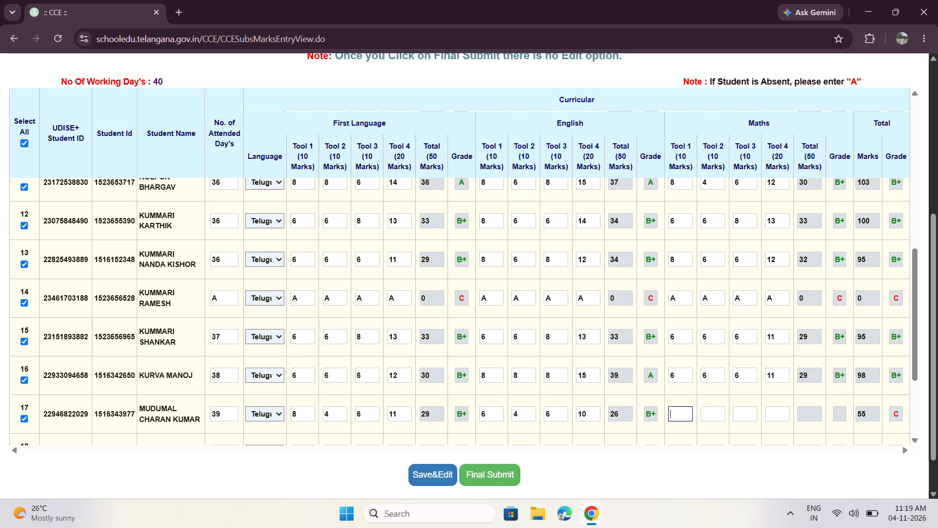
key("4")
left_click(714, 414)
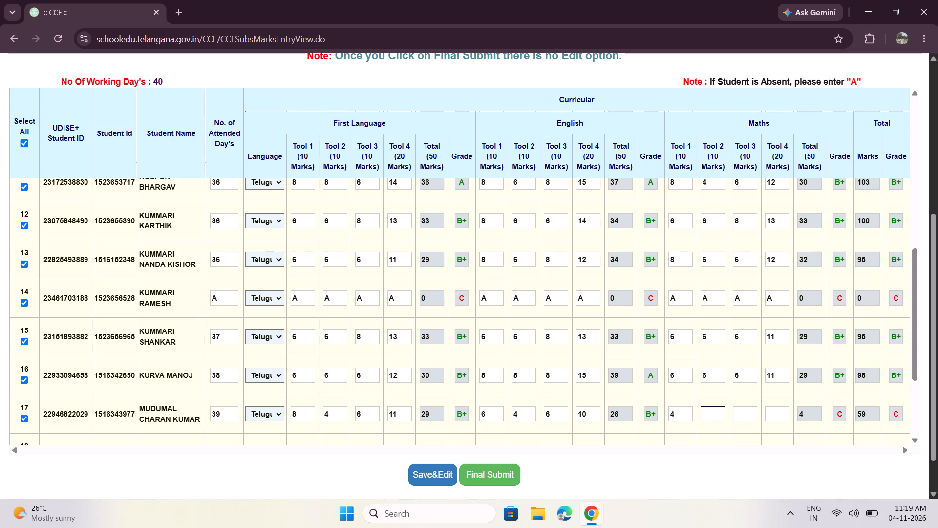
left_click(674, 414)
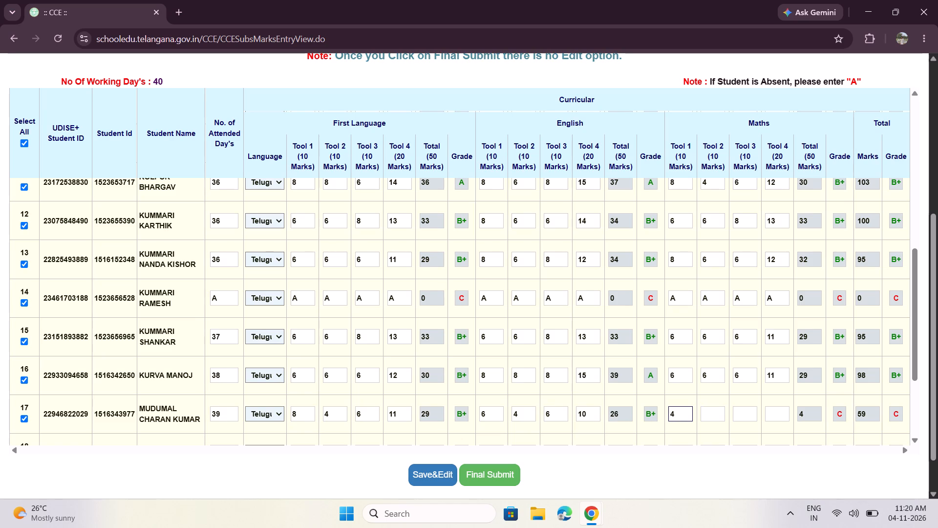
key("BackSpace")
Enter row 17's Maths marks: Tool 1 as 8, Tool 2 as 6, Tool 3 as 6 and Tool 4 as 13.
left_click(674, 414)
key("8")
left_click(718, 418)
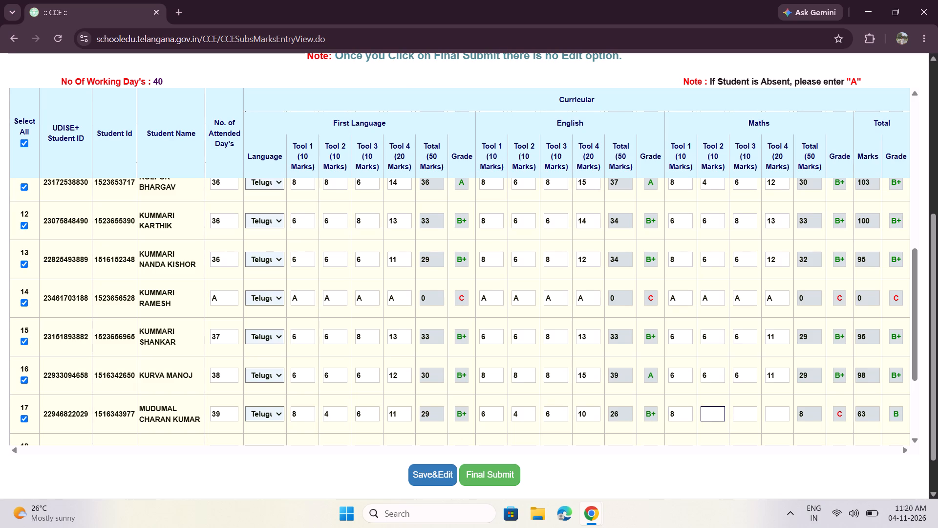
key("6")
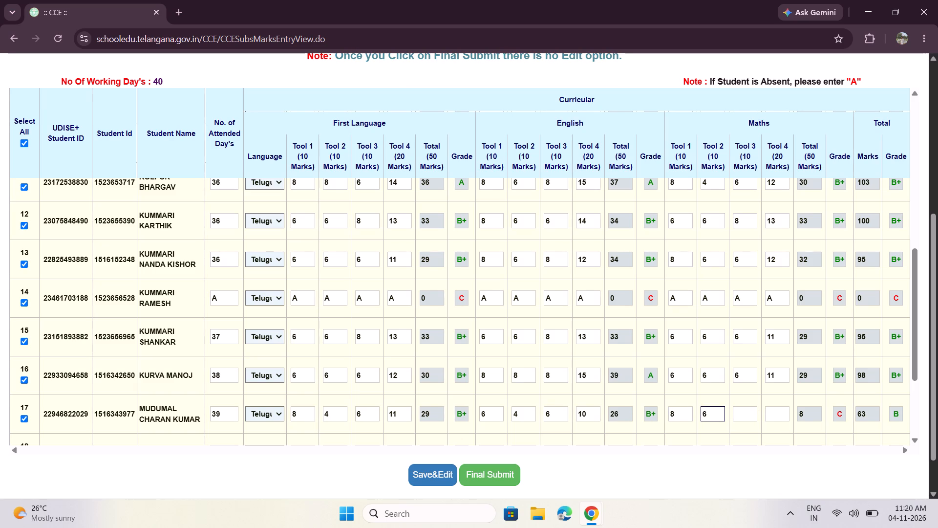
left_click(748, 418)
key("6")
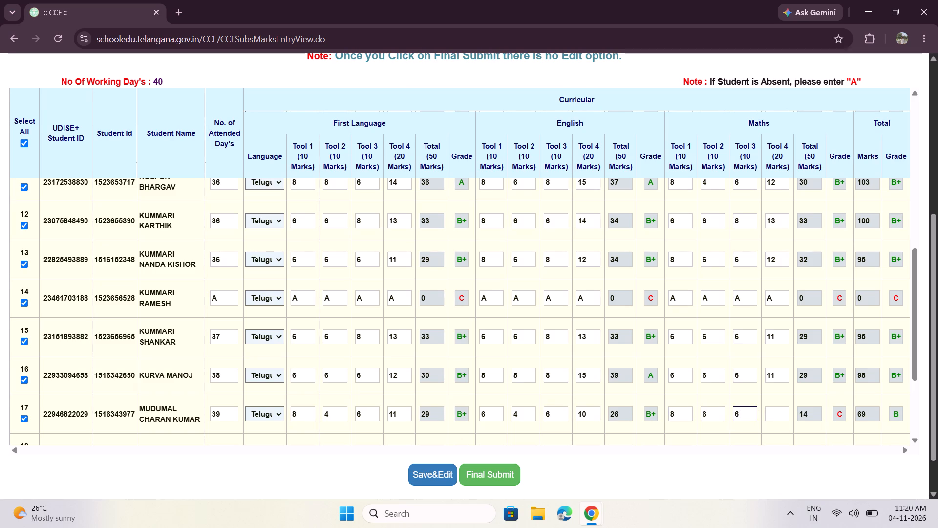
left_click(774, 419)
type("13")
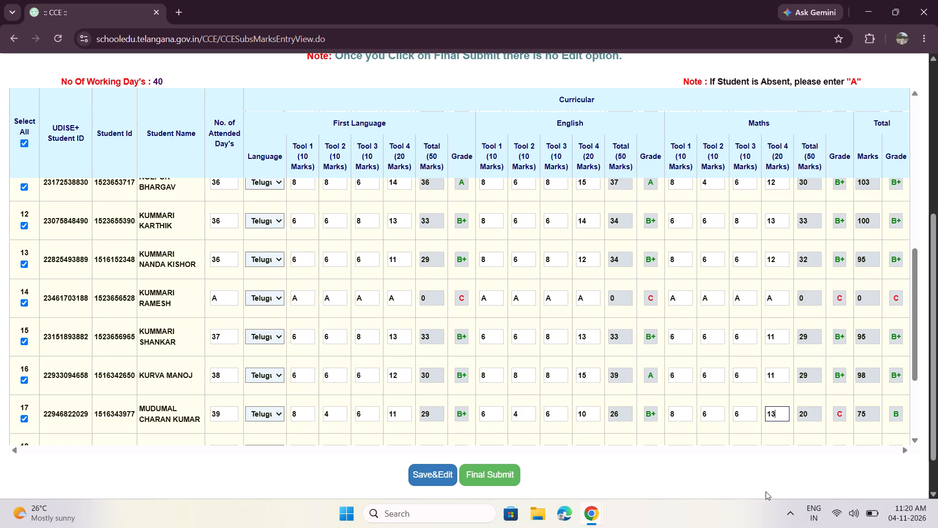
left_click(914, 406)
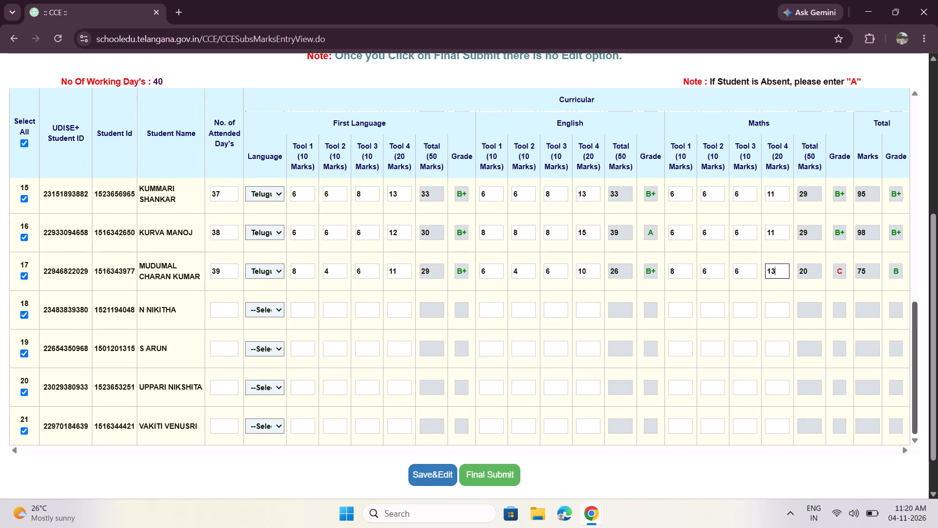
scroll(842, 248, "left", 1)
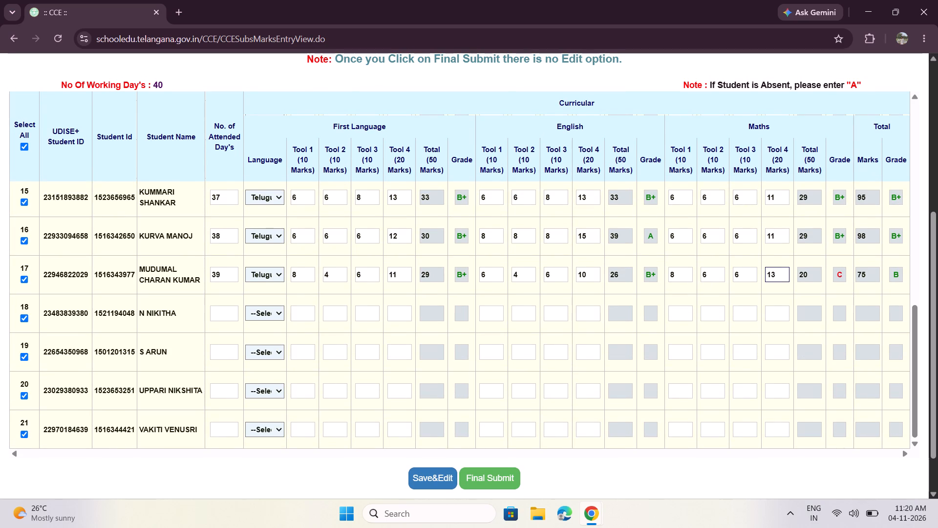
left_click(865, 275)
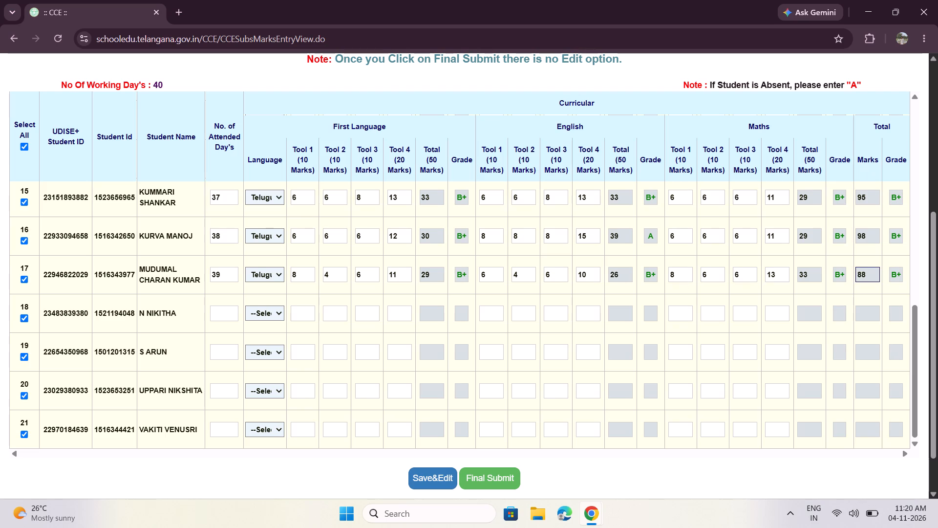
For the student in row 18, enter 37 attended days and choose Telugu as the first language.
left_click(220, 306)
left_click(220, 312)
type("37")
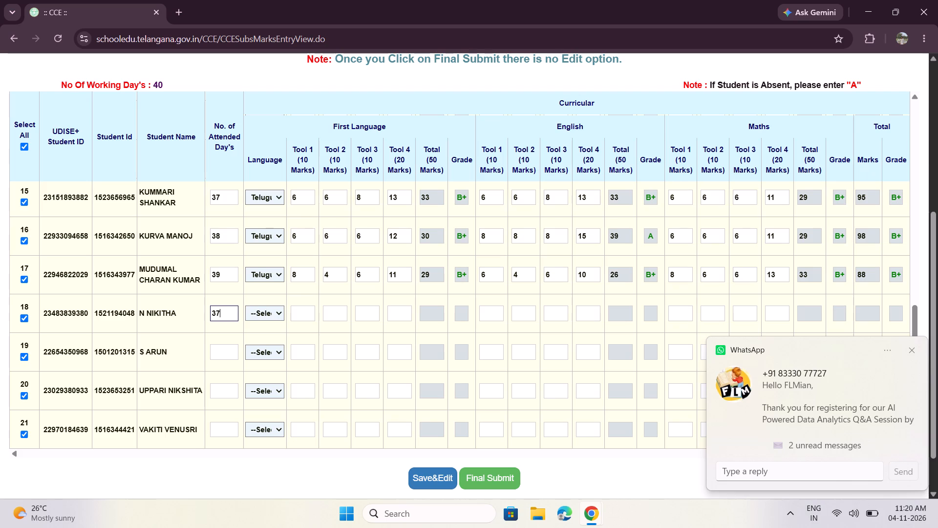
left_click(250, 313)
left_click(256, 338)
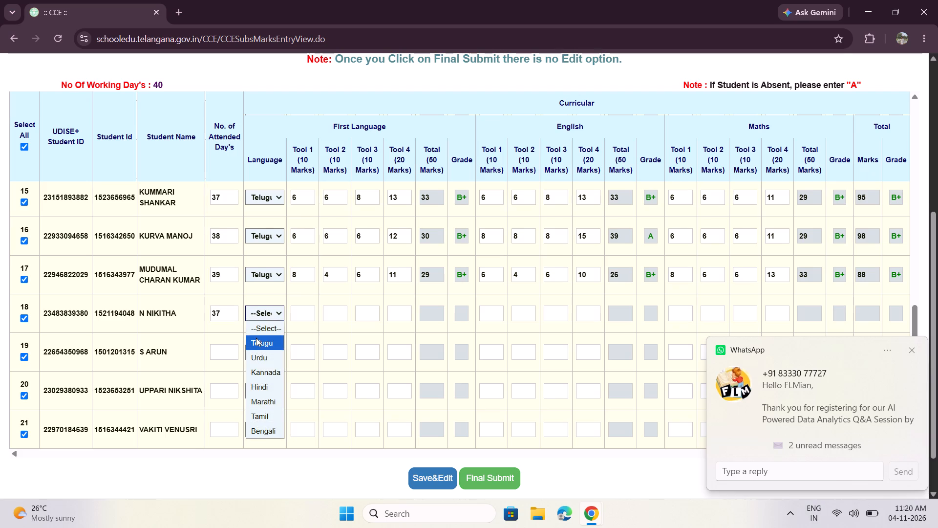
Enter row 18's First Language marks: 6 for each of Tools 1, 2 and 3, and 1 for Tool 4.
left_click(298, 312)
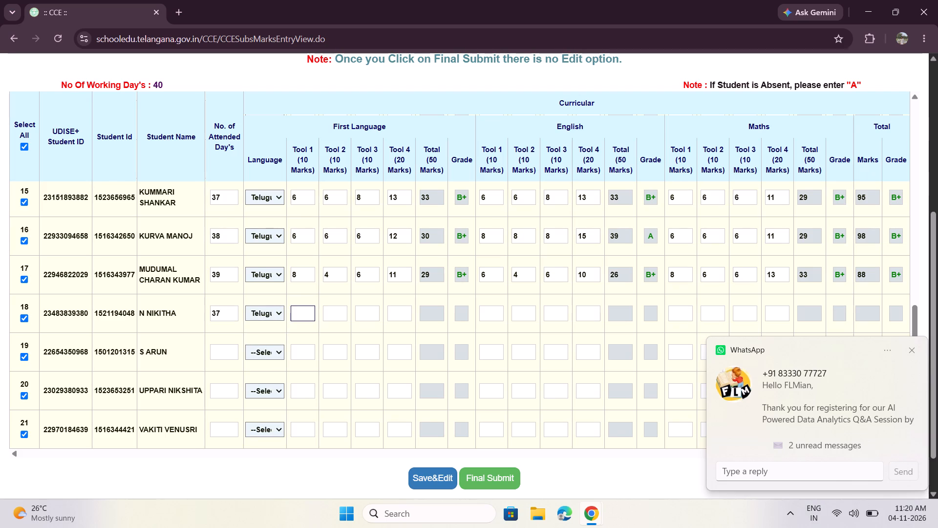
key("6")
left_click(329, 310)
key("6")
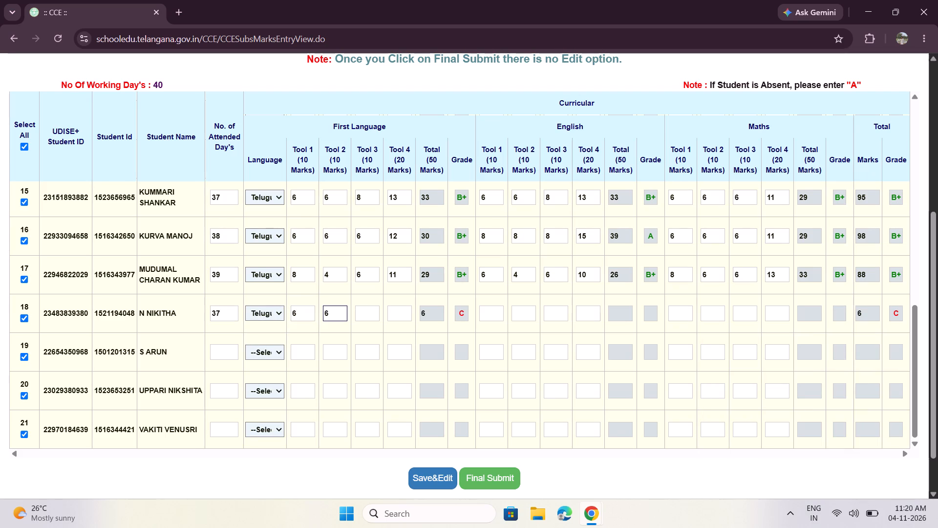
left_click(363, 311)
key("7")
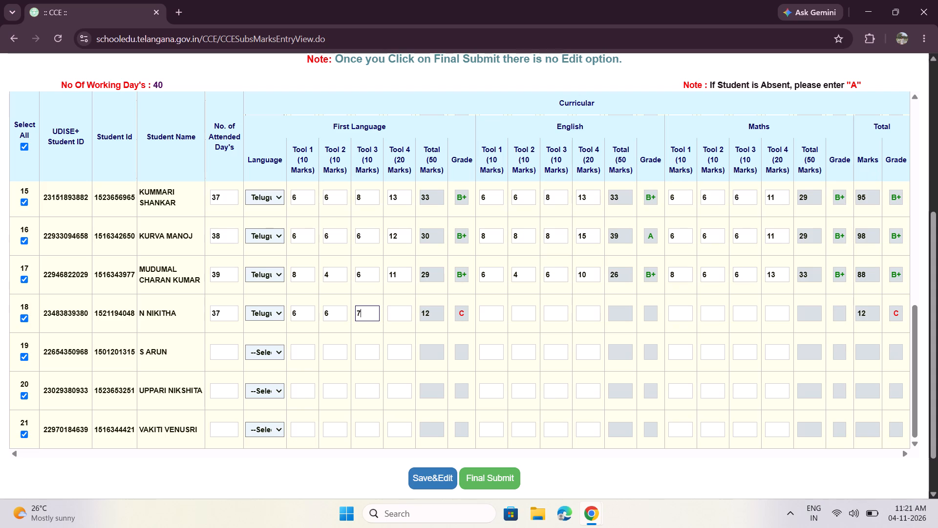
left_click(379, 315)
double_click(379, 315)
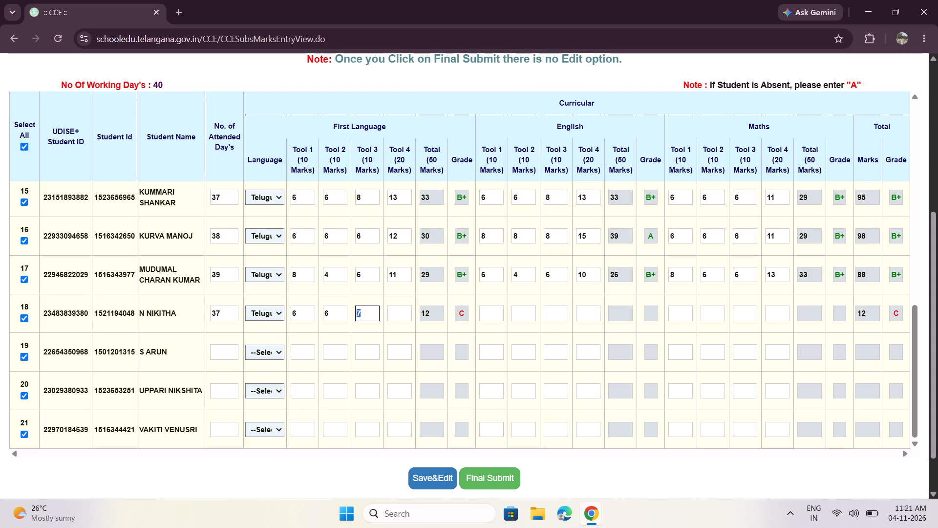
key("6")
left_click(405, 317)
key("1")
Enter row 18's English marks: Tool 1 as 4, Tool 2 as 6, Tool 3 as 6 and Tool 4 as 10.
left_click(488, 316)
key("4")
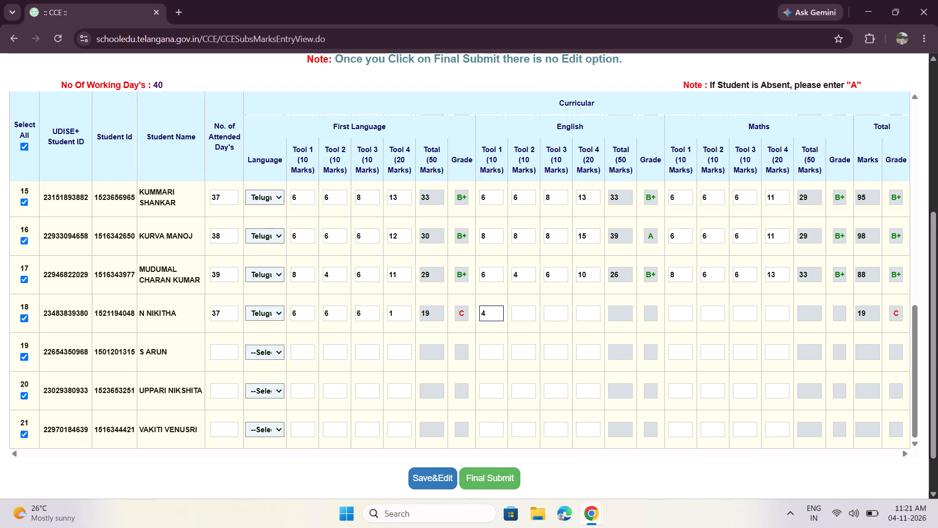
left_click(516, 313)
key("6")
left_click(546, 313)
key("6")
left_click(582, 315)
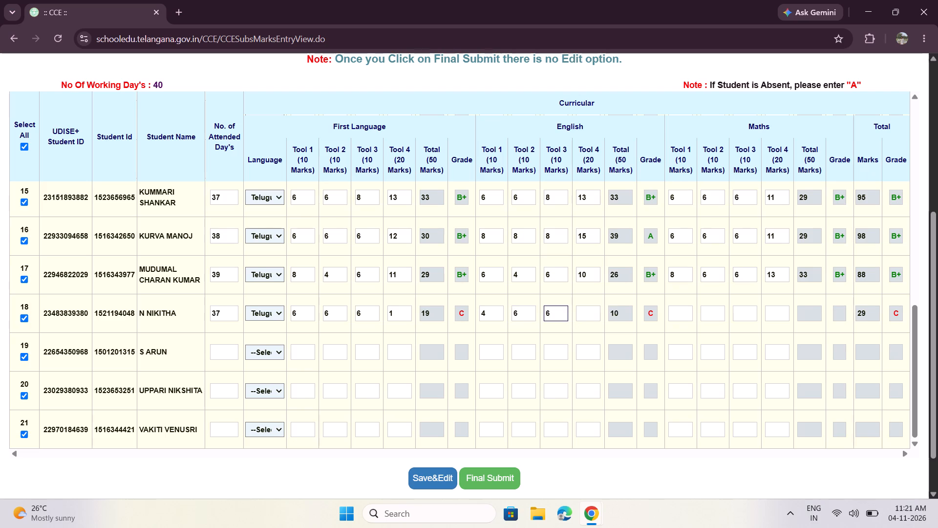
type("10")
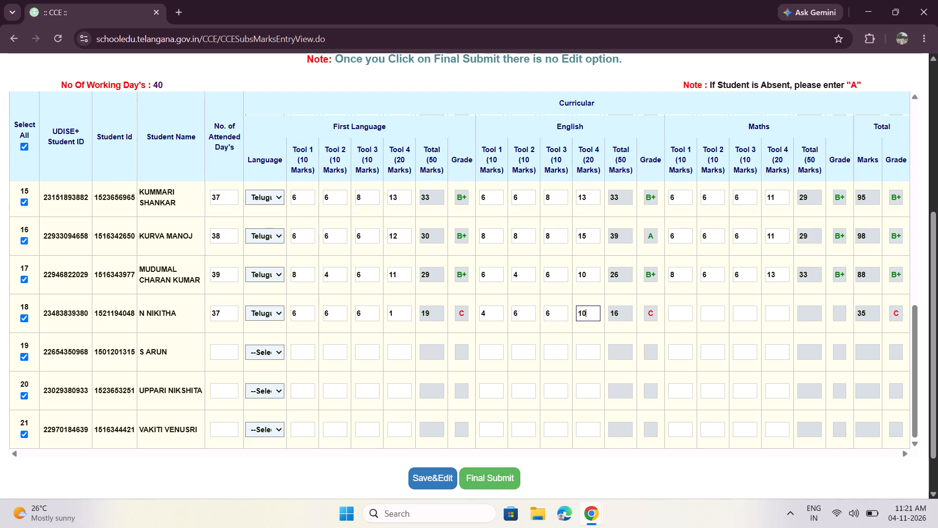
Enter row 18's Maths marks: Tool 1 as 4, Tool 2 as 6, Tool 3 as 6 and Tool 4 as 10.
left_click(674, 316)
key("4")
left_click_drag(704, 311, 731, 312)
key("6")
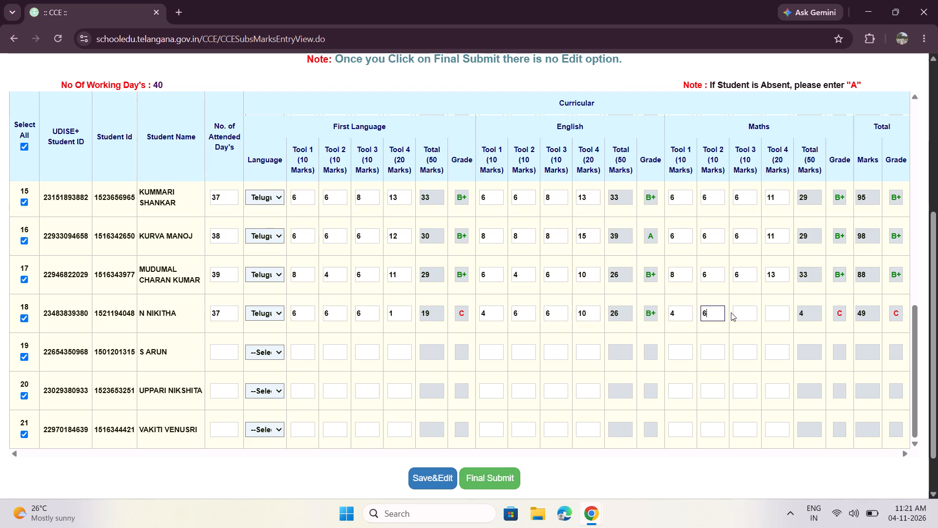
left_click_drag(731, 312, 731, 312)
left_click(731, 312)
key("6")
left_click(735, 312)
key("6")
left_click(775, 315)
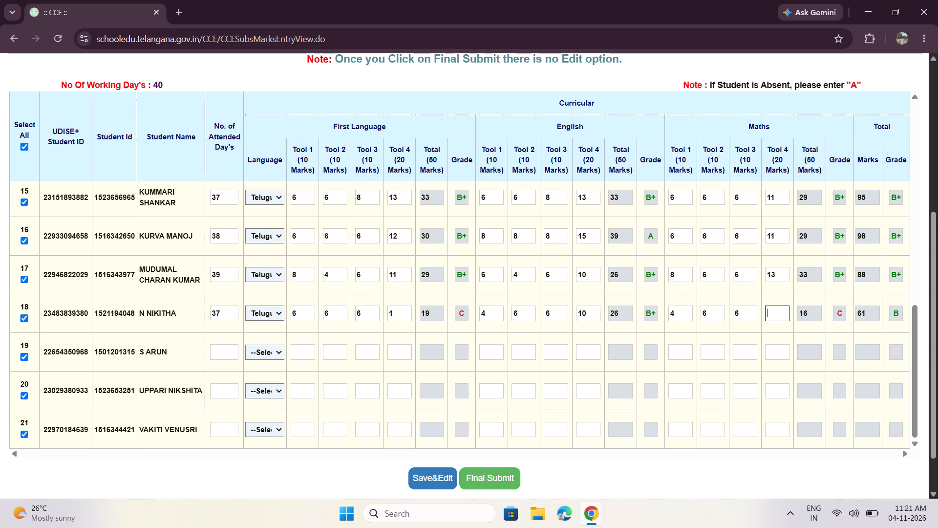
type("10")
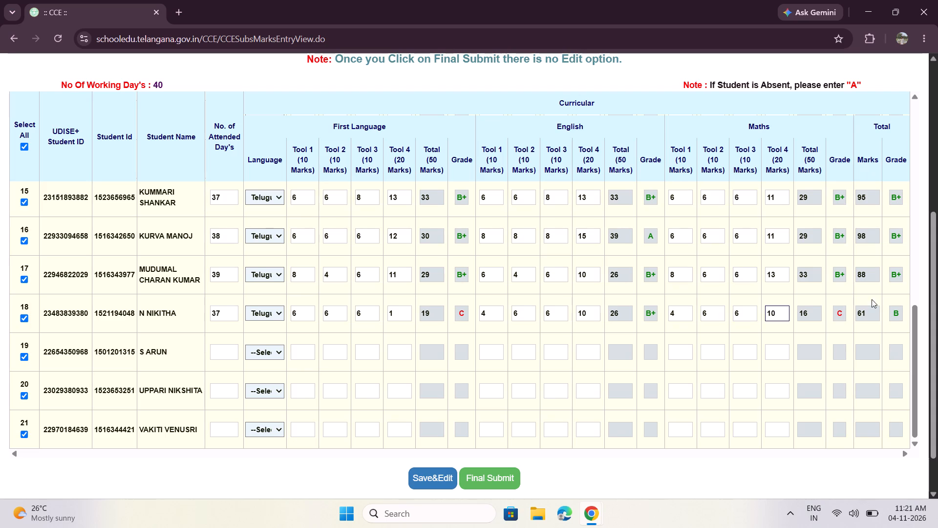
Choose Telugu as the first language for the student in row 19.
left_click(879, 298)
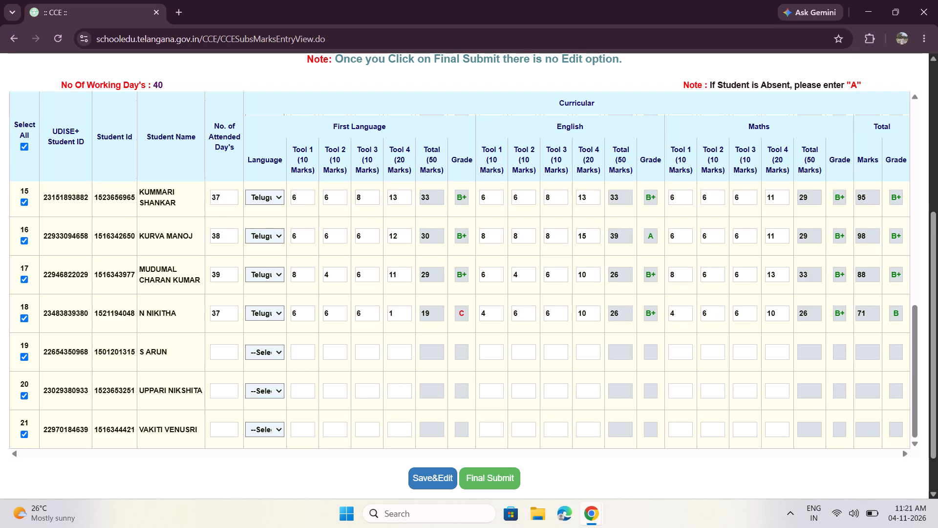
left_click(227, 355)
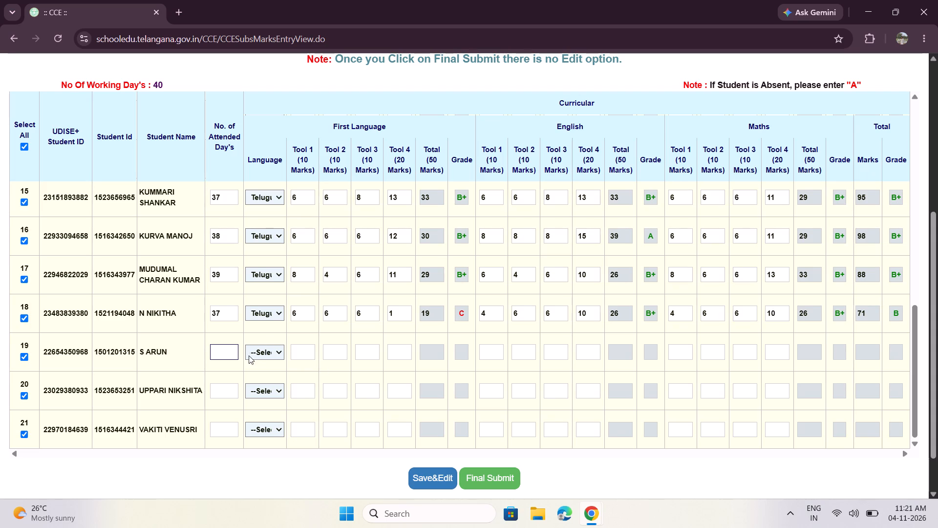
left_click(257, 353)
left_click(258, 379)
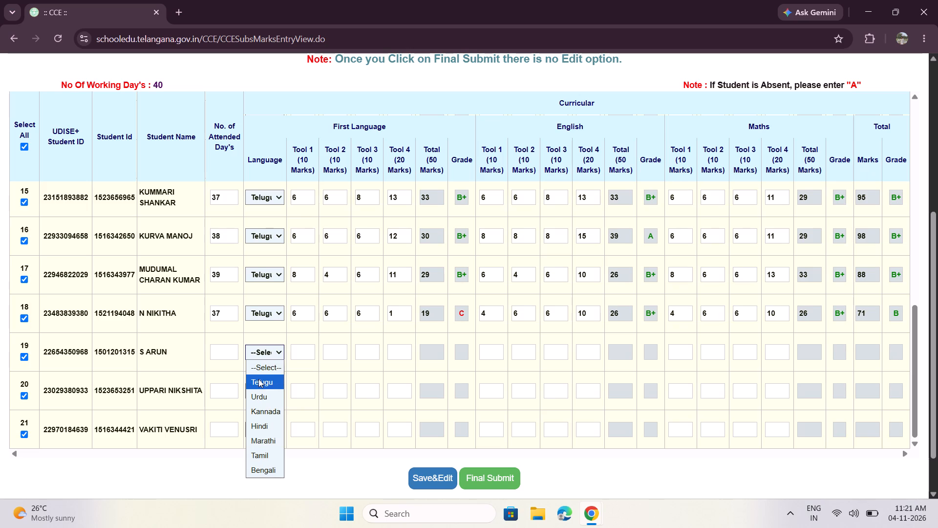
Enter 37 attended days for the student in row 20.
left_click(232, 355)
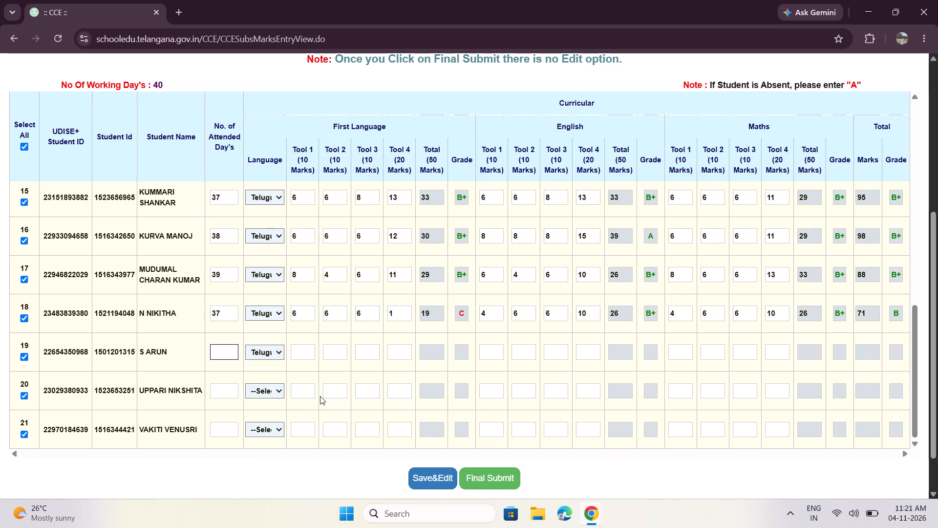
key("Down")
key("Down")
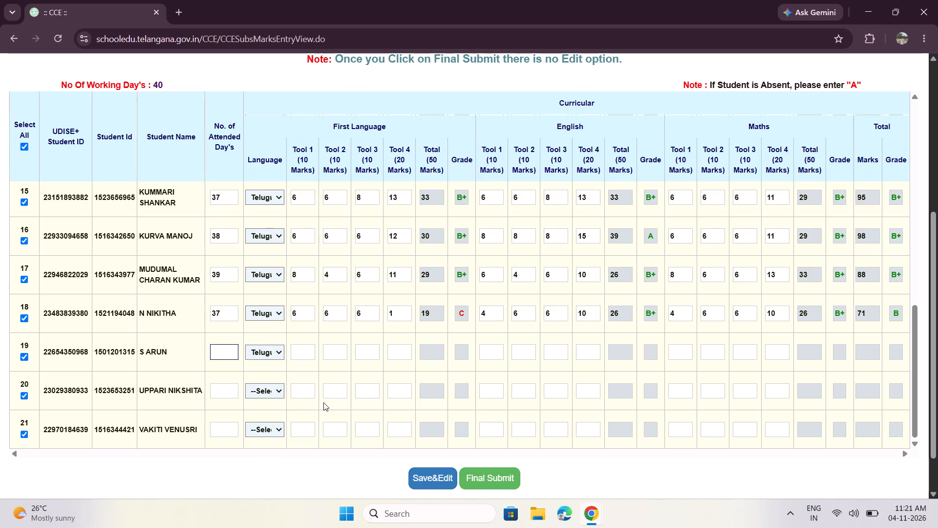
left_click(323, 402)
key("Down")
key("Down")
key("Down")
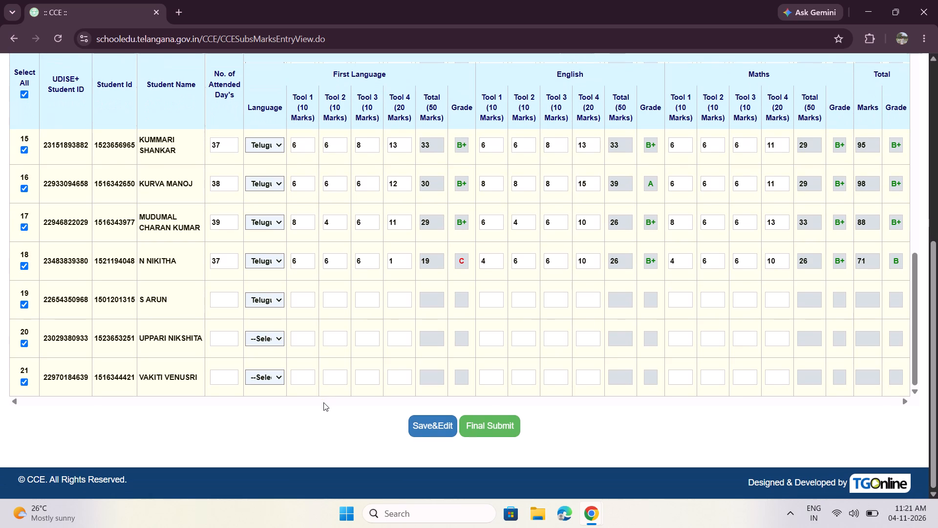
left_click(336, 361)
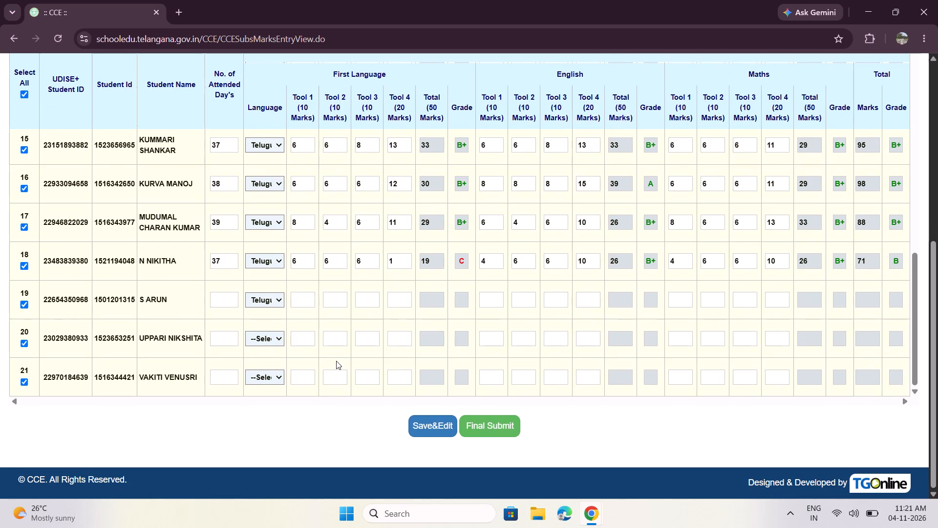
key("Down")
left_click(229, 338)
type("37")
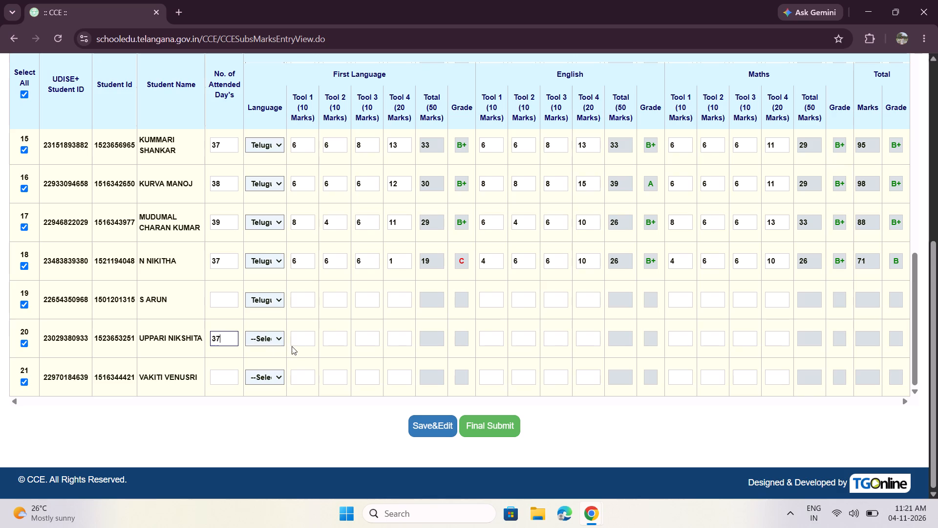
Enter row 20's First Language marks: 6 for each of Tools 1, 2 and 3, and 11 for Tool 4.
left_click(304, 340)
key("6")
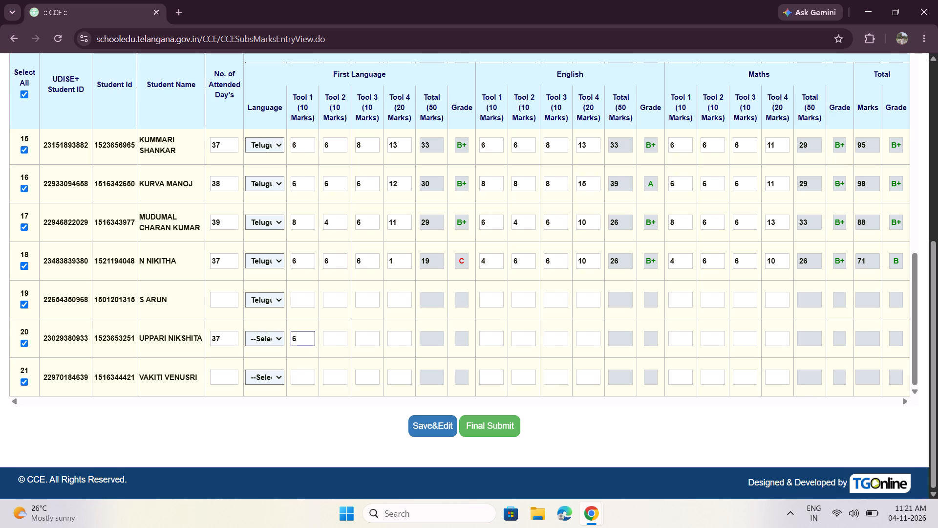
left_click(335, 340)
key("6")
left_click(359, 340)
key("6")
left_click(400, 337)
type("11")
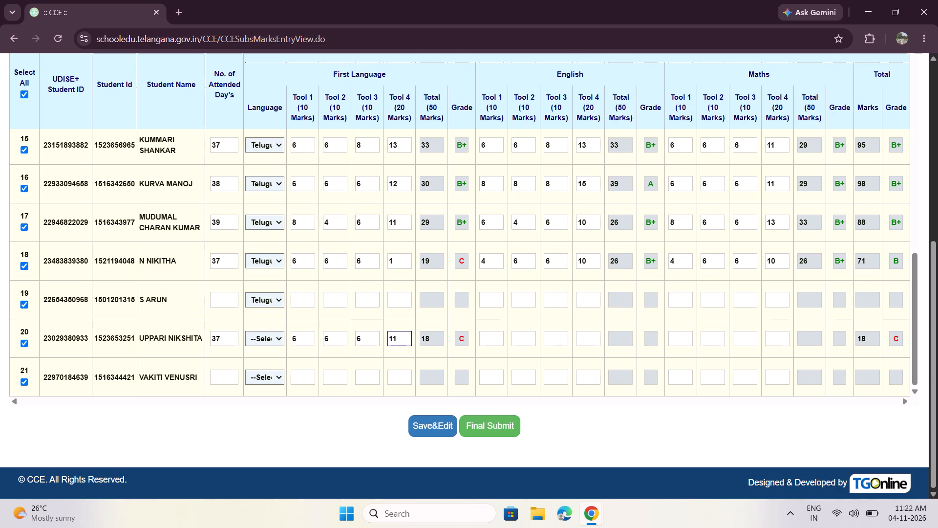
Enter row 20's English marks: Tool 1 as 4, Tool 2 as 6, Tool 3 as 6 and Tool 4 as 10.
left_click(487, 340)
key("4")
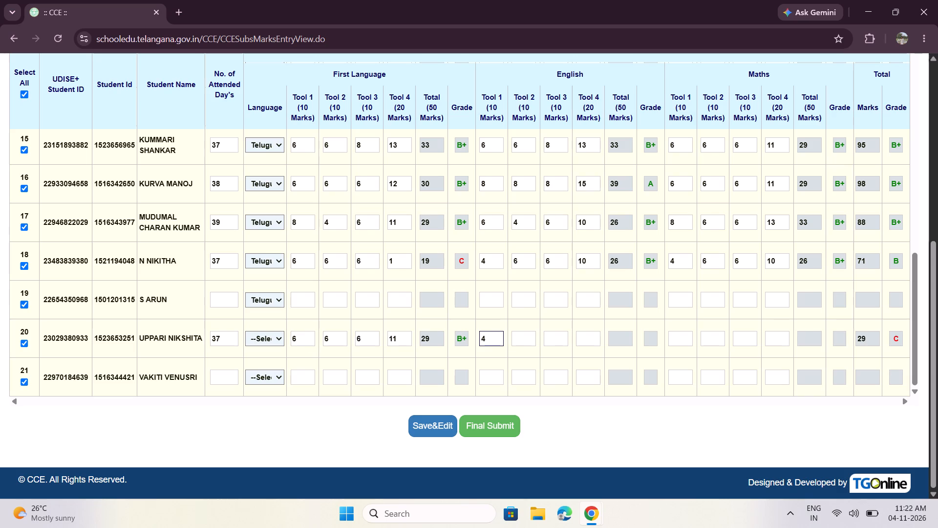
left_click(516, 339)
key("6")
left_click(548, 340)
key("6")
left_click(580, 339)
type("10")
Enter row 20's Maths marks: Tool 1 as 4, Tool 2 as 6, Tool 3 as 6 and Tool 4 as 10.
left_click(678, 339)
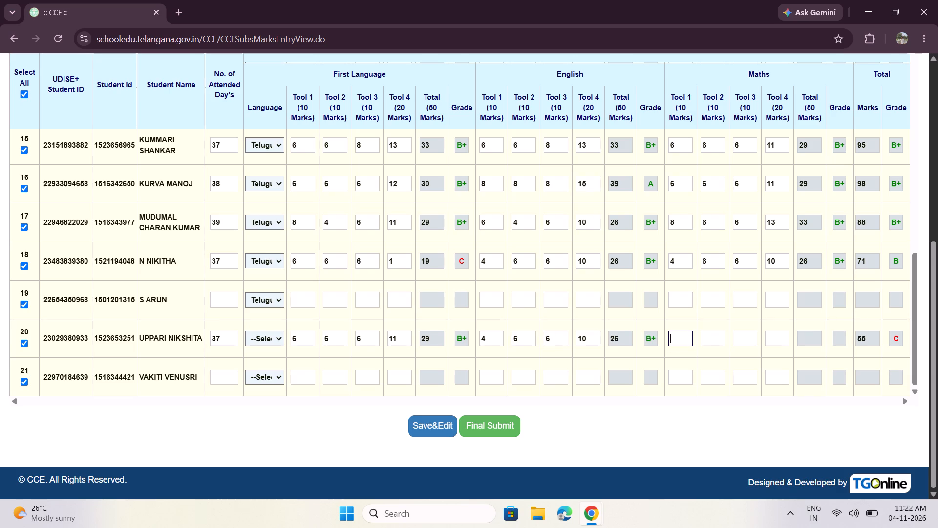
key("4")
left_click(710, 339)
key("6")
left_click(748, 340)
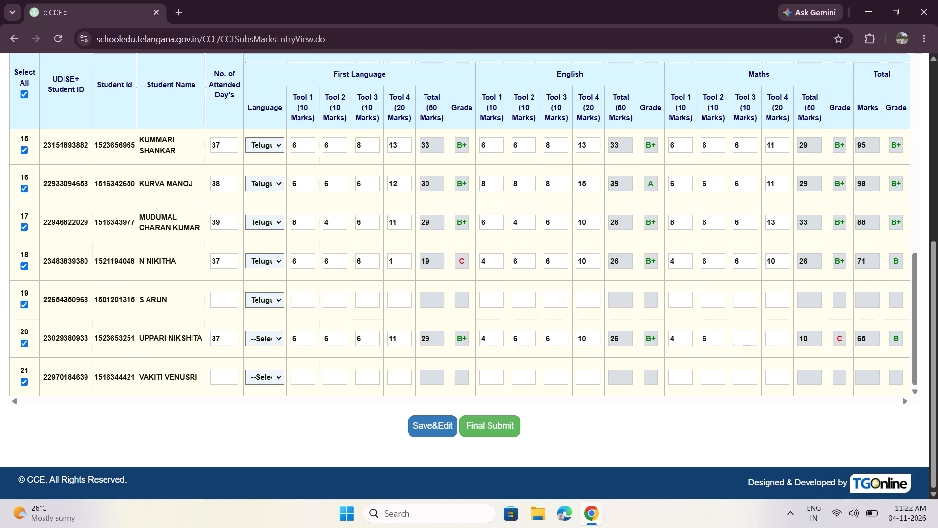
key("6")
left_click(785, 342)
type("10")
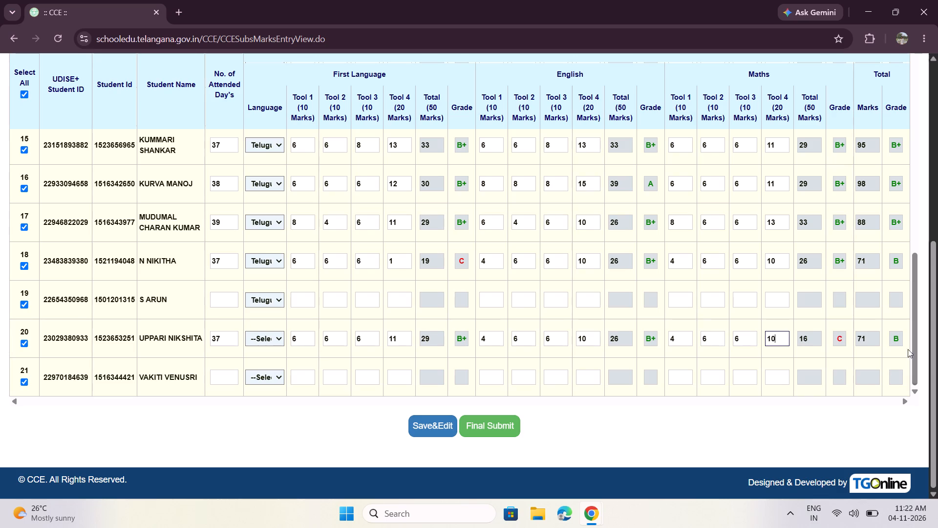
left_click(917, 347)
left_click(893, 342)
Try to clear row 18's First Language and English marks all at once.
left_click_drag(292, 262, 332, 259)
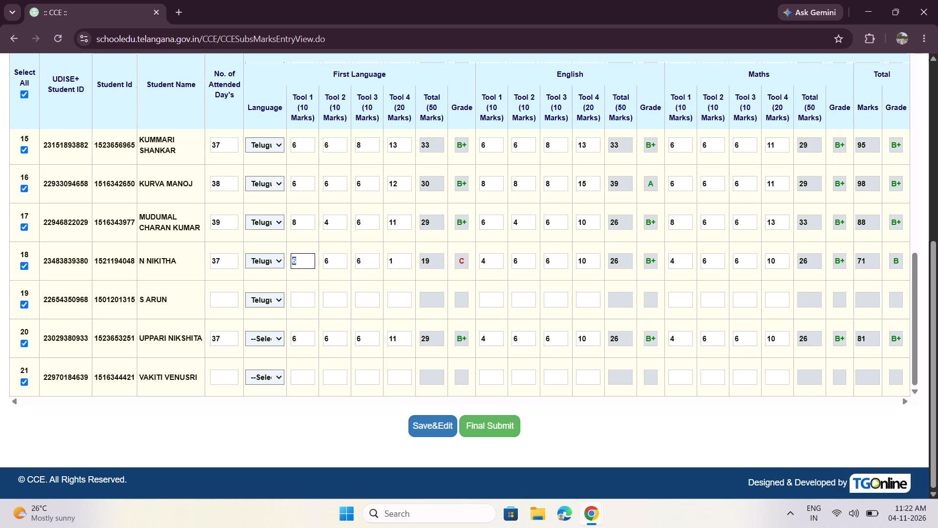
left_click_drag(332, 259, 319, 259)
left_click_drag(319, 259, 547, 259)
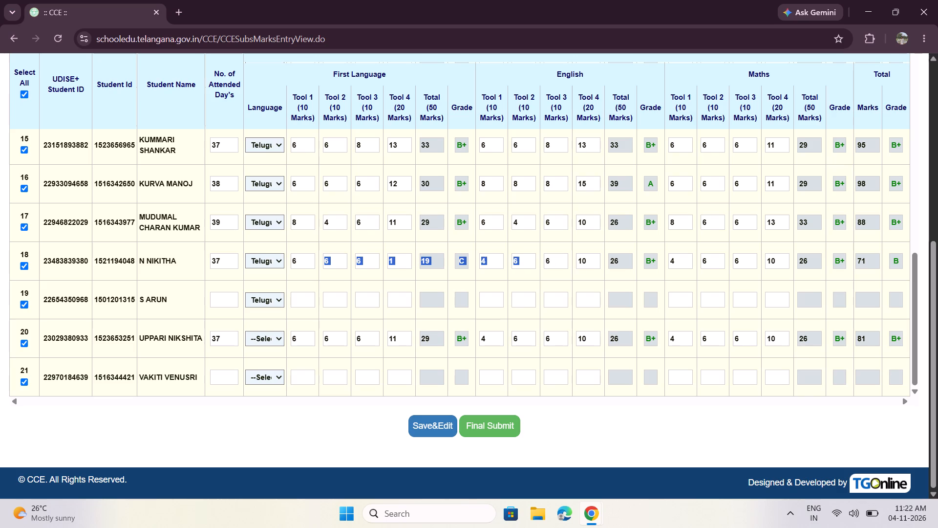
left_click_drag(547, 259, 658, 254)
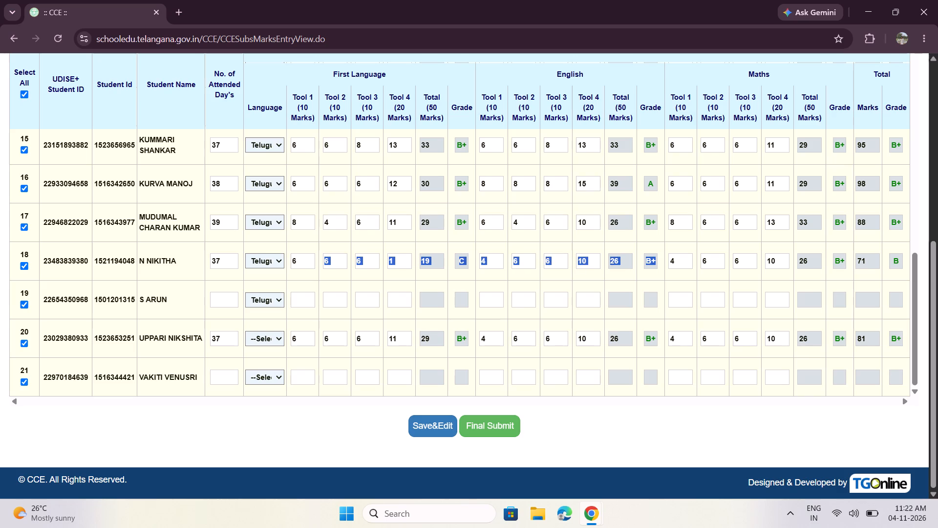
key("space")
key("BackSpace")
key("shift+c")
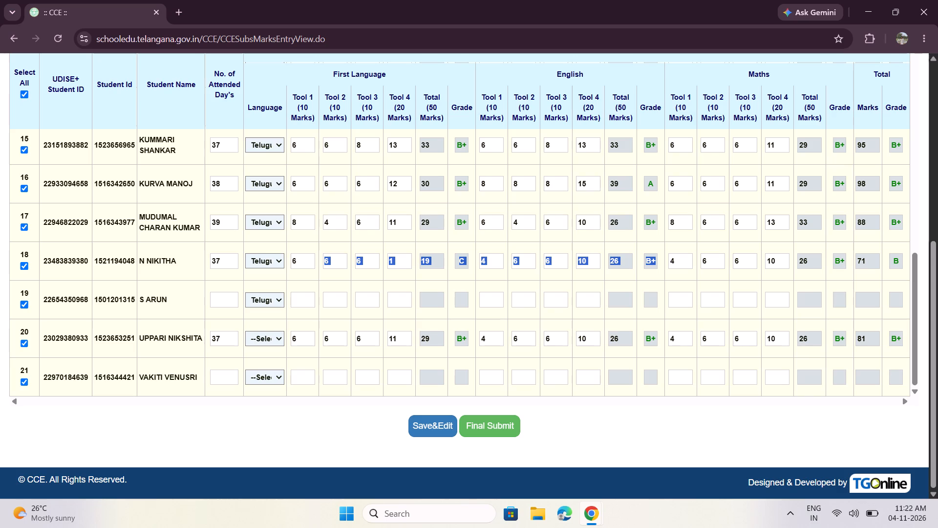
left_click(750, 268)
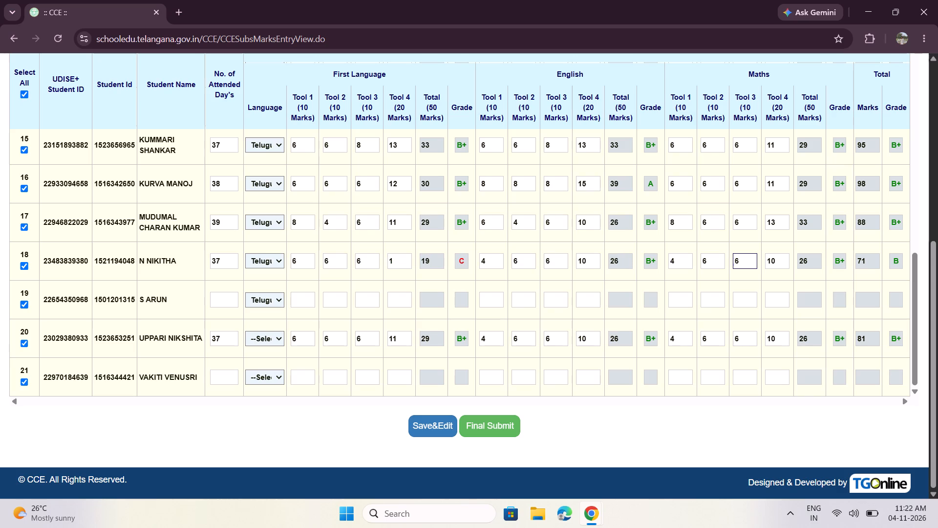
Clear row 18's First Language marks for Tools 1, 2, 3 and 4.
double_click(300, 261)
key("BackSpace")
double_click(330, 263)
key("BackSpace")
double_click(361, 261)
key("BackSpace")
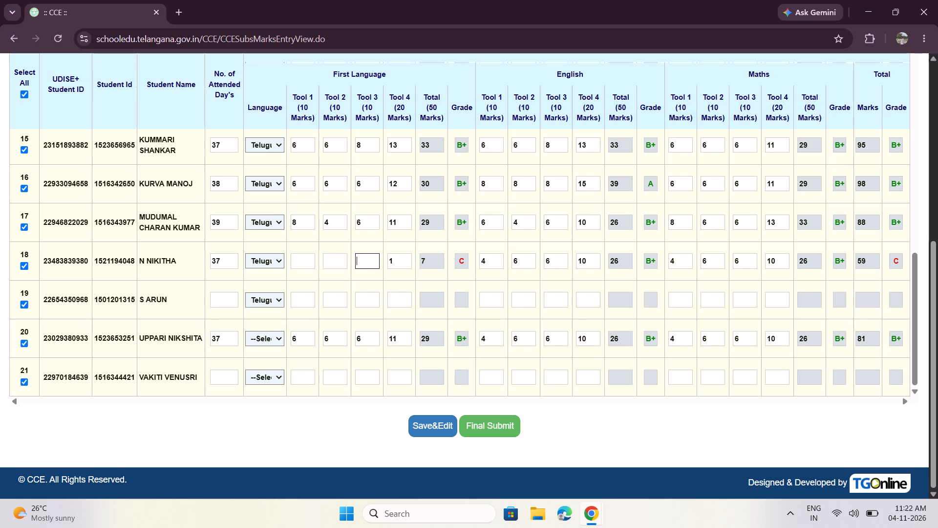
double_click(390, 260)
key("BackSpace")
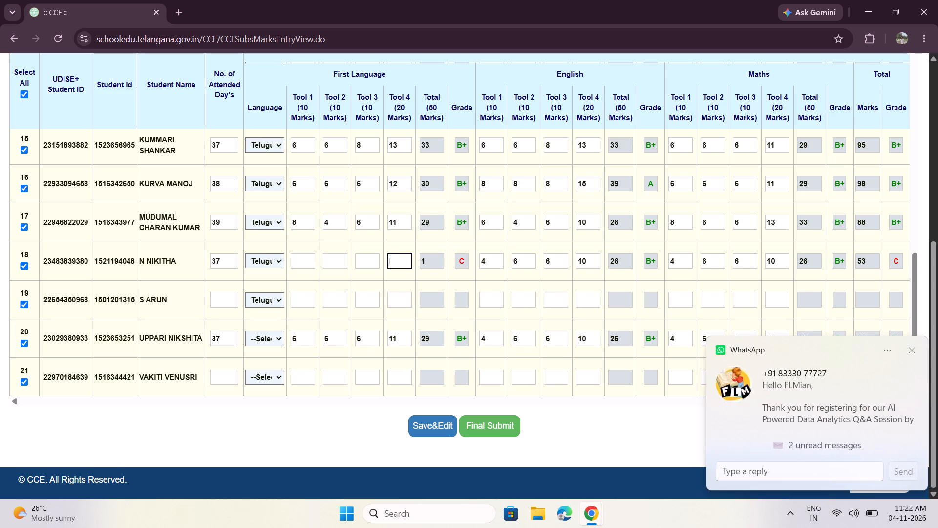
Clear row 18's English marks for Tools 1, 2, 3 and 4.
double_click(485, 264)
key("BackSpace")
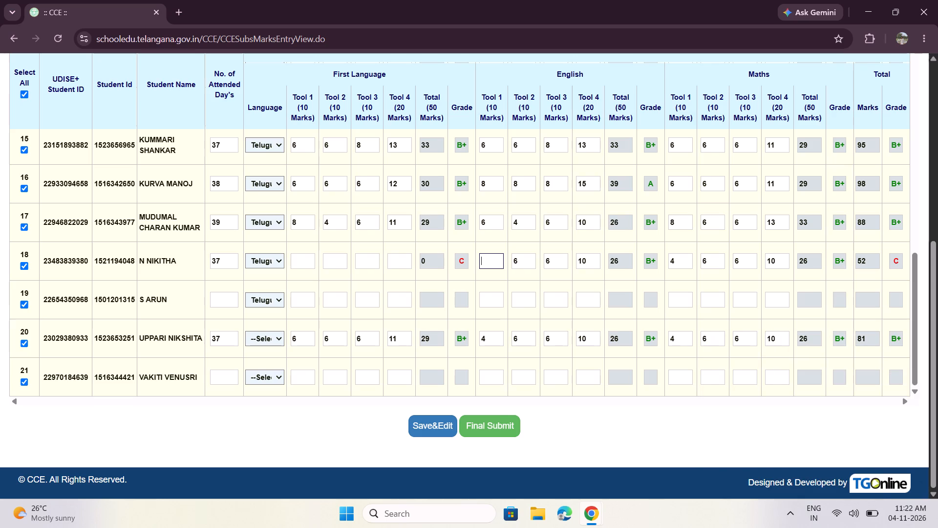
double_click(526, 262)
key("BackSpace")
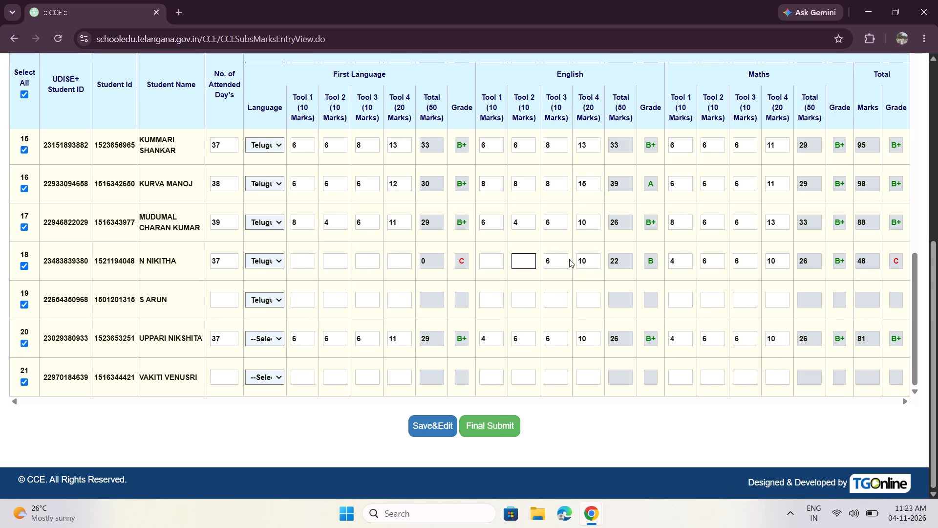
double_click(565, 260)
key("BackSpace")
double_click(584, 260)
key("BackSpace")
Clear the Maths marks for Tools 1 to 4 in row 18.
double_click(669, 259)
key("BackSpace")
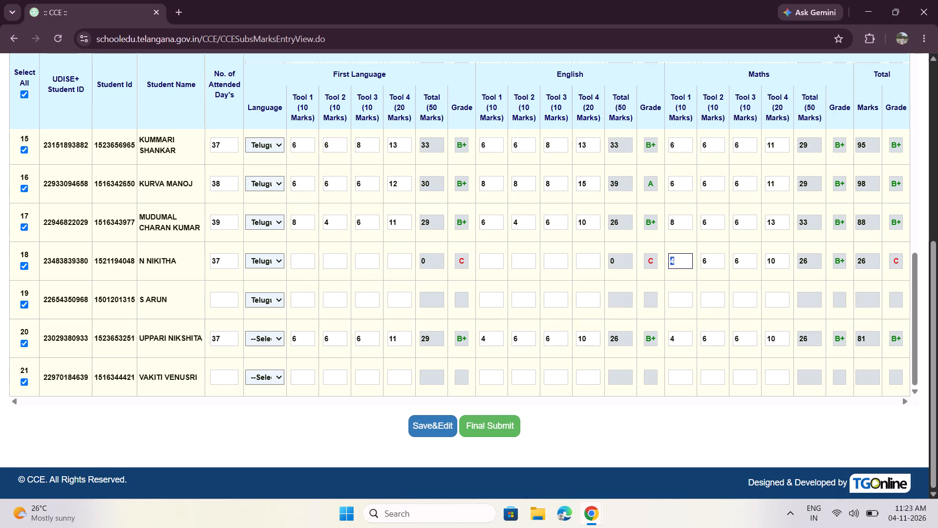
double_click(706, 264)
key("BackSpace")
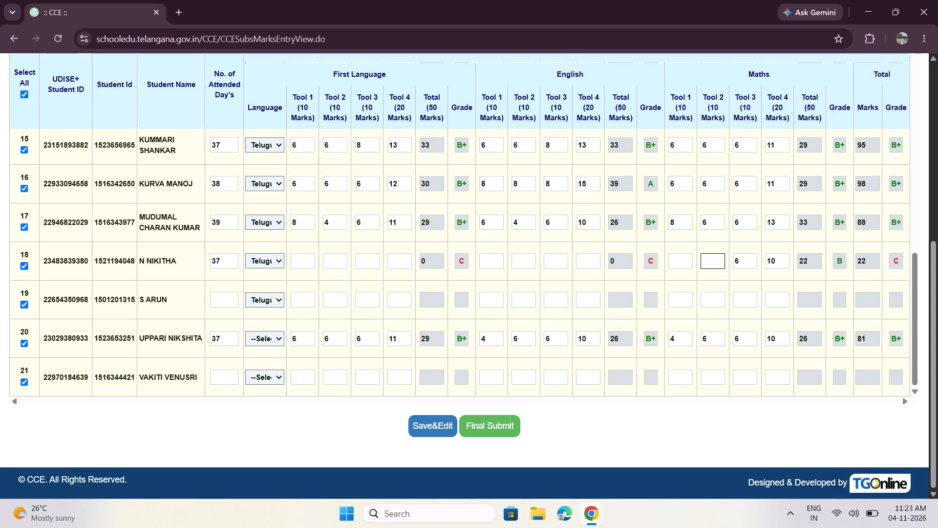
double_click(740, 263)
key("BackSpace")
double_click(767, 261)
key("BackSpace")
key("BackSpace")
left_click(809, 263)
key("BackSpace")
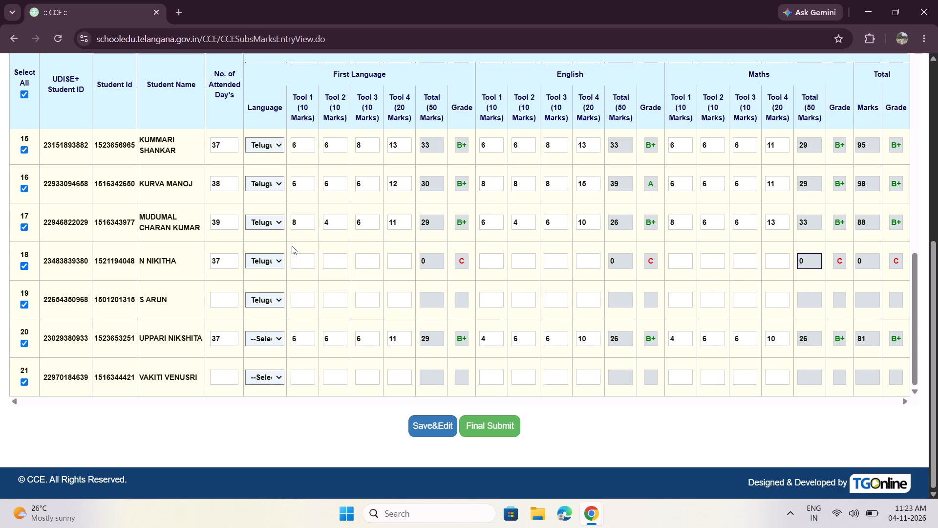
Mark the student in row 18 absent with A for attended days and First Language Tools 1 to 4.
double_click(224, 263)
key("a")
left_click(294, 262)
key("a")
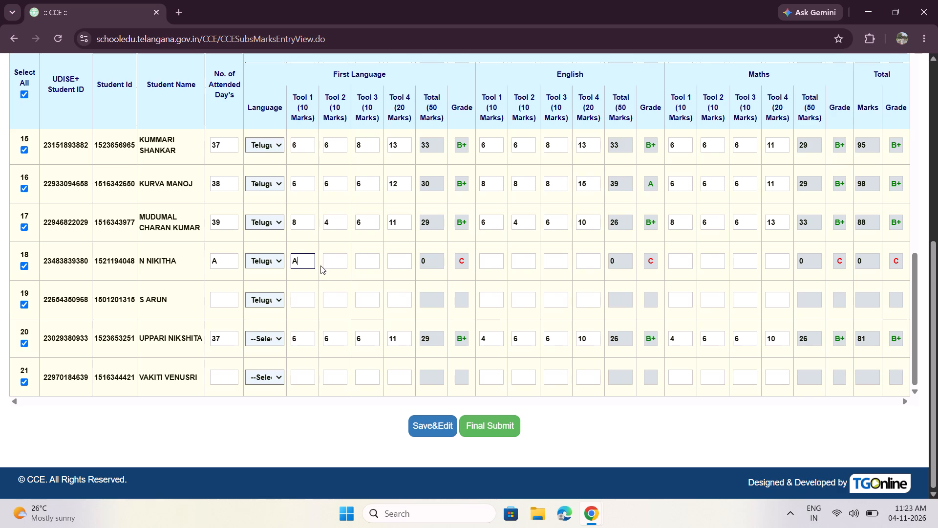
left_click(326, 265)
key("a")
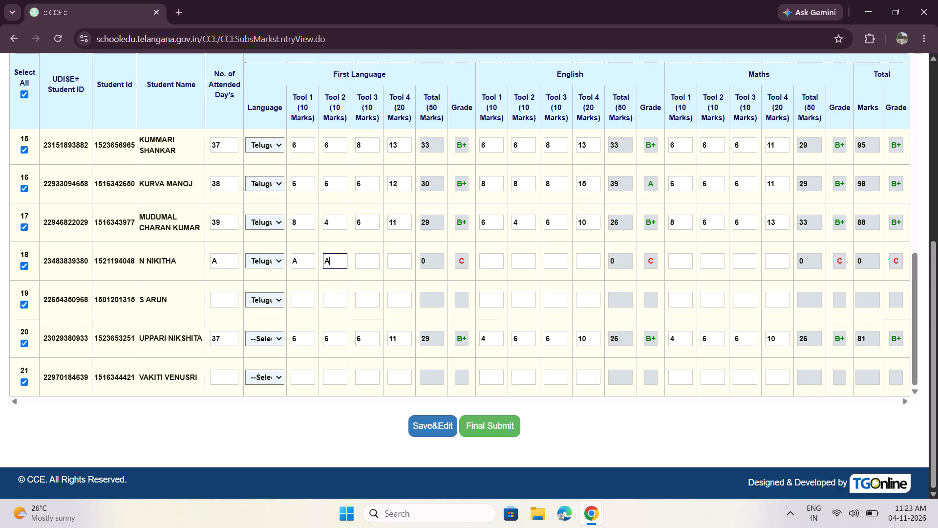
left_click(360, 265)
key("a")
key("a")
key("a")
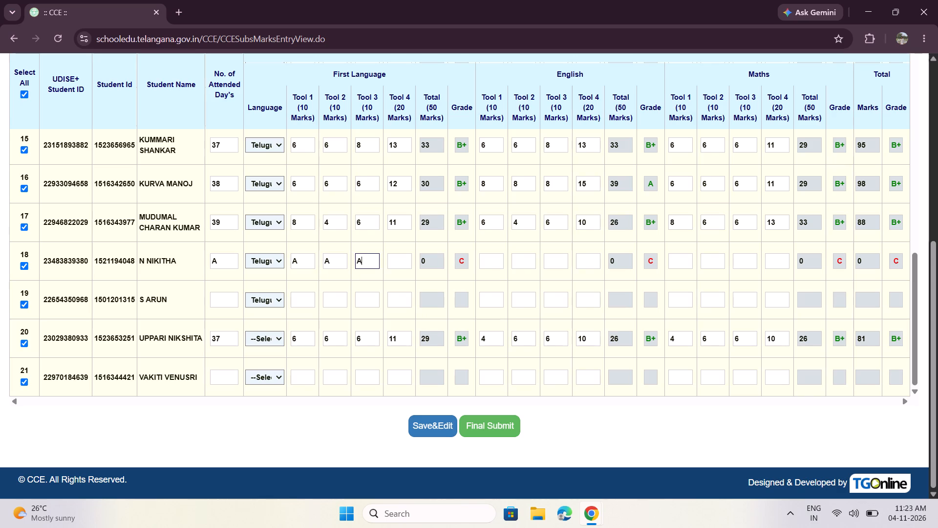
left_click(396, 259)
key("a")
Enter A for English Tools 1 to 4 in row 18.
left_click(495, 262)
key("a")
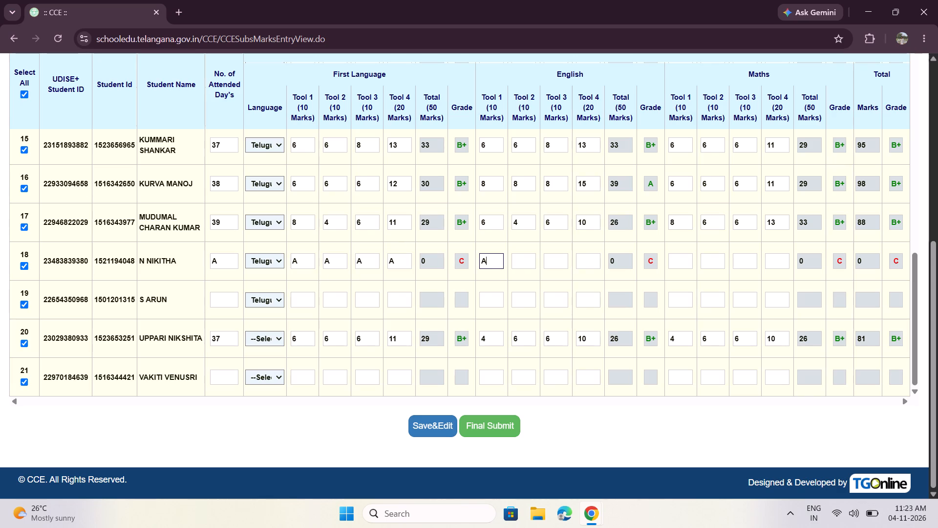
key("a")
left_click(520, 265)
key("a")
key("a")
key("a")
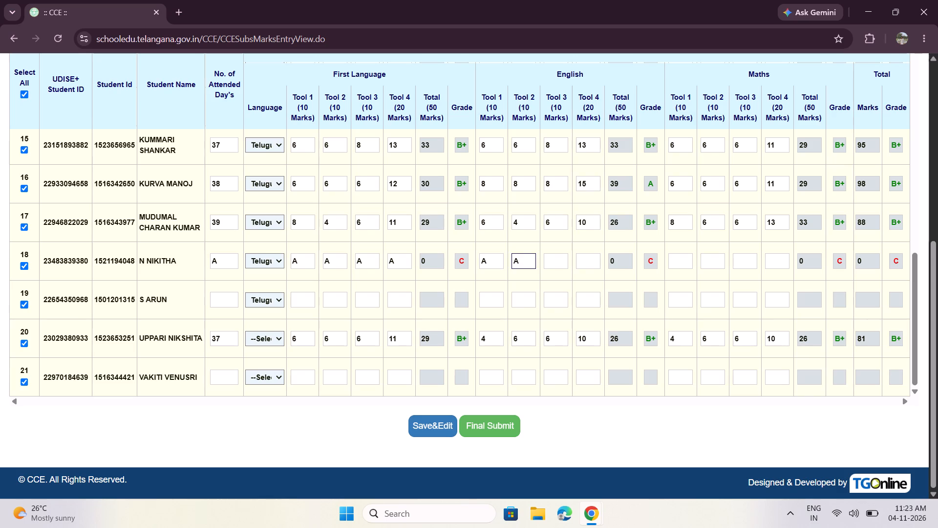
double_click(557, 263)
key("a")
double_click(582, 258)
key("a")
Enter A for Maths Tools 1 to 4 in row 18.
left_click(673, 253)
key("a")
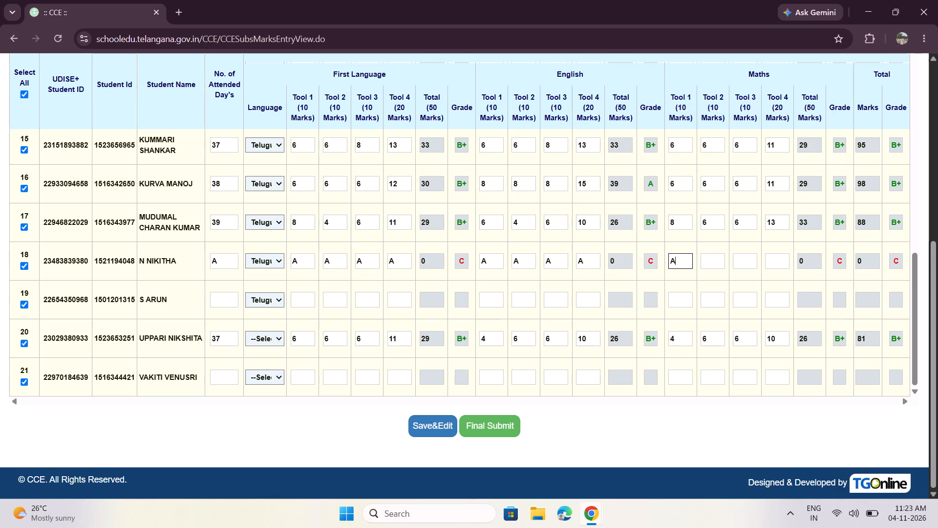
left_click(719, 261)
left_click(719, 261)
key("a")
left_click(749, 264)
key("a")
left_click(770, 262)
key("a")
left_click(875, 261)
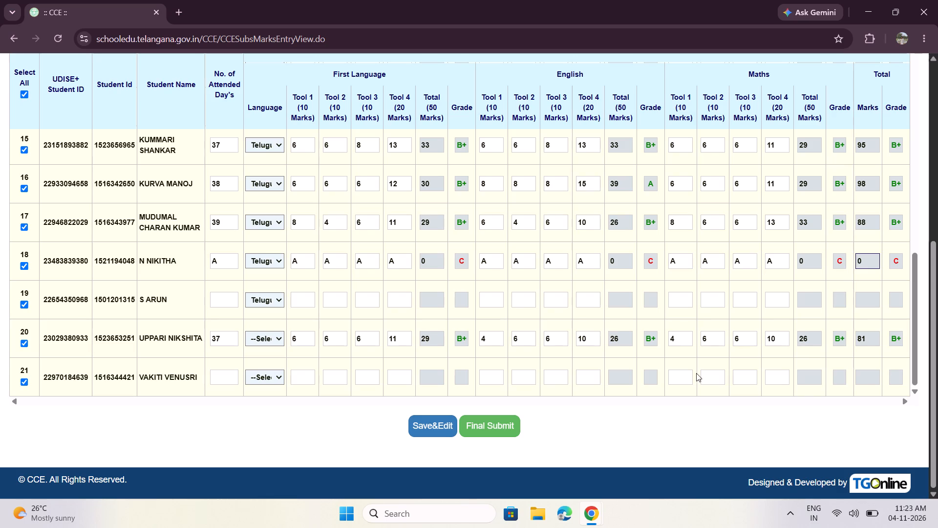
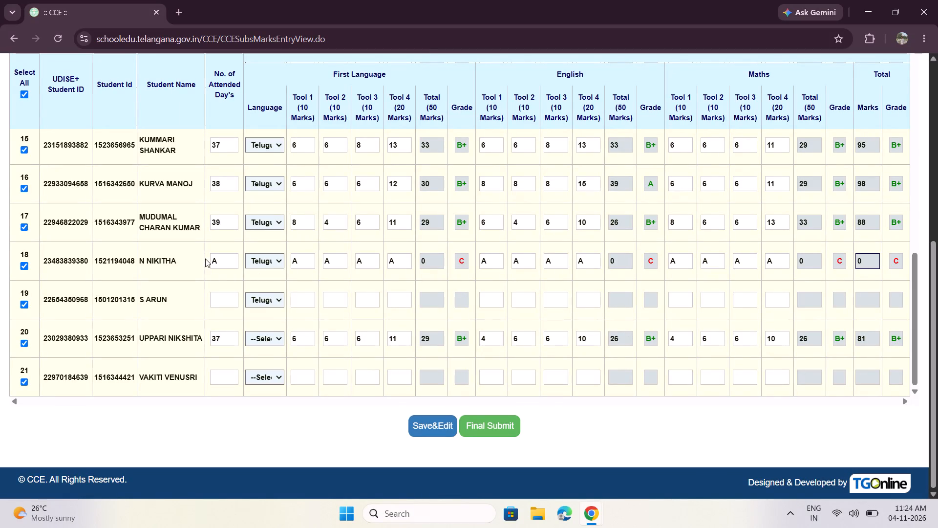
Open the attended days entry of the student in row 18 for editing.
double_click(220, 260)
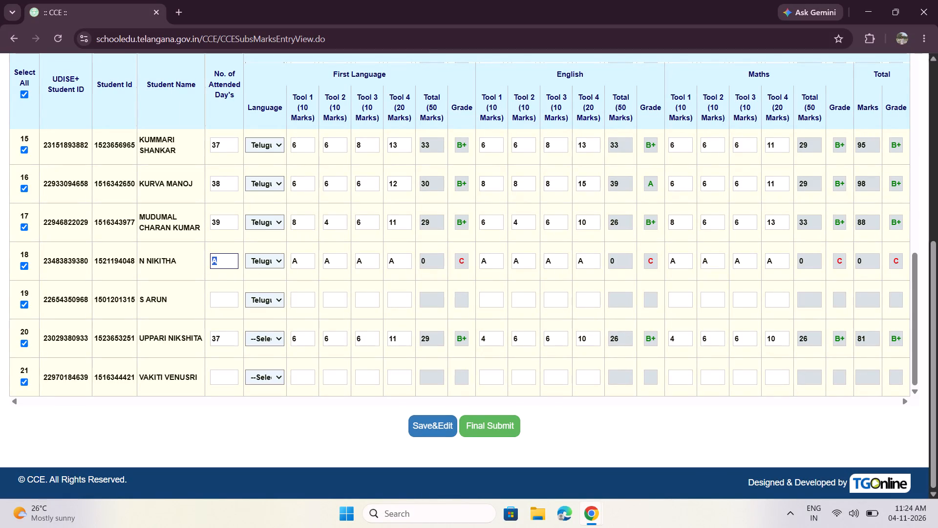
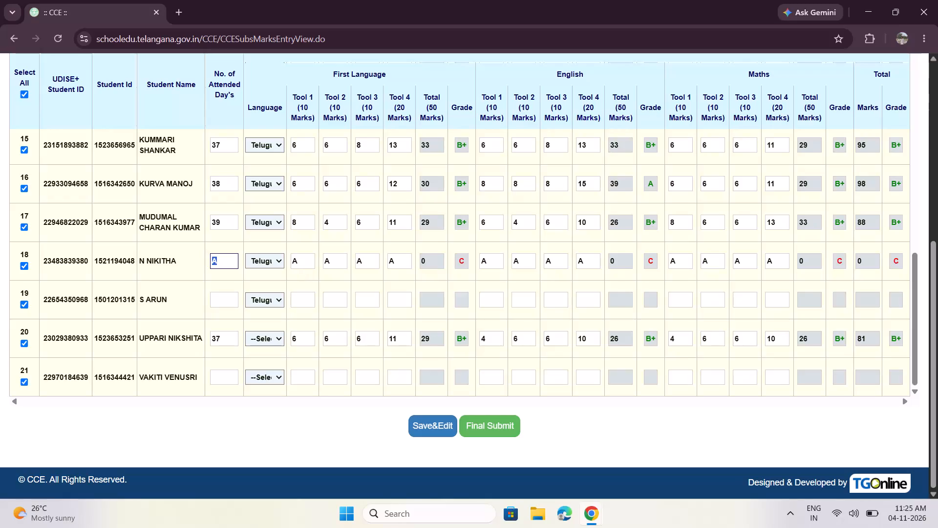
Replace the row 18 student's First Language tool marks with 4, 6, 6 and 10.
double_click(310, 256)
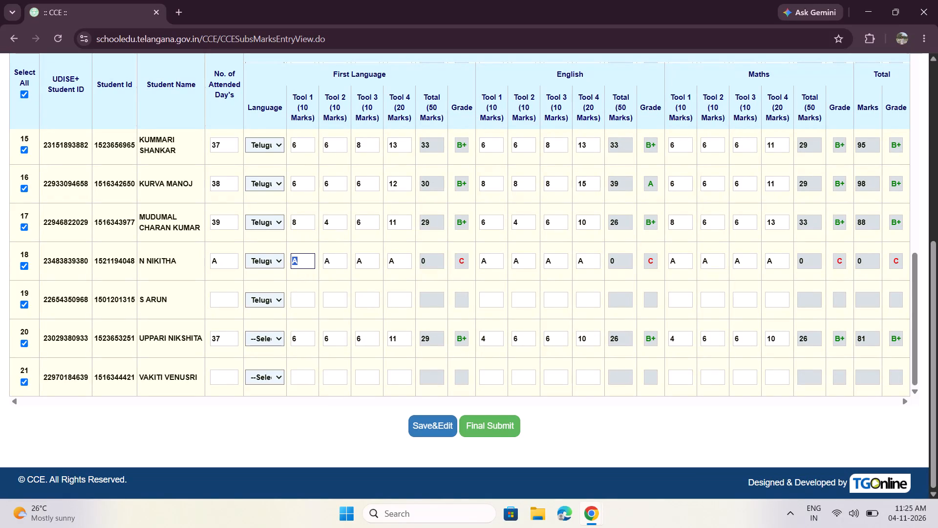
key("8")
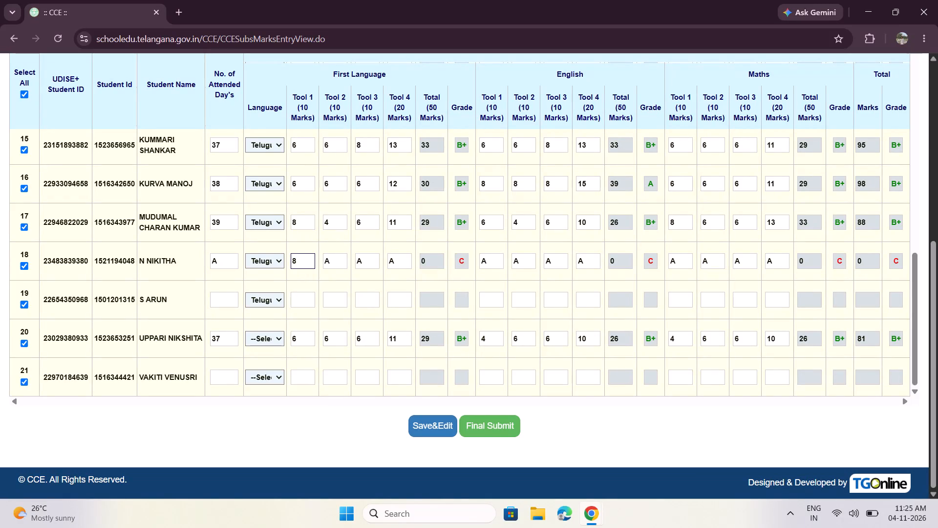
double_click(310, 256)
key("6")
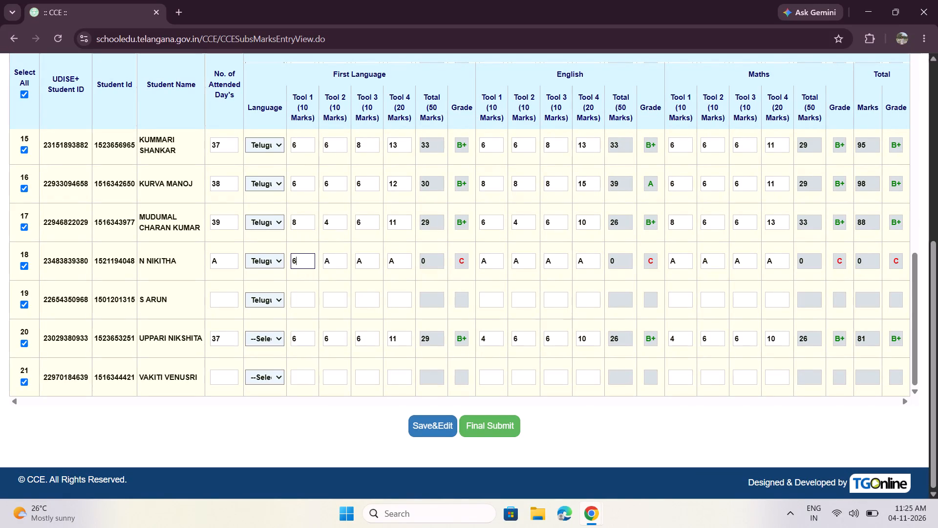
double_click(337, 263)
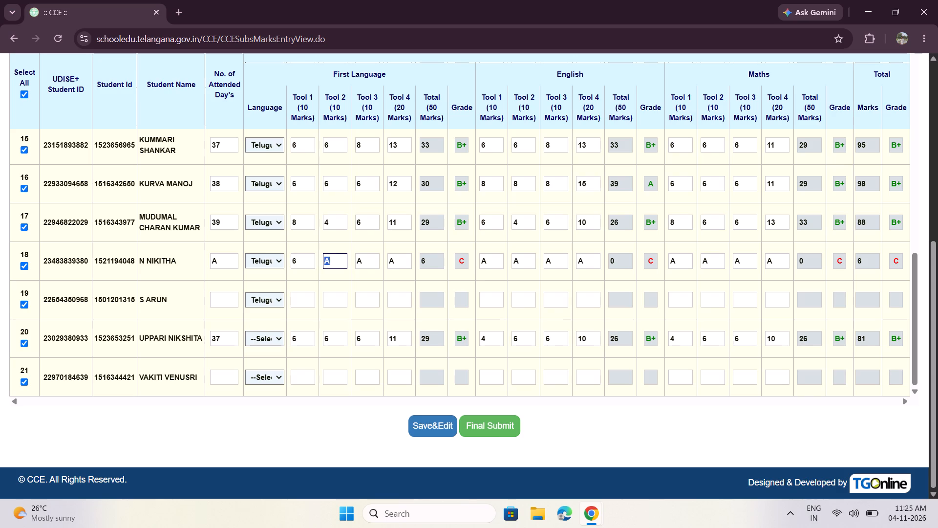
key("6")
double_click(356, 262)
key("6")
left_click(292, 260)
double_click(292, 260)
key("4")
left_click(394, 261)
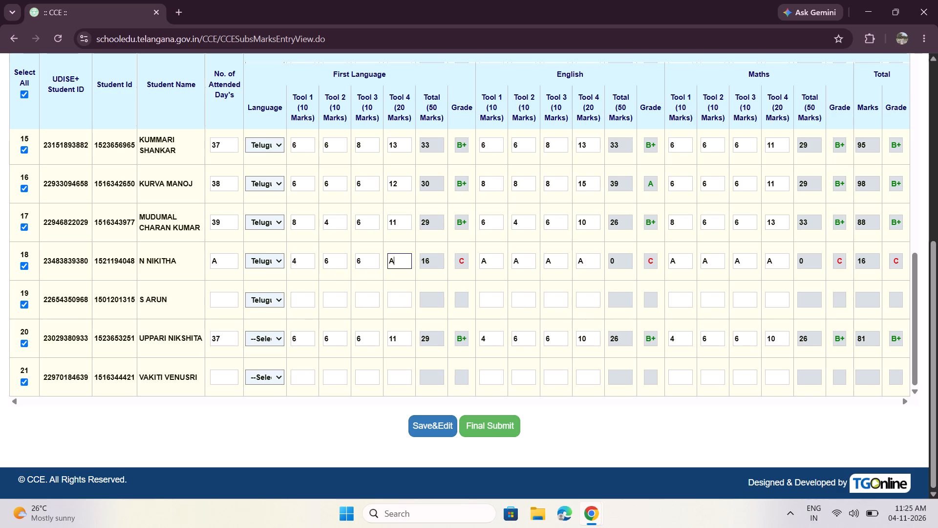
double_click(394, 261)
key("1")
type("01")
key("BackSpace")
Replace the row 18 student's English tool marks with 4, 6, 6 and 10.
double_click(483, 259)
key("4")
double_click(513, 258)
key("6")
double_click(548, 259)
key("6")
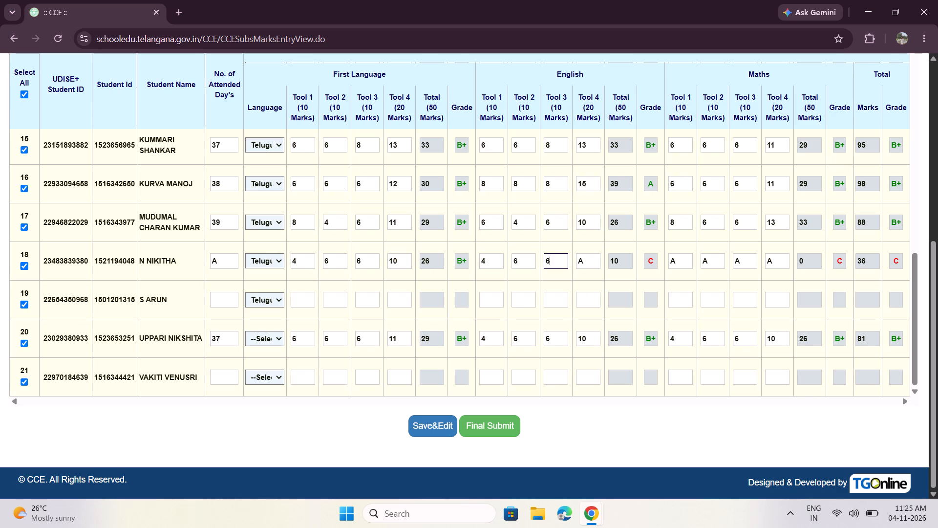
double_click(579, 261)
key("1")
key("0")
Replace the row 18 student's Maths tool marks with 4, 4, 6 and 10.
double_click(673, 261)
key("4")
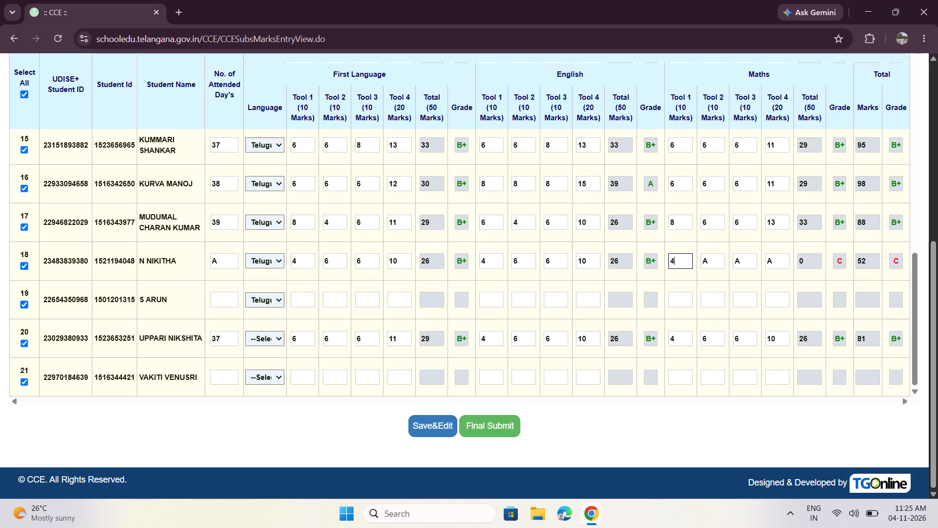
double_click(715, 264)
key("4")
double_click(739, 256)
key("6")
double_click(779, 267)
type("10")
left_click(887, 253)
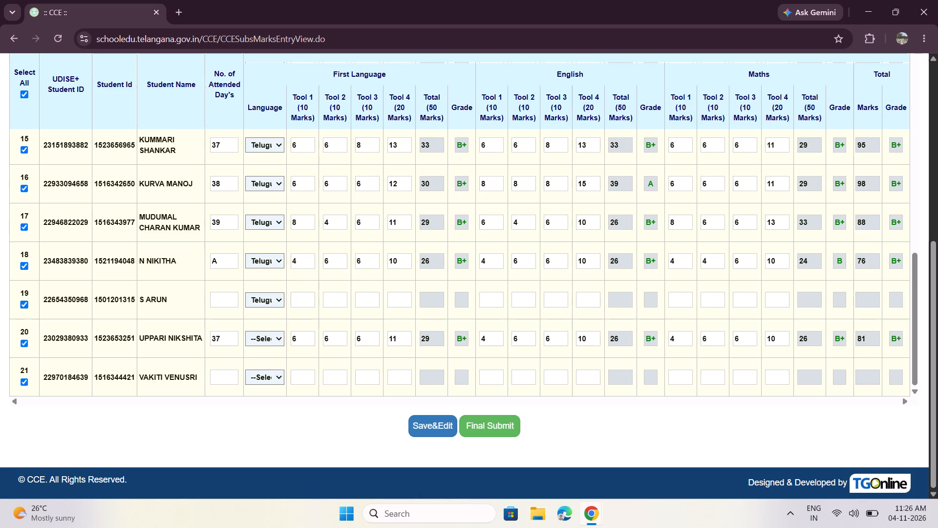
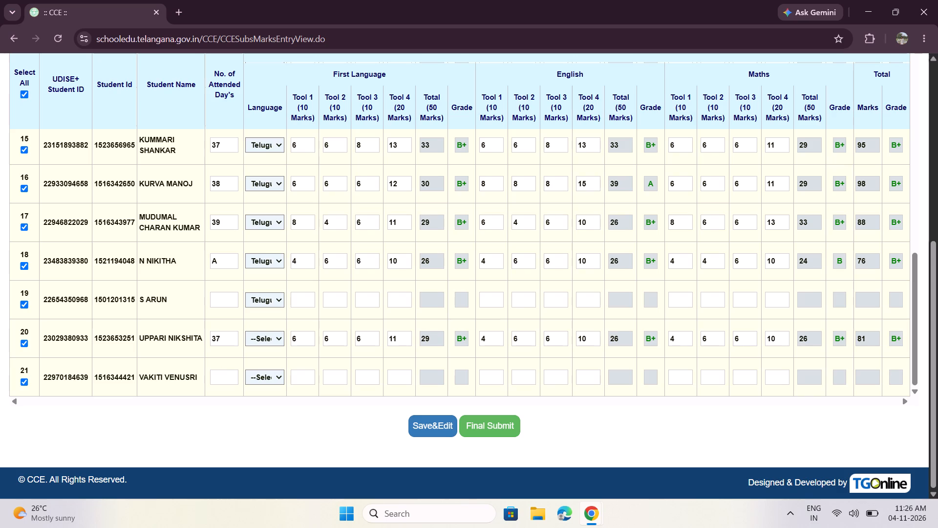
Enter 36 attended days for the row 21 student and set the first language to Telugu.
double_click(234, 377)
type("36")
left_click(260, 376)
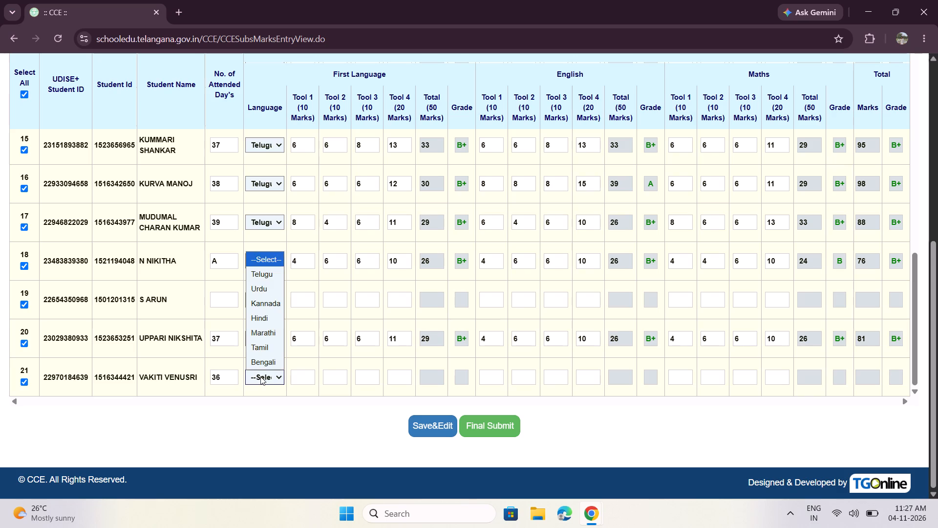
left_click(258, 282)
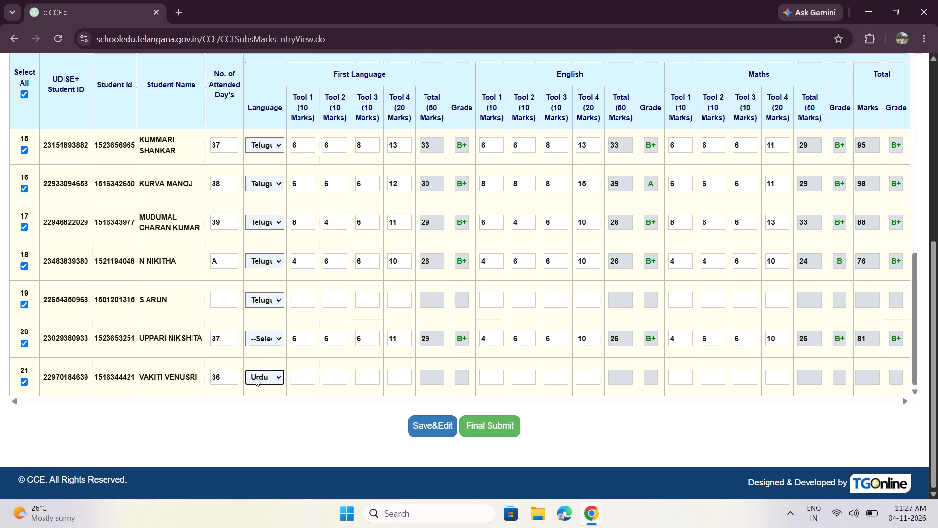
left_click(256, 378)
left_click(268, 277)
Set the row 20 student's first language to Telugu.
left_click(266, 338)
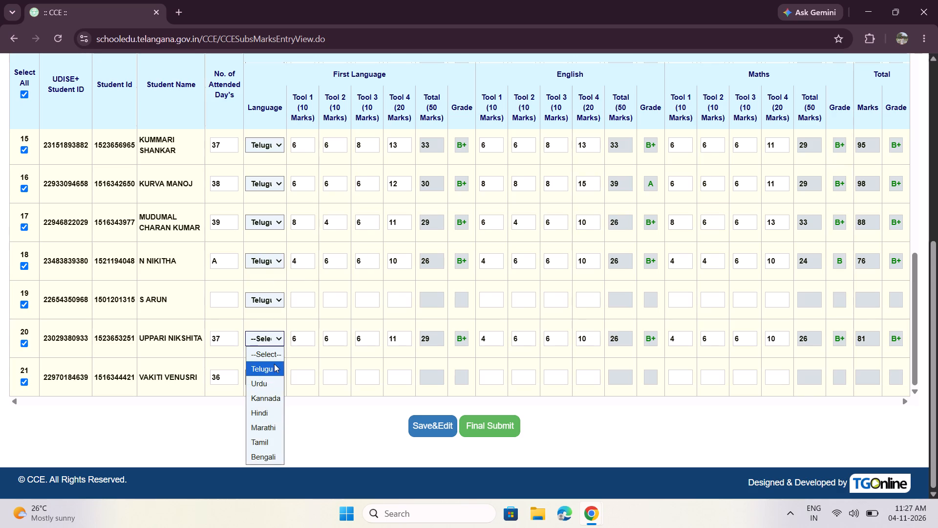
left_click(274, 364)
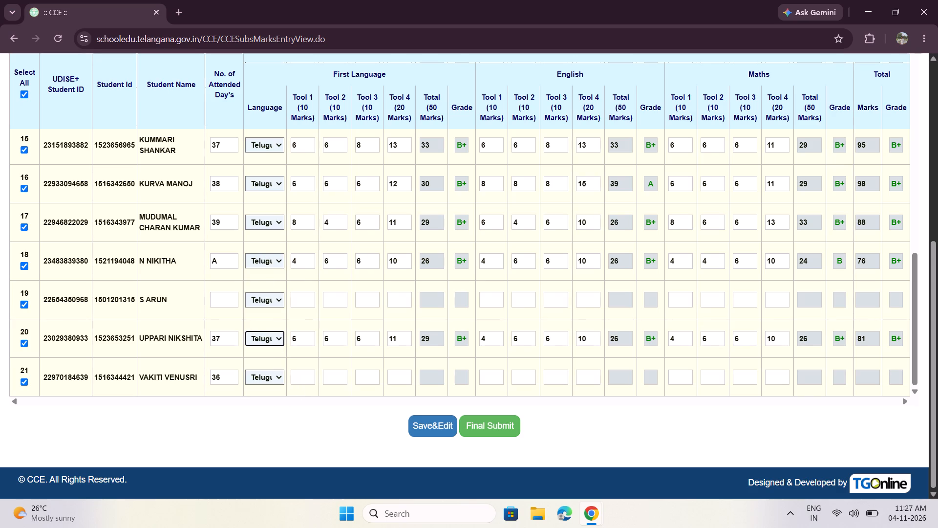
Enter First Language tool marks of 8, 8, 6 and 14 for the row 21 student.
left_click(303, 375)
key("8")
left_click(334, 375)
key("8")
left_click(365, 382)
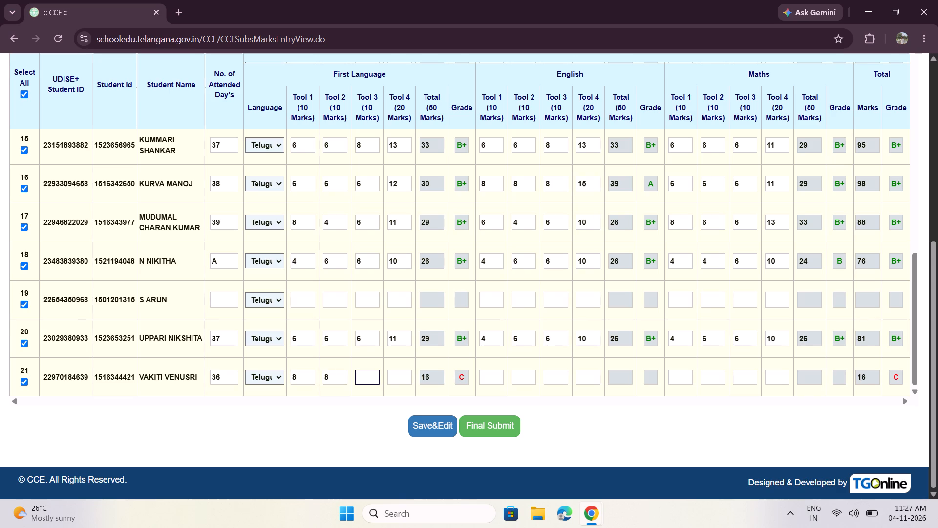
key("6")
left_click(395, 381)
type("14")
Enter English tool marks of 8, 8, 6 and 15 for the row 21 student.
left_click(484, 372)
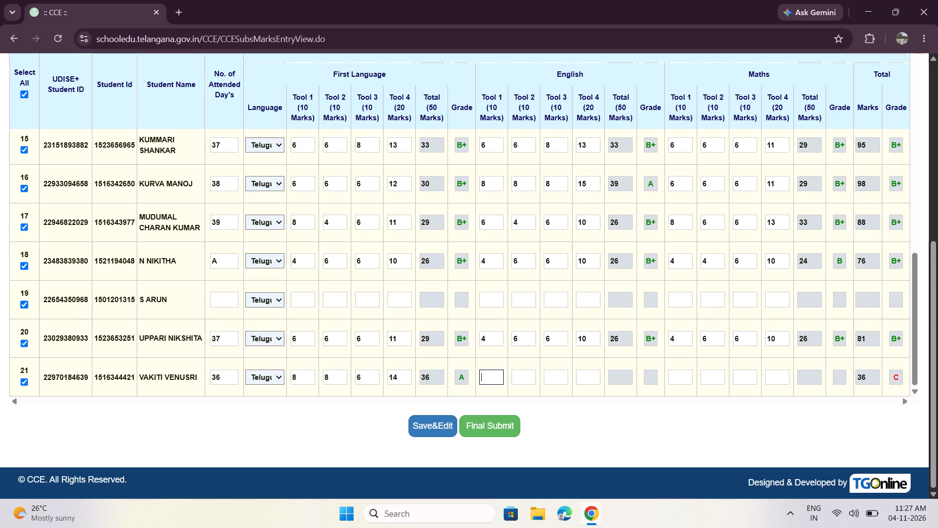
key("8")
left_click_drag(518, 376, 541, 377)
key("8")
left_click_drag(541, 377, 557, 375)
left_click(557, 375)
key("8")
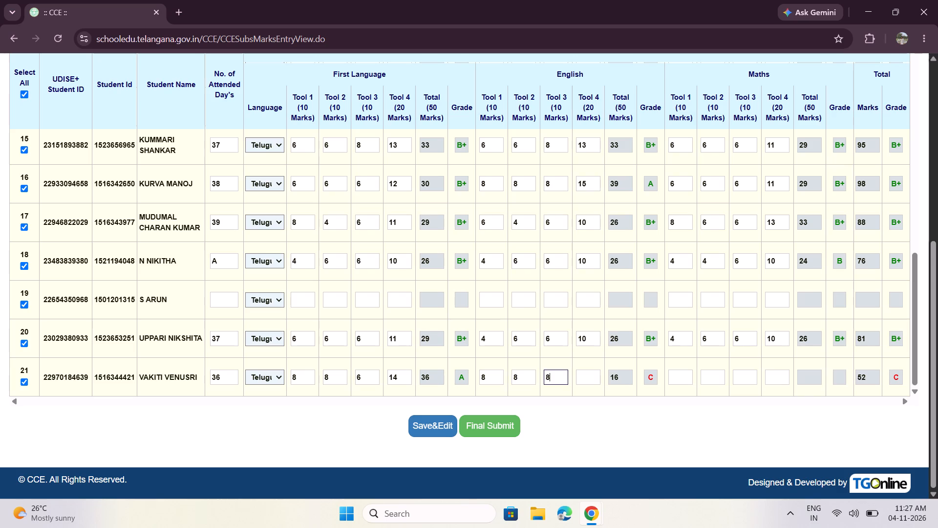
left_click(594, 379)
type("1+5")
double_click(560, 375)
key("6")
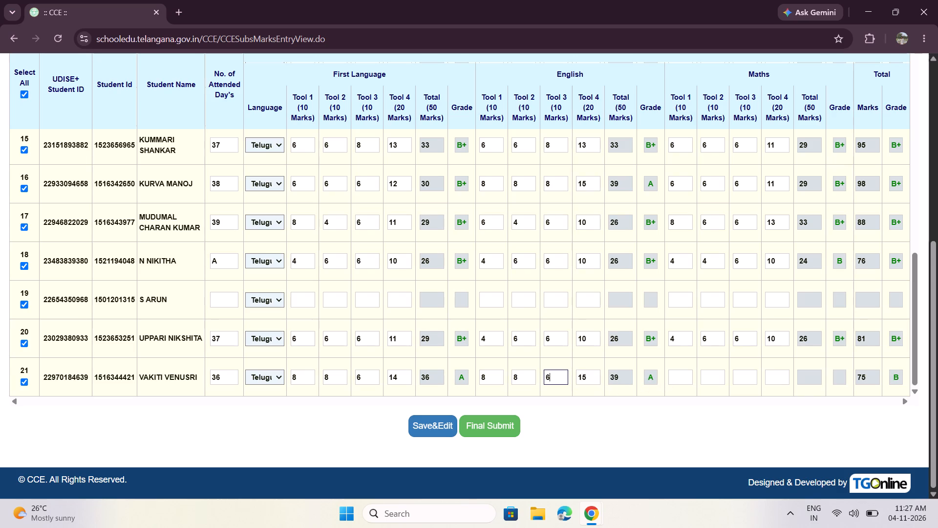
Enter Maths tool marks of 8, 8, 8 and 15 for the row 21 student.
left_click(669, 378)
key("8")
left_click(708, 375)
key("8")
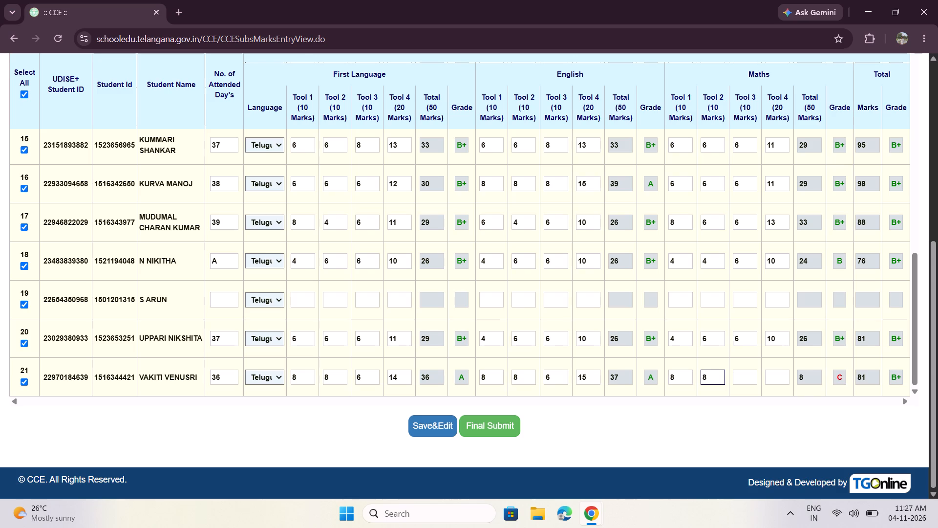
left_click(749, 376)
key("8")
left_click(774, 376)
type("15")
left_click(869, 381)
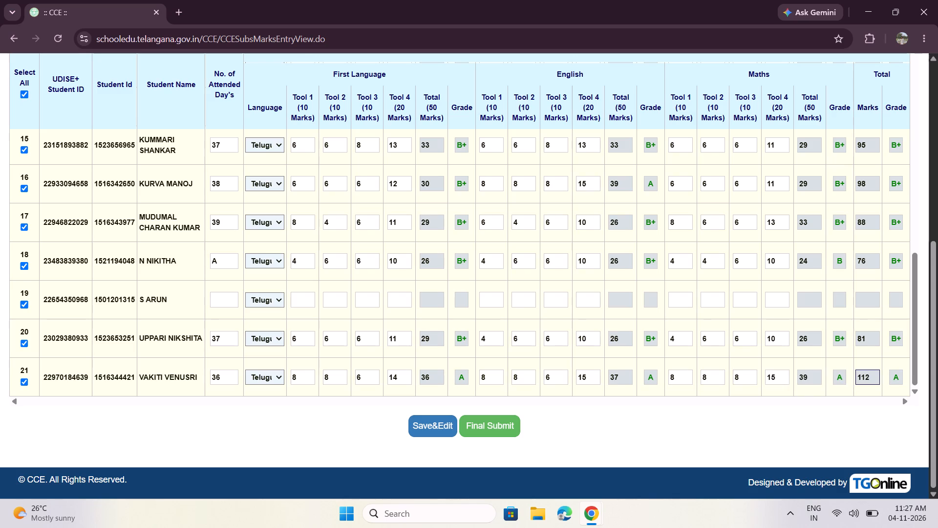
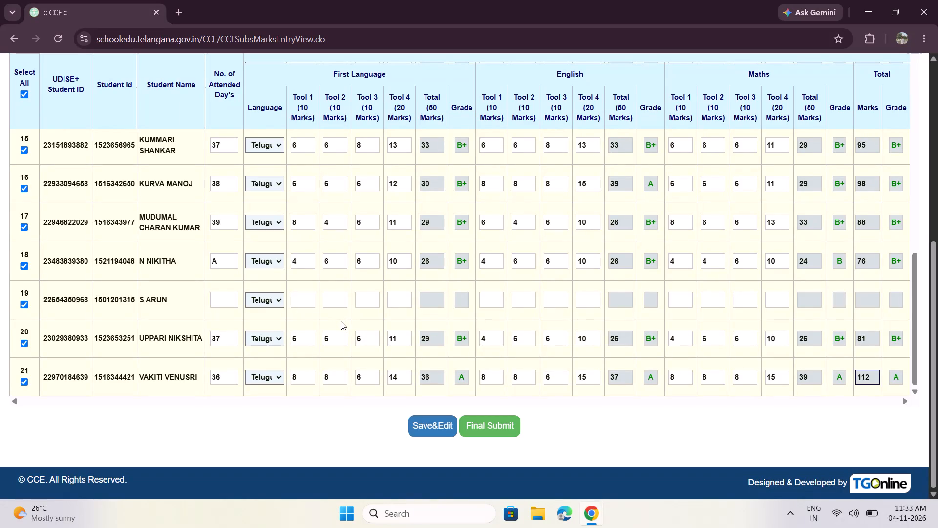
Enter First Language tool marks of 4, 6, 4 and 9 for the row 19 student.
left_click(231, 302)
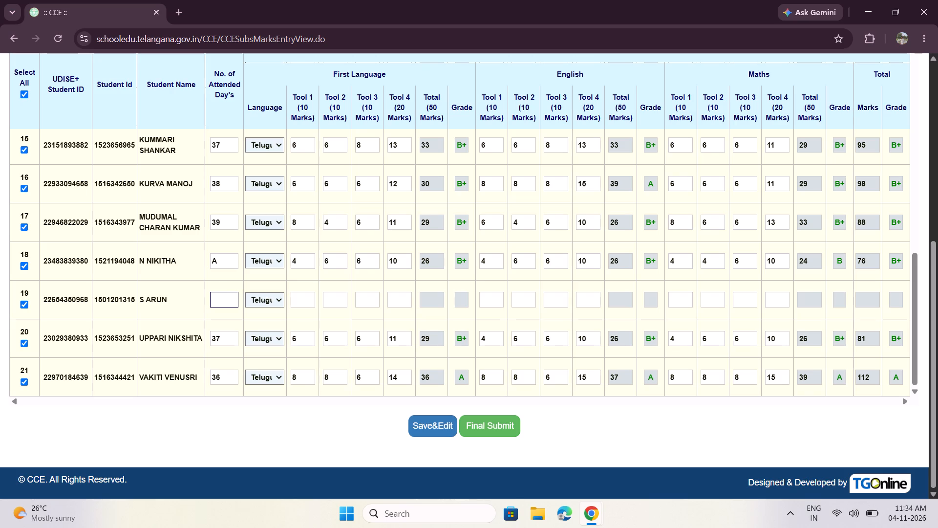
left_click(301, 297)
key("4")
left_click(343, 298)
key("6")
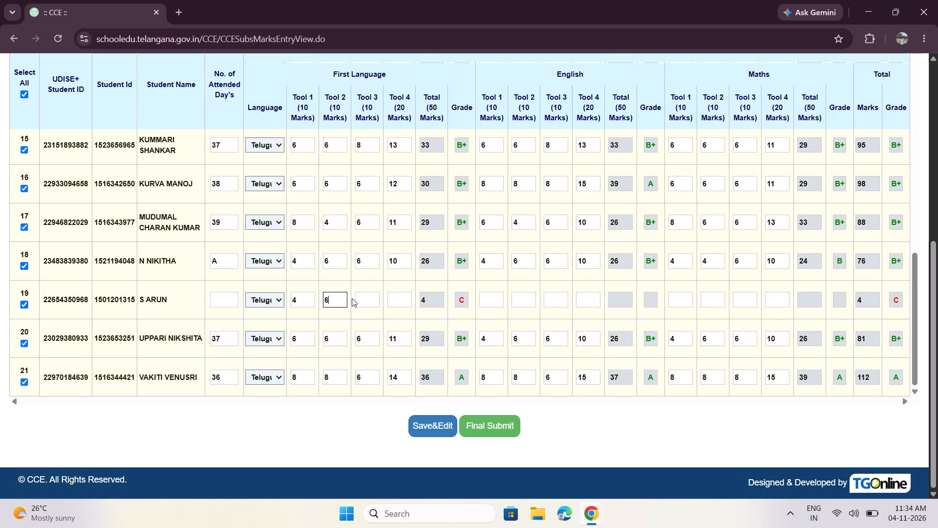
left_click(368, 299)
key("4")
left_click(396, 298)
key("9")
Enter English tool marks of 4, 6, 6 and 10 for the row 19 student.
left_click(481, 300)
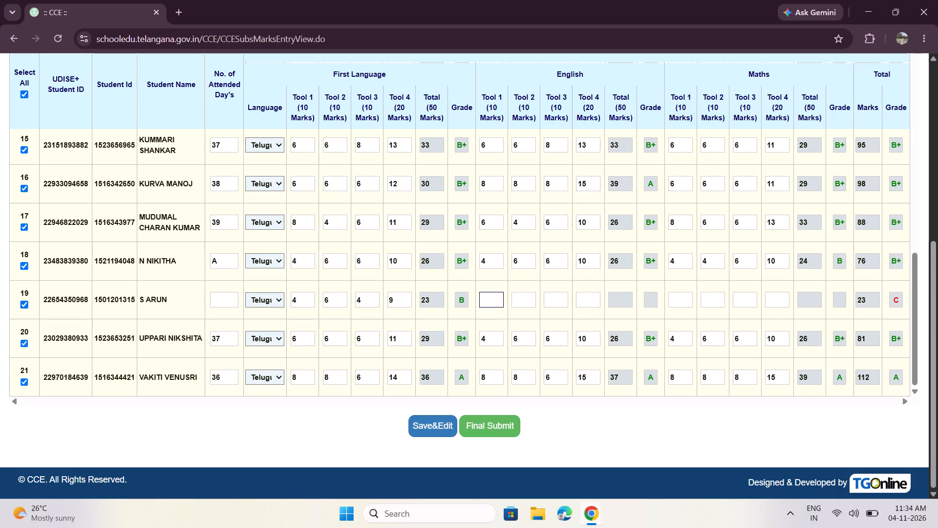
key("4")
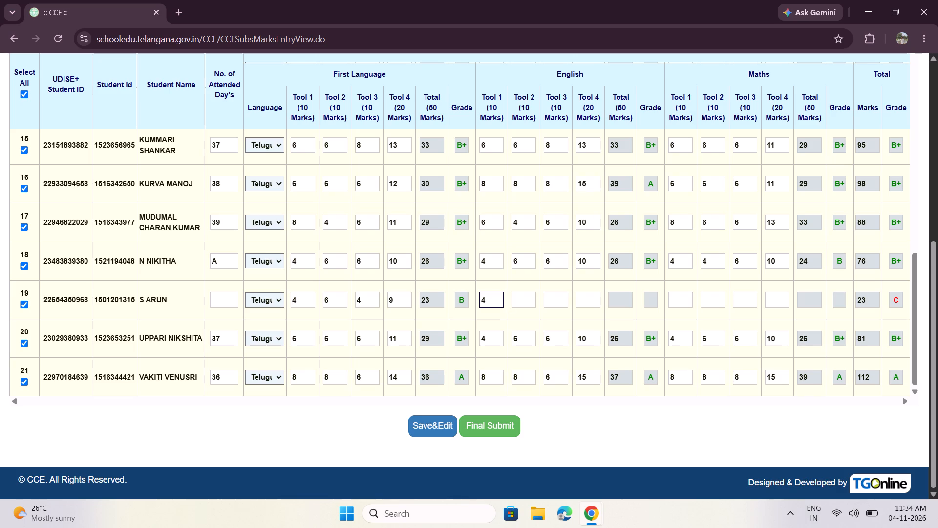
left_click(512, 300)
key("6")
left_click(543, 297)
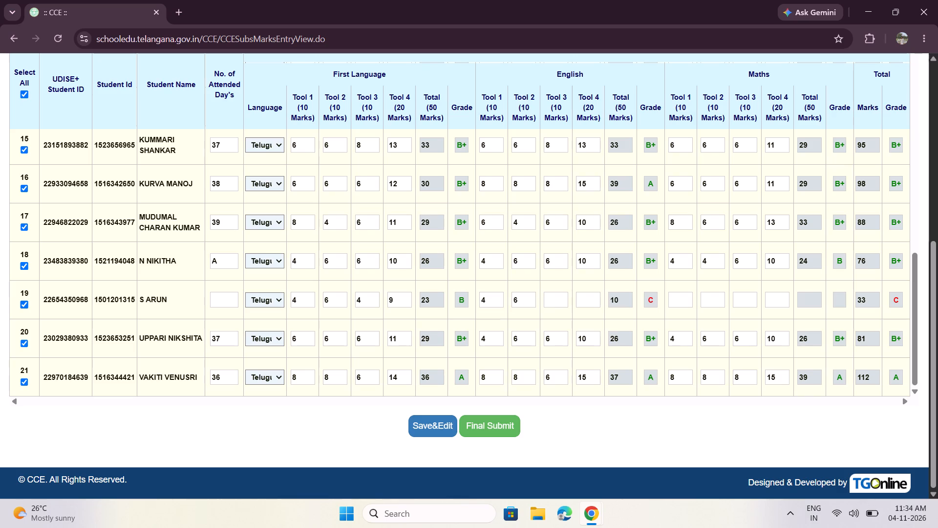
left_click(546, 297)
key("6")
left_click(583, 300)
key("1")
key("2")
key("BackSpace")
key("0")
Enter Maths tool marks of 6, 6, 6 and 12 for the row 19 student.
left_click(677, 297)
key("6")
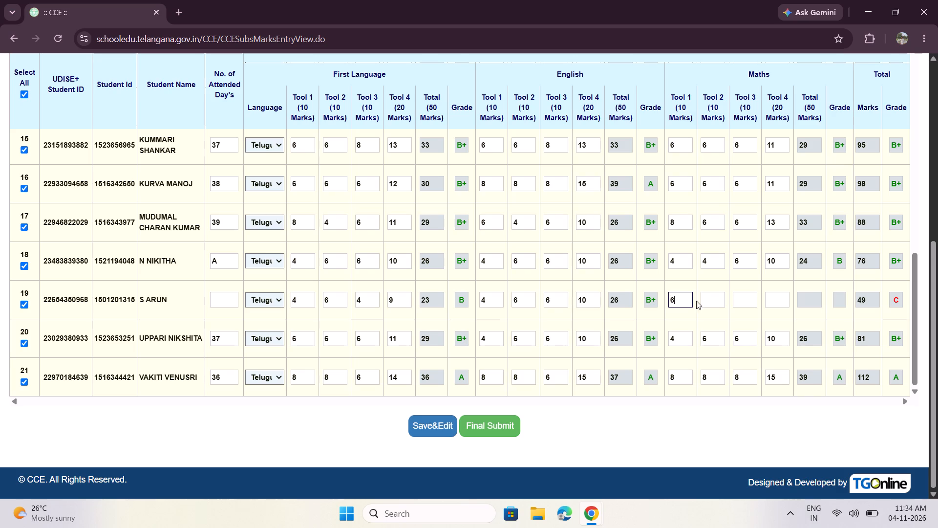
left_click(703, 300)
key("6")
left_click(744, 301)
key("6")
left_click(772, 302)
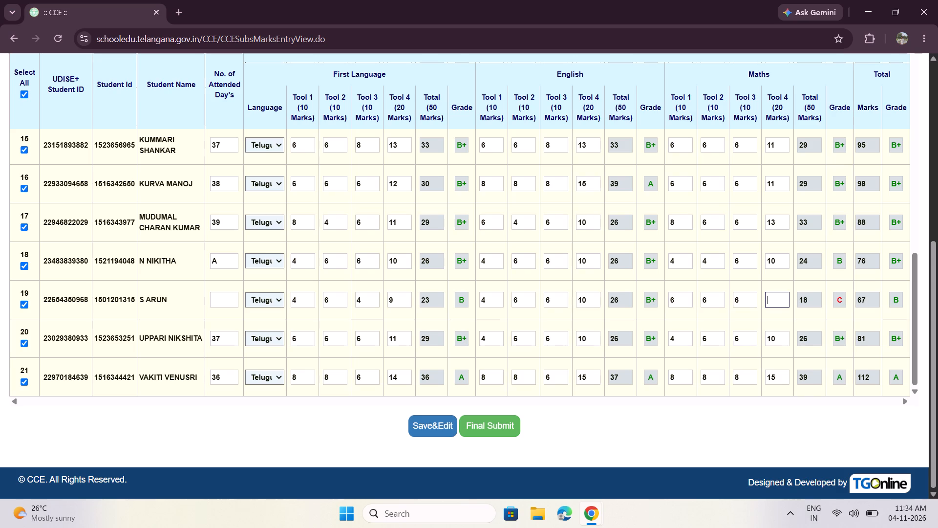
type("10")
key("BackSpace")
key("3")
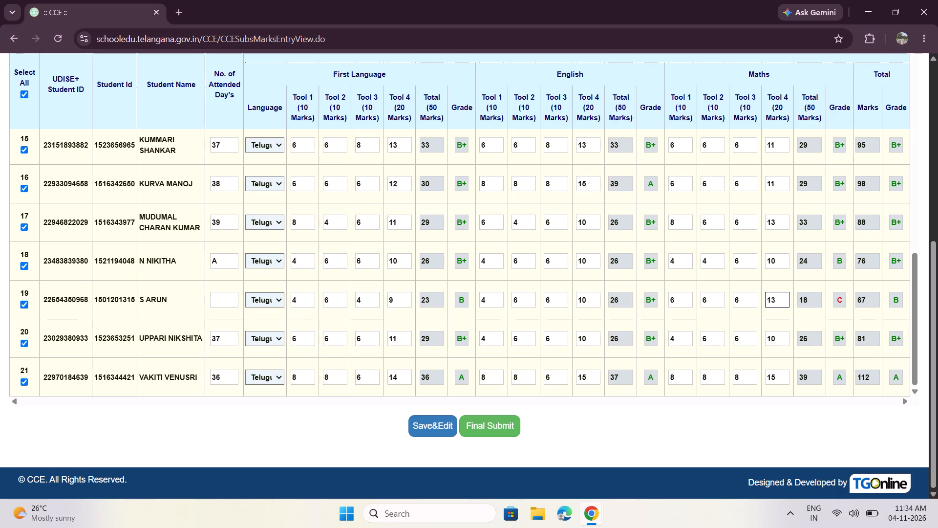
key("BackSpace")
key("2")
left_click_drag(871, 300, 506, 286)
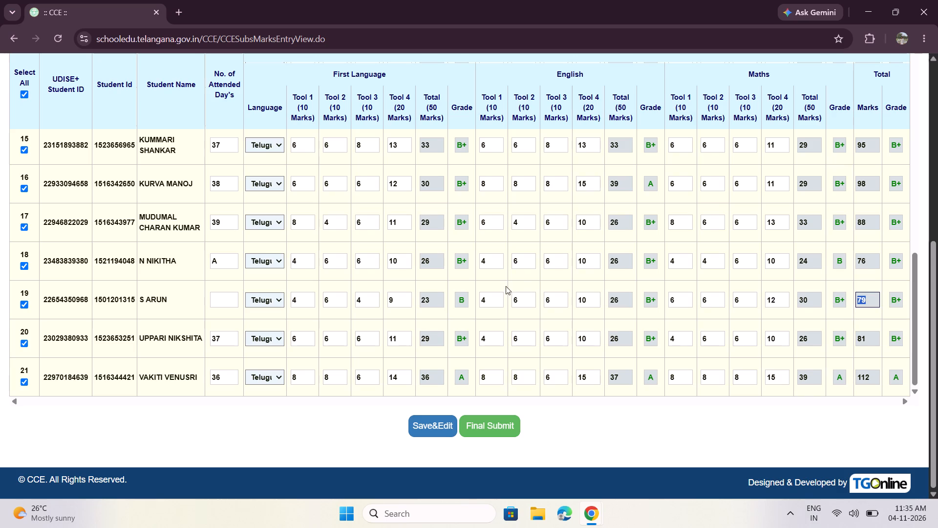
Set the row 19 student's number of attended days to 36.
left_click(220, 300)
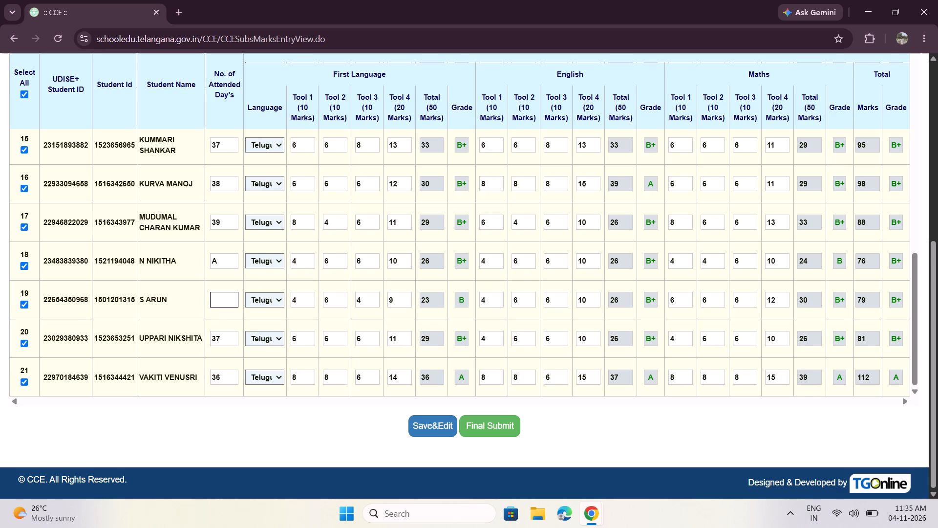
type("36")
Review the attendance and marks entered for the students in the lower rows of the table.
key("Up")
key("Up")
key("Down")
key("Down")
key("Down")
left_click(515, 321)
key("Up")
key("Up")
key("Up")
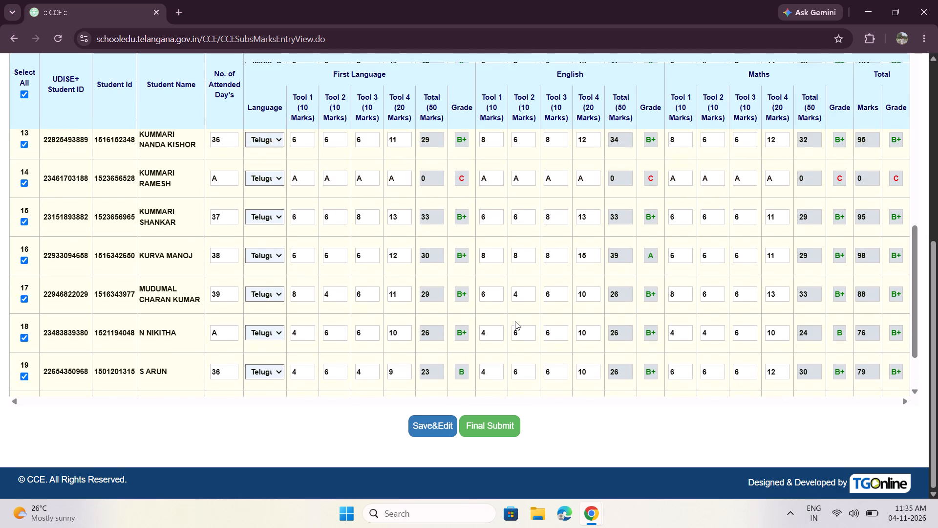
key("Up")
key("Up")
key("Down")
key("Down")
key("Down")
key("Down")
key("Down")
key("Down")
key("Down")
key("Down")
key("Down")
key("Down")
key("Down")
key("Down")
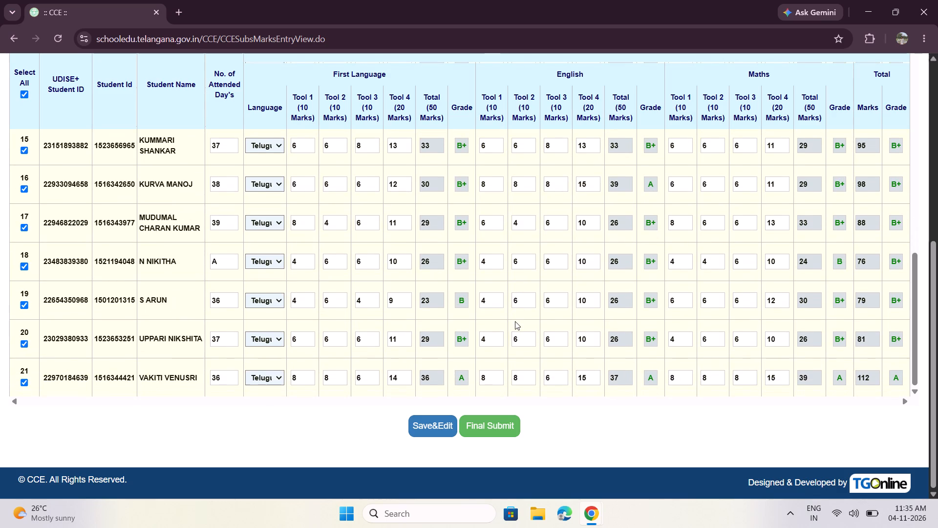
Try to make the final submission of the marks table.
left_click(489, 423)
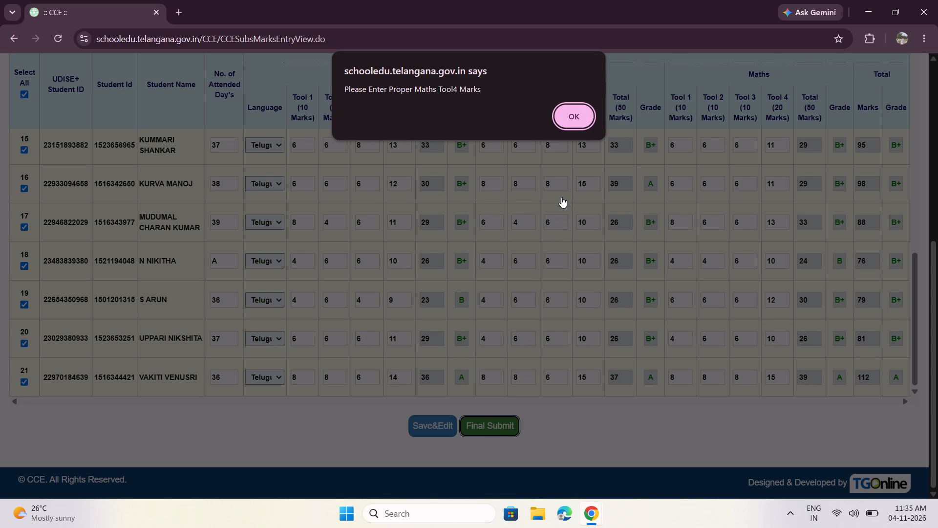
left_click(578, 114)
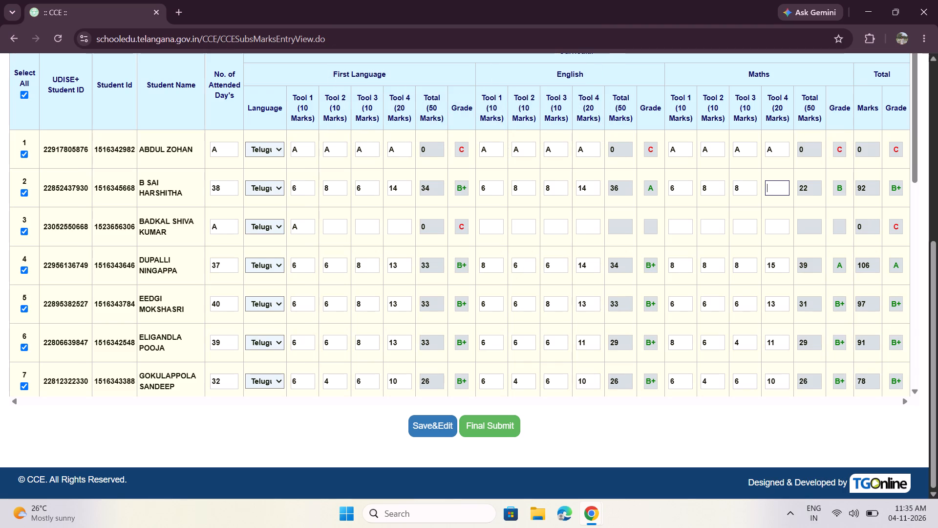
Fill in the row 2 student's missing Maths Tool 4 mark as 14.
left_click(342, 227)
left_click(775, 193)
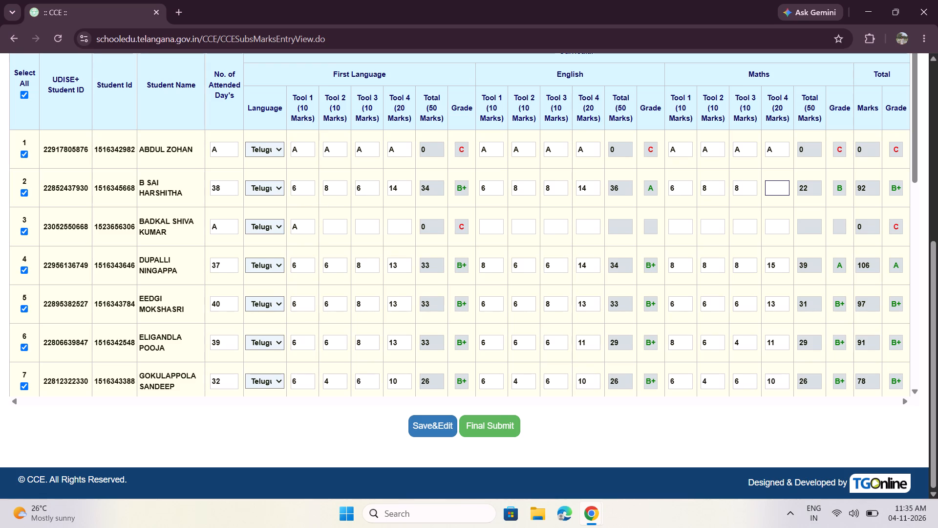
key("1")
key("5")
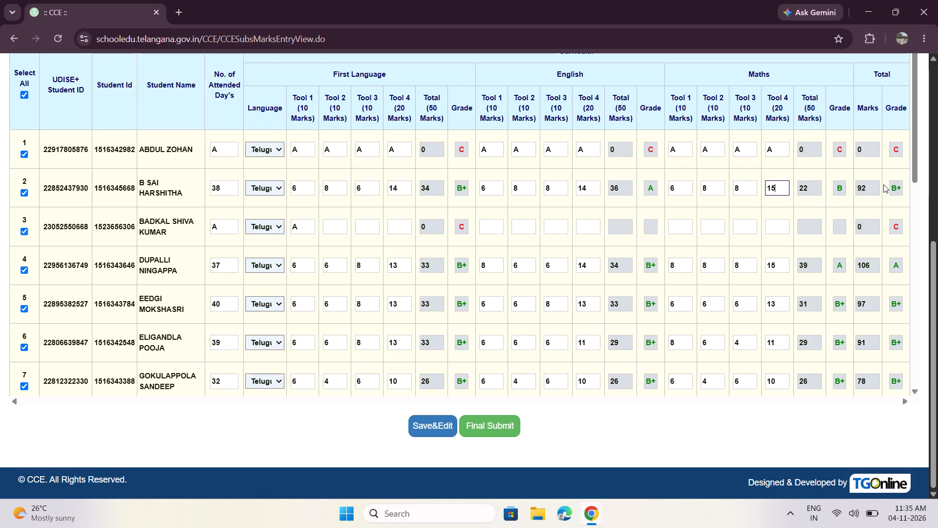
left_click(887, 186)
double_click(785, 191)
type("14")
left_click(898, 193)
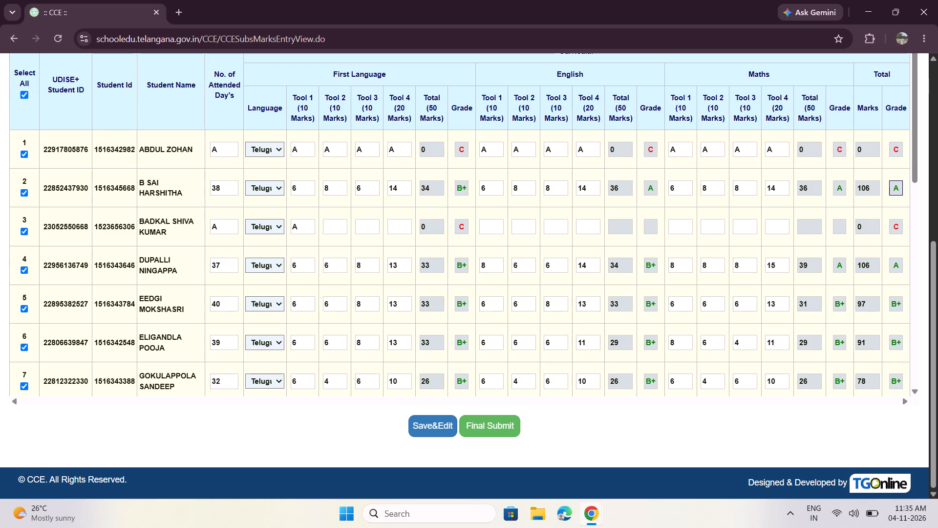
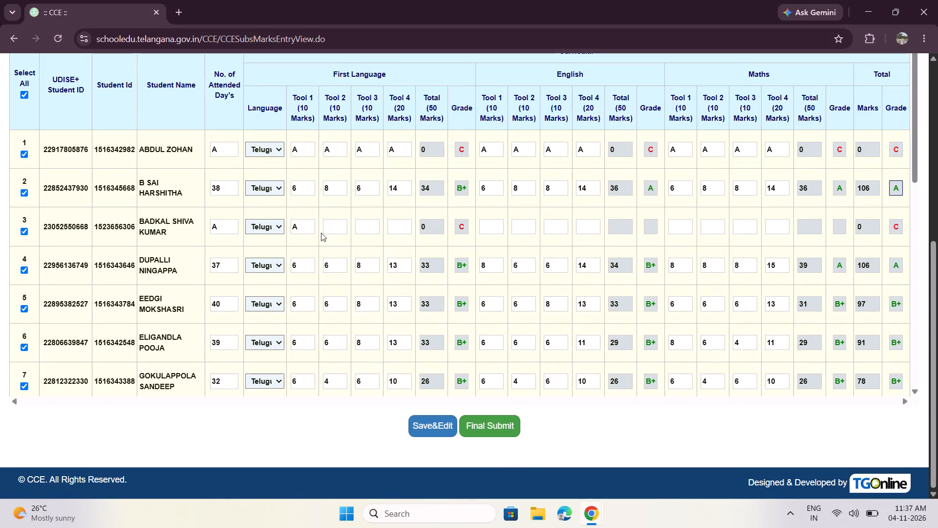
Mark the row 3 student's First Language Tool 2, Tool 3 and Tool 4 as A.
left_click(337, 221)
key("a")
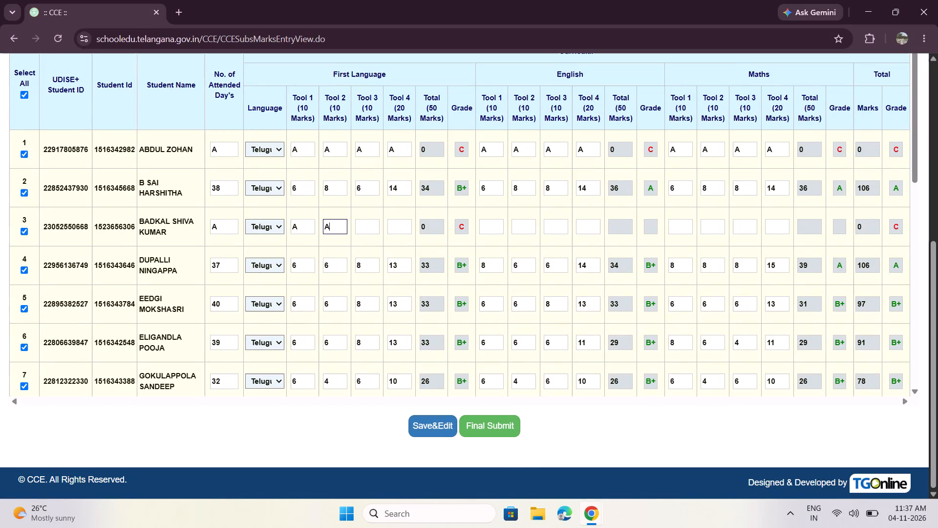
left_click(357, 223)
key("a")
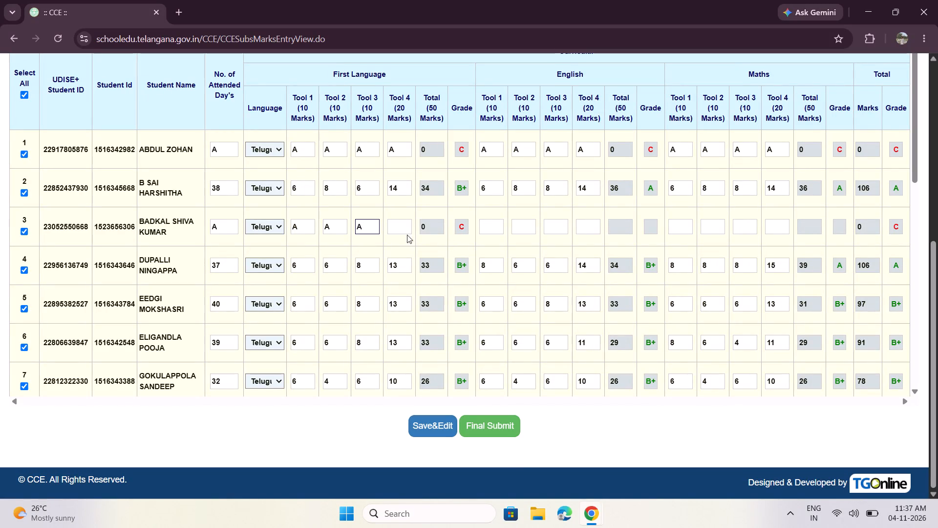
left_click(402, 229)
key("a")
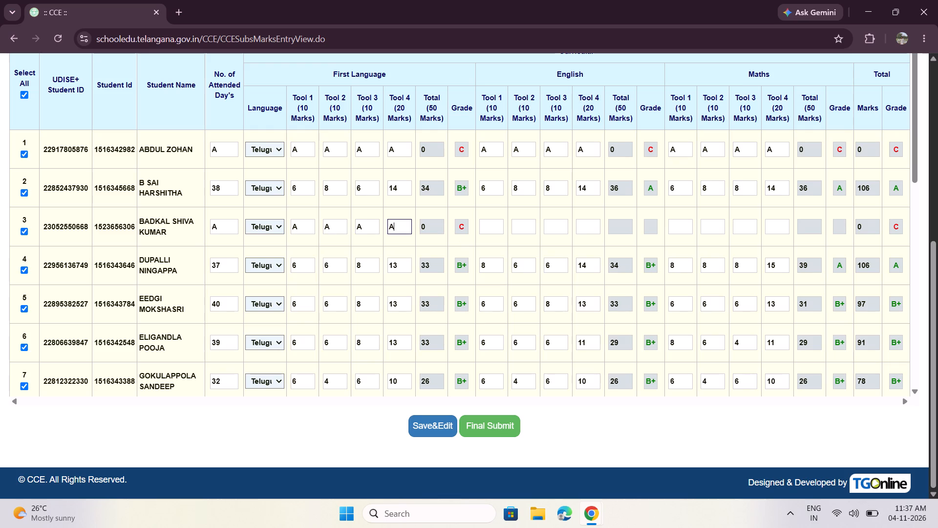
Mark all four English tools as A for the absent student in row 3.
left_click(487, 227)
key("a")
left_click(528, 227)
key("a")
key("a")
key("a")
left_click(550, 231)
key("a")
left_click(581, 223)
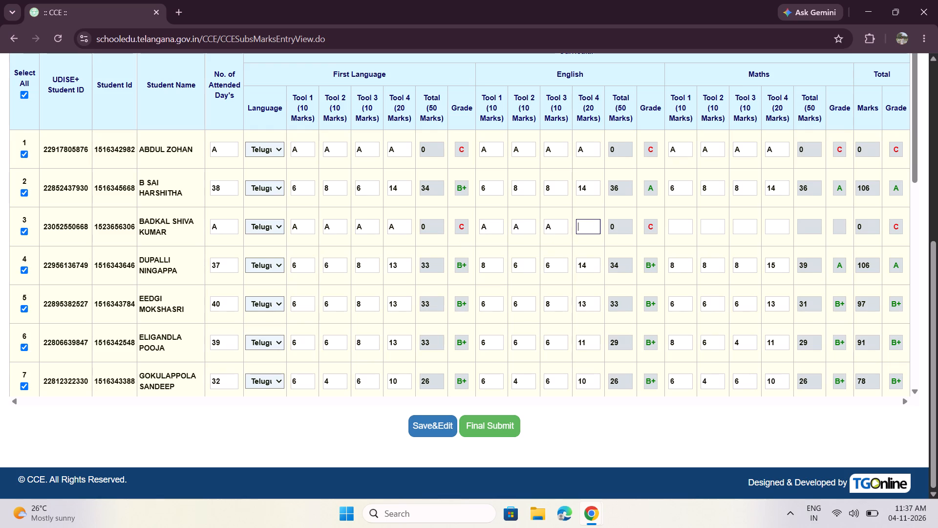
key("a")
Mark all four Maths tools as A for the absent student in row 3.
left_click(673, 221)
key("a")
left_click(708, 224)
key("a")
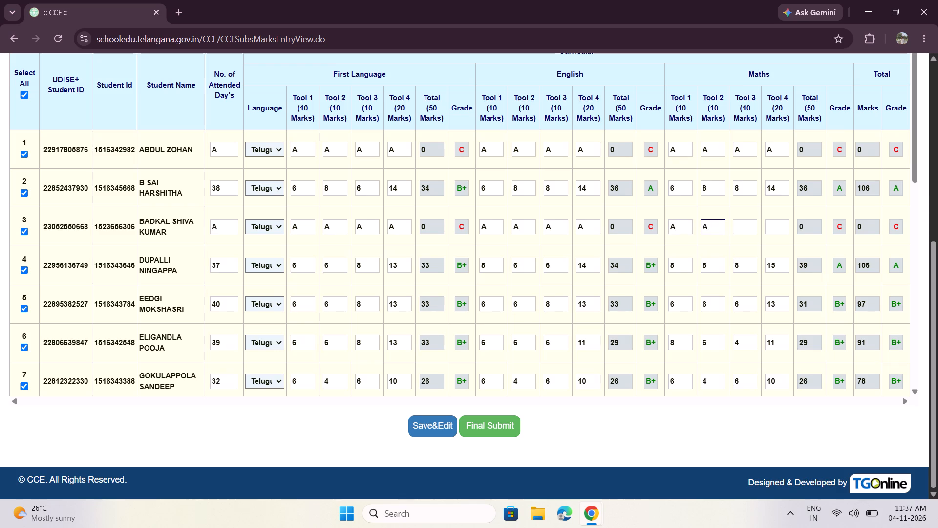
left_click(744, 225)
key("a")
left_click(769, 227)
key("a")
Try to make the final submission of the completed marks table, accepting that it cannot be edited afterward.
left_click(497, 432)
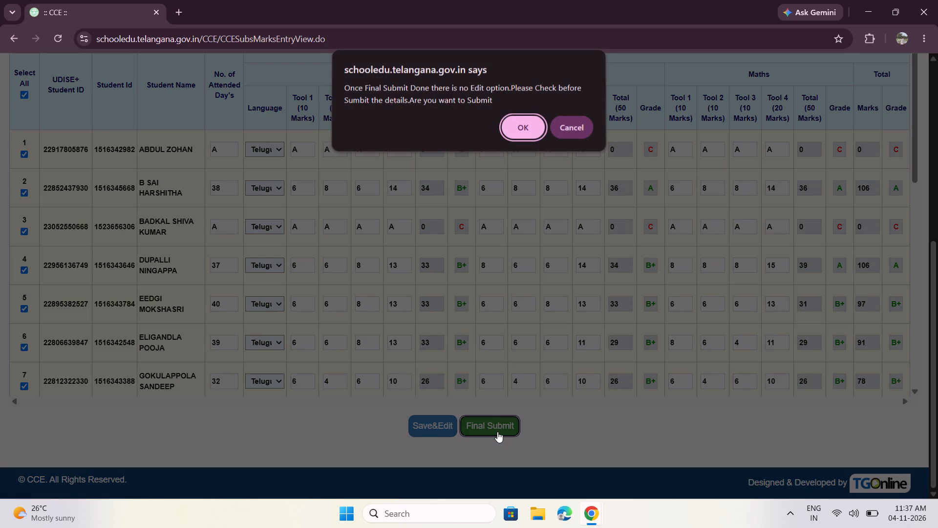
left_click(513, 125)
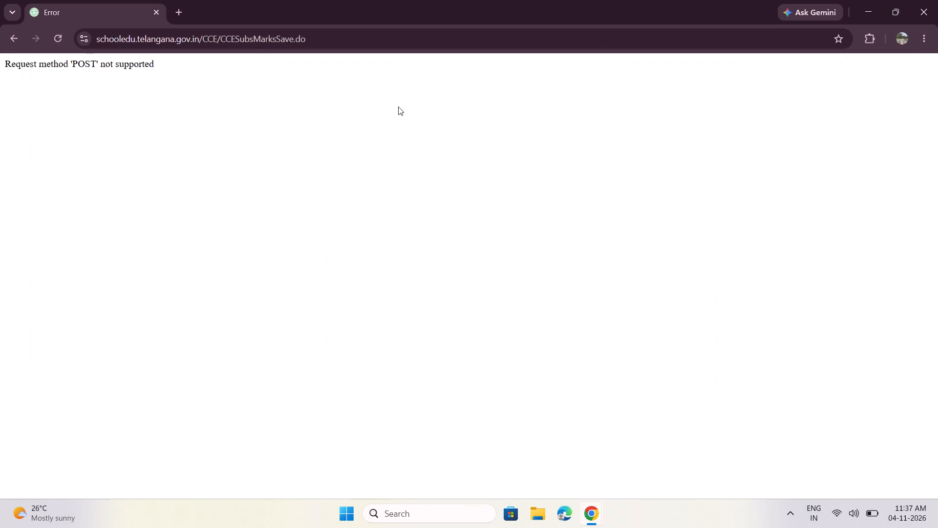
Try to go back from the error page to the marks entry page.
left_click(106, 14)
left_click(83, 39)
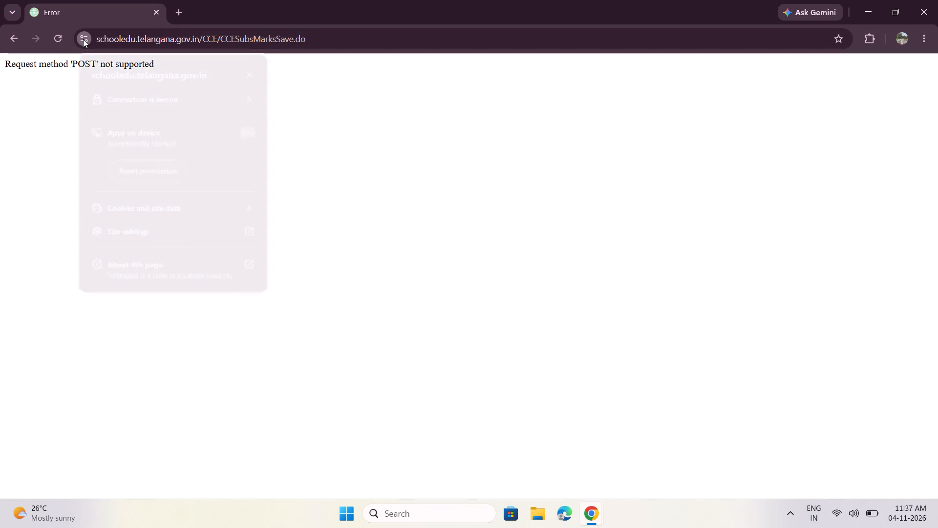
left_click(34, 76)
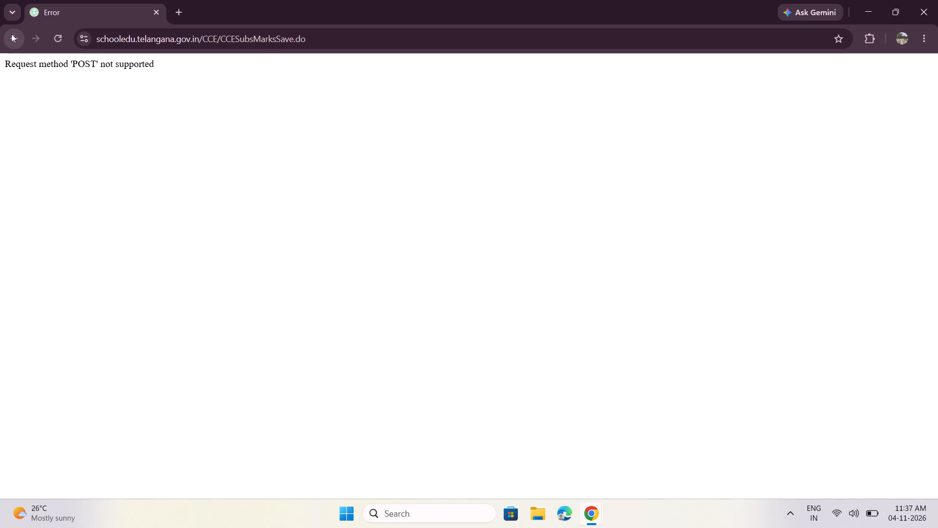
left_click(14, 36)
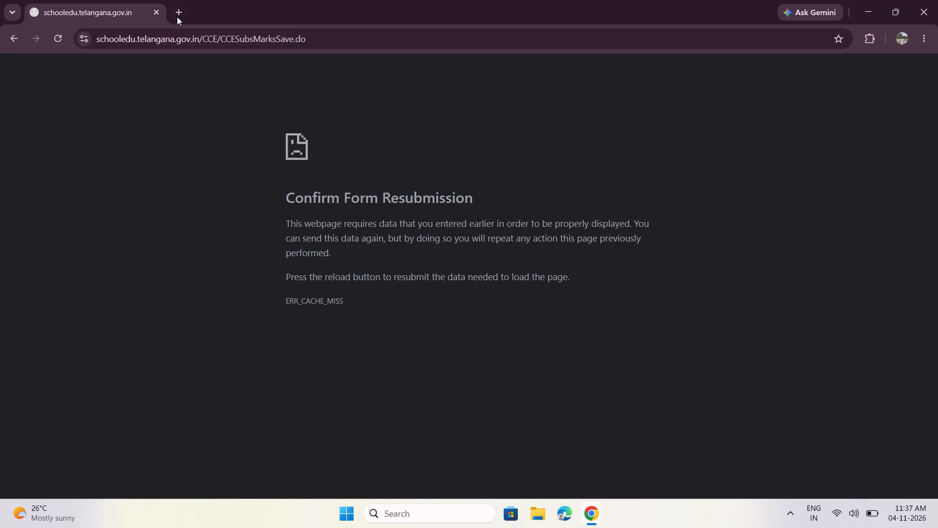
Search the web for "isms telangana" in a new browser tab.
left_click(178, 13)
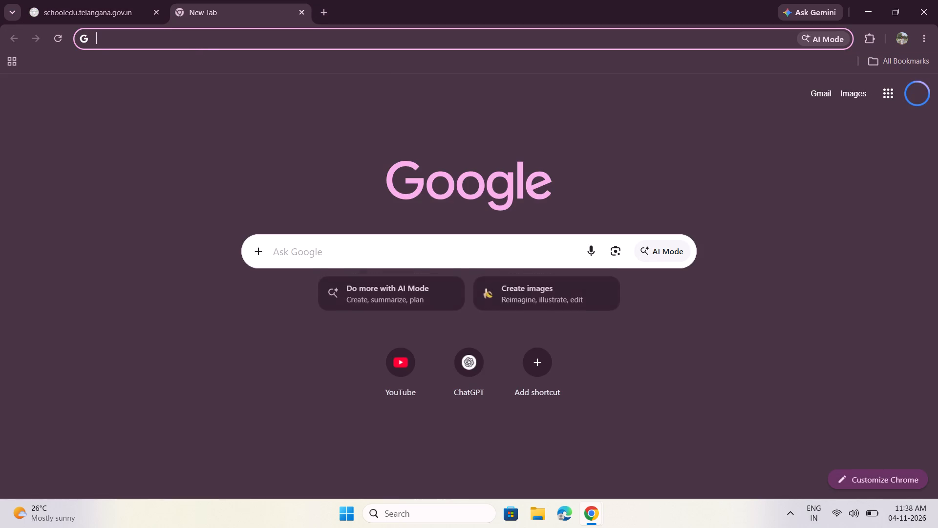
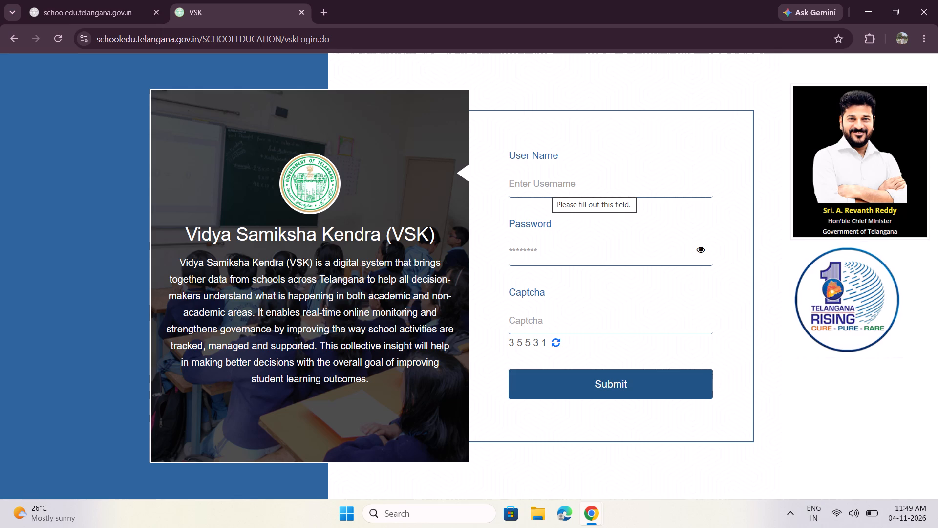
Open the User Name field for entry on the Vidya Samiksha Kendra (VSK) login form.
left_click(536, 182)
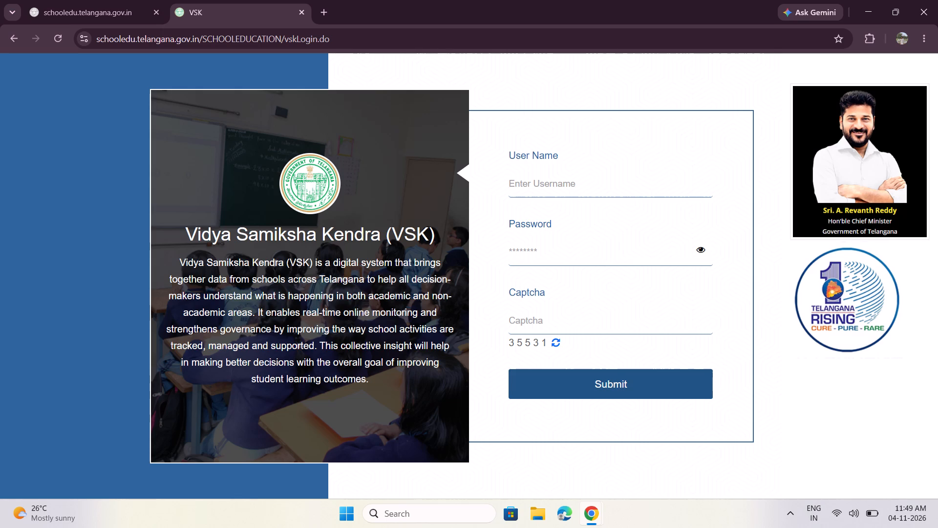
left_click(512, 183)
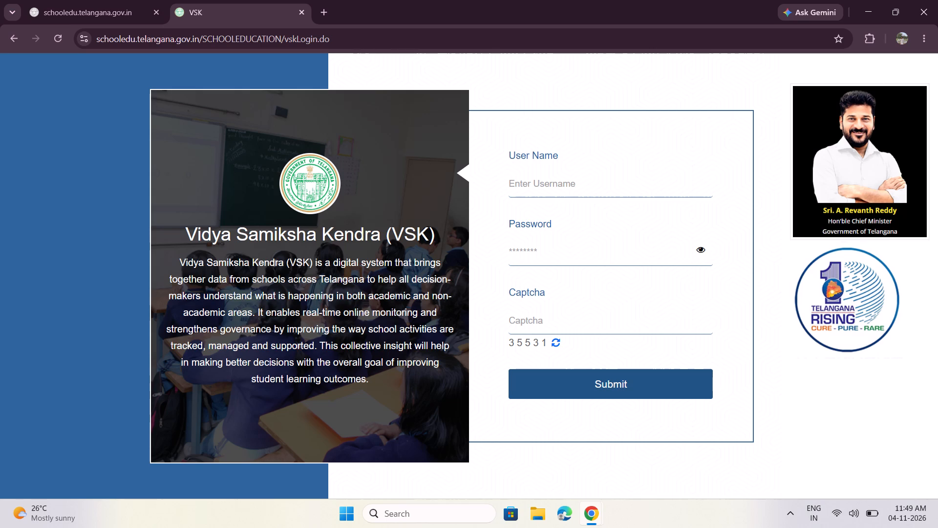
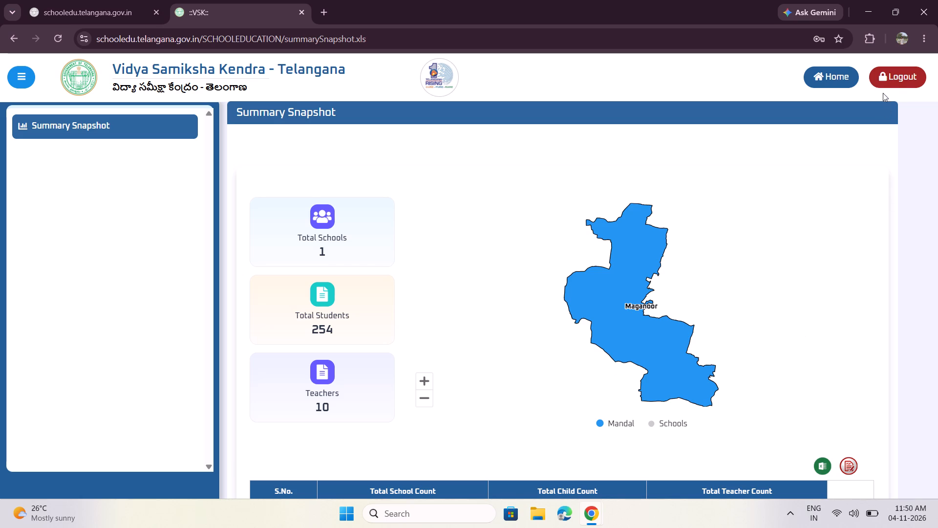
Log out of the Vidya Samiksha Kendra portal and dismiss the News, Updates & Links pop-up on the School Education home page.
left_click(896, 76)
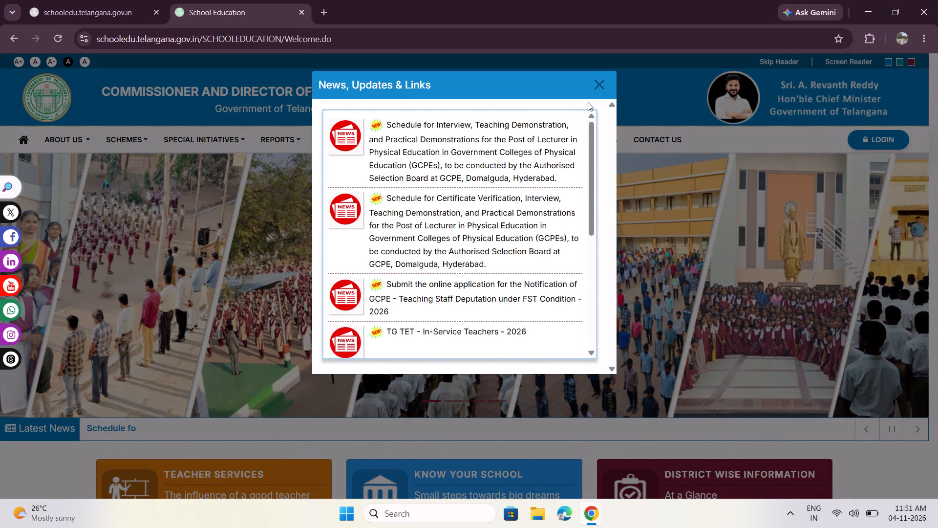
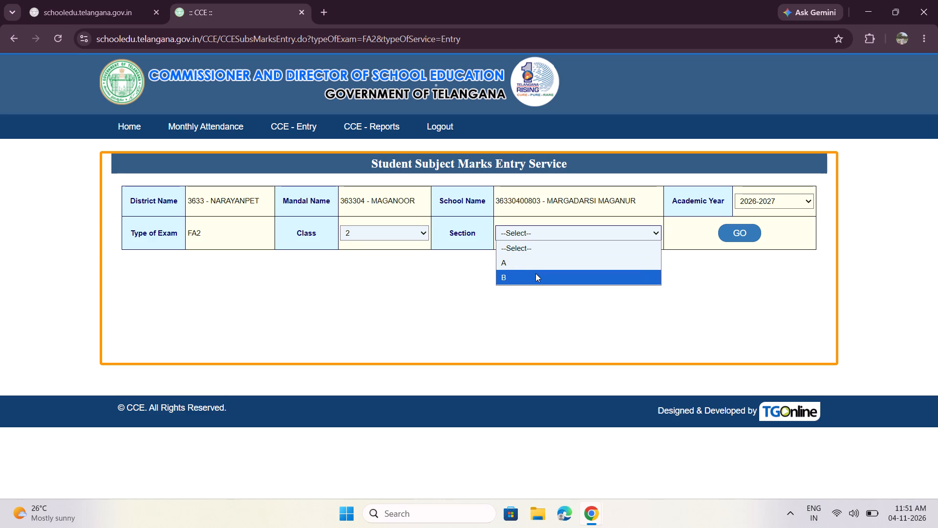
Load the FA2 subject marks entry list for class 2, section B.
left_click(419, 236)
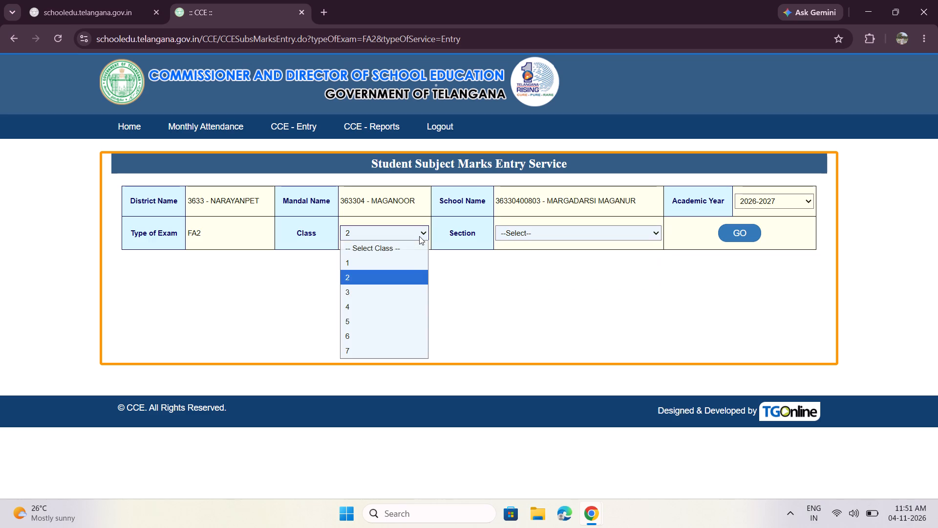
left_click(516, 231)
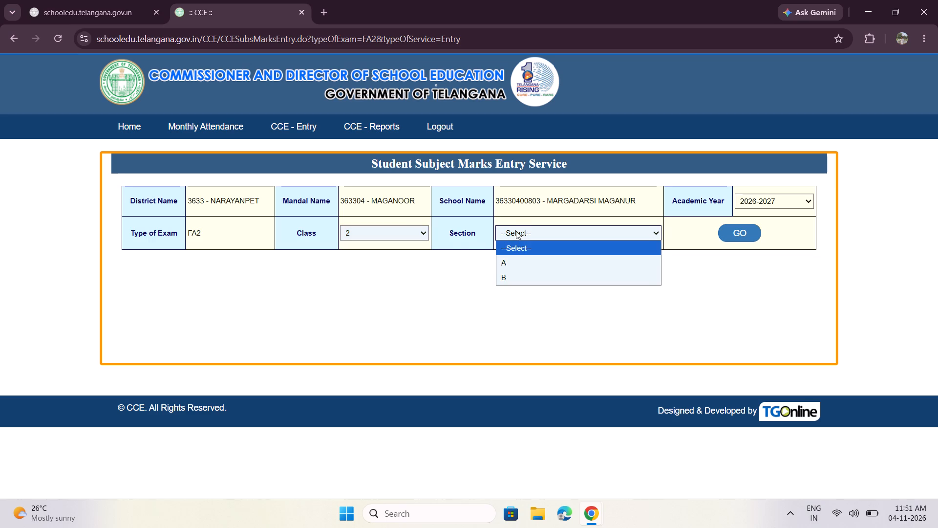
left_click(516, 276)
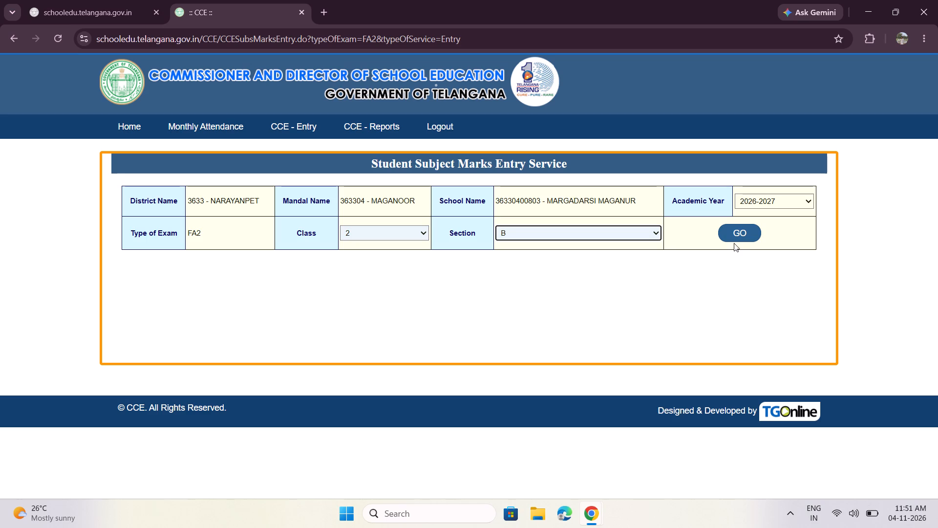
left_click(735, 238)
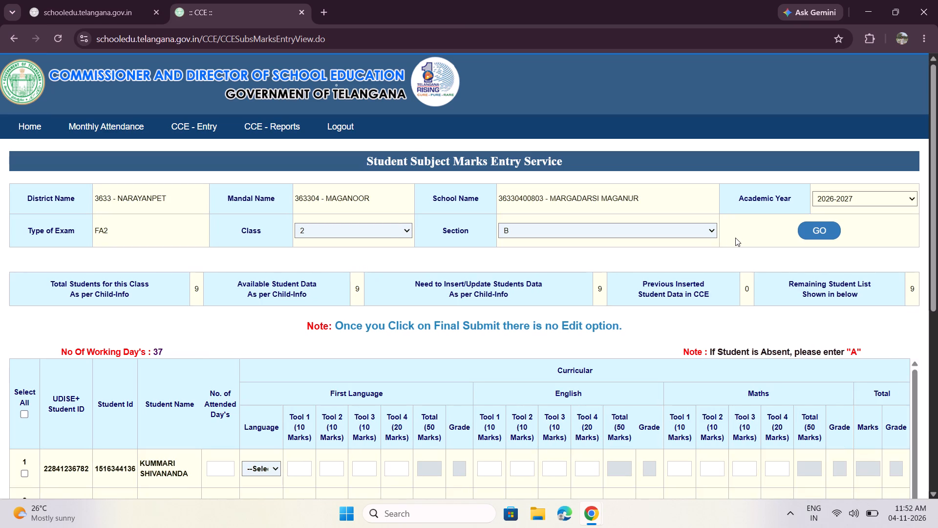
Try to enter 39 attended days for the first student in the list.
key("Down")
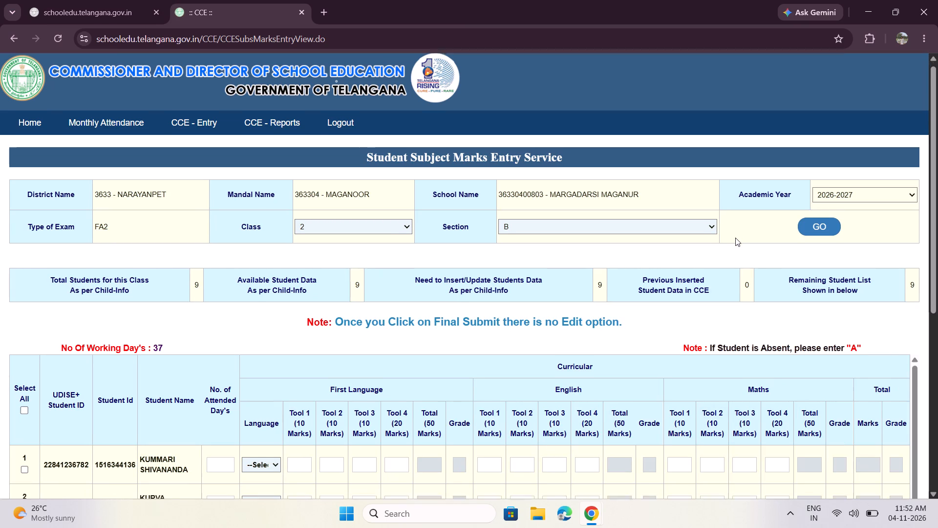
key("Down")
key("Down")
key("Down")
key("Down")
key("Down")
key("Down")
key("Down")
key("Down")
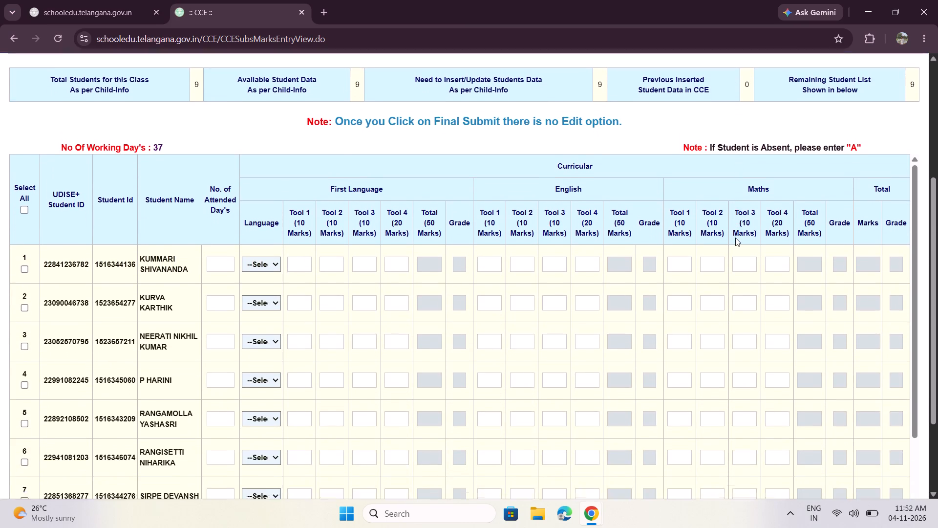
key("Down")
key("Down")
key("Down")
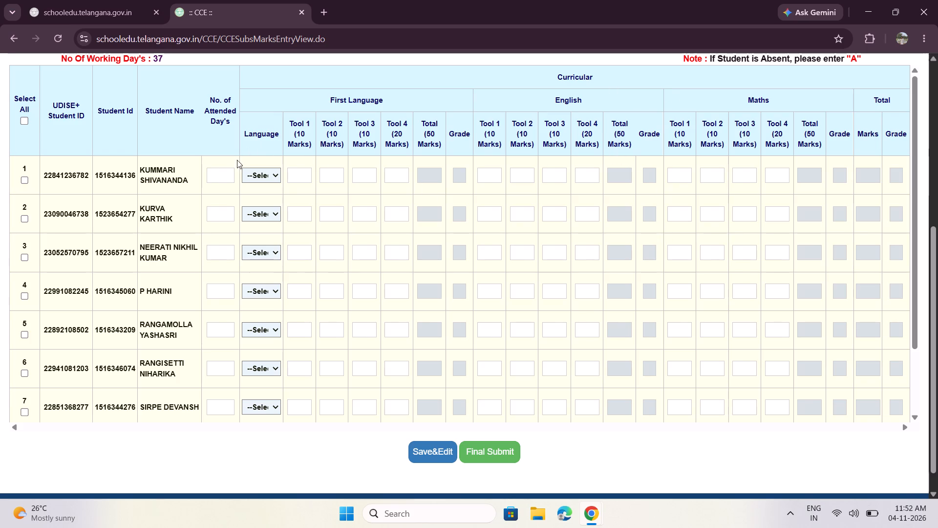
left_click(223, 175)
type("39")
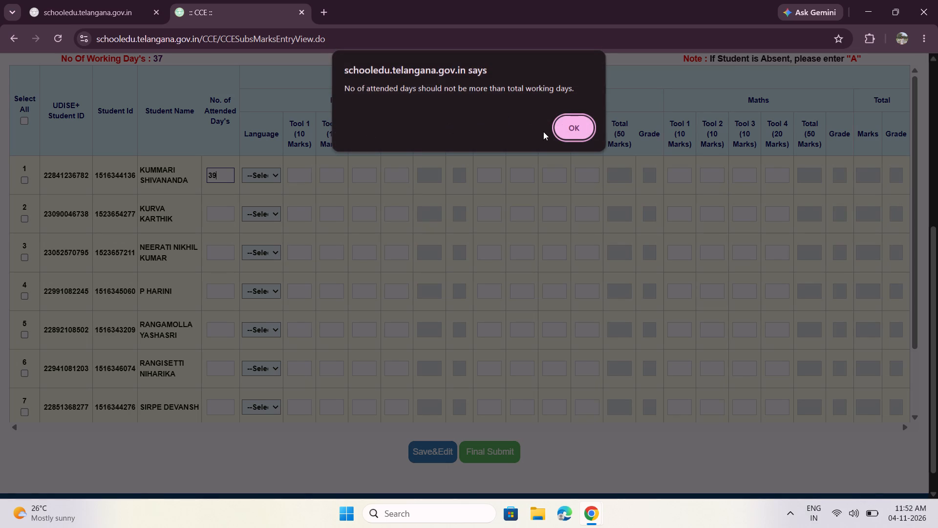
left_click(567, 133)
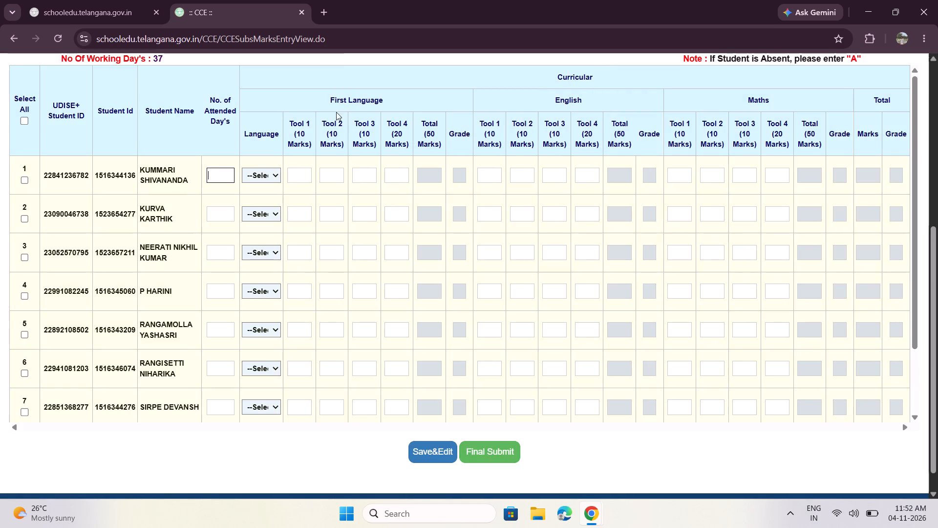
Set the first student's attended days to 37 and the first language to Telugu.
left_click(226, 172)
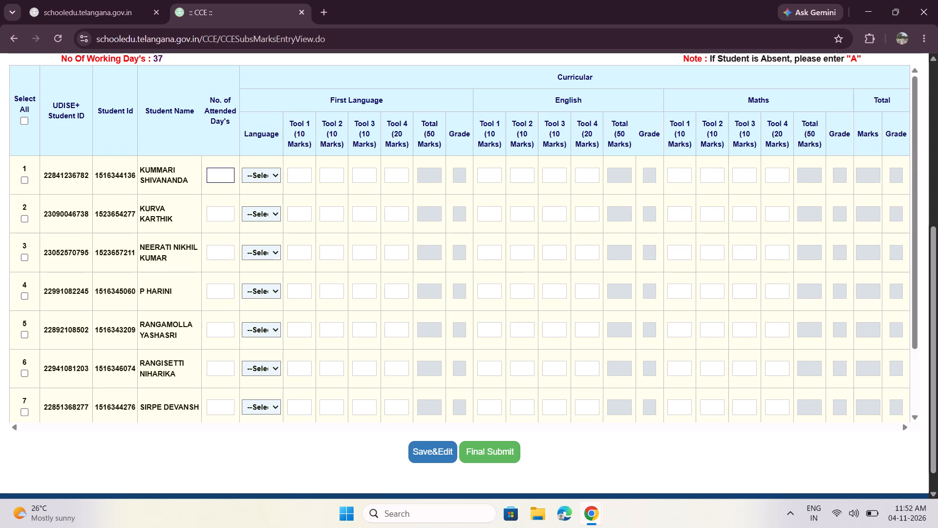
type("37")
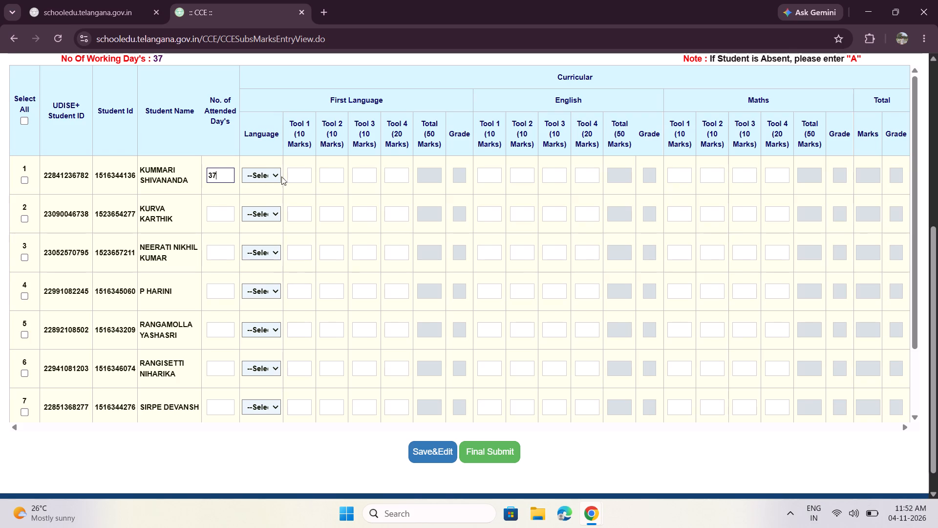
left_click(267, 177)
left_click(266, 205)
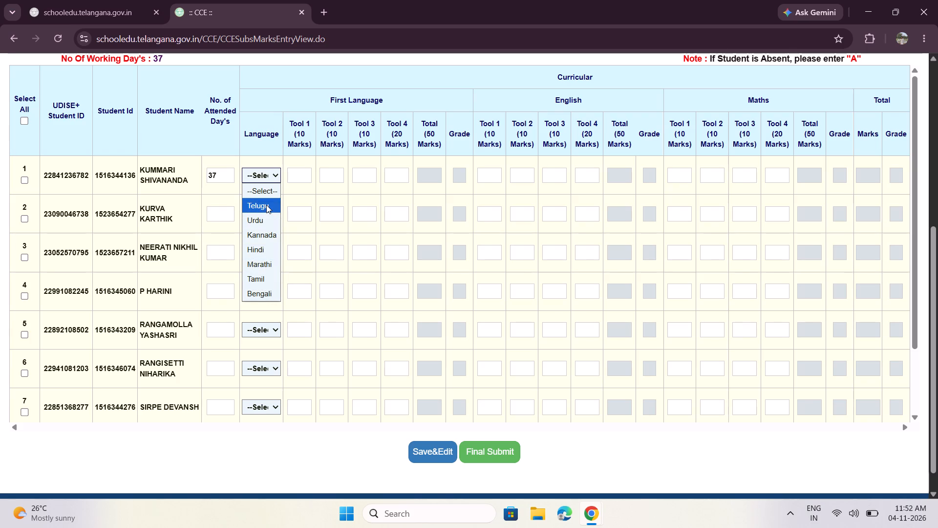
Enter the first student's First Language marks: 6, 6 and 6 for Tools 1 to 3, and 11 for Tool 4.
left_click(297, 180)
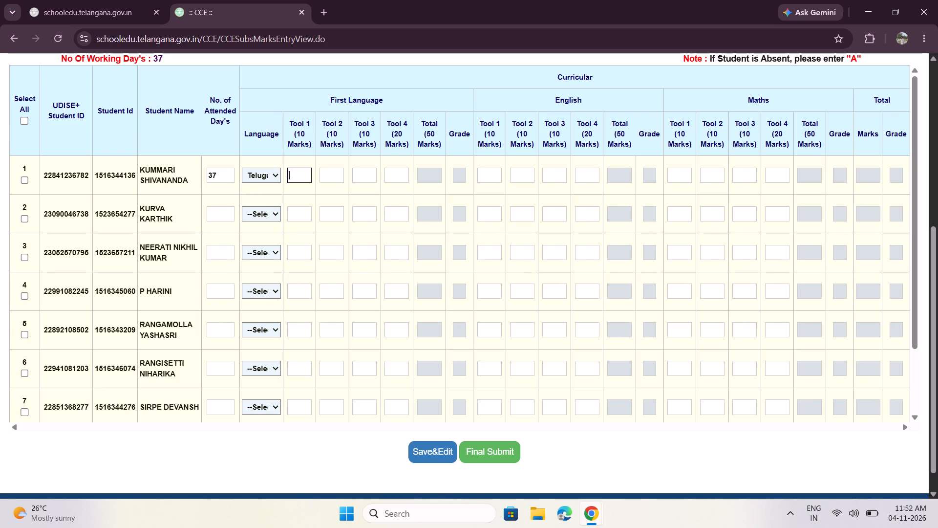
key("6")
left_click(336, 176)
key("6")
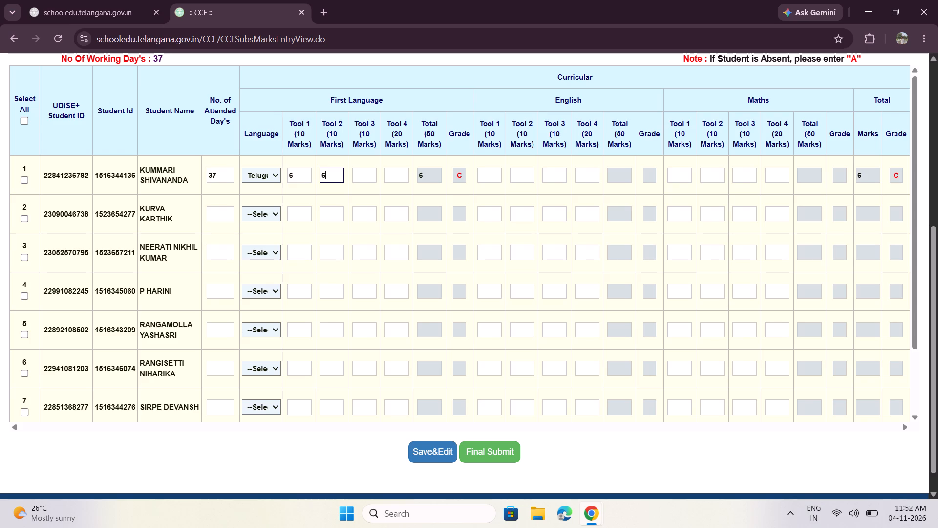
left_click(356, 174)
key("6")
left_click(388, 172)
key("6")
double_click(395, 173)
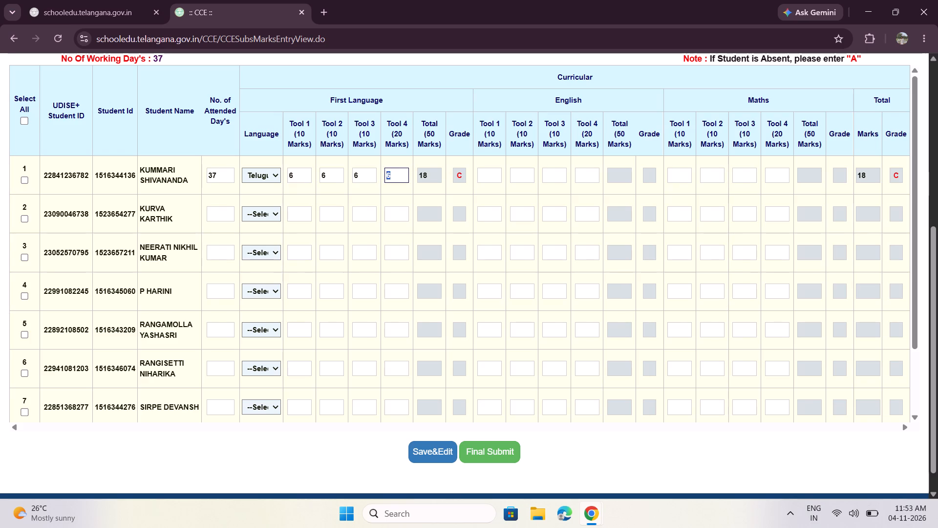
key("1")
key("1")
Enter the first student's English marks: 6, 8 and 6 for Tools 1 to 3, and 12 for Tool 4.
left_click(487, 179)
double_click(487, 179)
key("6")
left_click(533, 181)
key("8")
left_click(553, 178)
key("6")
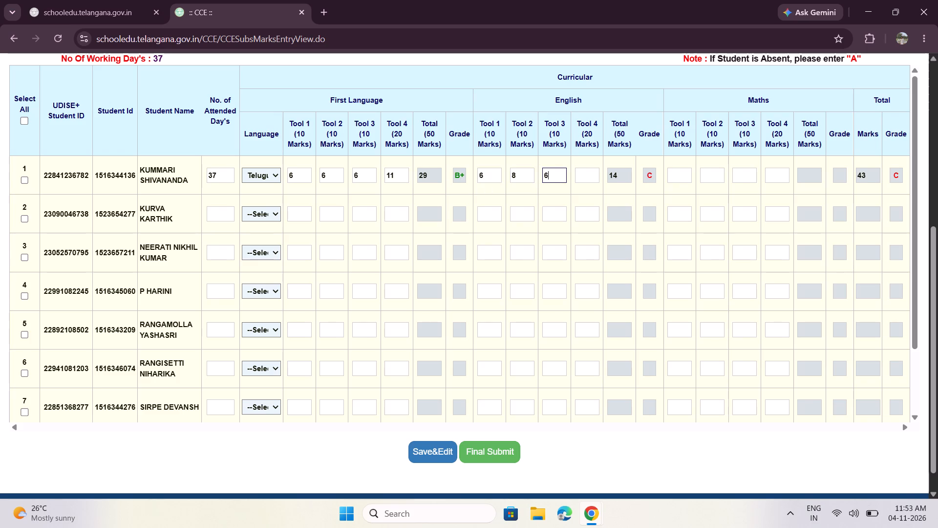
left_click(581, 174)
key("1")
key("2")
Enter the first student's Maths marks: 6, 6 and 6 for Tools 1 to 3, and 12 for Tool 4.
left_click(685, 181)
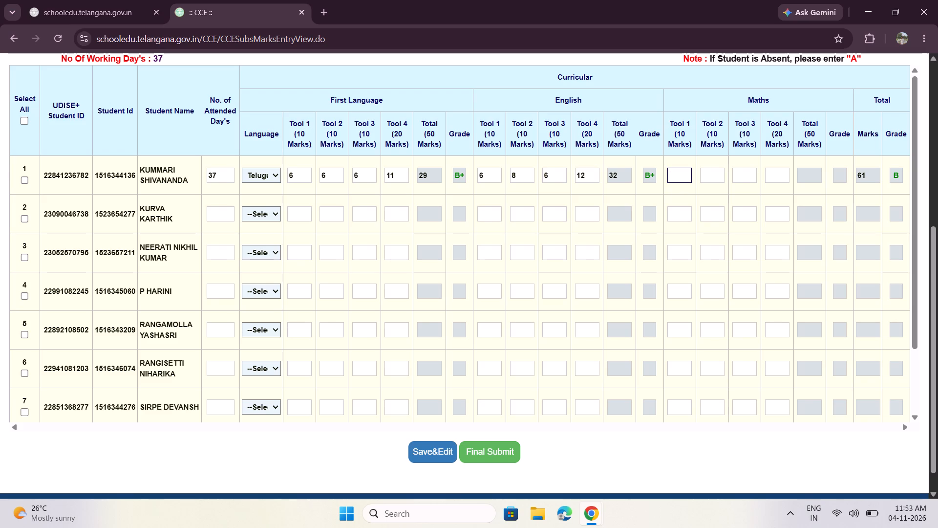
key("6")
left_click(708, 174)
key("6")
left_click(740, 174)
key("6")
left_click(769, 174)
type("10")
key("BackSpace")
key("2")
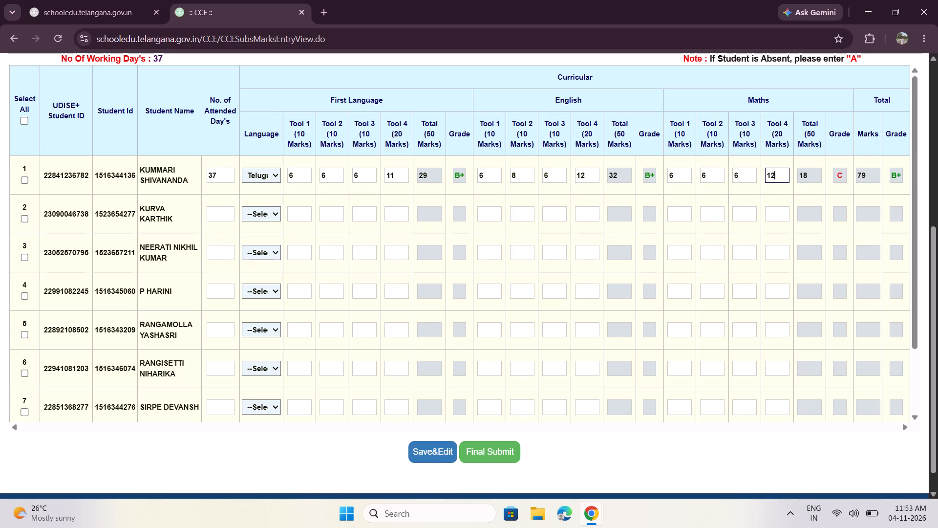
left_click_drag(821, 173, 573, 197)
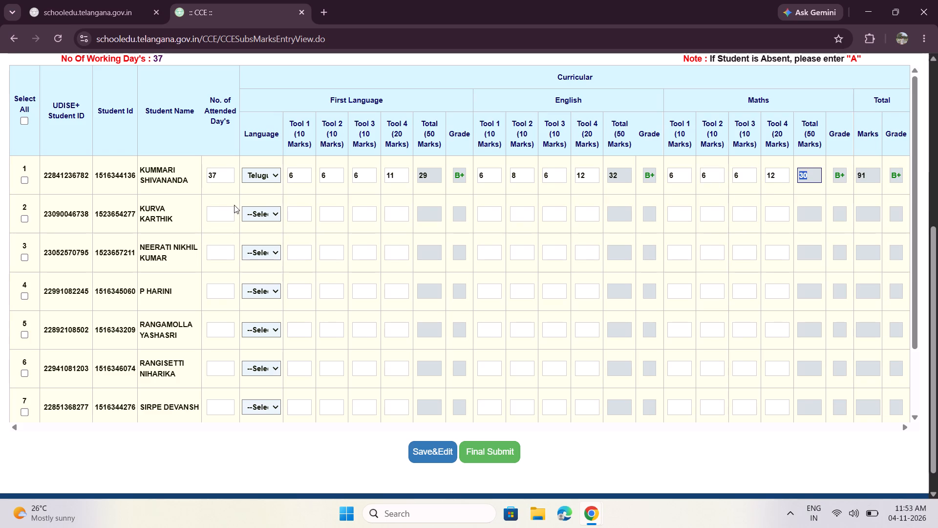
Start entering the attended days for the second student in the list.
left_click(224, 209)
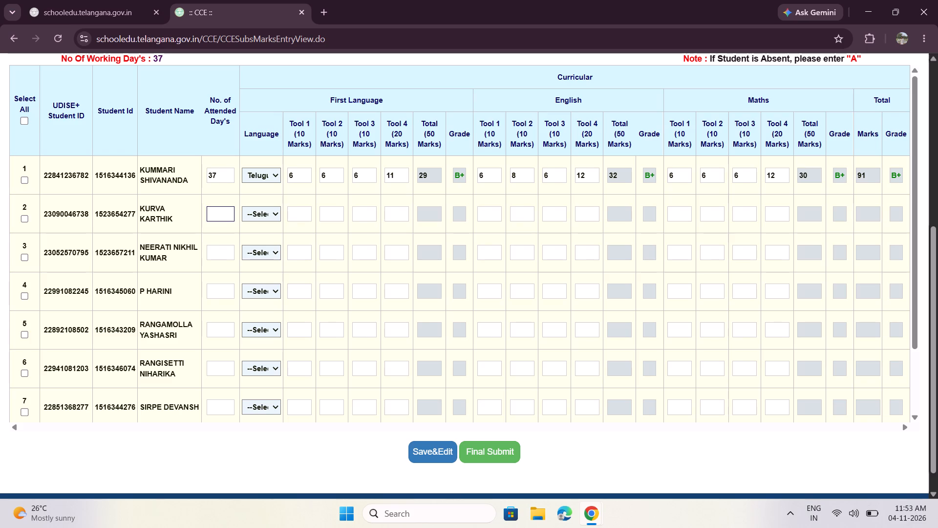
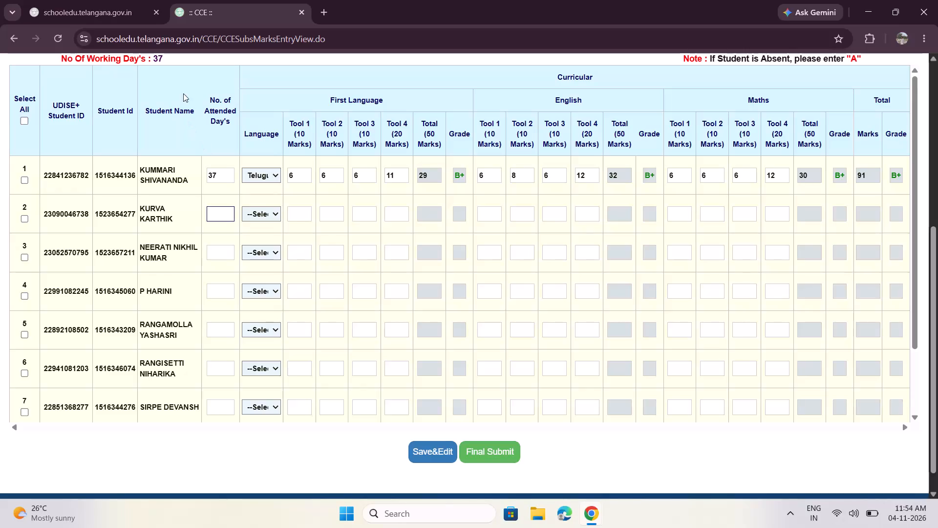
Enter 36 attended days for the second student and choose Telugu as the First Language.
key("Up")
left_click(182, 88)
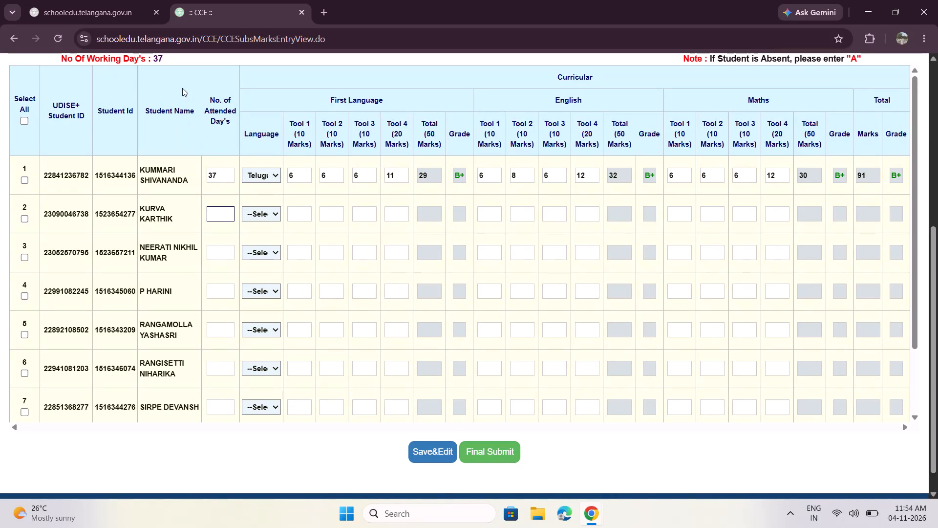
left_click(217, 213)
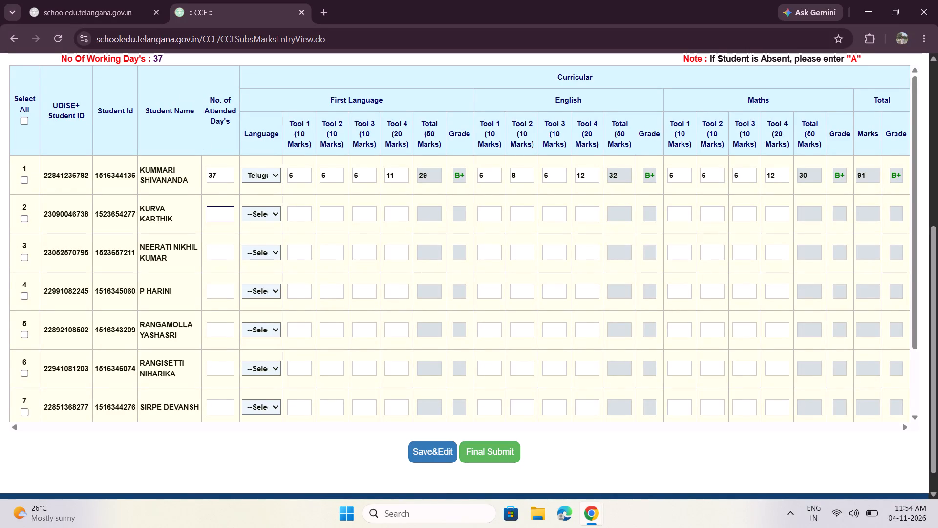
key("3")
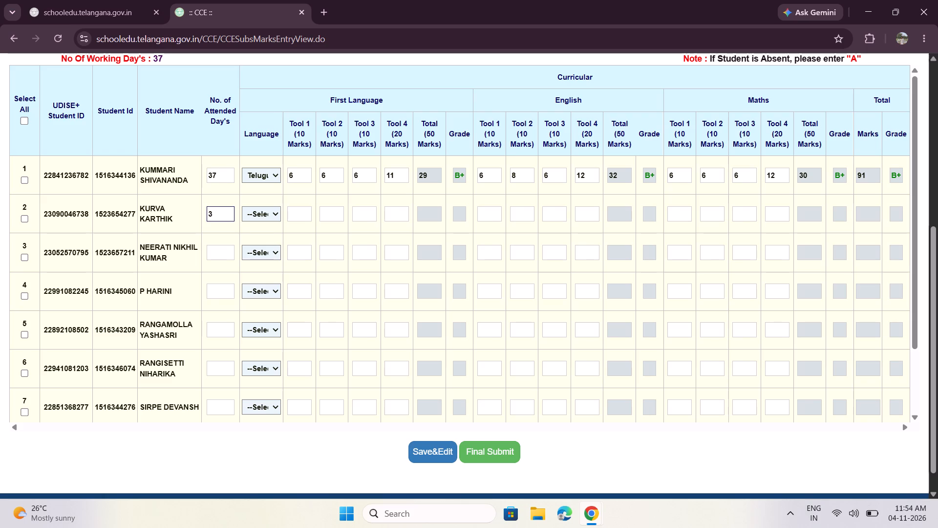
key("6")
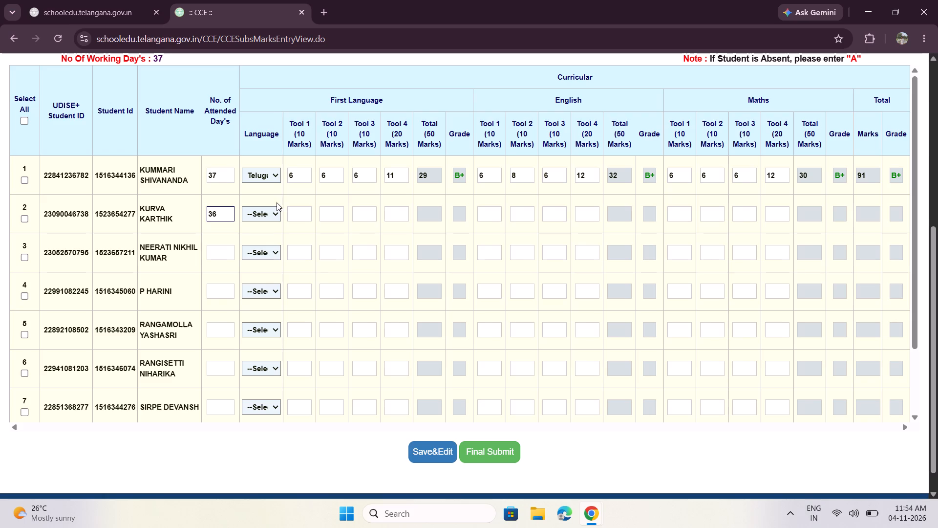
left_click(271, 206)
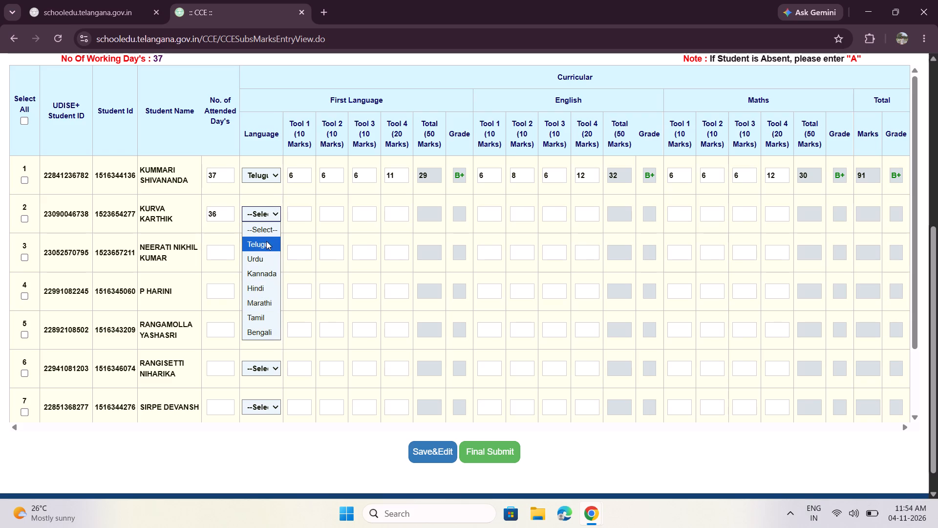
left_click(266, 241)
Enter the second student's First Language marks: 6, 6 and 8 for Tools 1 to 3, and 13 for Tool 4.
left_click(291, 218)
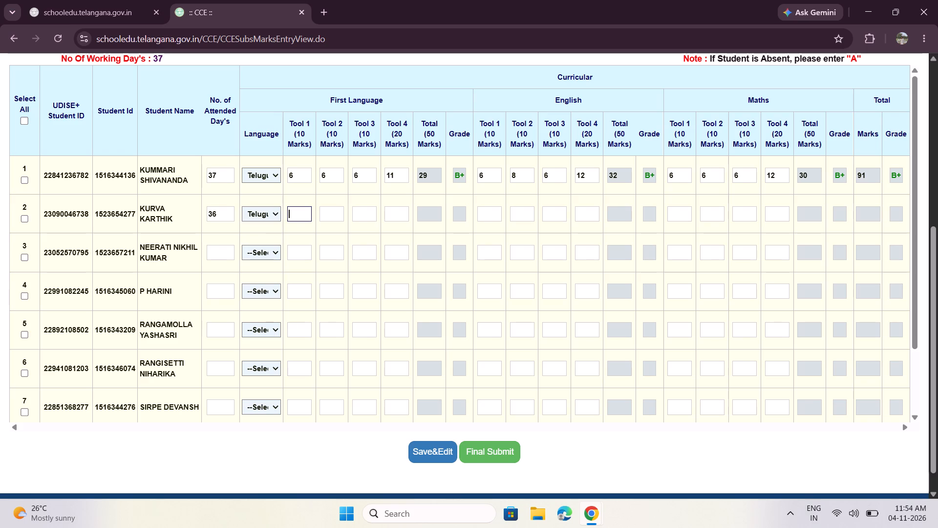
key("6")
left_click(324, 214)
key("6")
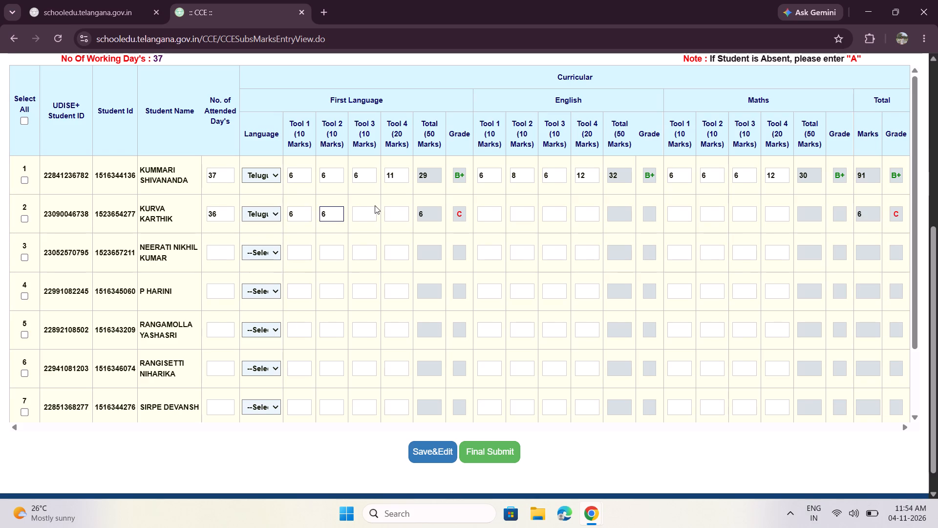
left_click(369, 208)
key("8")
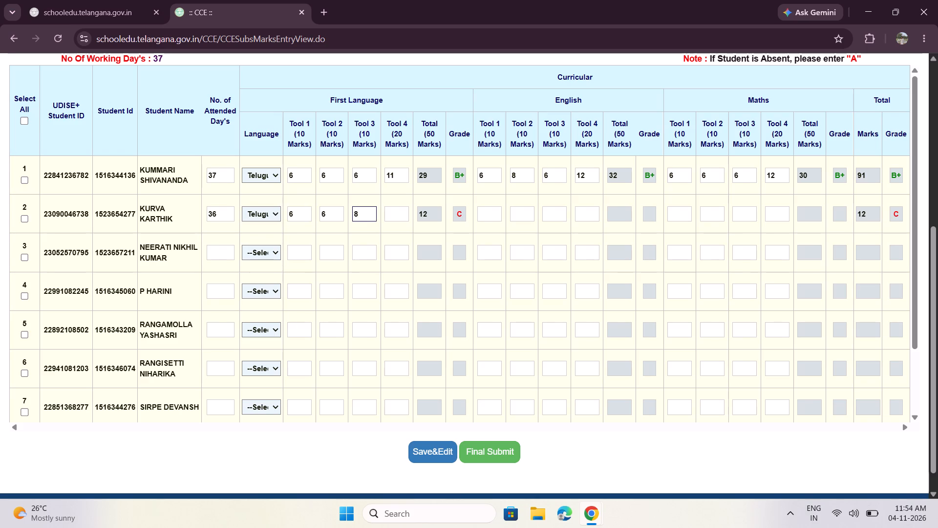
left_click(398, 208)
type("13")
Enter the second student's English marks: 8, 6 and 8 for Tools 1 to 3, and 14 for Tool 4.
left_click(481, 211)
key("8")
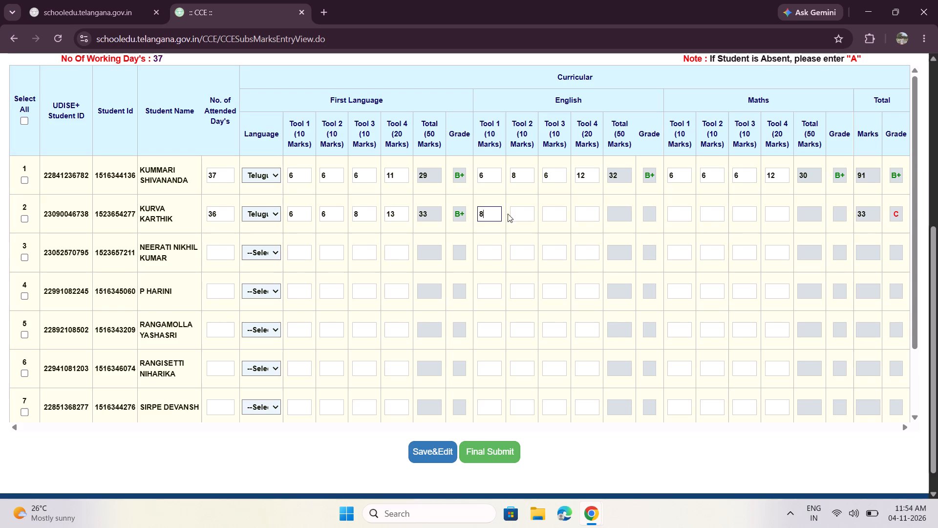
left_click(519, 216)
key("6")
left_click(552, 217)
key("8")
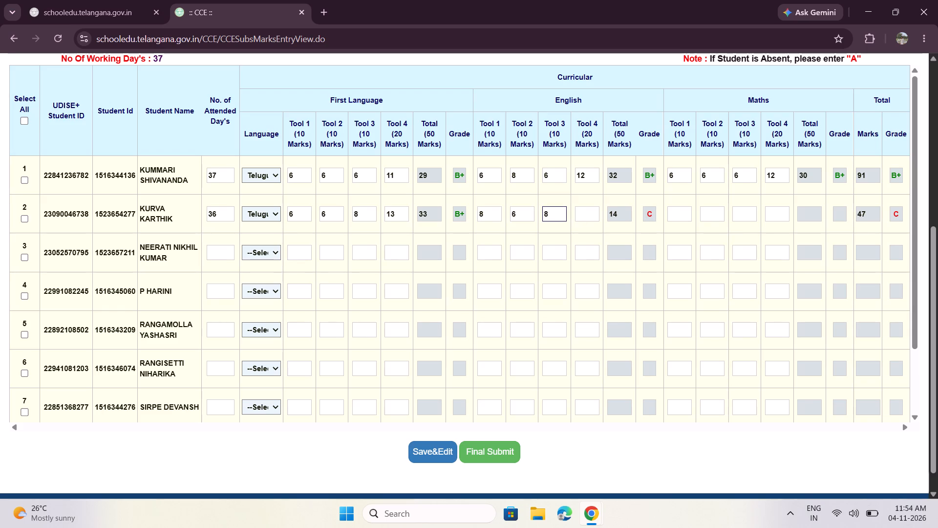
left_click(578, 213)
key("1")
key("4")
Enter the second student's Maths marks: 6, 8 and 6 for Tools 1 to 3, and 13 for Tool 4.
left_click(673, 214)
key("6")
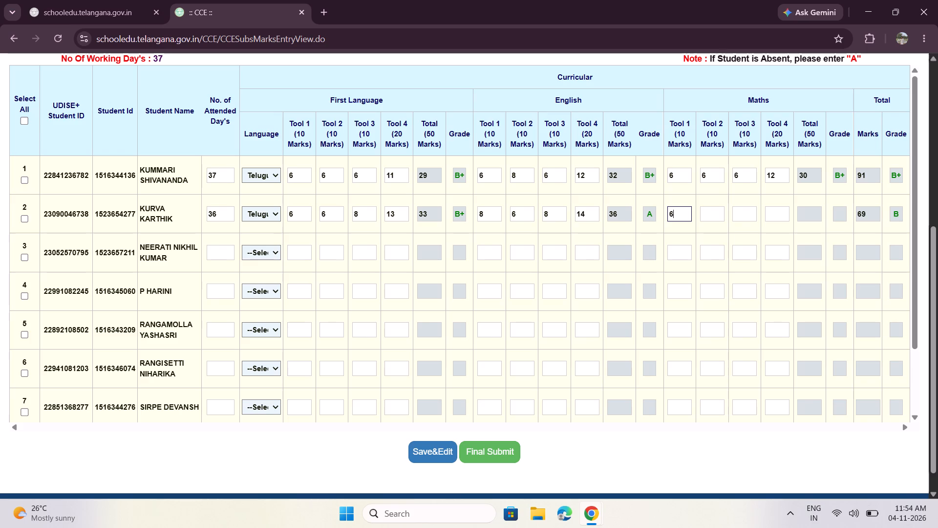
left_click(712, 212)
key("8")
left_click(740, 209)
key("6")
left_click(770, 215)
key("1")
key("3")
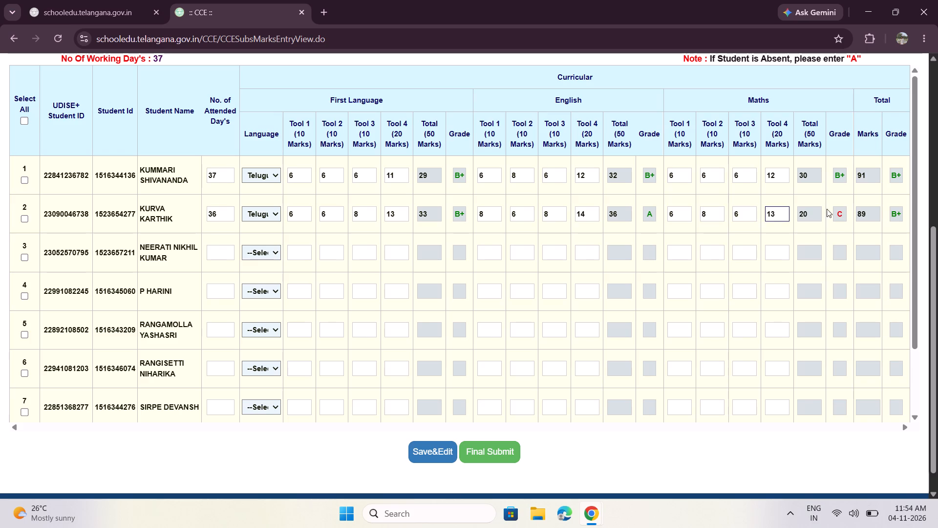
left_click(864, 218)
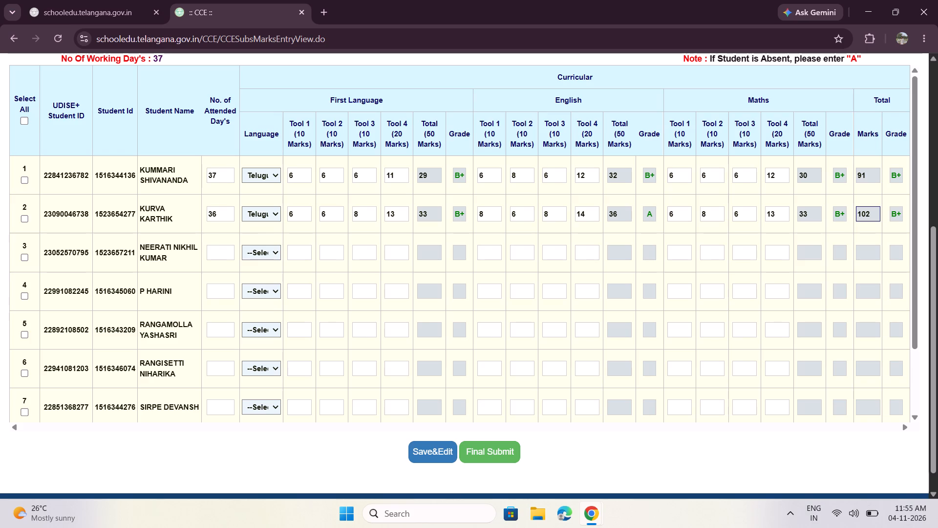
Start entering the attended days for the third student in the list.
left_click(222, 252)
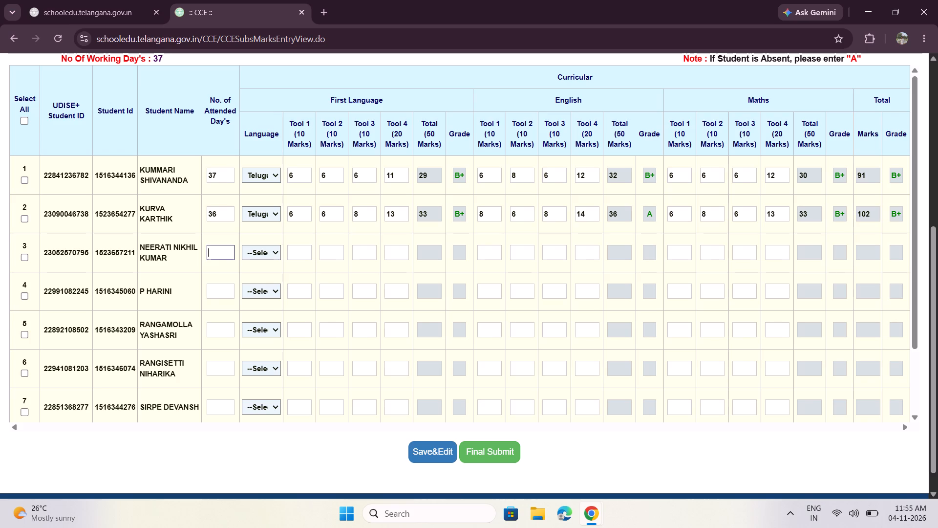
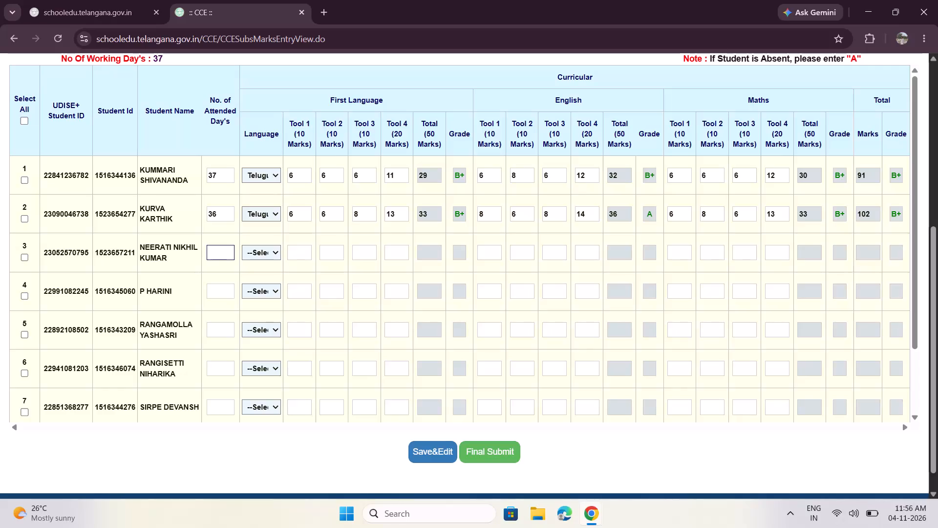
Enter 32 attended days for the third student and choose Telugu as the first language.
type("32")
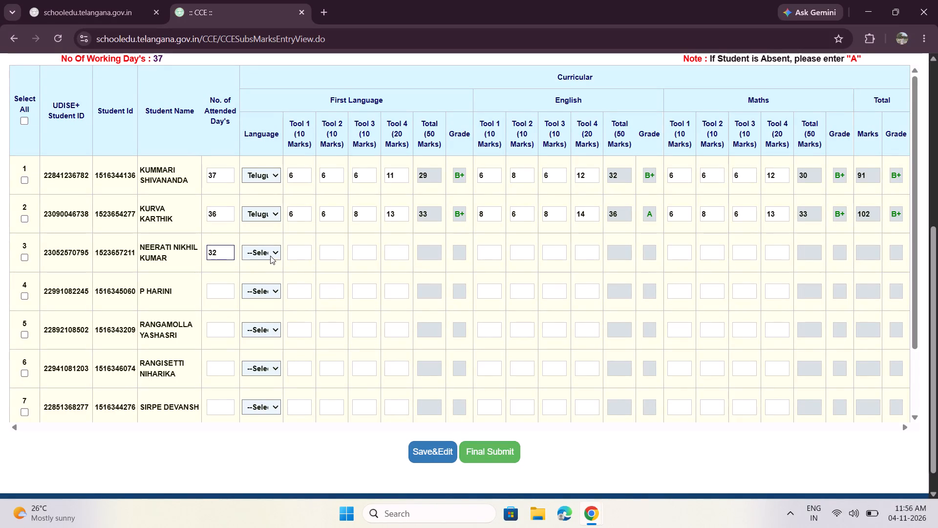
left_click(270, 256)
left_click(264, 283)
Enter the third student's First Language marks: 6, 4 and 6 for Tools 1 to 3, and 11 for Tool 4.
left_click(301, 253)
key("6")
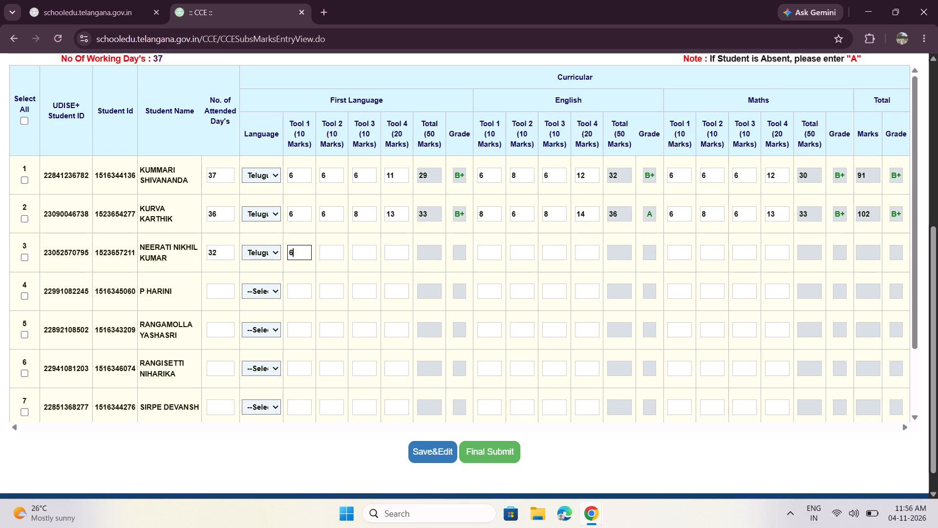
left_click(329, 252)
key("4")
left_click(358, 252)
key("6")
left_click(393, 249)
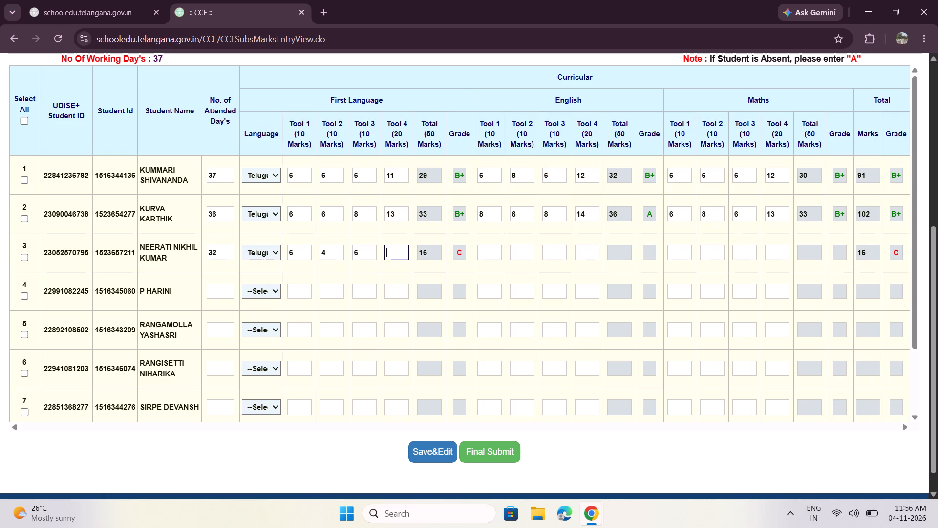
type("11")
Enter the third student's English marks: 6, 4 and 6 for Tools 1 to 3, and 10 for Tool 4.
left_click(483, 251)
key("6")
left_click(514, 249)
key("4")
left_click(554, 249)
key("6")
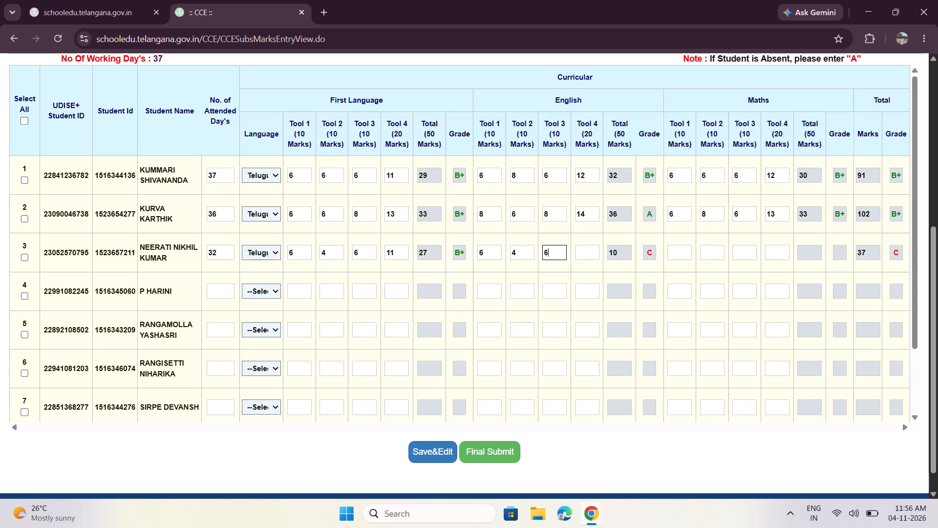
left_click(579, 251)
key("1")
key("0")
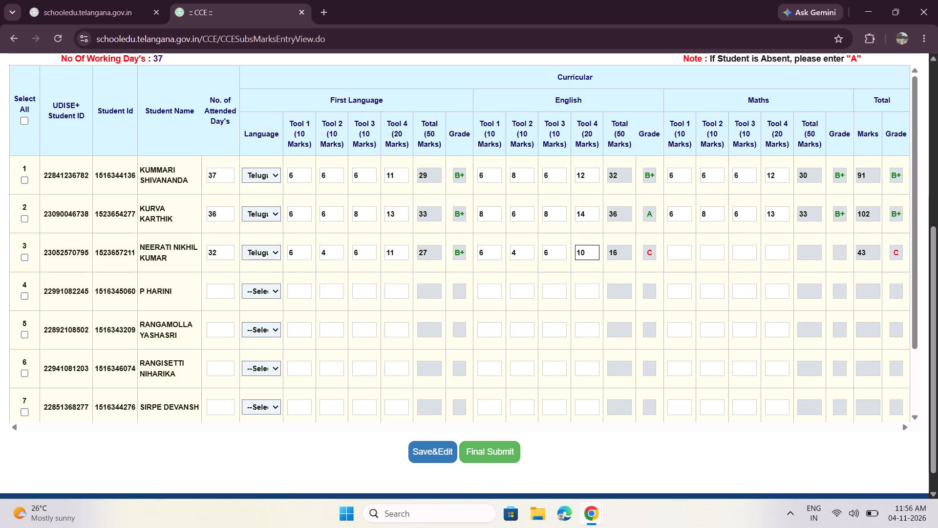
Enter the third student's Maths marks: 6, 6 and 6 for Tools 1 to 3, and 11 for Tool 4.
left_click(680, 257)
key("6")
left_click_drag(711, 254, 748, 249)
key("6")
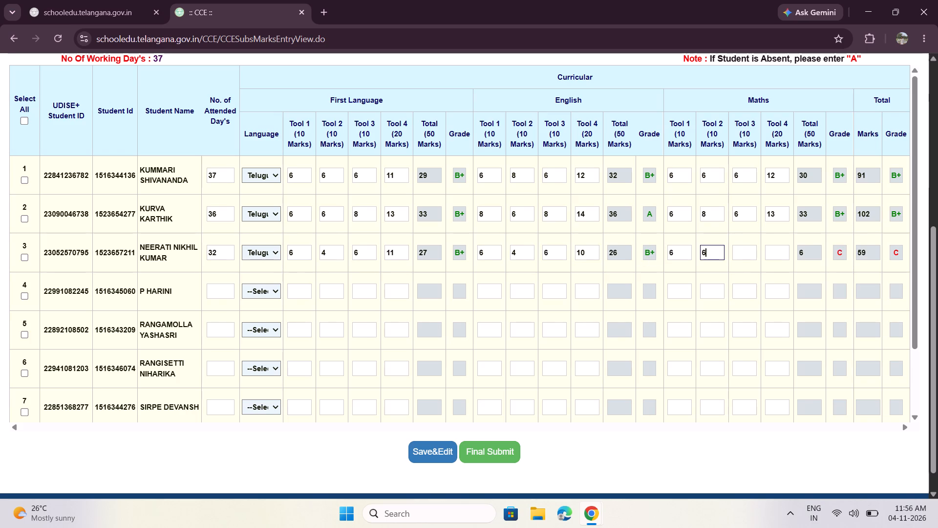
left_click(748, 249)
key("6")
left_click(769, 250)
type("11")
left_click_drag(833, 256, 591, 283)
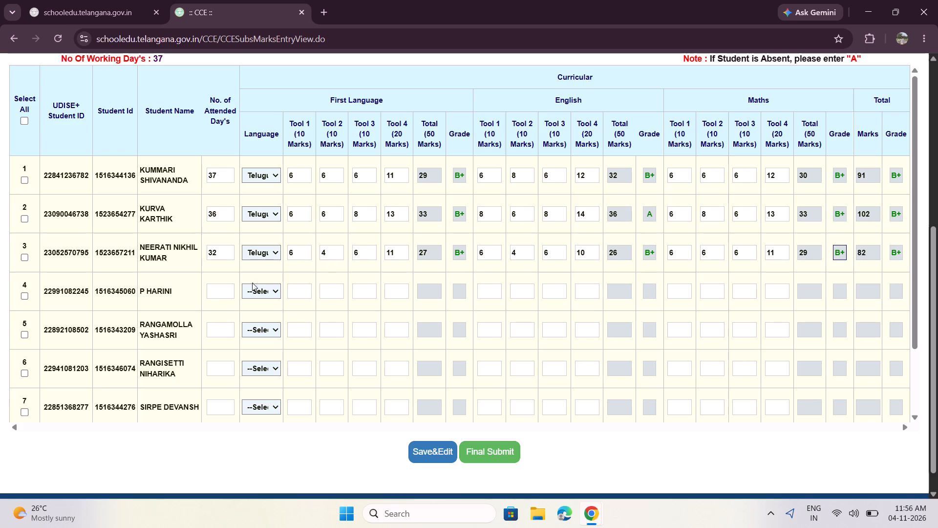
Choose Telugu as the fourth student's first language and enter 37 attended days.
left_click(224, 292)
left_click_drag(249, 293, 253, 323)
left_click(253, 323)
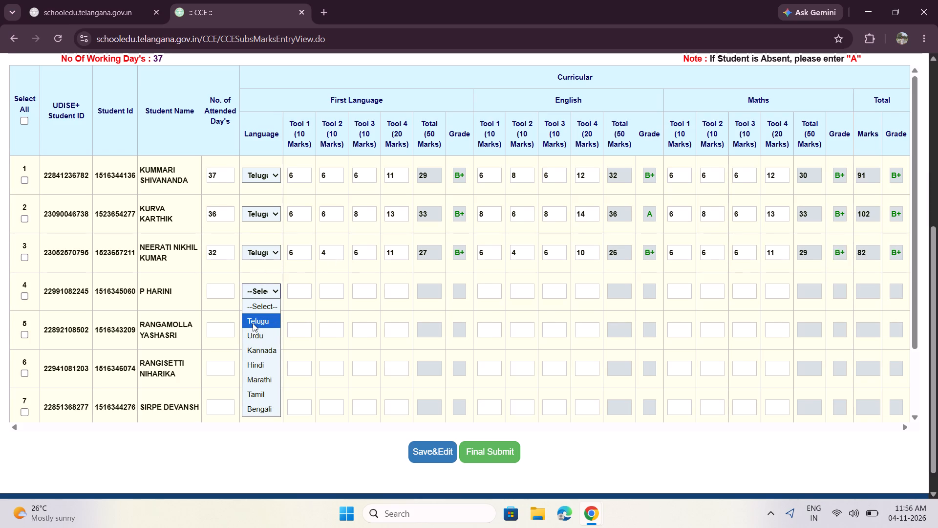
left_click(250, 320)
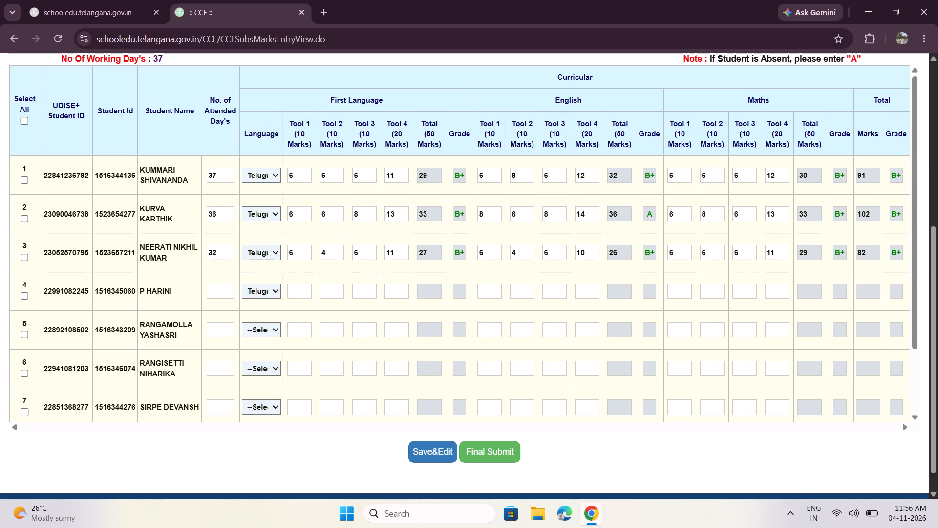
left_click(228, 289)
key("3")
key("7")
Enter the fourth student's First Language marks: 8, 6 and 8 for Tools 1 to 3, and 14 for Tool 4.
left_click(293, 290)
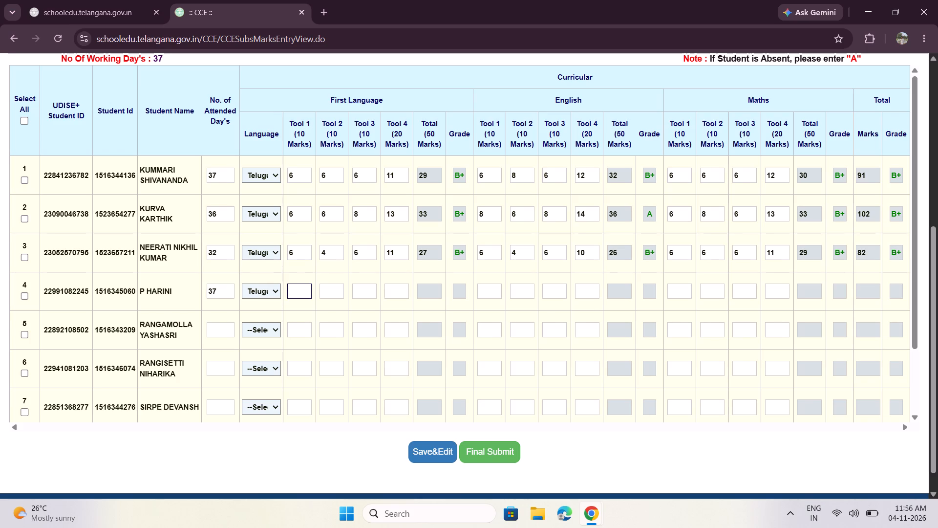
key("8")
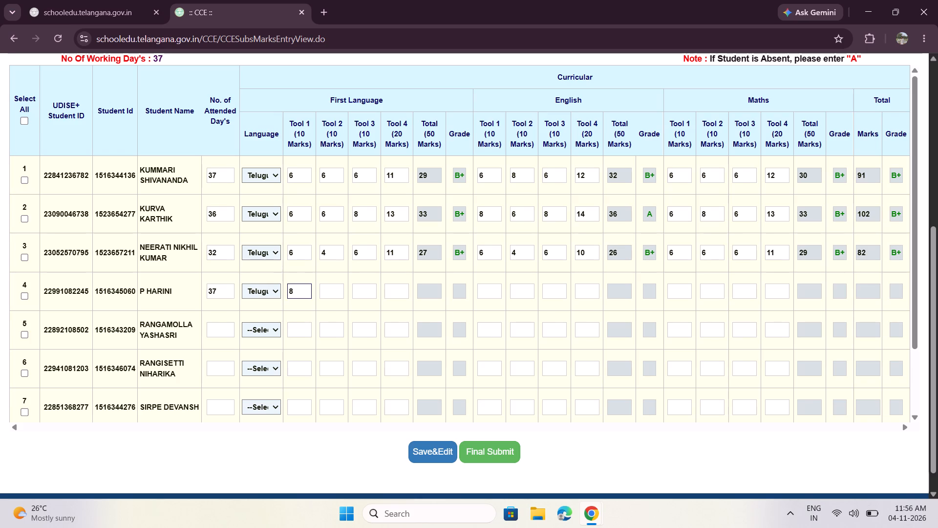
left_click(327, 293)
key("6")
left_click(361, 294)
key("8")
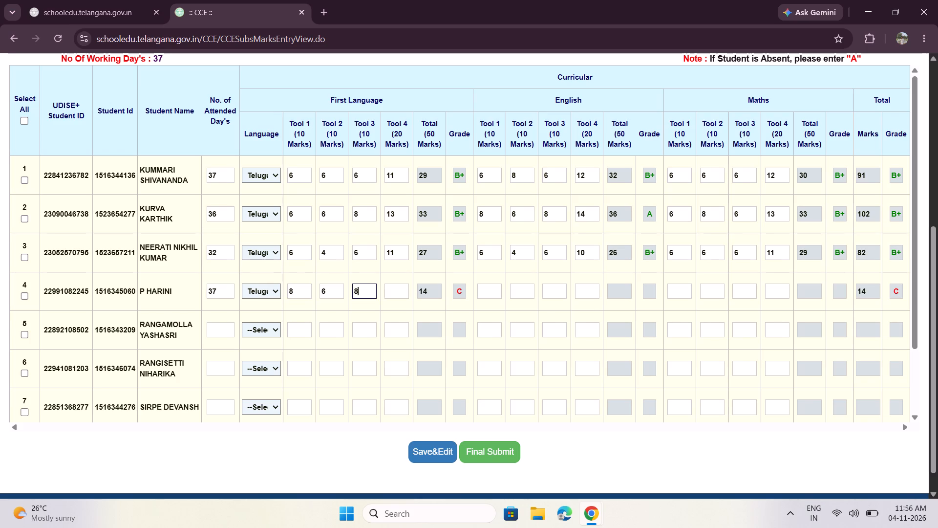
left_click(405, 295)
key("1")
key("4")
Enter the fourth student's English marks: 8, 8 and 6 for Tools 1 to 3, and 14 for Tool 4.
left_click(478, 296)
key("8")
left_click(517, 289)
key("8")
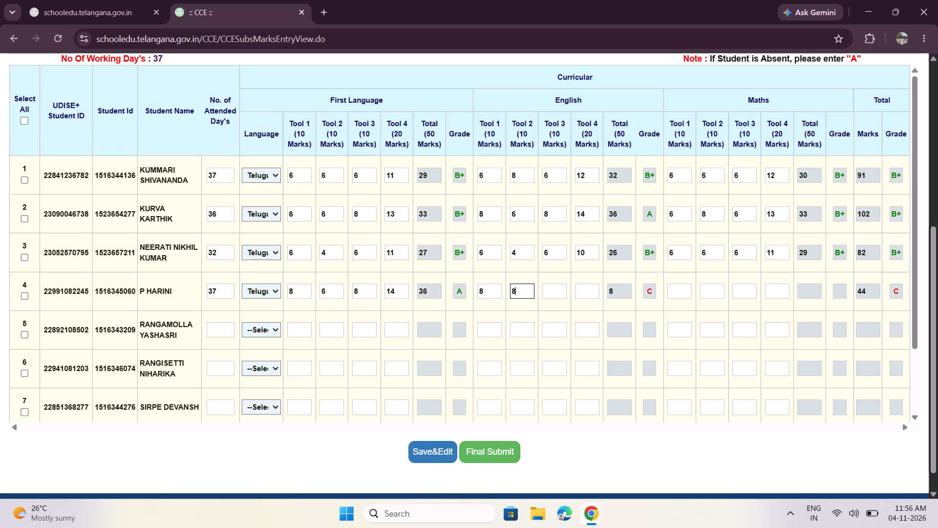
left_click(551, 294)
key("6")
left_click(580, 295)
type("14")
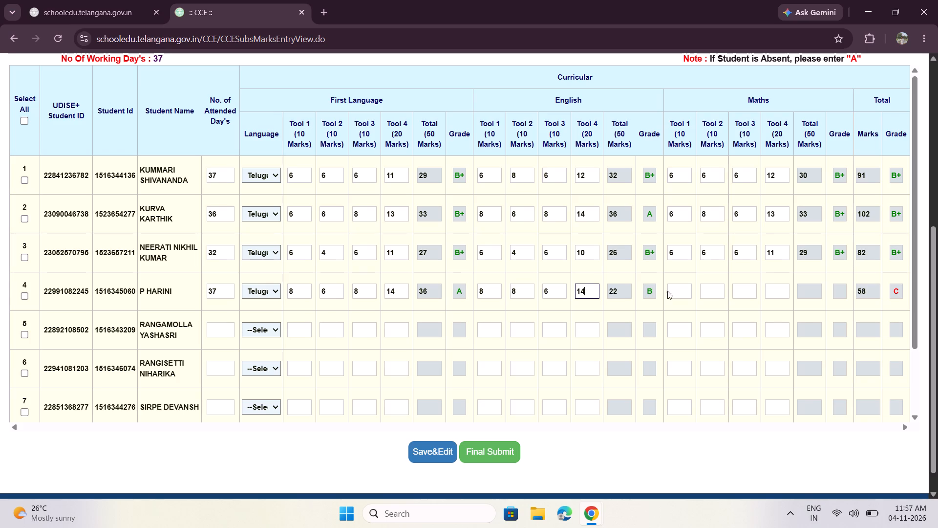
Enter the fourth student's Maths marks: 8, 6 and 8 for Tools 1 to 3, and 14 for Tool 4.
left_click(674, 288)
key("8")
left_click(707, 287)
key("6")
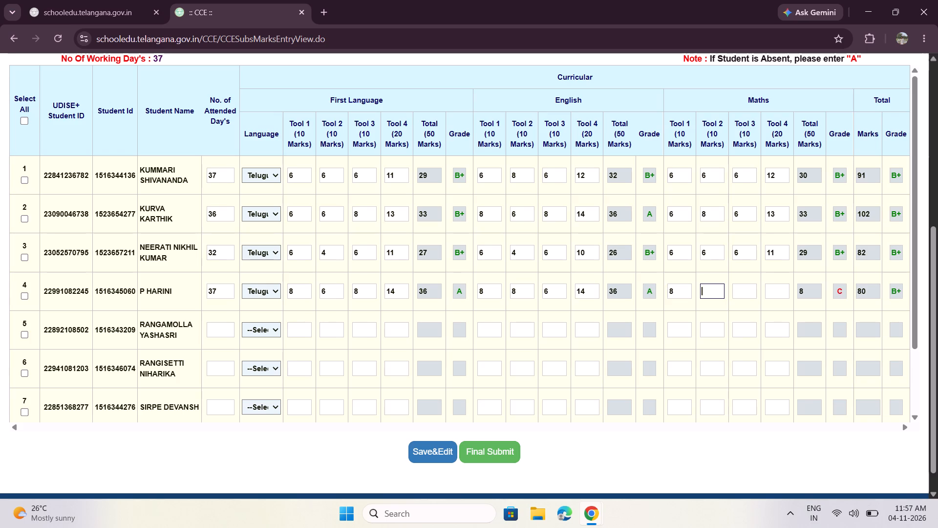
left_click(742, 286)
key("8")
left_click(771, 293)
key("1")
key("4")
left_click_drag(859, 291, 620, 293)
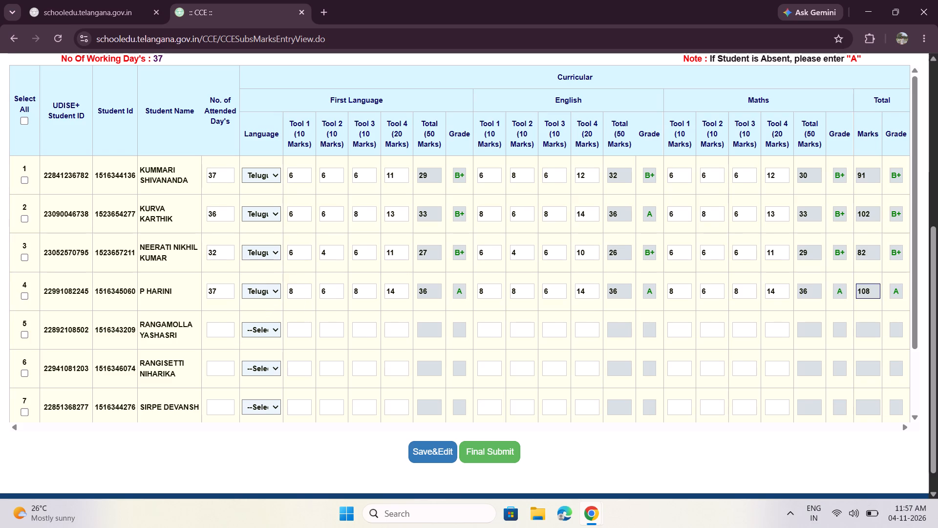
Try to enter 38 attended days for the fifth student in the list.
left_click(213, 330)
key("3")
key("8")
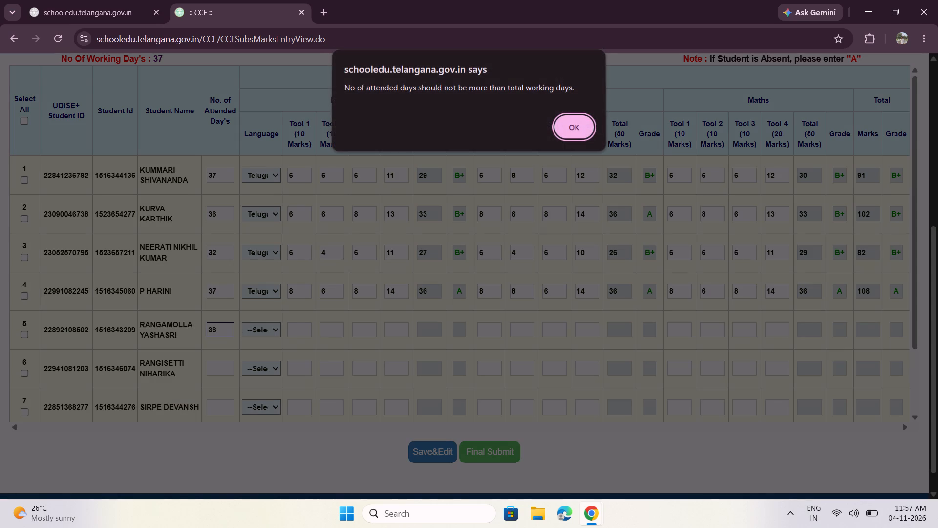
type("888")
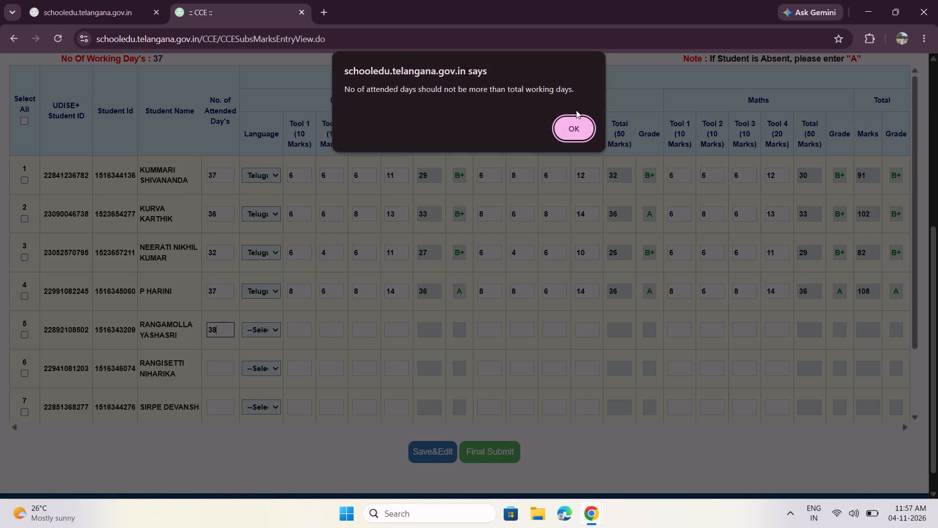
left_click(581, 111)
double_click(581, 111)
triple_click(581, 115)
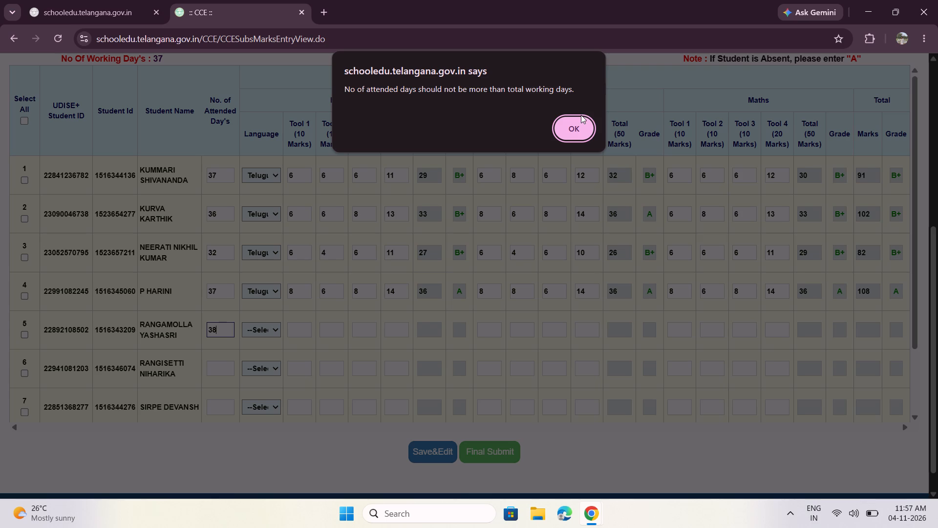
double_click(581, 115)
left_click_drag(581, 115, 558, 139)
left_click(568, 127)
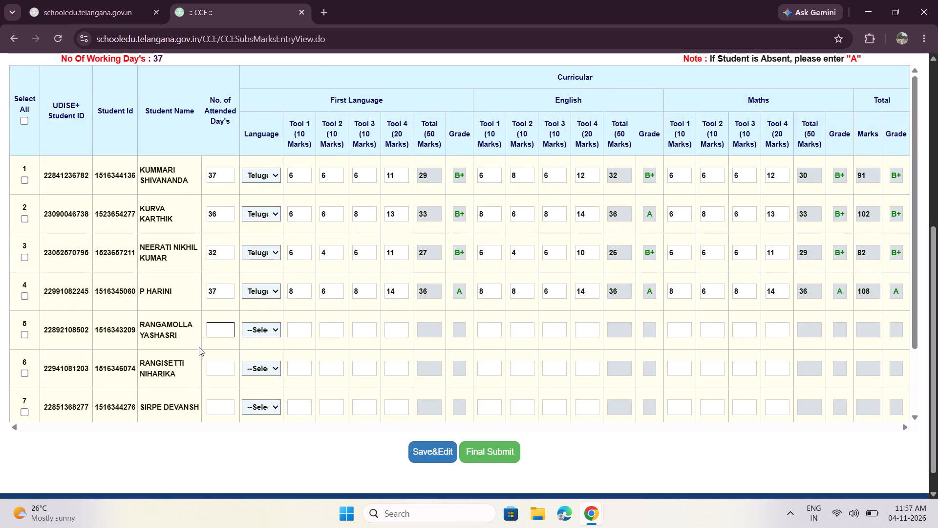
Enter 37 attended days for the fifth student in the list.
left_click(211, 334)
type("37")
Enter the fifth student's First Language marks: 8, 8 and 8 for Tools 1 to 3, and 16 for Tool 4.
left_click(292, 326)
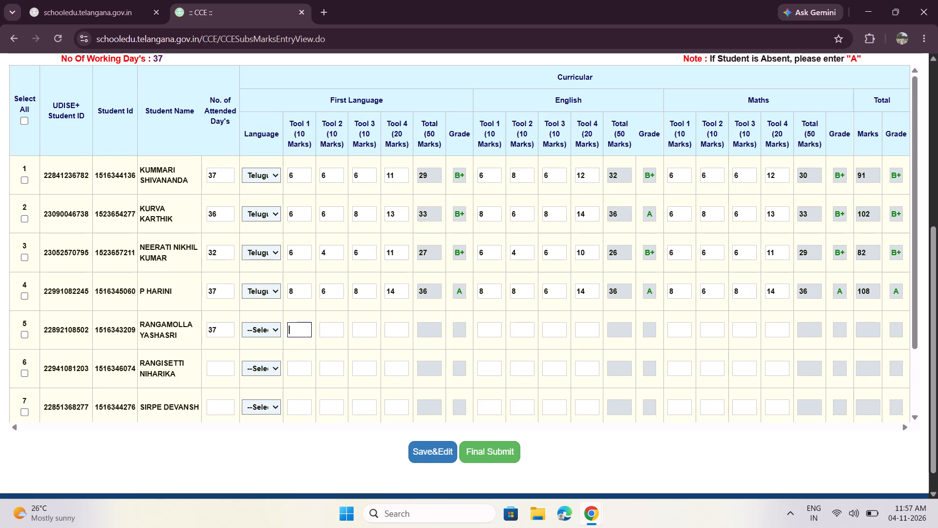
key("8")
left_click(334, 332)
key("8")
left_click(361, 332)
key("8")
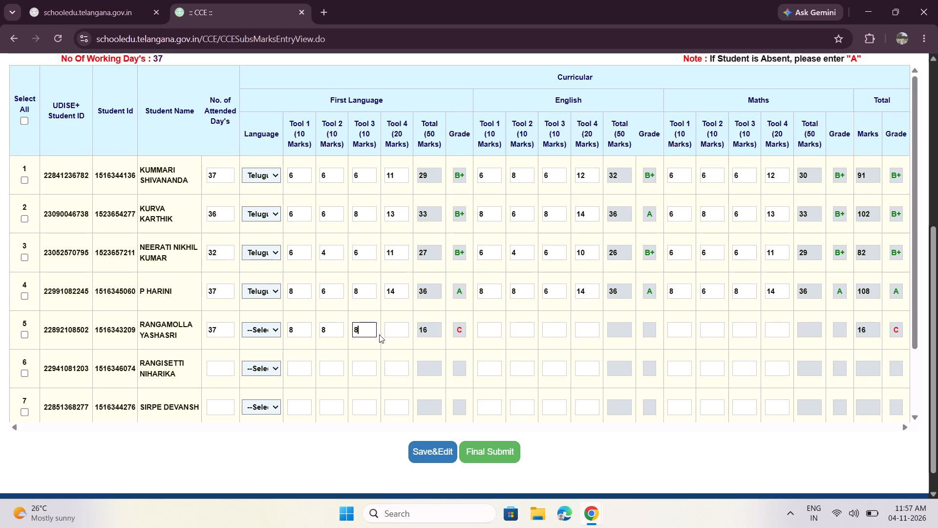
left_click(393, 330)
type("16")
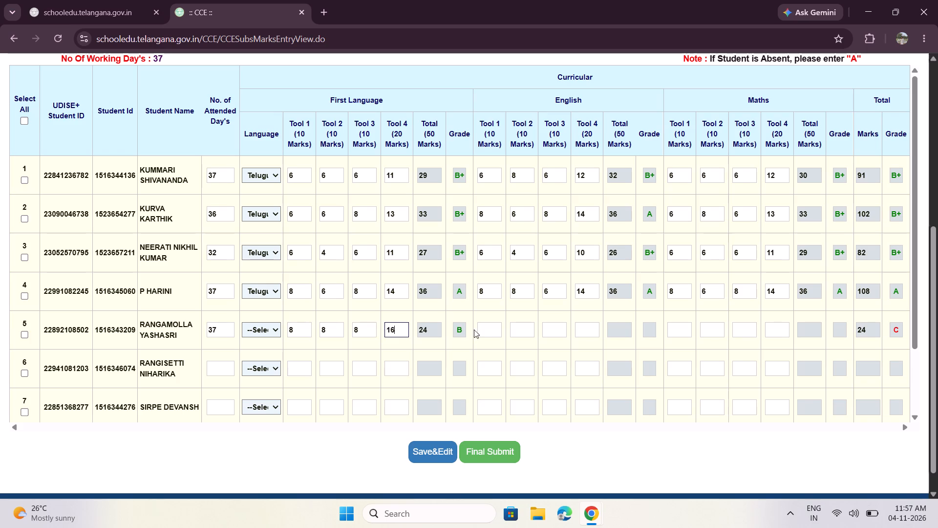
Enter the fifth student's English marks for Tools 1 and 2 as 8 and 8.
left_click(486, 330)
key("8")
left_click(521, 329)
type("89")
key("BackSpace")
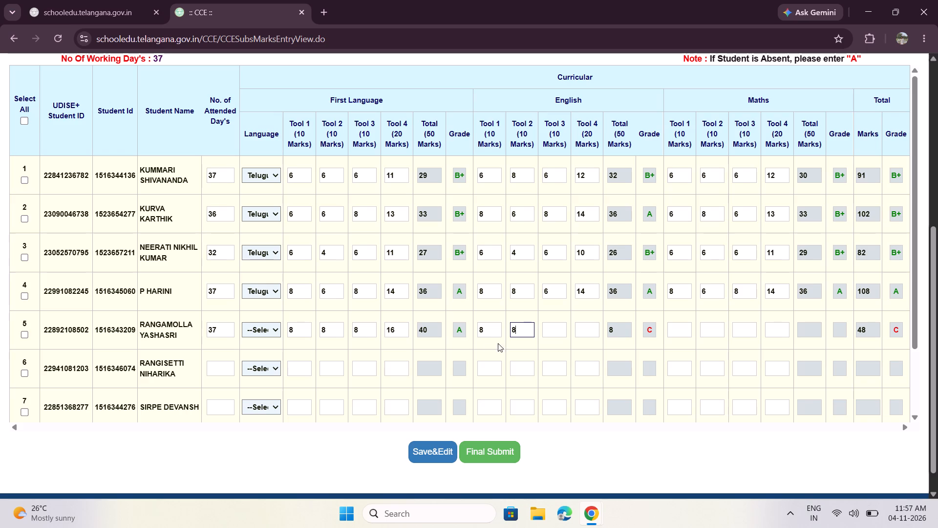
Change the fifth student's First Language Tool 4 mark to 15.
double_click(402, 329)
type("15")
Enter the fifth student's remaining English marks: 8 for Tool 3 and 15 for Tool 4.
left_click(549, 330)
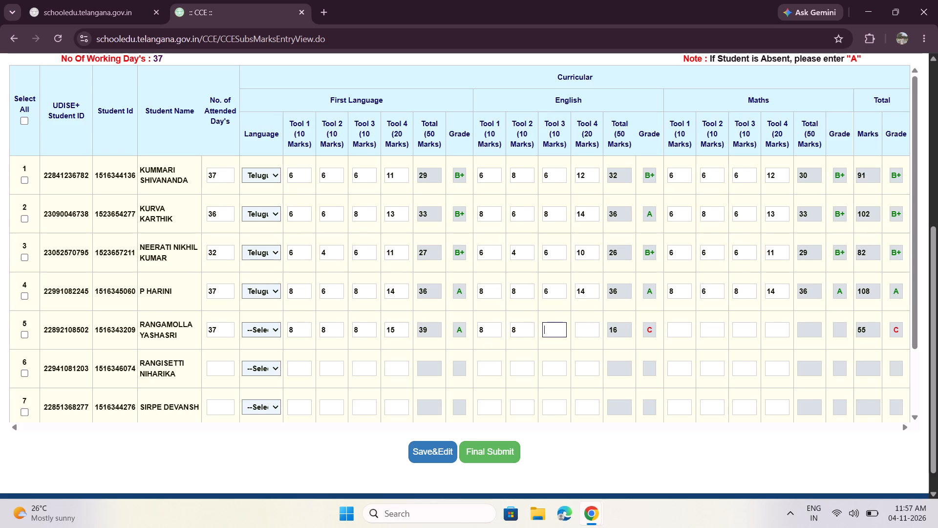
key("8")
left_click(585, 331)
key("1")
key("5")
Enter the fifth student's Maths marks: 8, 8 and 8 for Tools 1 to 3, and 15 for Tool 4.
left_click(677, 331)
key("8")
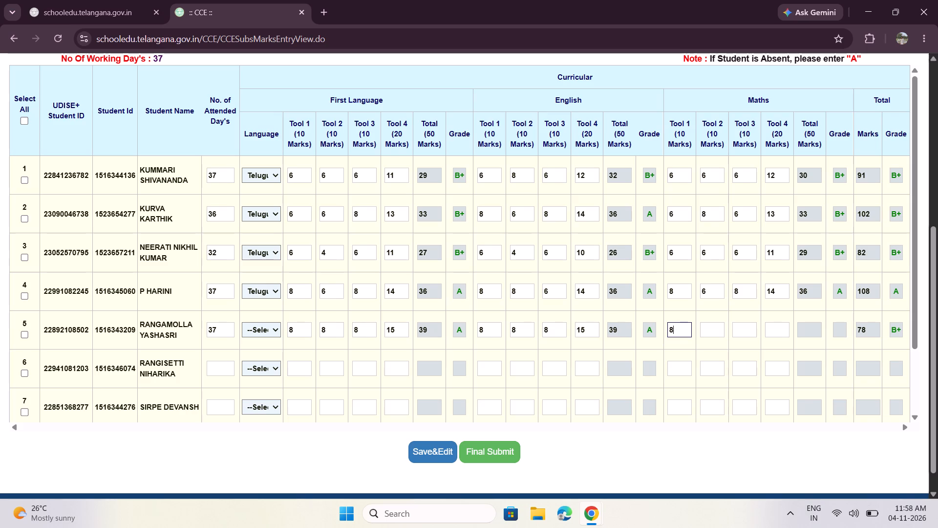
left_click(714, 328)
key("8")
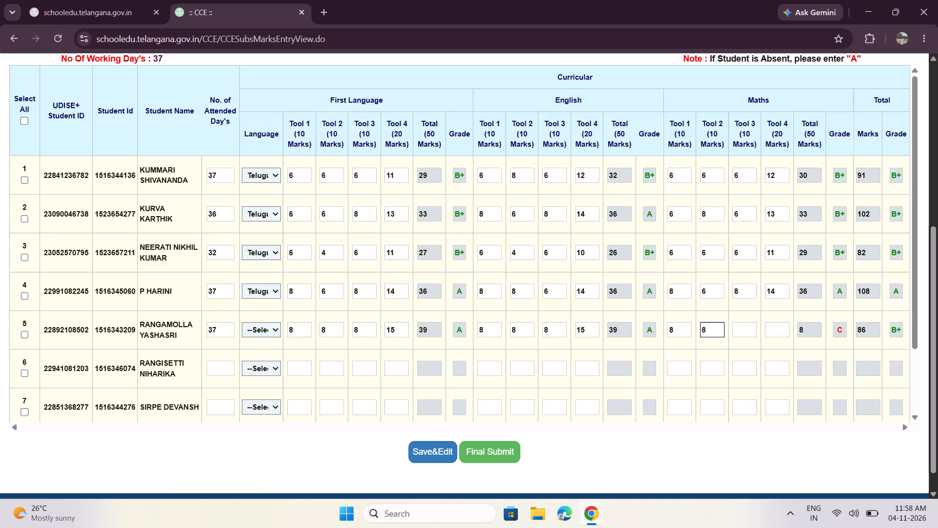
left_click(739, 330)
key("8")
left_click(770, 330)
type("15")
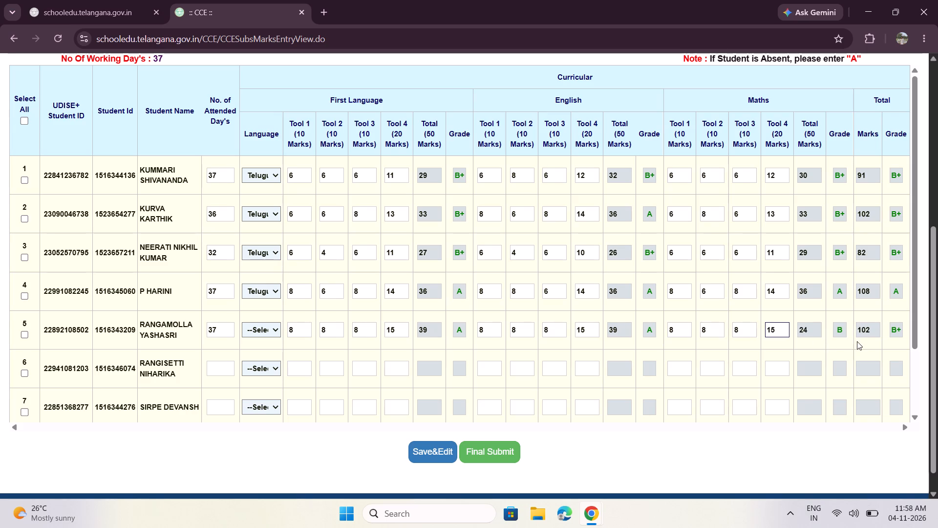
left_click(857, 341)
Set the First Language to Telugu for the sixth and seventh students in the list.
left_click(252, 366)
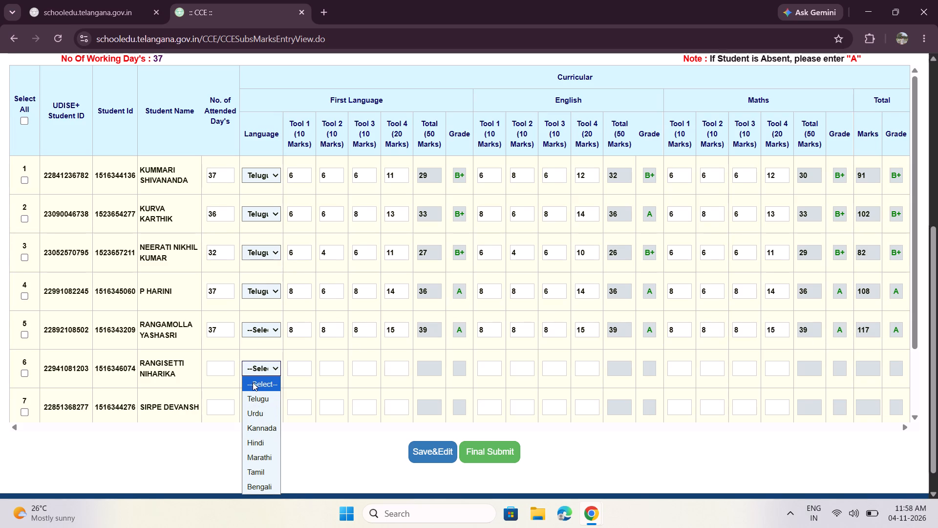
left_click(254, 393)
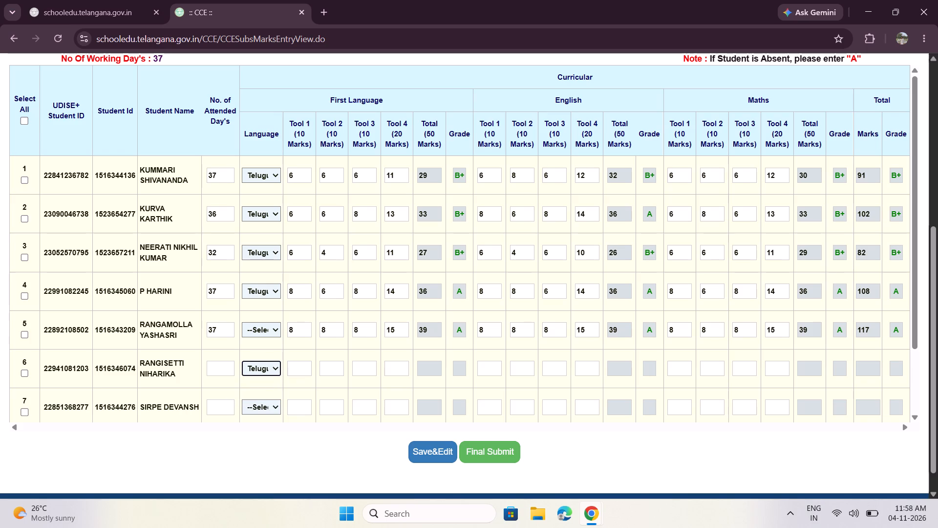
left_click(256, 402)
left_click(272, 308)
Mark the sixth student absent with A in attended days and in First Language Tools 1 to 4.
left_click(220, 373)
key("a")
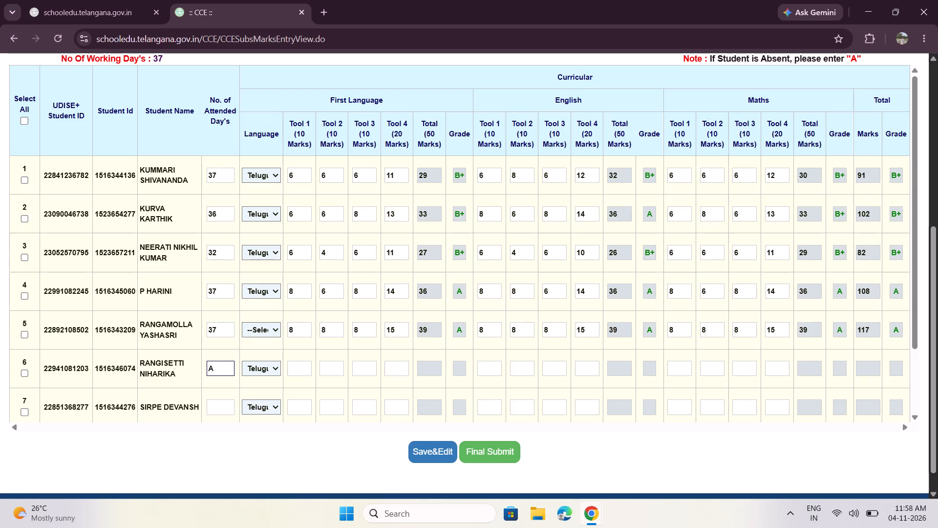
left_click(294, 373)
key("a")
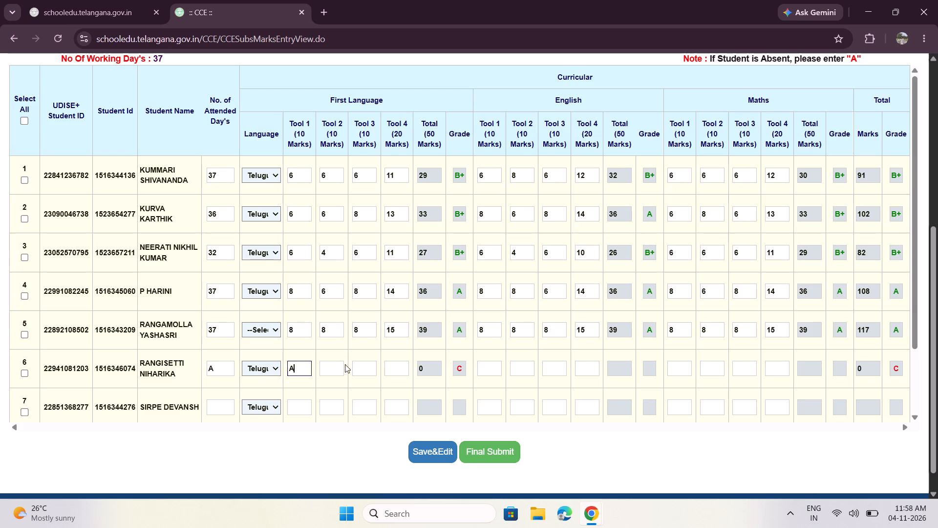
left_click(342, 371)
key("a")
left_click(357, 370)
key("a")
left_click(398, 371)
key("a")
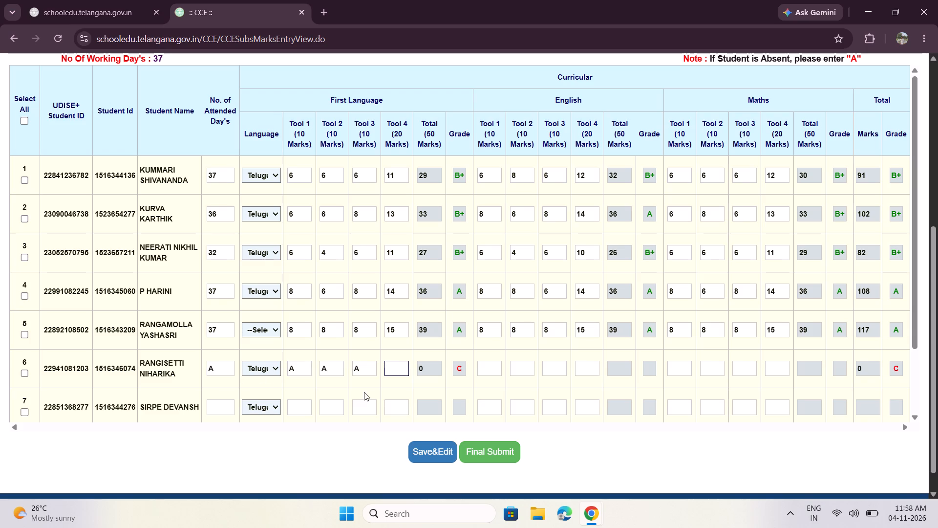
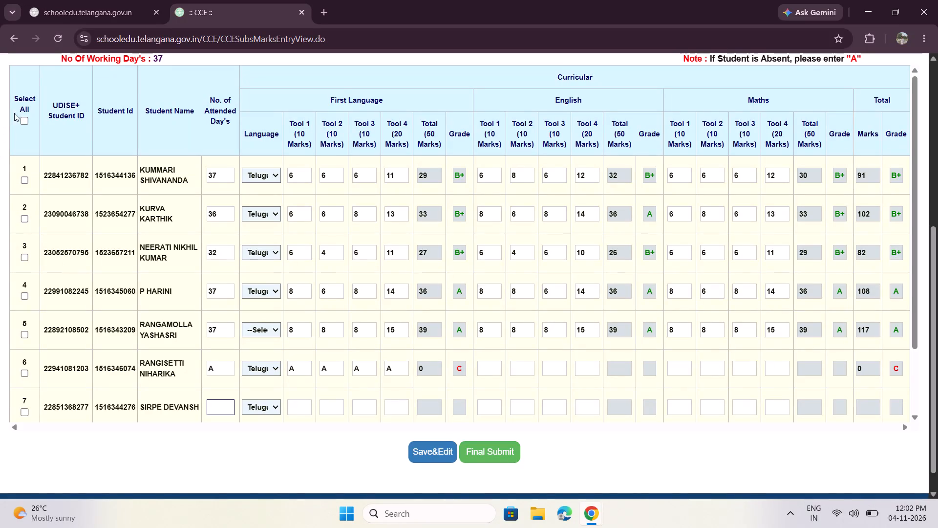
Select all students in the marks entry table.
left_click(25, 119)
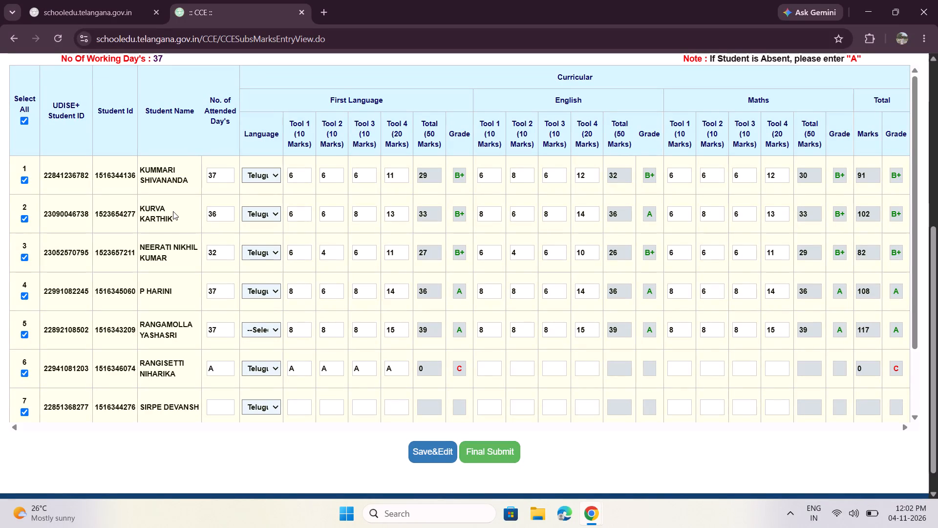
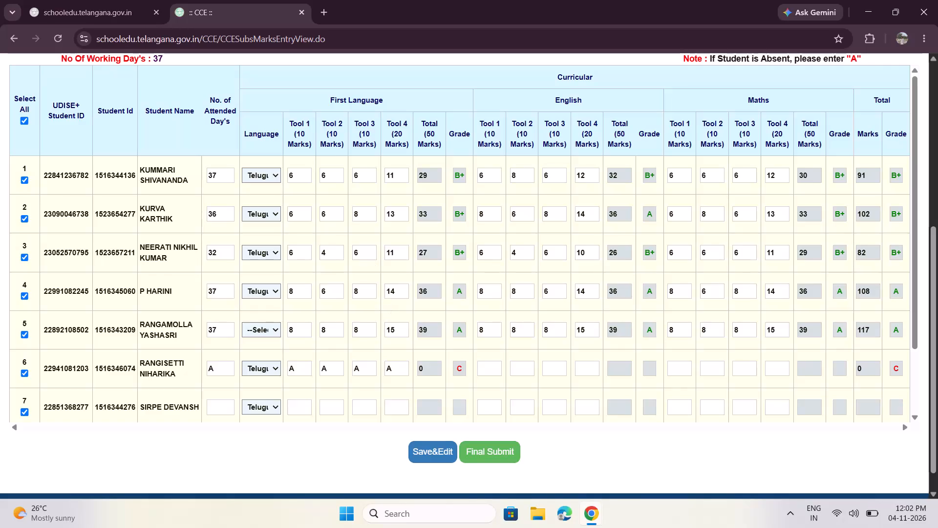
Enter A for absent in the English Tool 1, Tool 2 and Tool 3 marks of the student in row 6.
left_click(491, 366)
key("a")
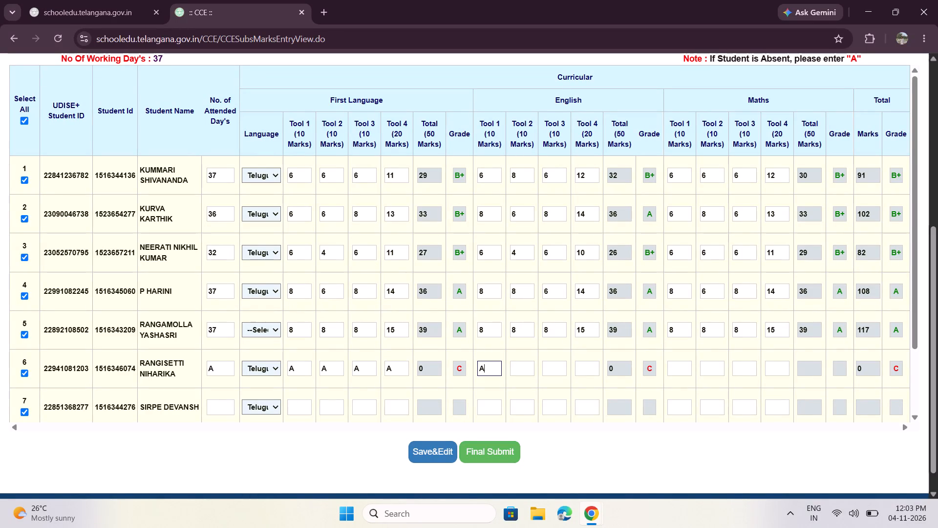
left_click(518, 373)
key("a")
left_click(553, 363)
key("a")
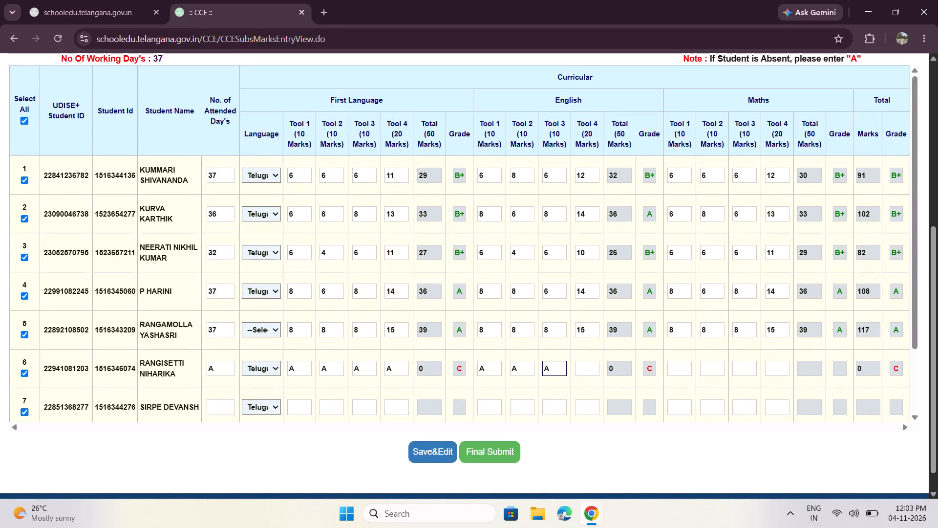
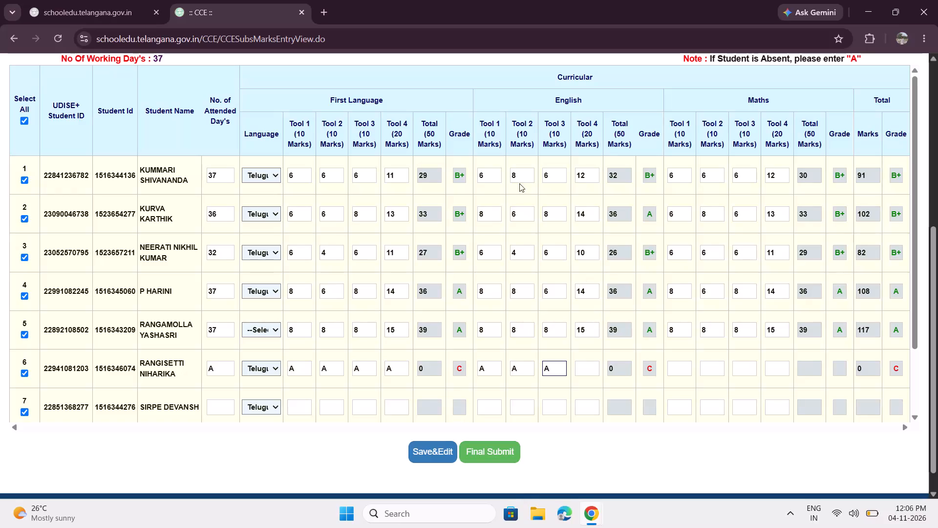
Review the exam, class, section and student-count details above the marks table.
key("Up")
key("Up")
left_click(483, 88)
key("Up")
key("Up")
key("Up")
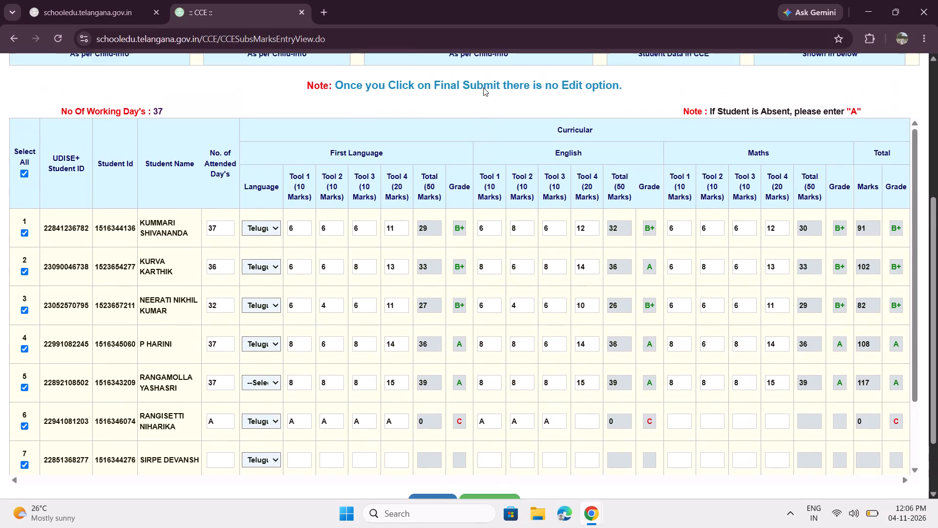
key("Up")
key("Up")
key("Up")
key("Up")
key("Up")
key("Up")
key("Up")
key("Up")
key("Up")
key("Up")
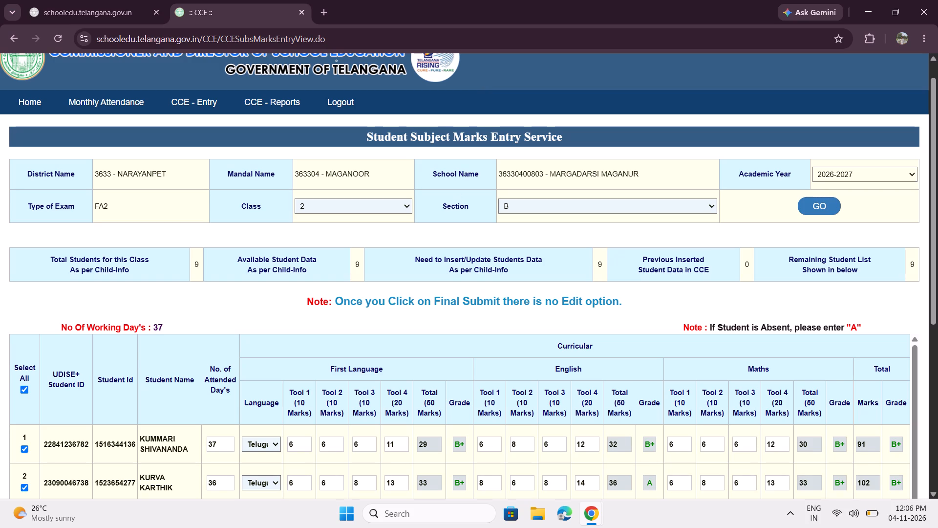
For the student in row 8, enter 37 attended days and choose Telugu as the first language.
key("Down")
key("Down")
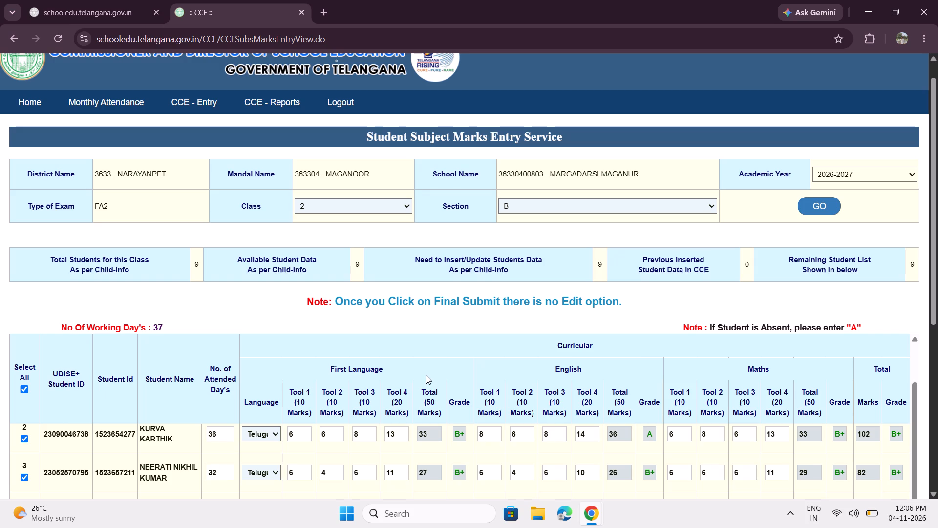
left_click(481, 328)
key("Down")
key("Down")
key("Down")
key("Down")
key("Down")
key("Down")
key("Down")
key("Down")
key("Down")
key("Down")
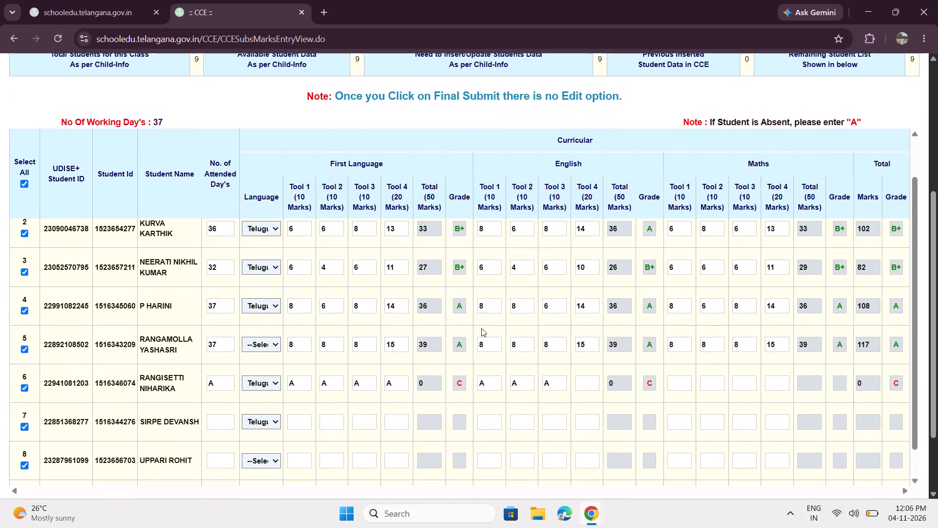
key("Down")
key("Down")
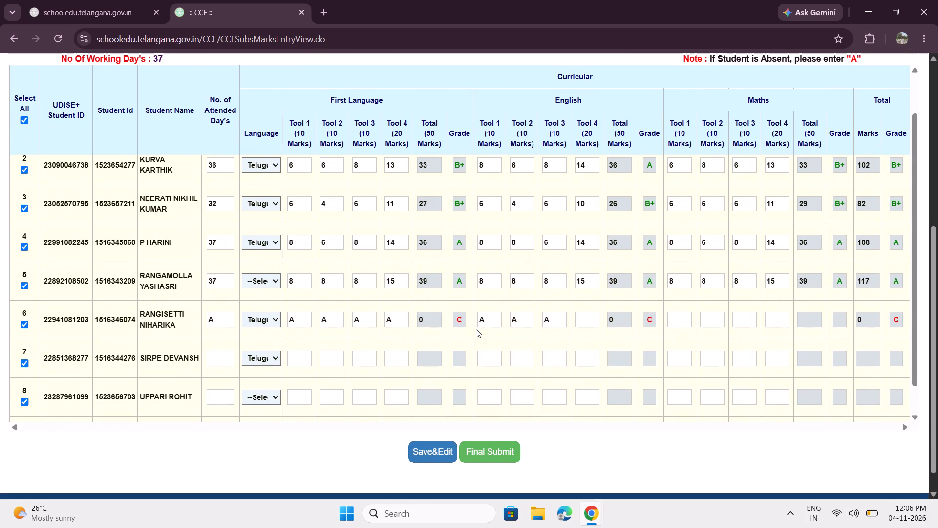
left_click(476, 329)
key("Down")
key("Down")
key("Down")
key("Down")
key("Down")
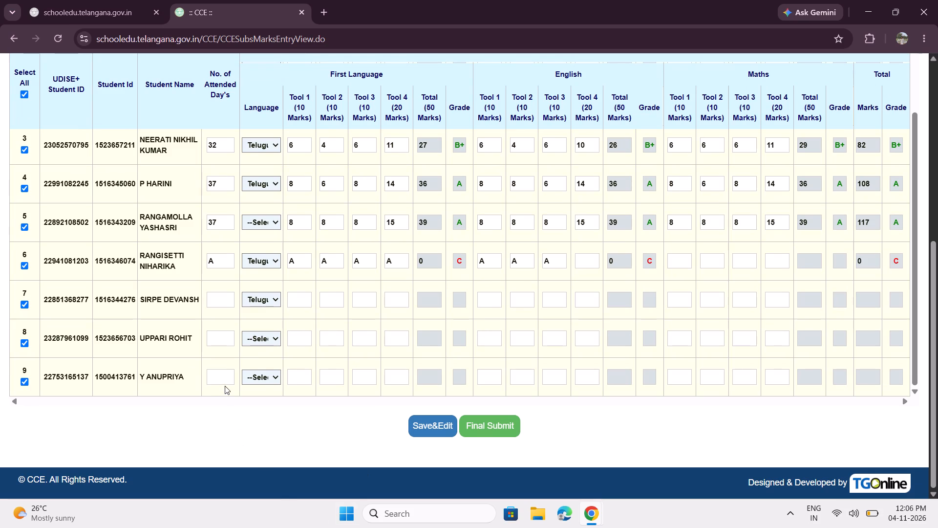
left_click(219, 340)
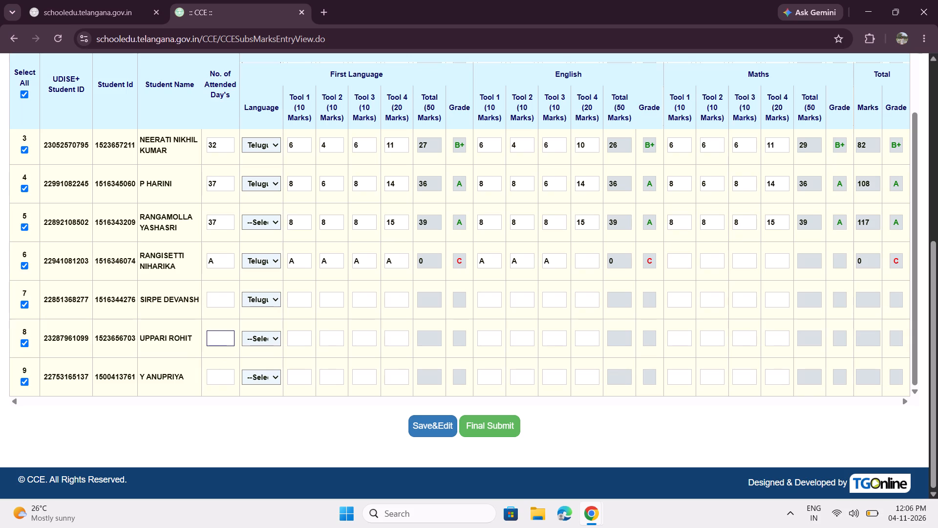
left_click(219, 340)
type("37")
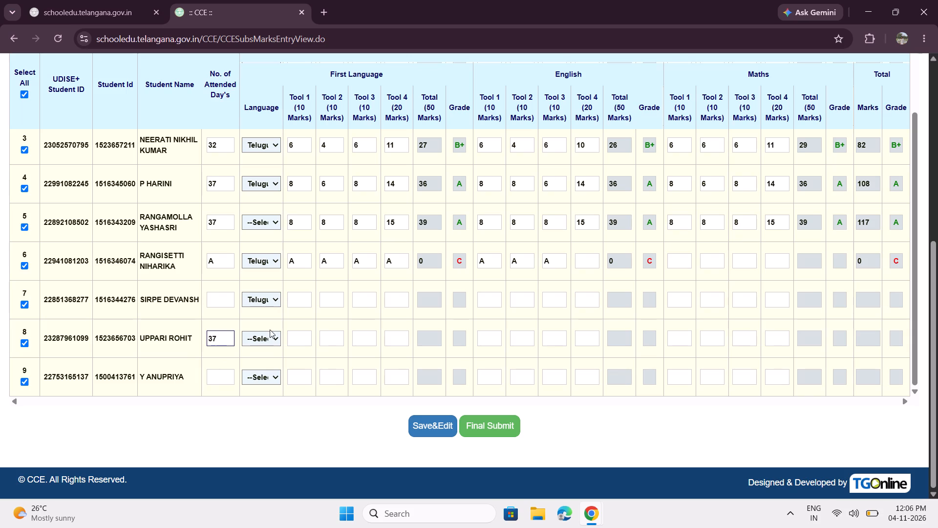
left_click(265, 338)
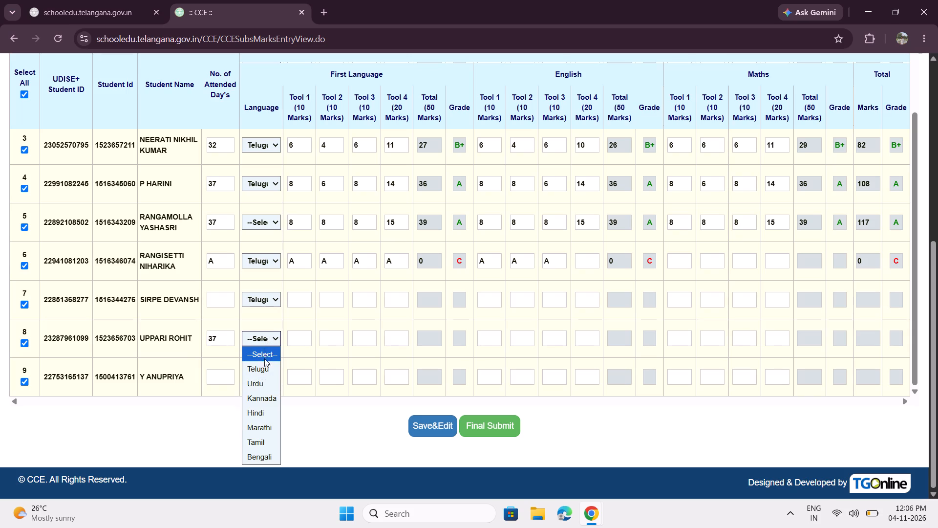
left_click(263, 366)
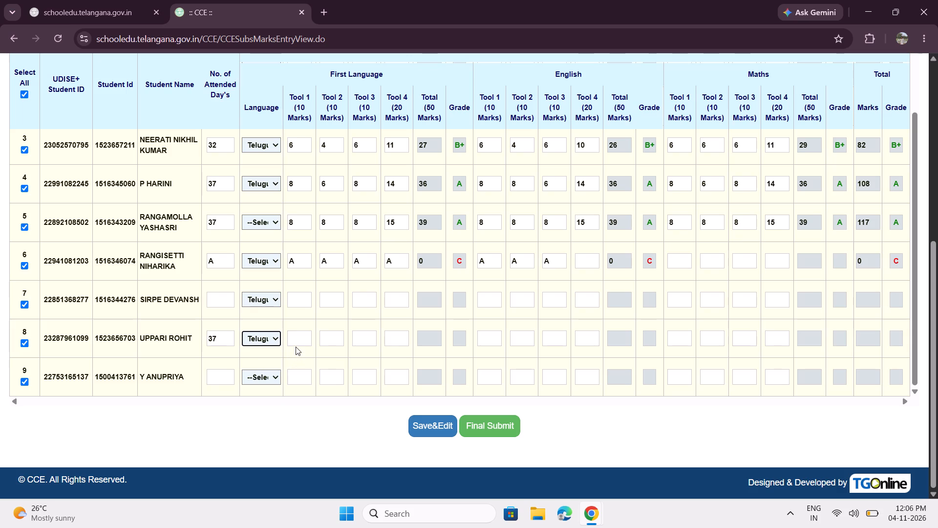
Enter row 8's First Language marks: Tool 1 as 6, Tool 2 as 6, Tool 3 as 4 and Tool 4 as 10.
left_click(295, 338)
key("6")
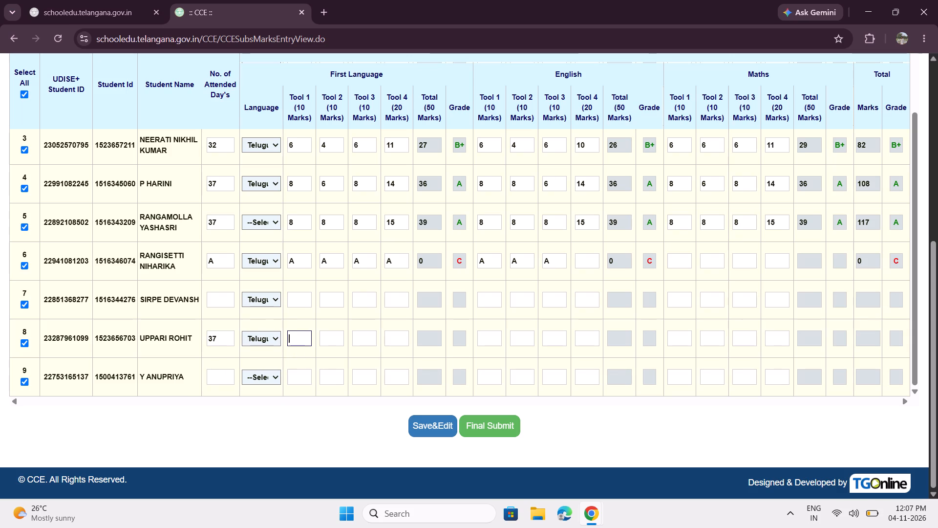
left_click(322, 338)
key("6")
left_click(361, 338)
key("4")
left_click(397, 335)
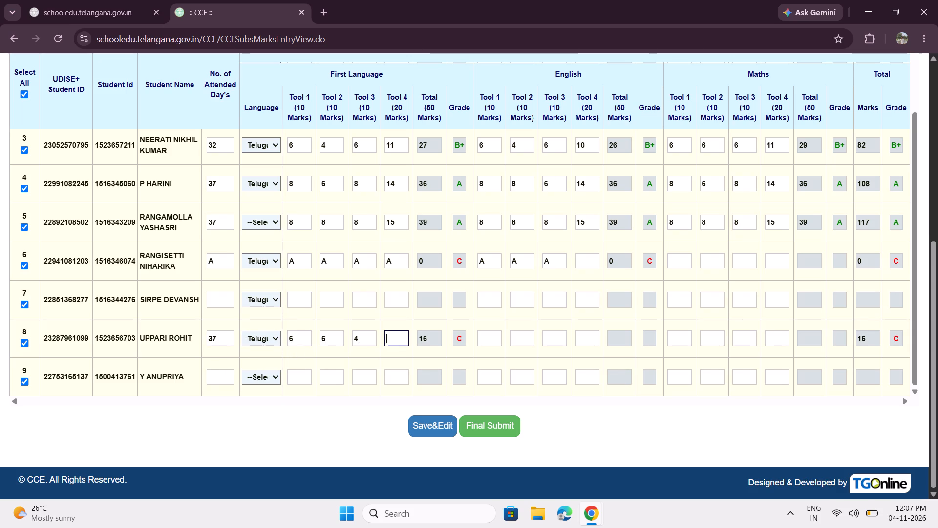
key("1")
key("0")
Enter row 8's English marks: 4 in each of Tools 1, 2 and 3, and 8 in Tool 4.
left_click(491, 341)
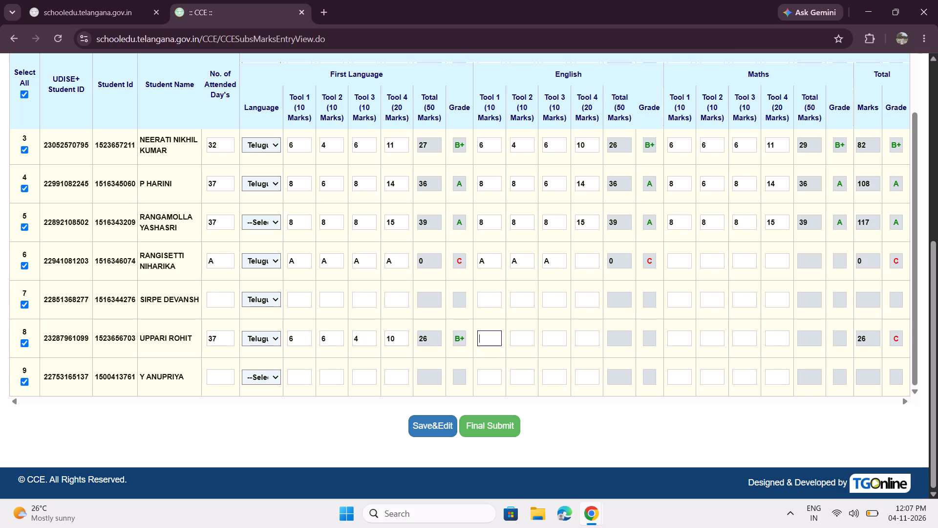
key("4")
left_click(519, 338)
key("4")
left_click(548, 337)
key("4")
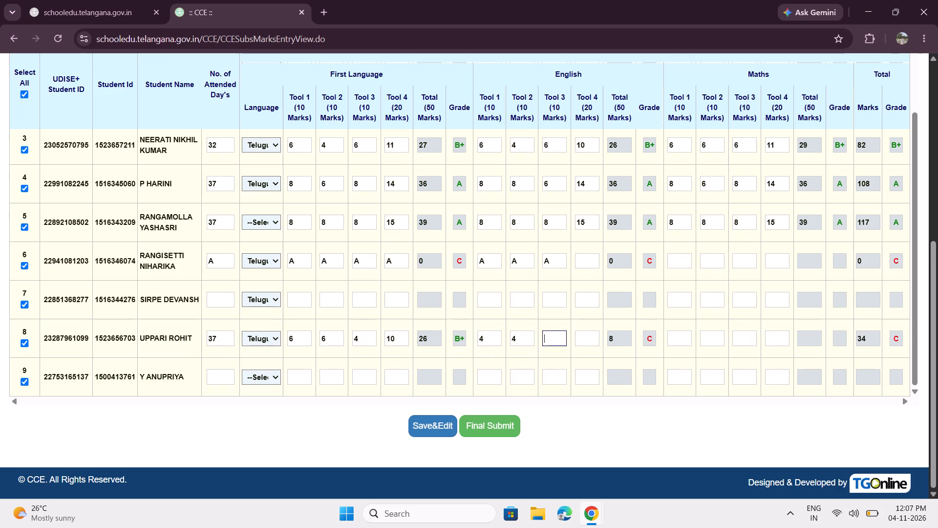
left_click(582, 337)
key("8")
Enter row 8's Maths marks: 4 in each of Tools 1, 2 and 3, and 8 in Tool 4.
left_click(676, 338)
key("4")
left_click(722, 341)
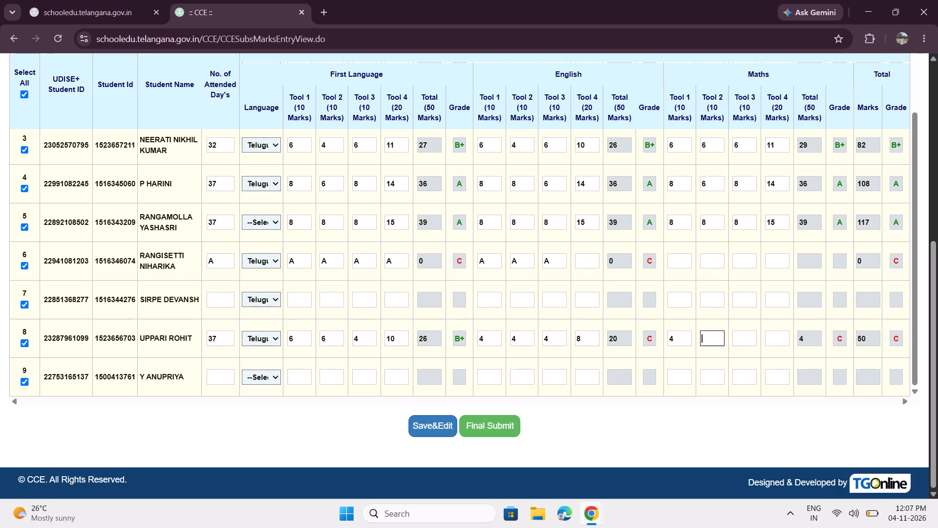
key("4")
left_click(751, 341)
key("4")
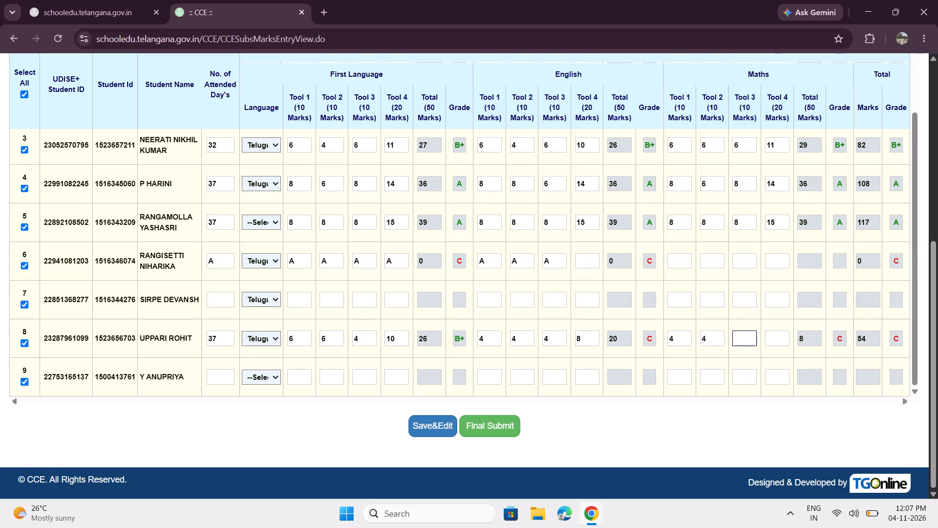
key("4")
left_click(778, 342)
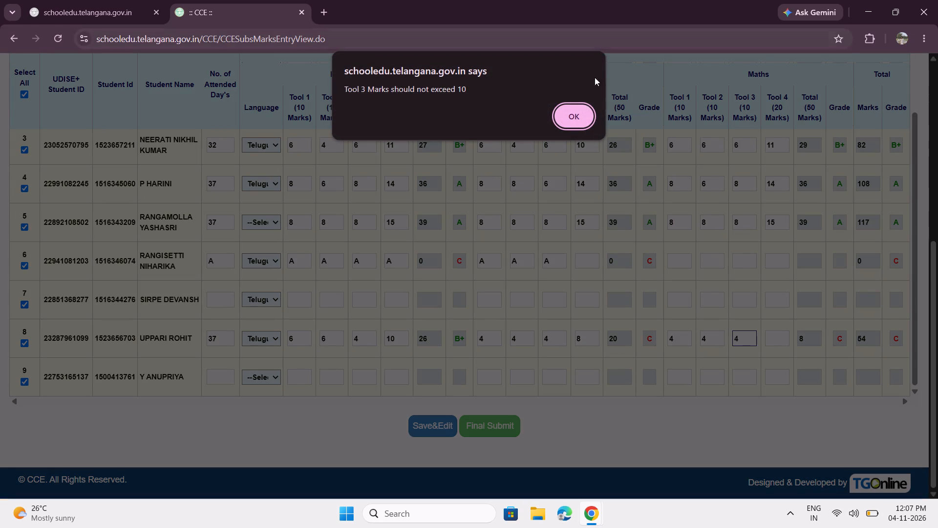
left_click(573, 110)
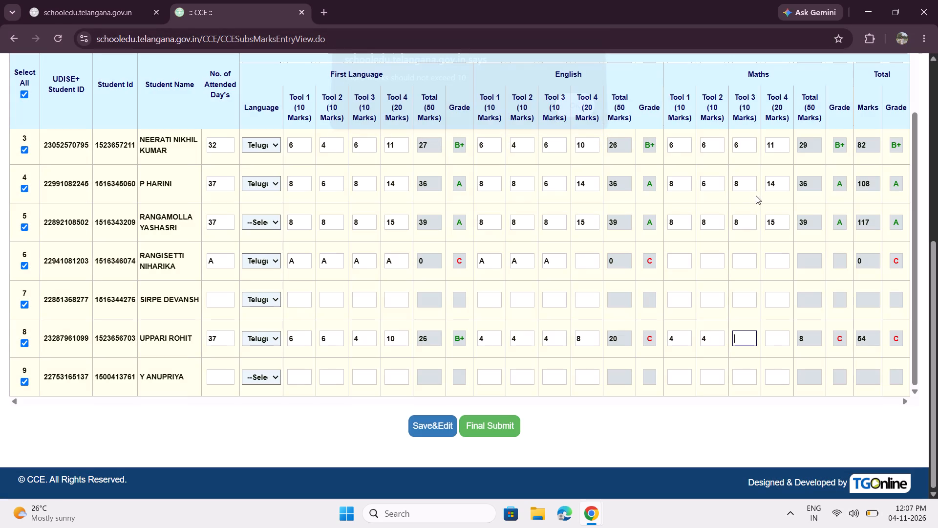
left_click(738, 336)
key("4")
left_click(772, 337)
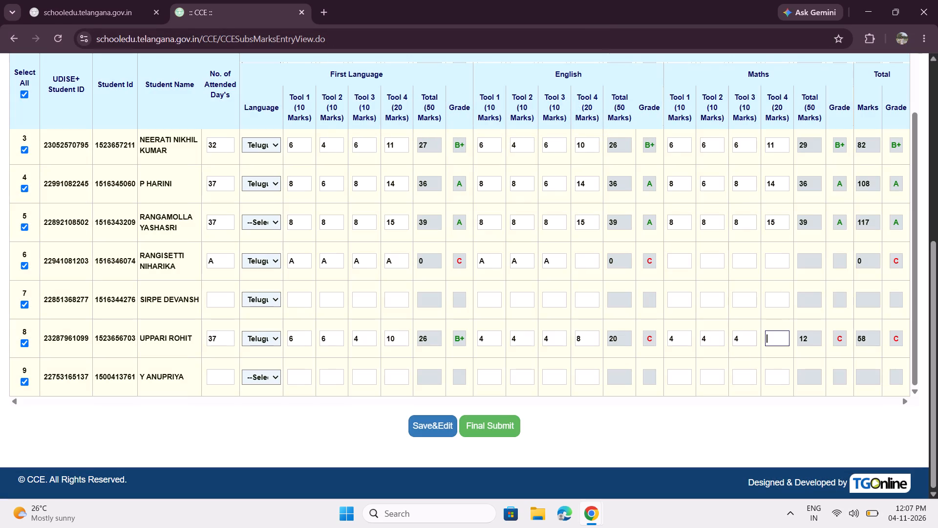
key("8")
left_click(884, 338)
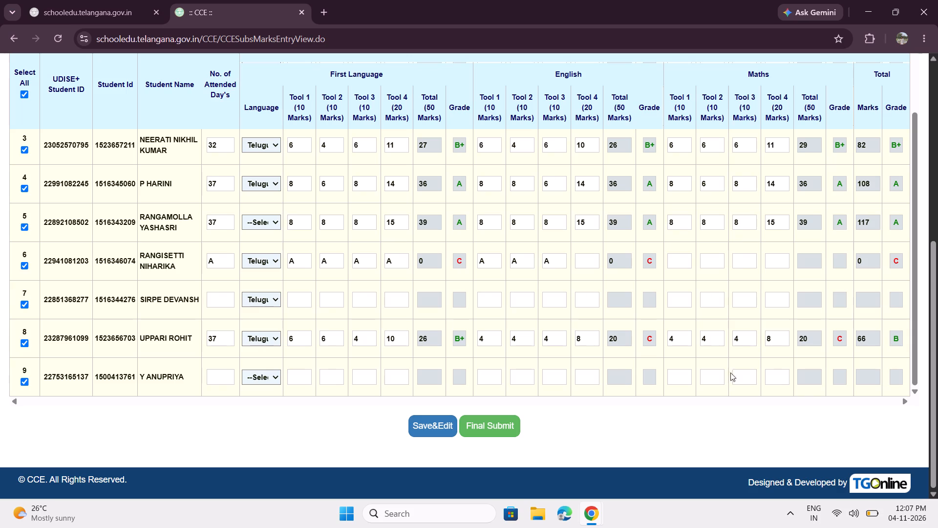
Change the Tool 2 marks in both English and Maths to 6 for the student in row 8.
left_click(548, 348)
left_click(524, 340)
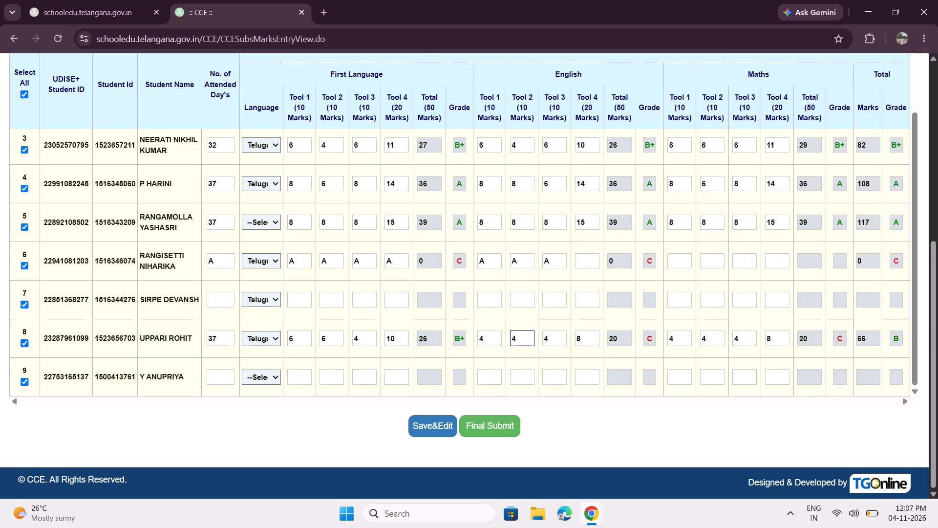
double_click(524, 340)
key("6")
double_click(716, 338)
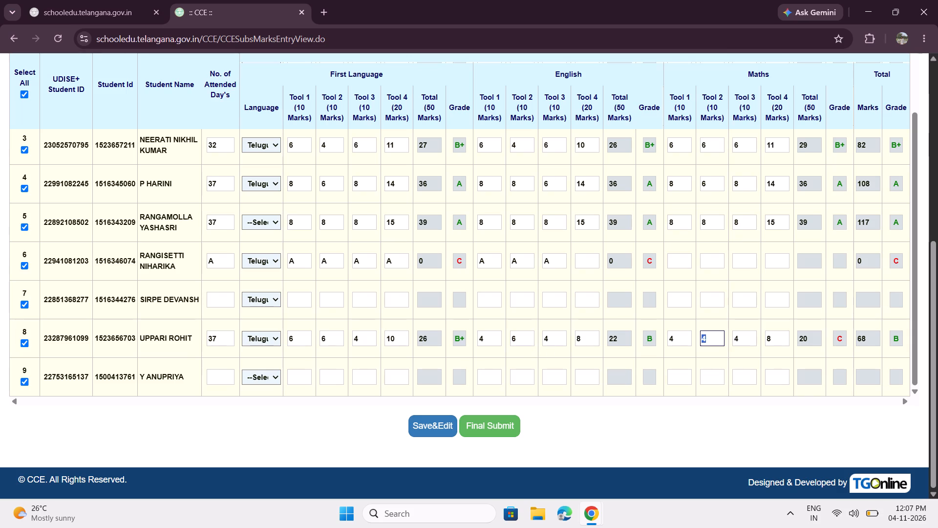
key("6")
left_click(878, 334)
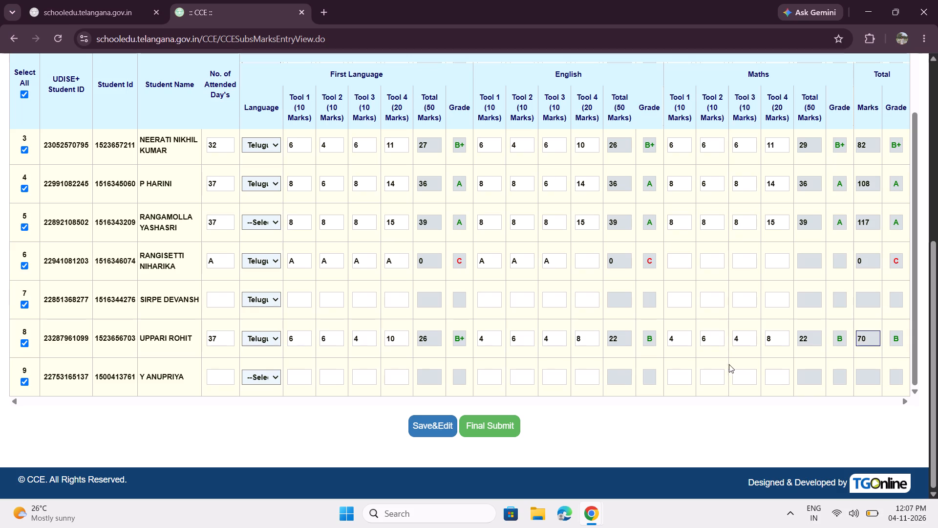
For the student in row 9, choose Telugu as the first language and enter 37 attended days.
left_click(222, 374)
left_click(256, 378)
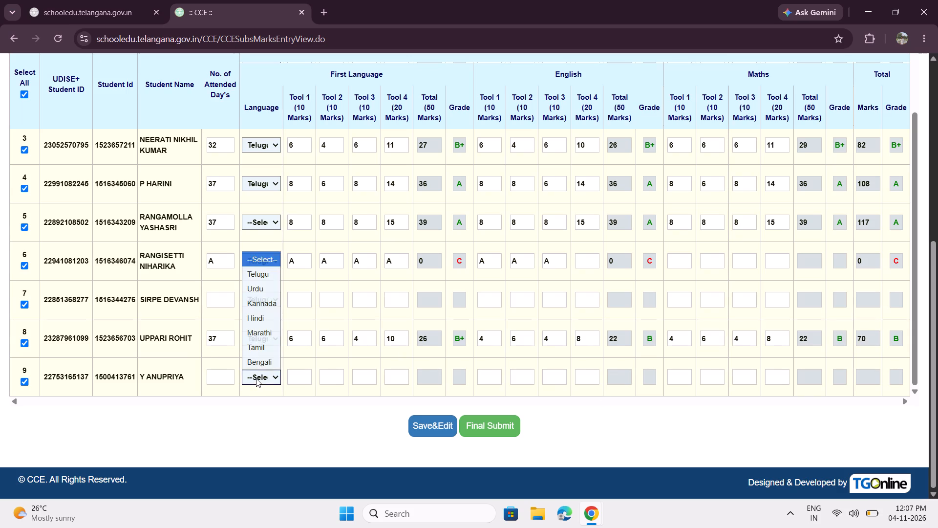
left_click(274, 277)
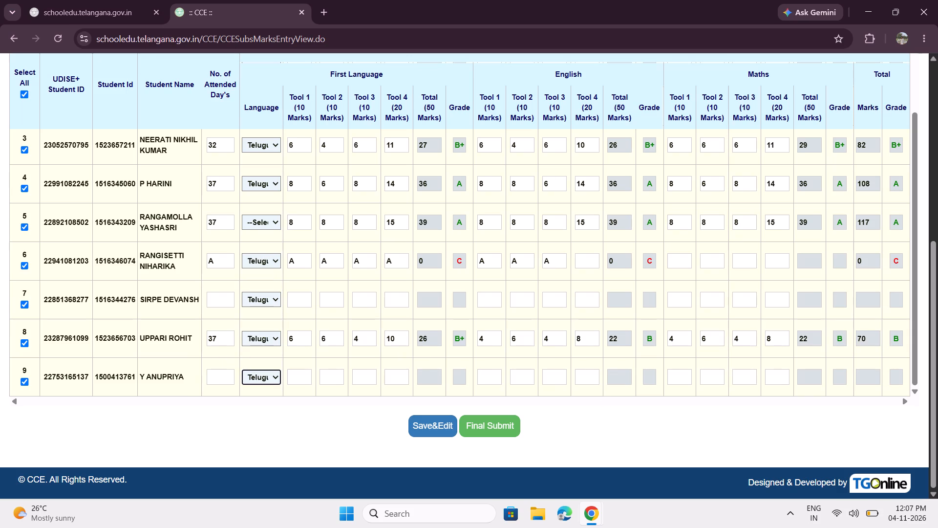
left_click(215, 378)
type("37")
Enter row 9's First Language marks: 6 in Tools 1 and 2, 4 in Tool 3 and 10 in Tool 4.
left_click(290, 377)
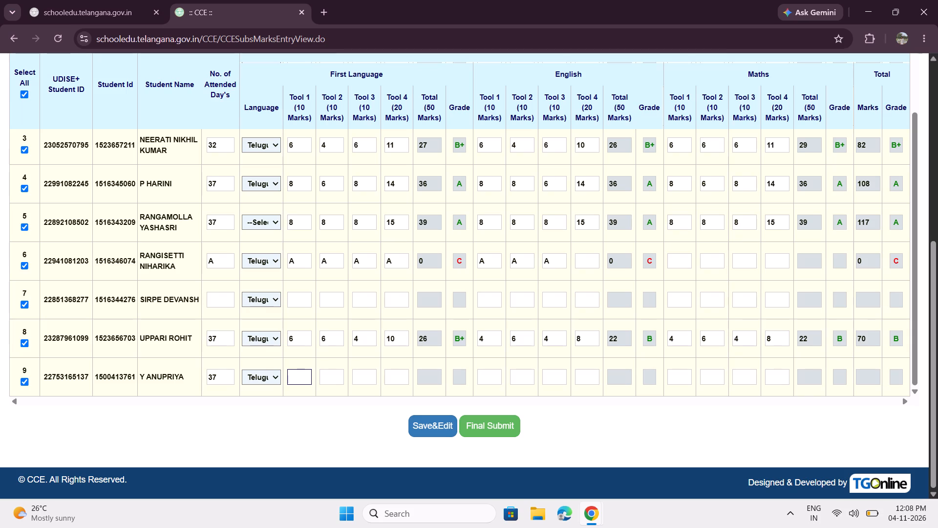
key("6")
left_click(329, 379)
key("6")
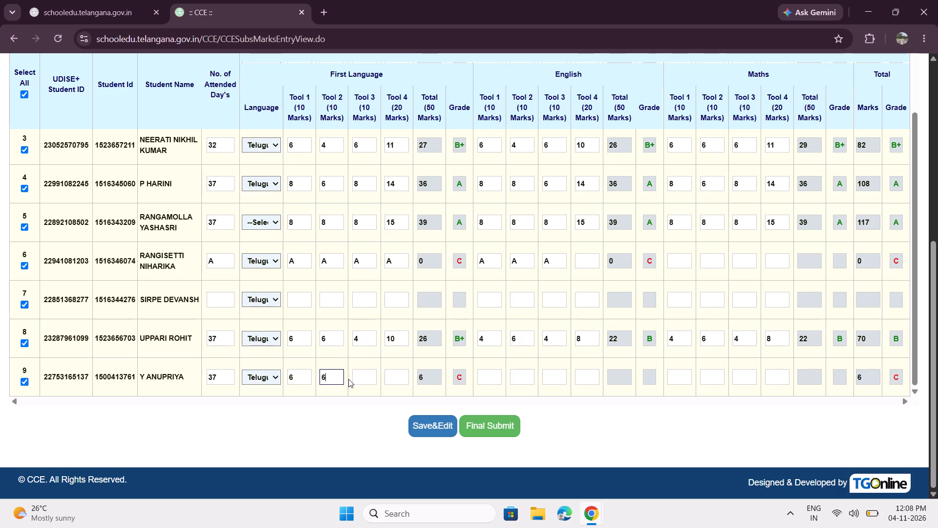
left_click(358, 377)
key("4")
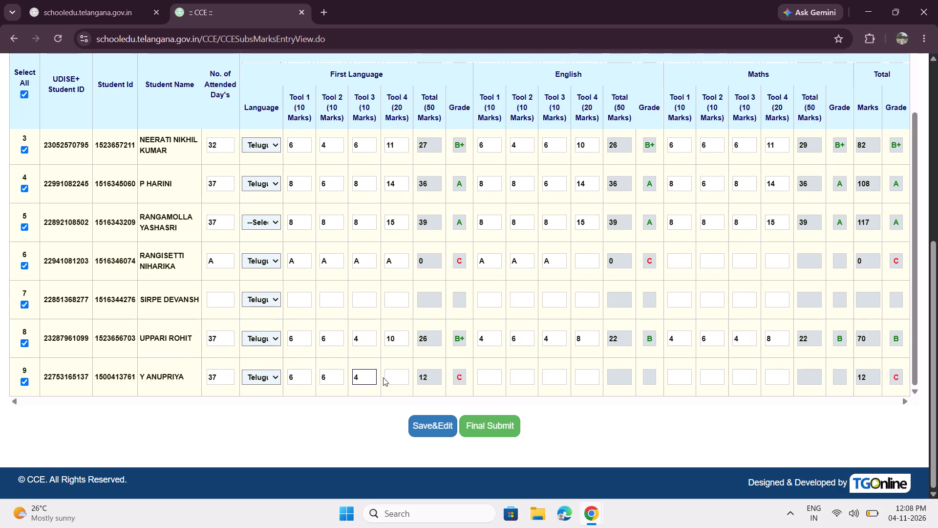
left_click(392, 376)
key("1")
key("0")
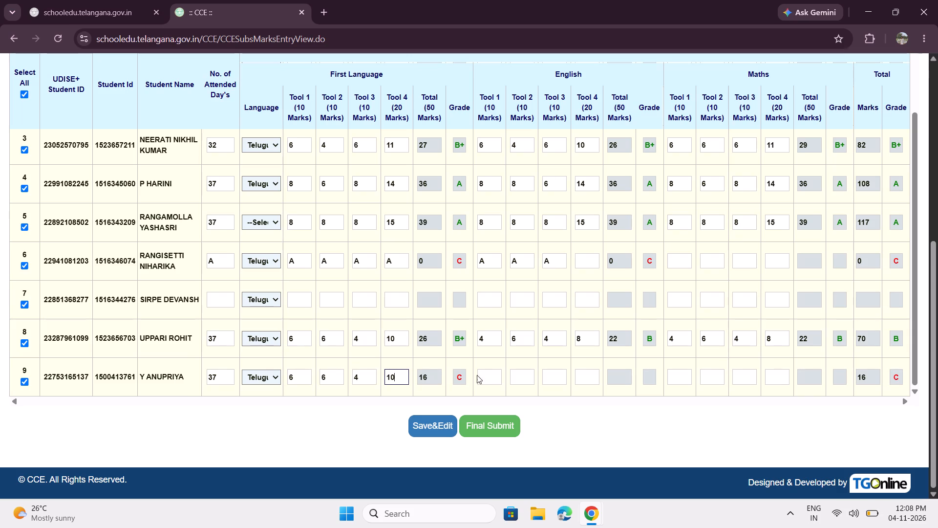
Enter row 9's English marks: 4 in Tools 1 and 2, 6 in Tool 3 and 9 in Tool 4.
left_click(478, 374)
key("4")
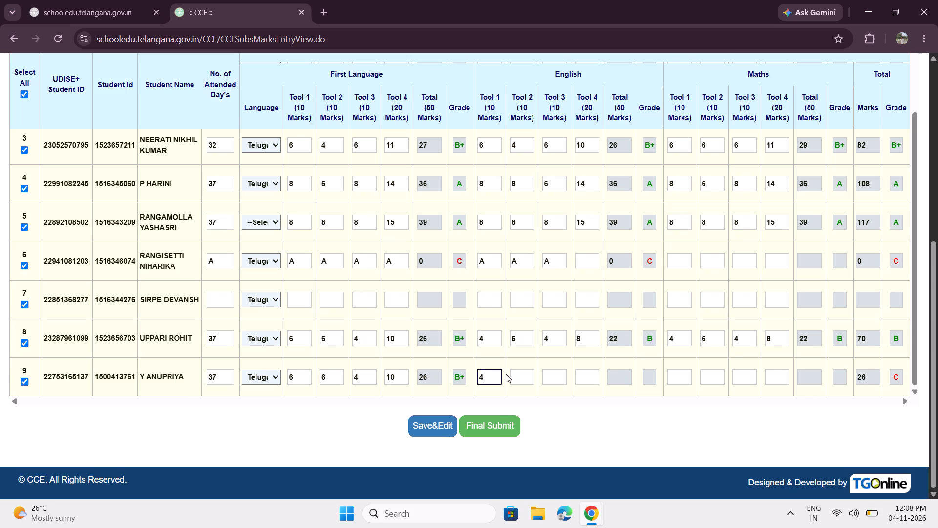
left_click(515, 377)
key("4")
left_click(556, 380)
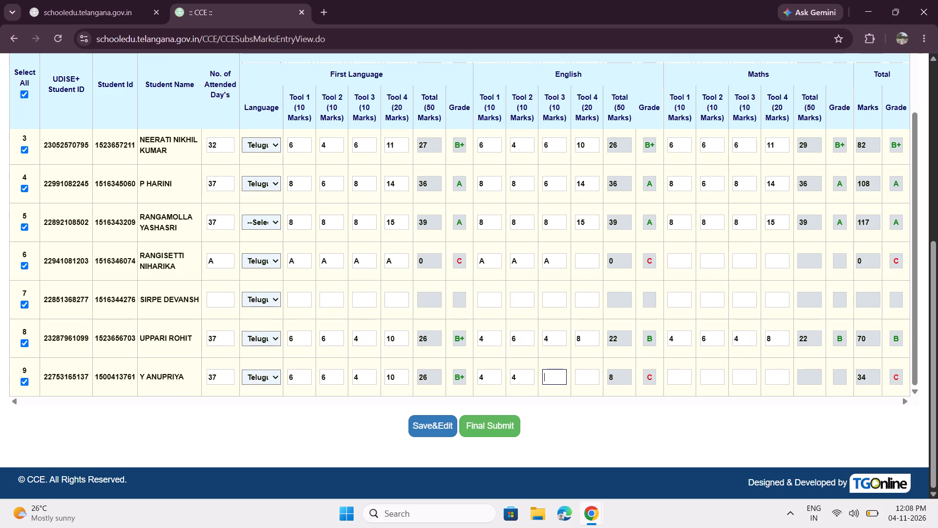
key("6")
left_click(597, 379)
key("9")
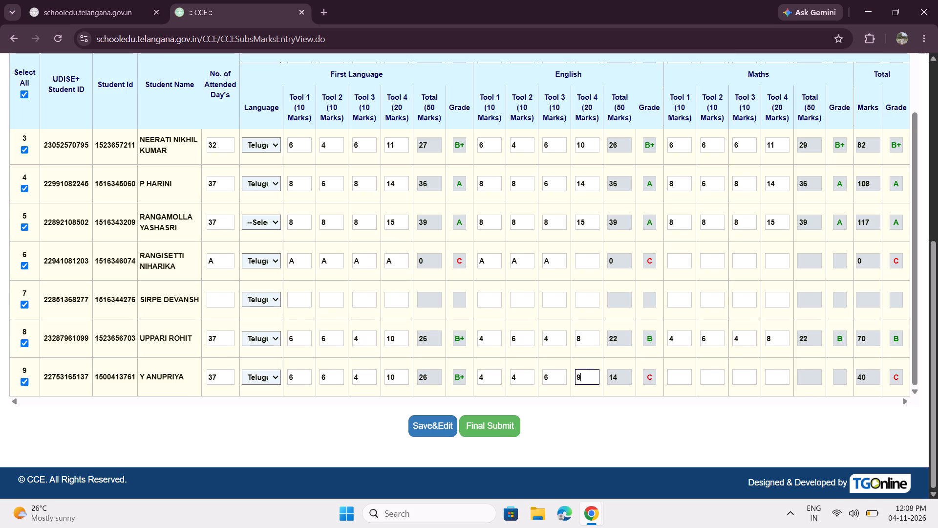
Enter row 9's Maths marks: 4 in Tool 1, 6 in Tool 2, 4 in Tool 3 and 9 in Tool 4.
left_click(678, 376)
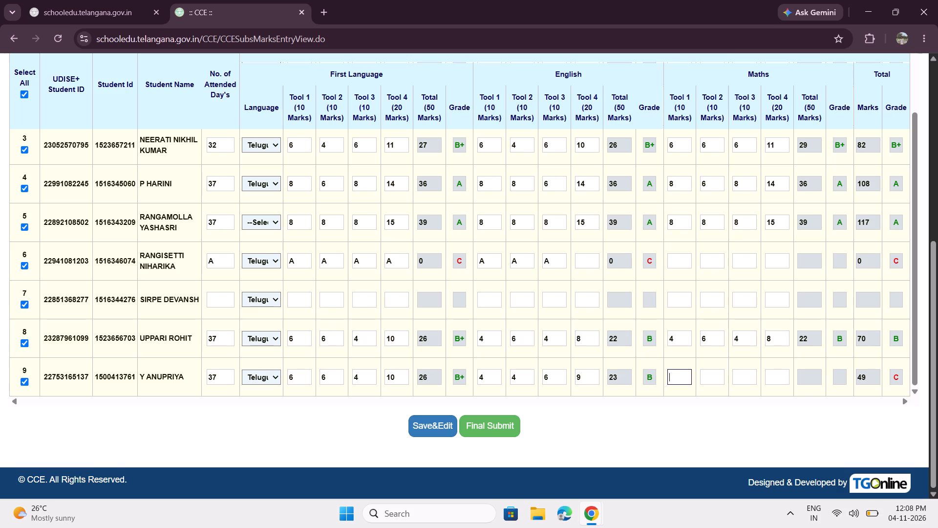
key("4")
left_click(710, 379)
key("4")
left_click(746, 379)
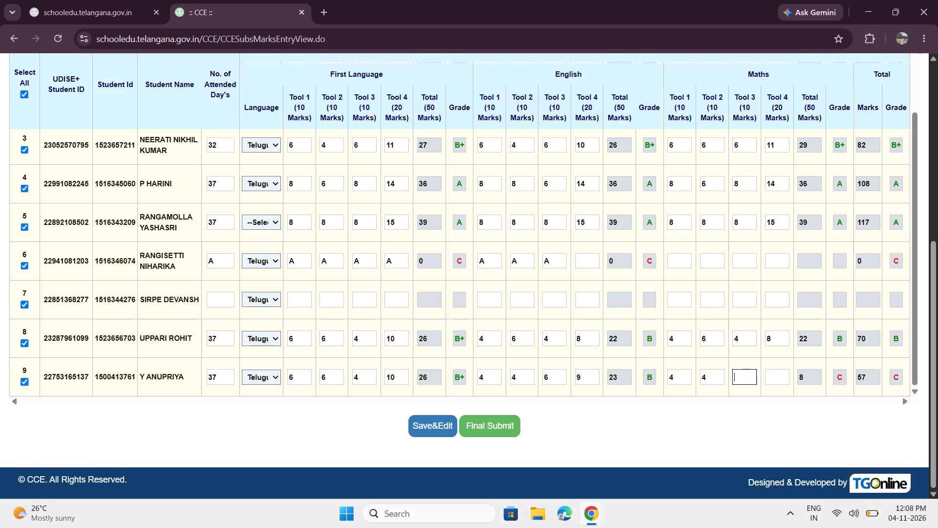
double_click(711, 371)
key("6")
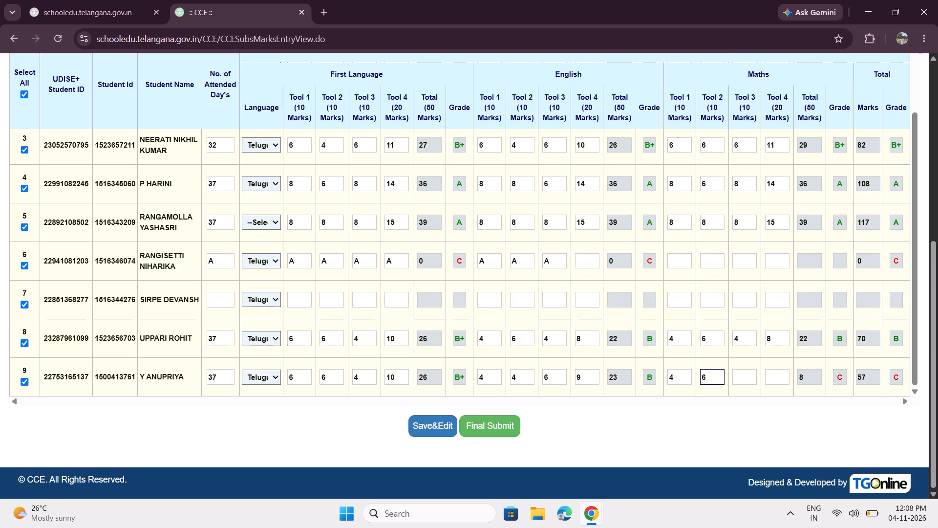
left_click(739, 376)
key("4")
left_click(771, 377)
type("10")
key("BackSpace")
key("BackSpace")
key("9")
left_click(884, 382)
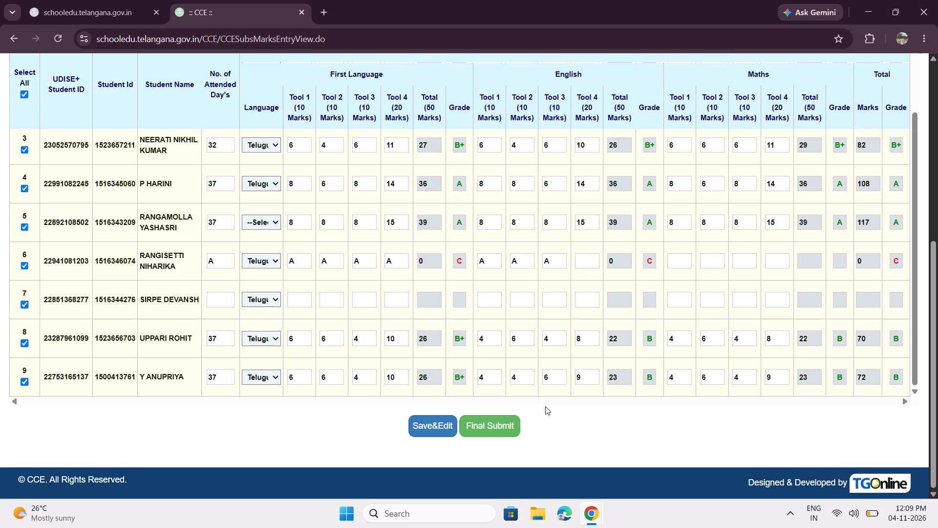
Complete row 6's absent entries with A in English Tool 4 and in all four Maths tools.
left_click(595, 264)
key("a")
left_click(678, 263)
key("a")
left_click(706, 262)
key("a")
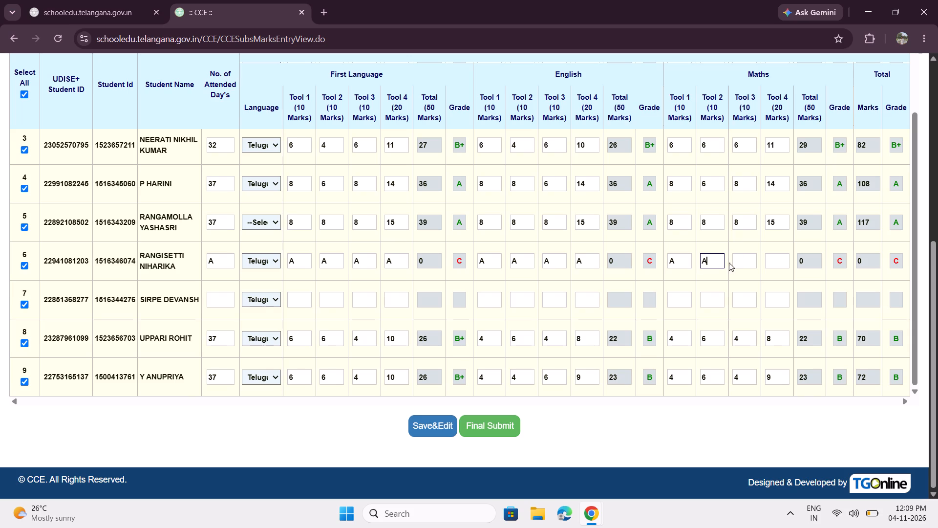
left_click(736, 264)
key("a")
left_click(774, 261)
key("a")
left_click(871, 261)
key("a")
Mark the row 7 student absent with A for attended days and all four First Language tools.
left_click(229, 303)
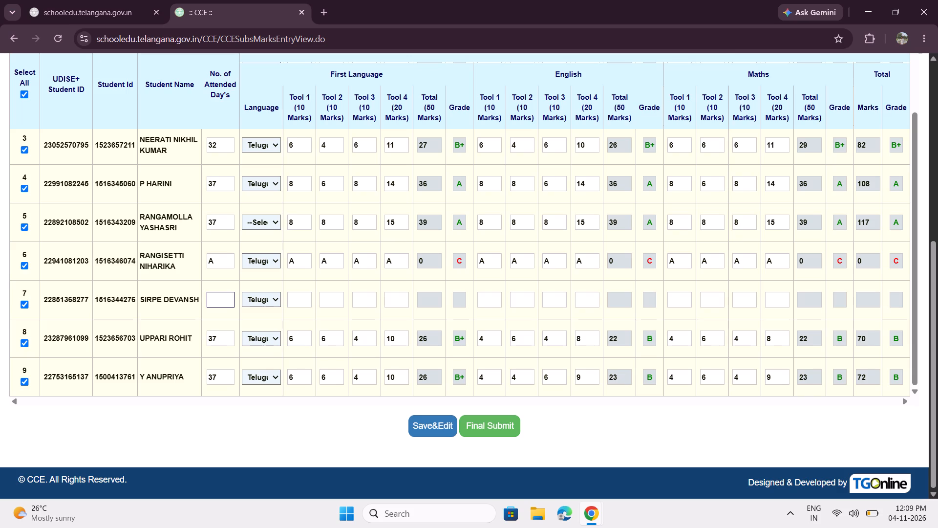
key("a")
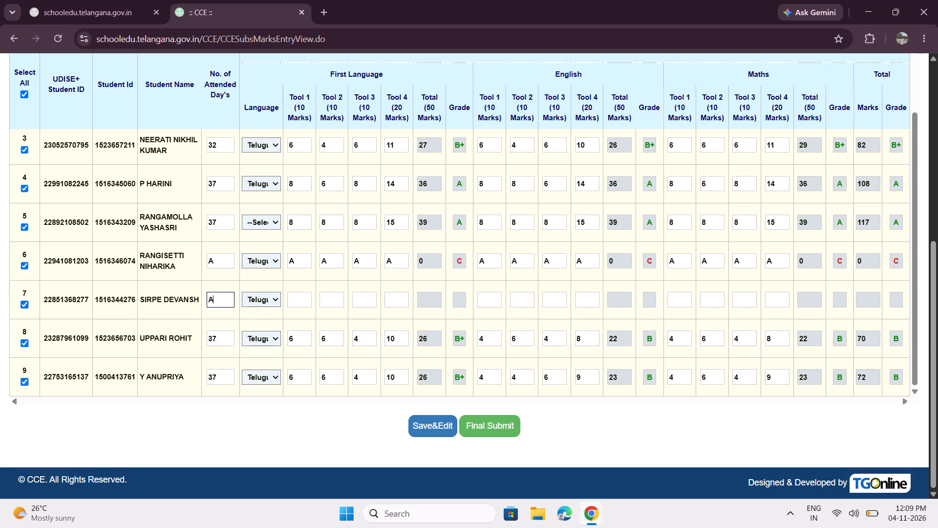
left_click(293, 300)
key("a")
key("a")
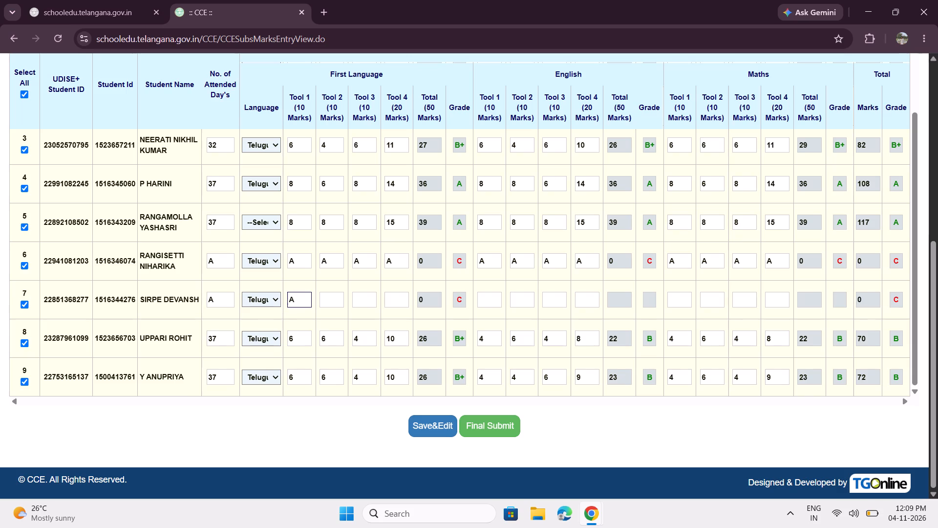
left_click(332, 303)
key("a")
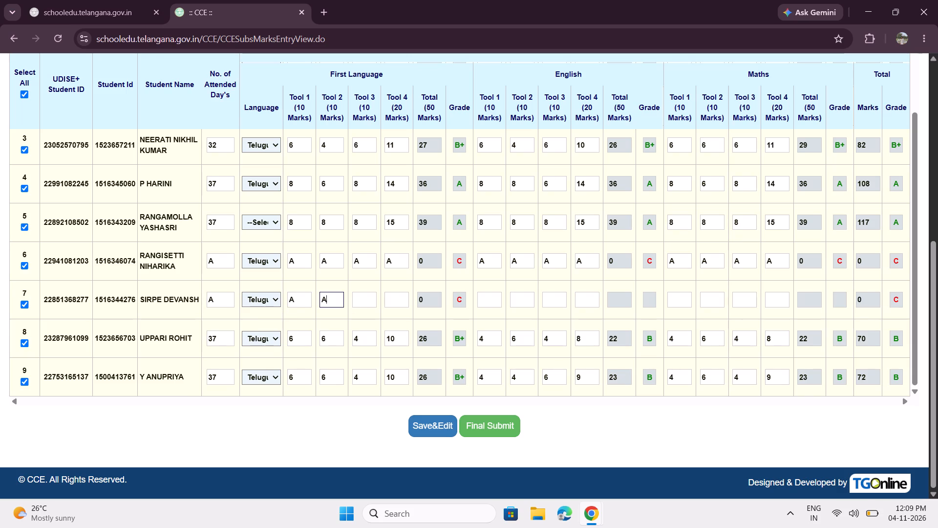
left_click(361, 302)
key("a")
left_click(388, 301)
key("a")
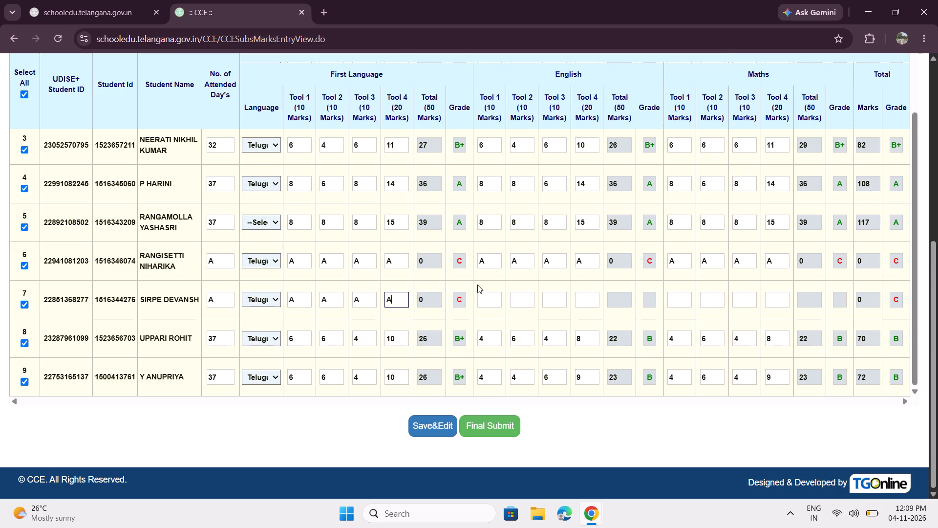
Enter A in all four English tools for the absent student in row 7.
left_click(478, 296)
key("a")
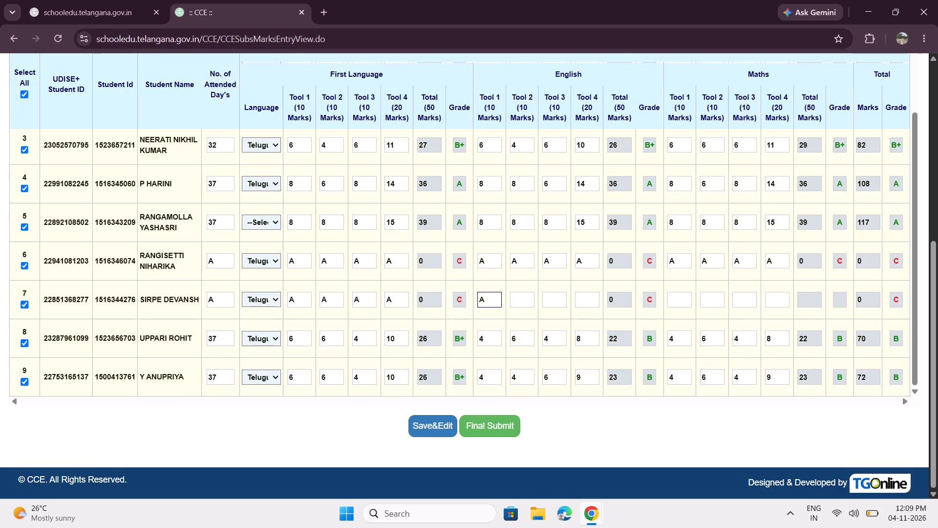
left_click(512, 299)
key("a")
left_click(553, 299)
key("a")
key("a")
left_click(593, 297)
key("a")
Enter A in all four Maths tools for the absent student in row 7.
left_click(677, 300)
key("a")
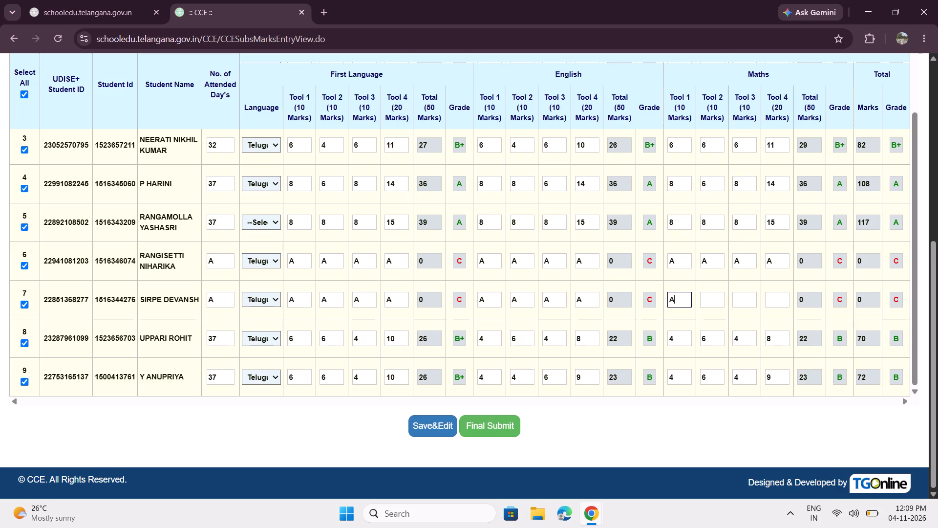
left_click(704, 299)
key("a")
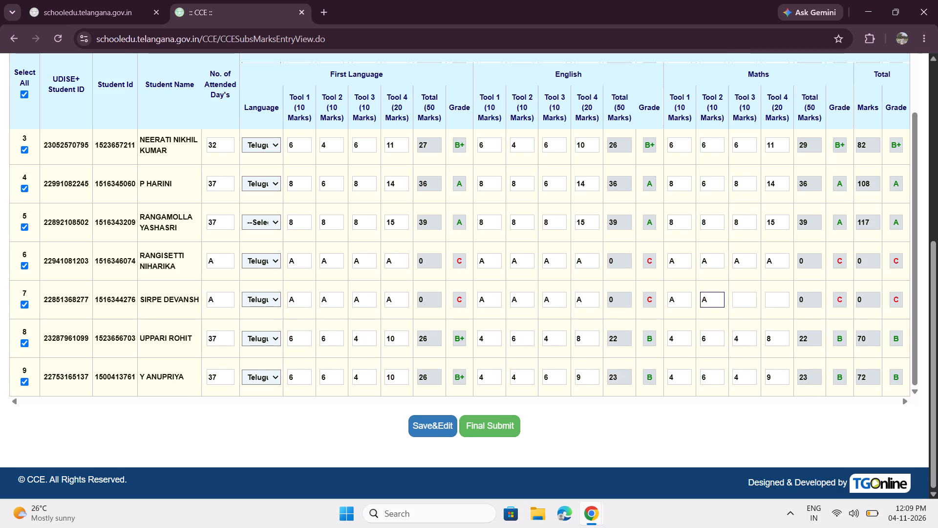
left_click(732, 297)
key("a")
left_click(776, 296)
key("a")
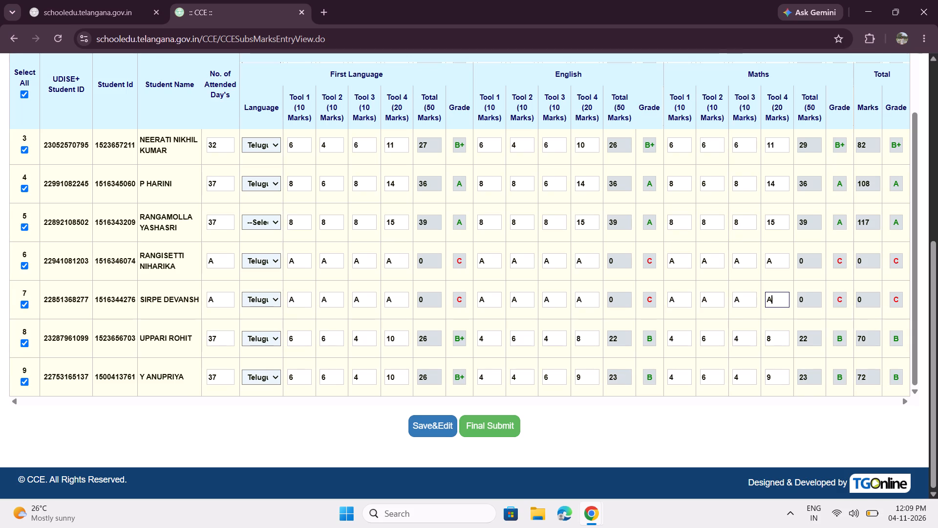
left_click(863, 305)
Review the completed marks table back up to the first student and the notes above it.
key("Up")
key("Up")
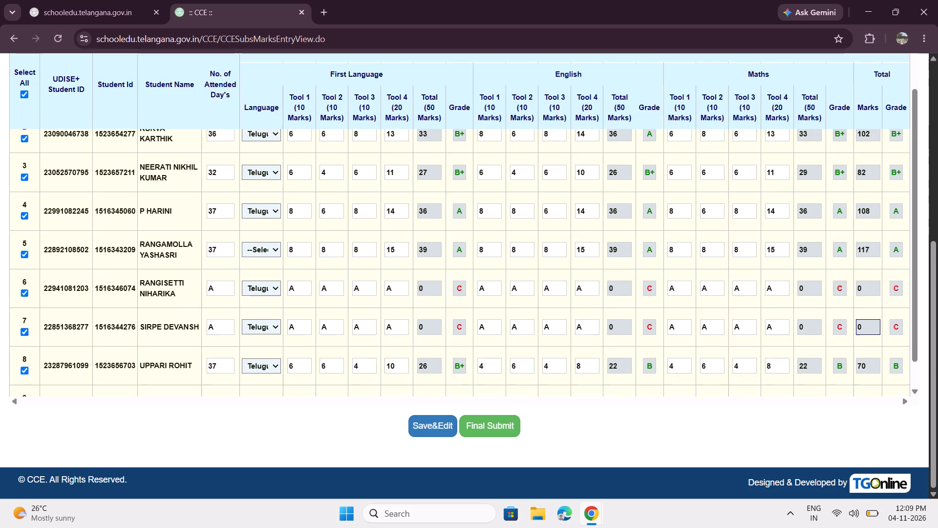
key("Up")
key("Up")
key("Up")
key("Up")
key("Up")
key("Up")
key("Up")
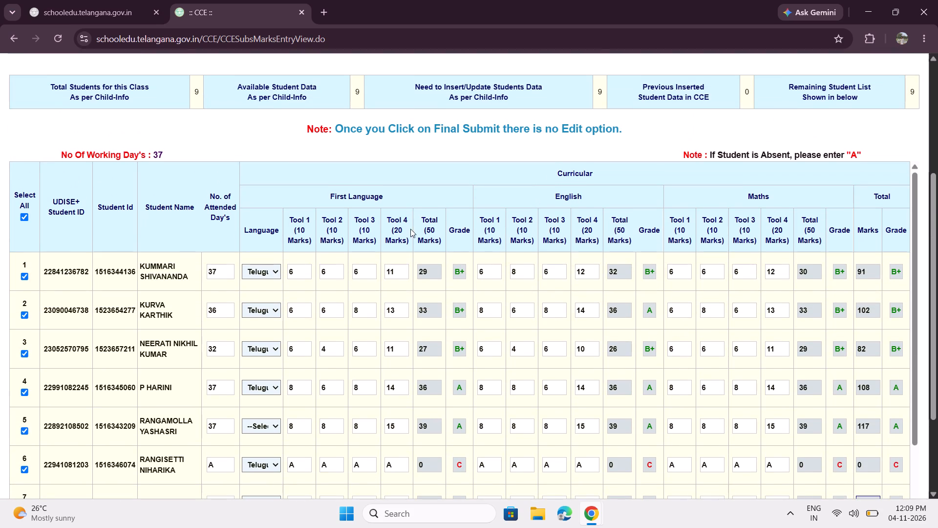
left_click(590, 142)
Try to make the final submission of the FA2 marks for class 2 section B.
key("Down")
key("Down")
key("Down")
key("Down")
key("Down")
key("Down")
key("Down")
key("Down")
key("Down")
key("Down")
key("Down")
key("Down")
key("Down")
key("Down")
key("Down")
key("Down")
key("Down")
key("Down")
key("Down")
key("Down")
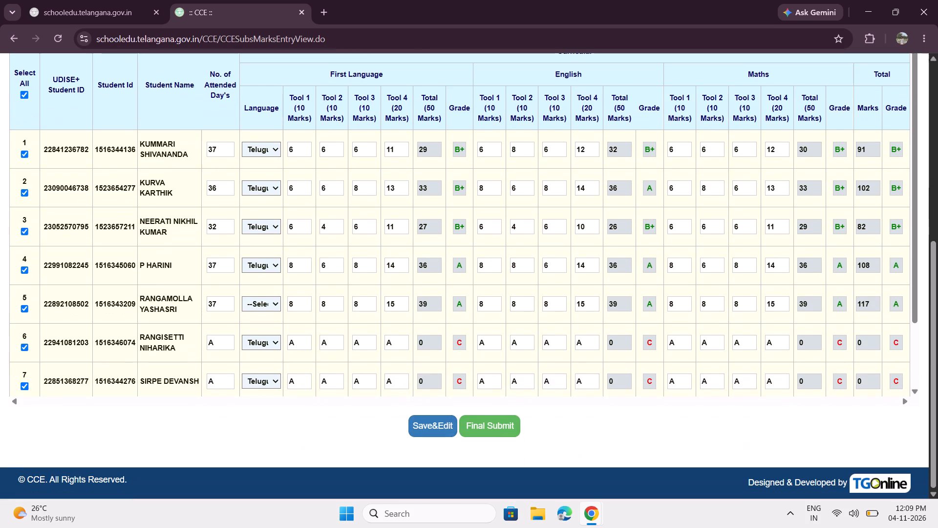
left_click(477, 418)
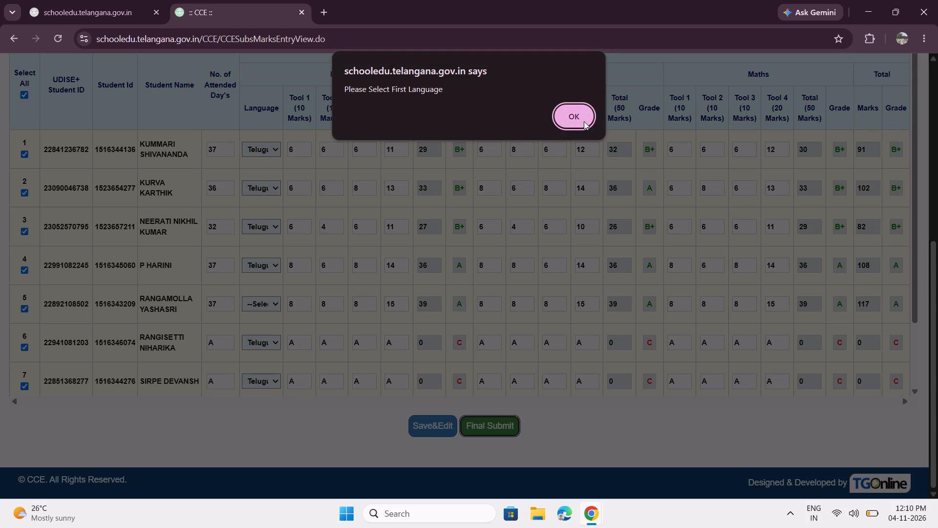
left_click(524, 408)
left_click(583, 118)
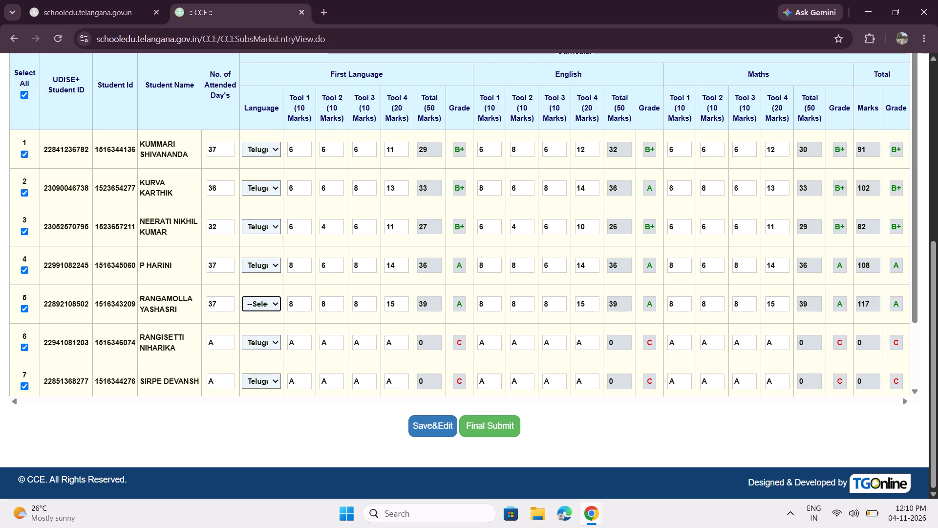
Set the first language of the student in row 5 to Telugu.
key("Up")
key("Up")
key("Up")
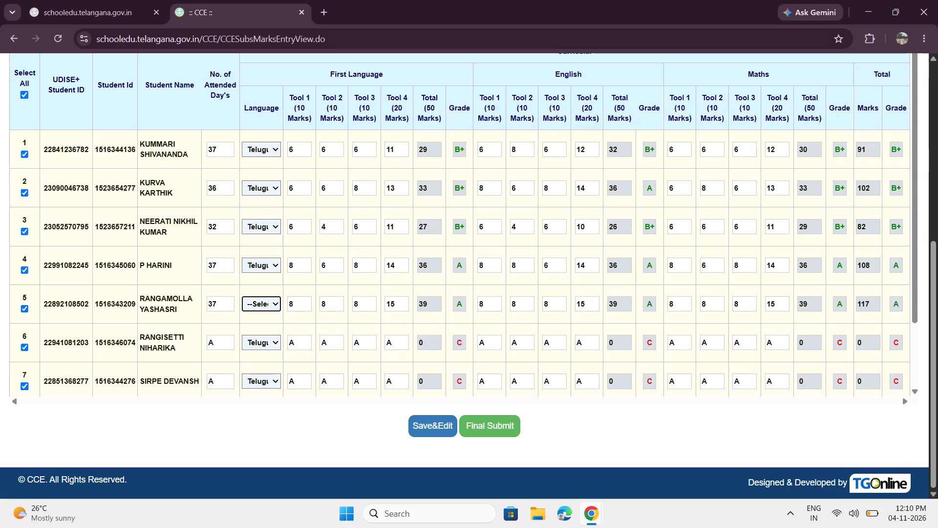
left_click(430, 57)
key("Up")
key("Up")
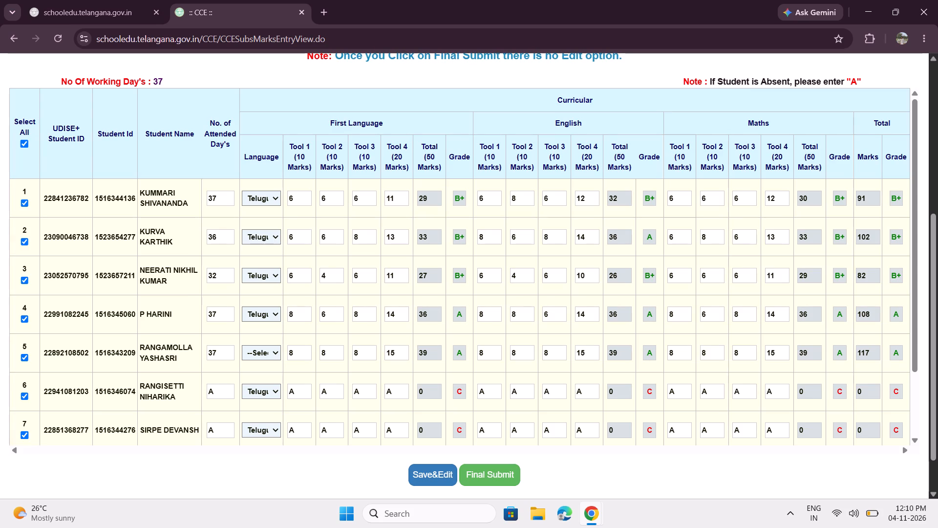
key("Down")
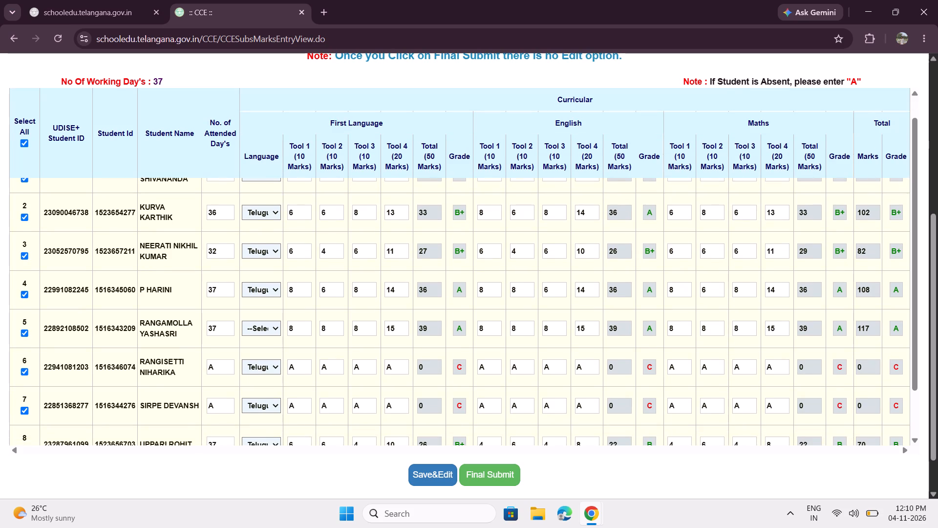
key("Down")
key("Down")
key("Down")
key("Down")
key("Down")
key("Down")
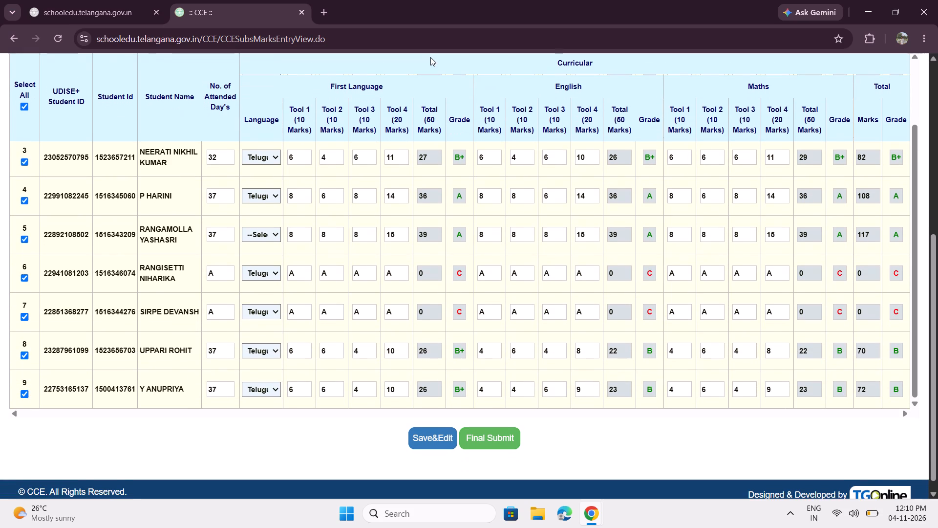
key("Up")
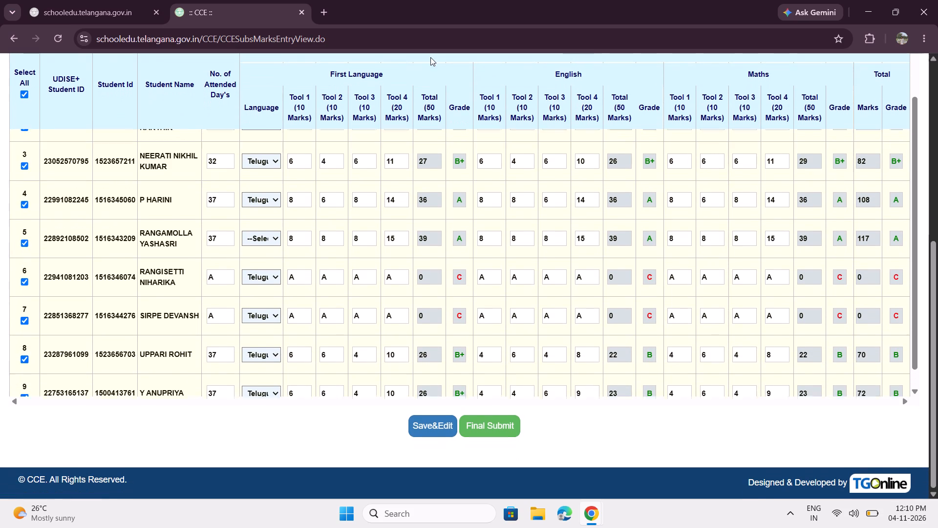
key("Up")
key("Up")
key("Up")
key("Up")
key("Up")
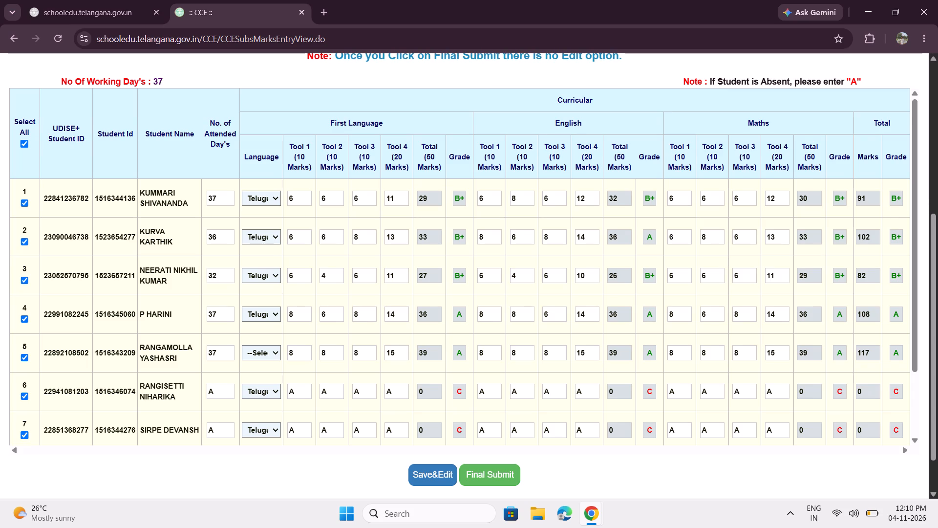
key("Down")
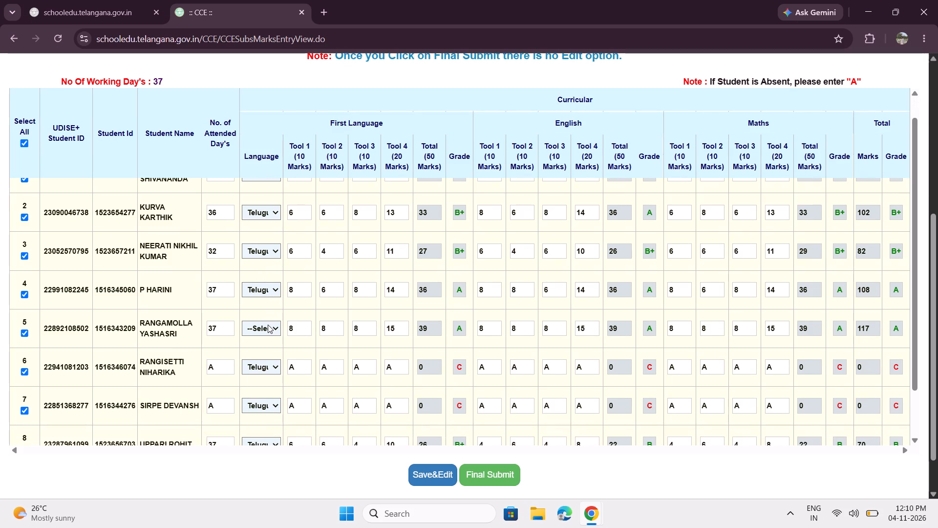
left_click(268, 325)
left_click(255, 360)
key("Down")
key("Down")
key("Down")
key("Up")
key("Up")
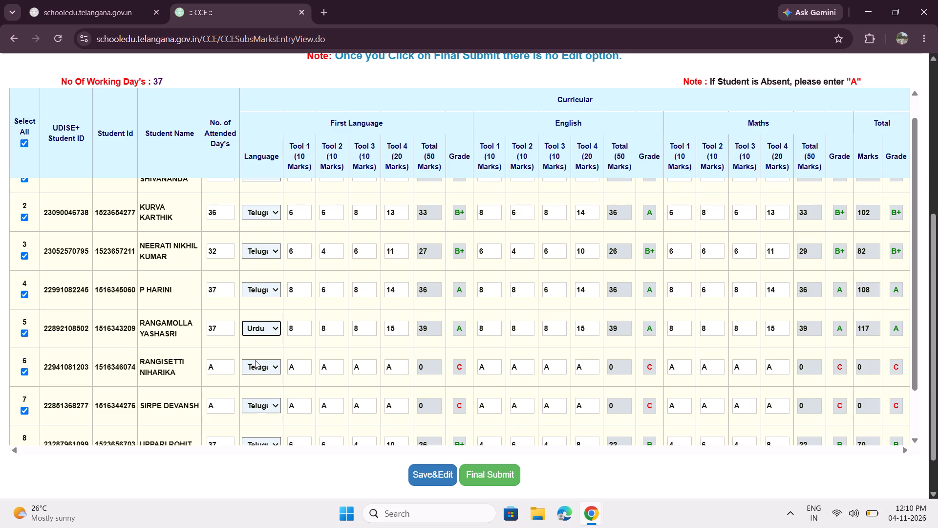
key("Up")
key("Up")
key("Down")
left_click_drag(305, 351, 322, 390)
left_click(322, 390)
left_click(322, 390)
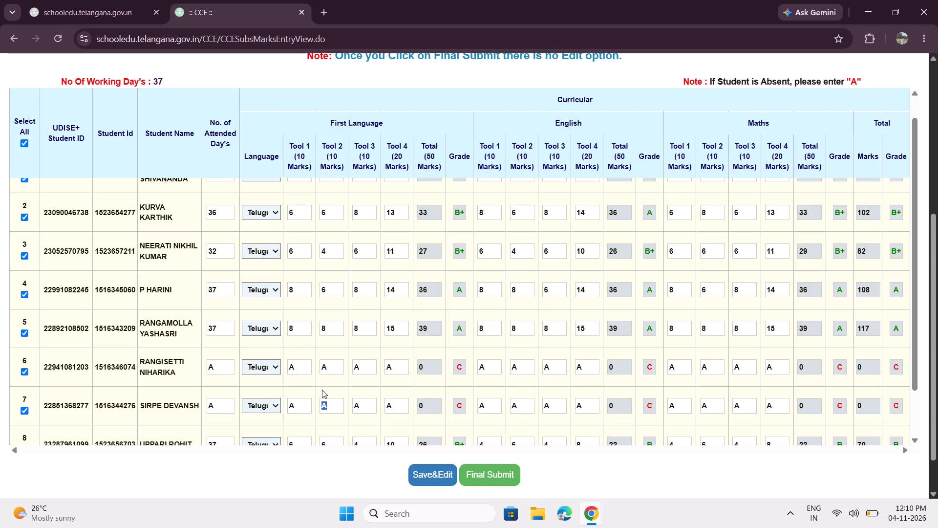
left_click(328, 383)
Make the final submission of the FA2 marks for class 2 section B and accept the confirmation.
key("Down")
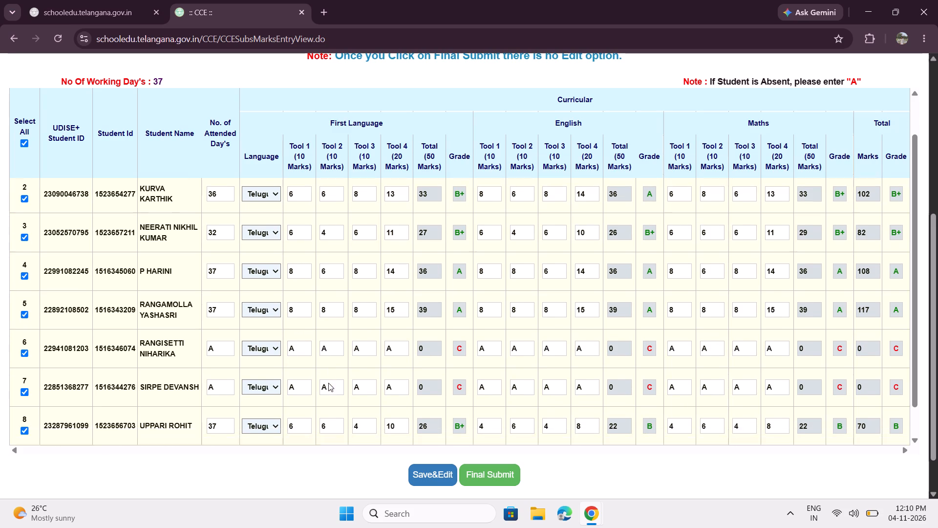
key("Down")
key("Down")
key("Down")
key("Down")
key("Down")
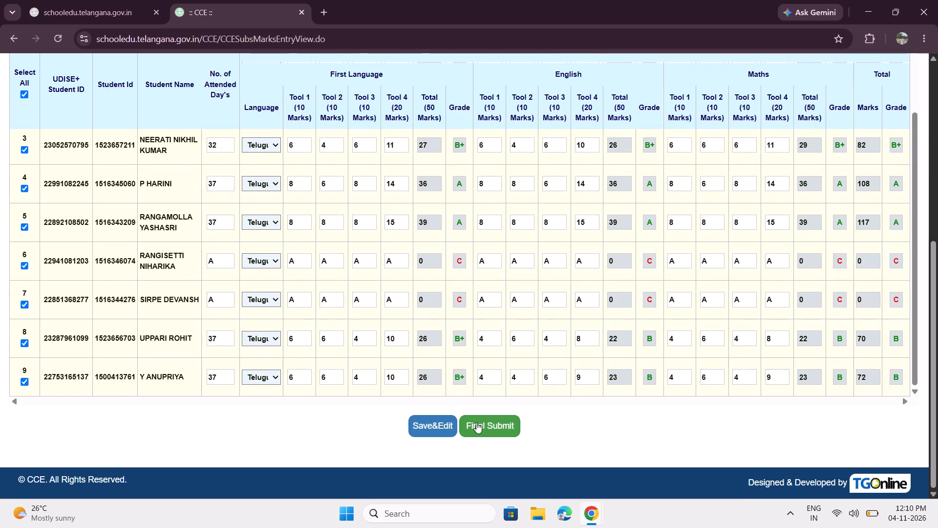
left_click(484, 423)
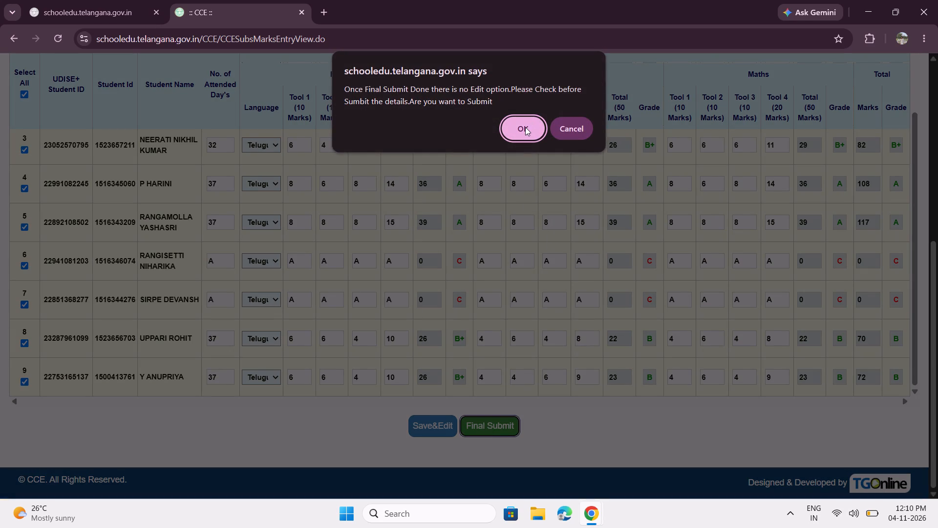
left_click(525, 127)
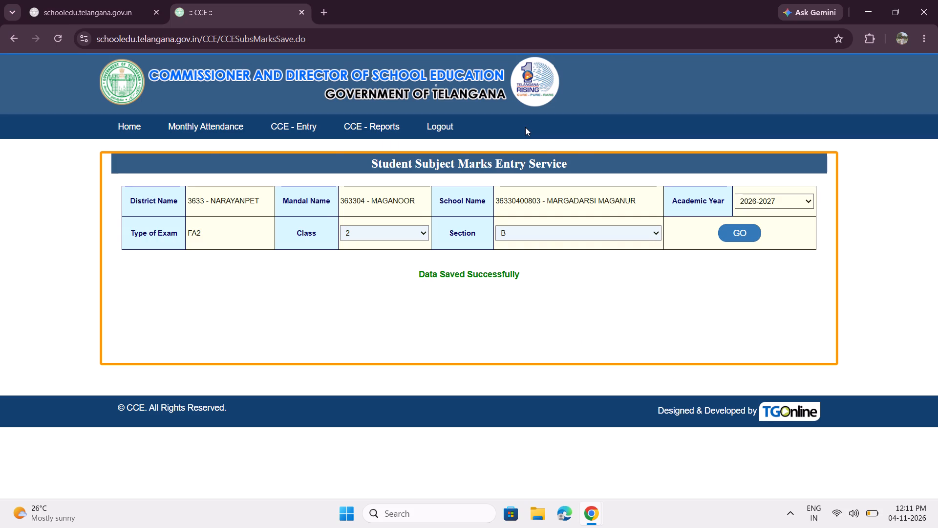
Load the FA2 marks entry table for class 2 section A.
left_click(591, 230)
left_click(590, 258)
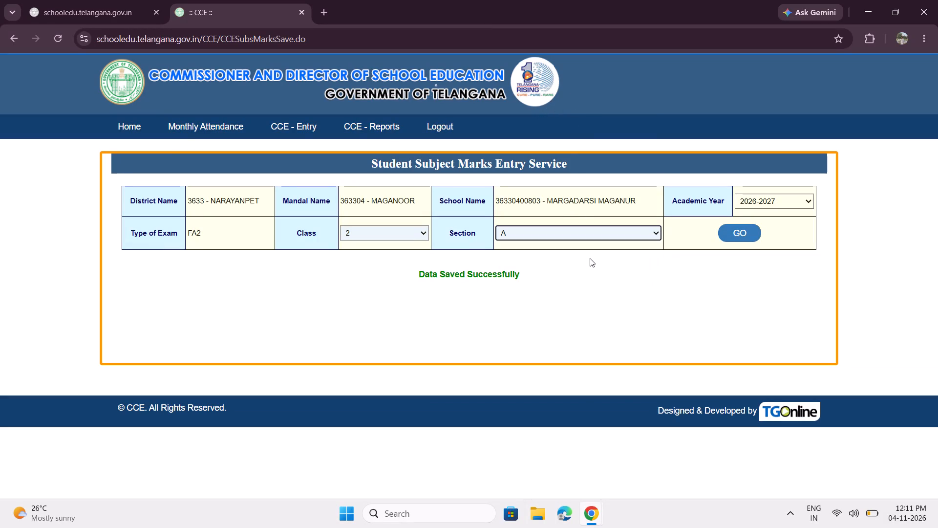
left_click(732, 228)
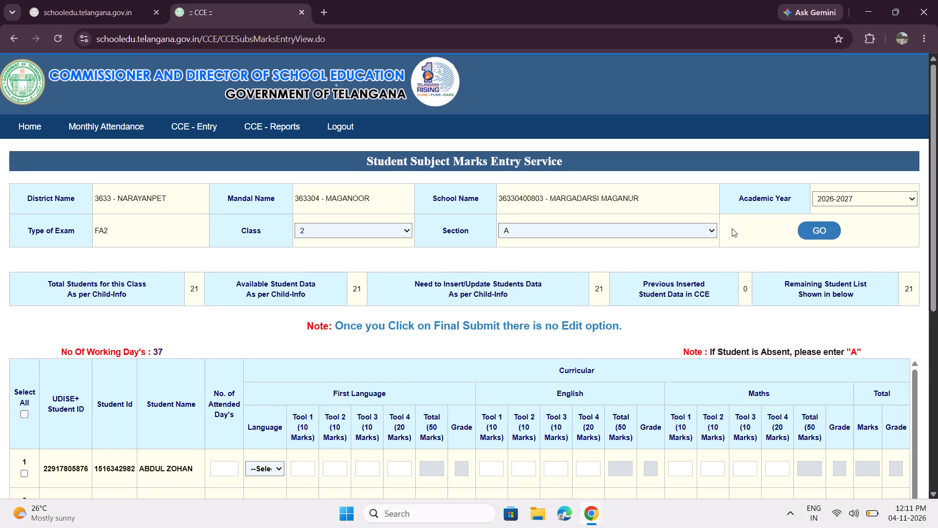
Examine the section A student summary and marks table, plus the available class and section choices.
key("Down")
key("Down")
key("Down")
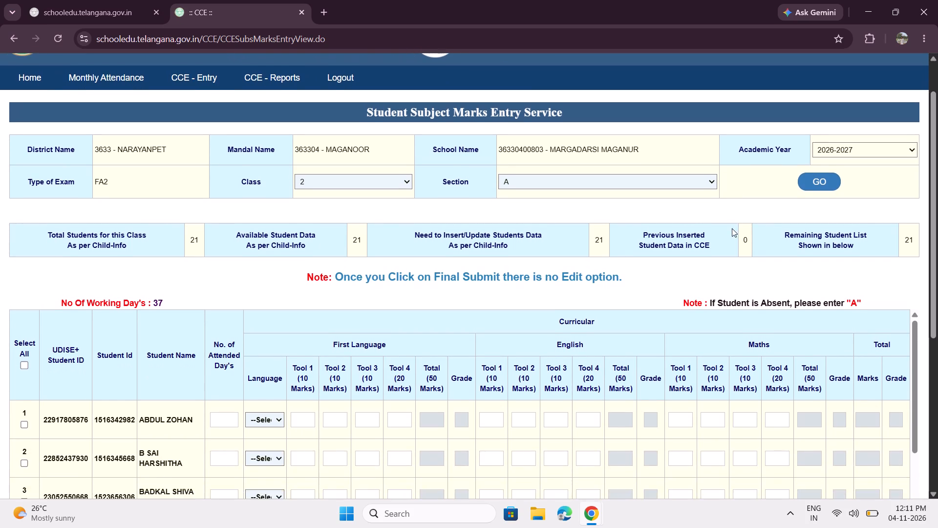
key("Down")
key("Down")
key("Down")
key("Up")
key("Up")
key("Up")
key("Up")
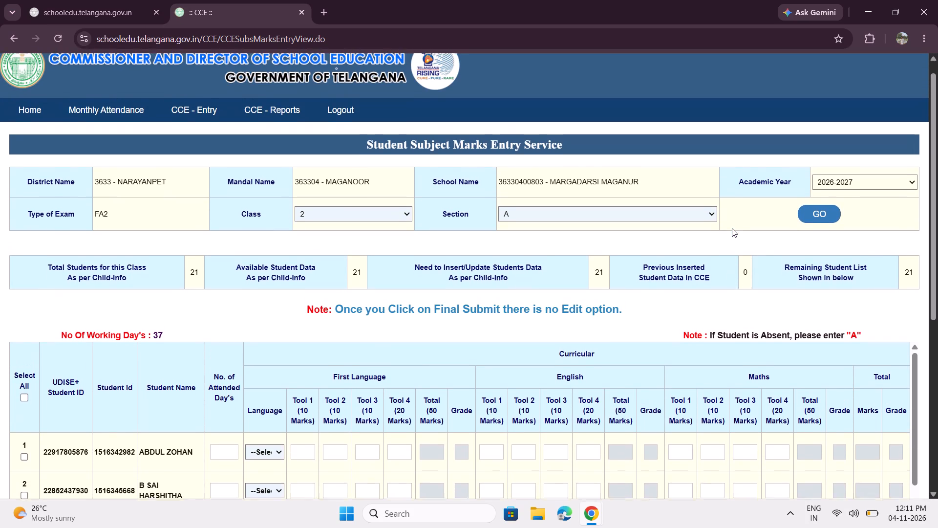
key("Up")
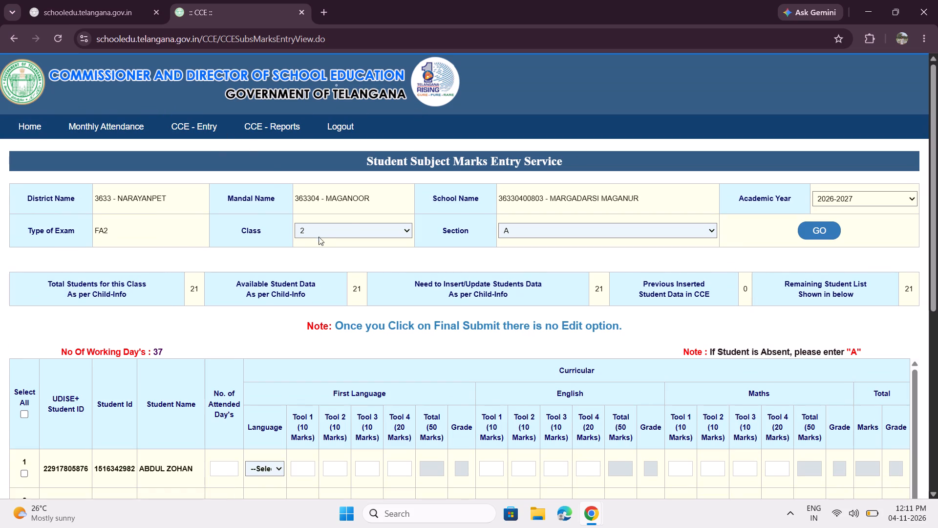
left_click(405, 230)
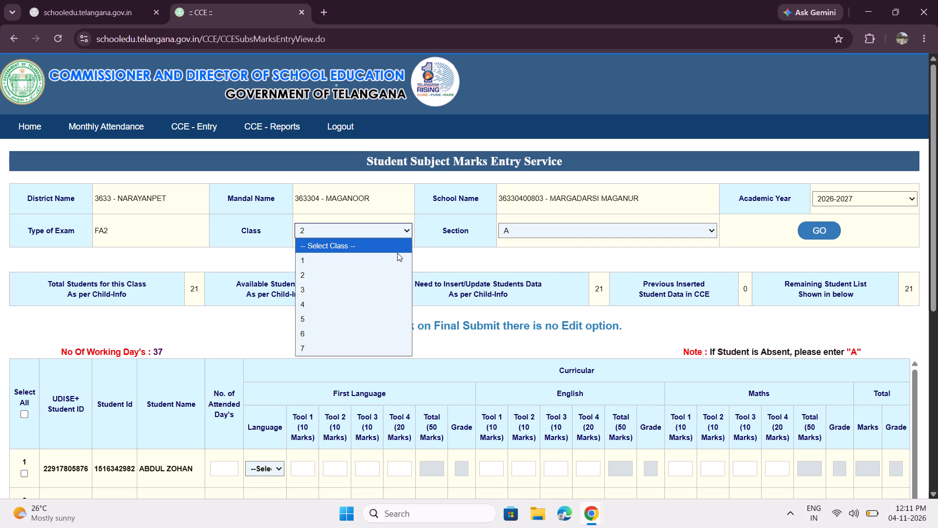
left_click(523, 227)
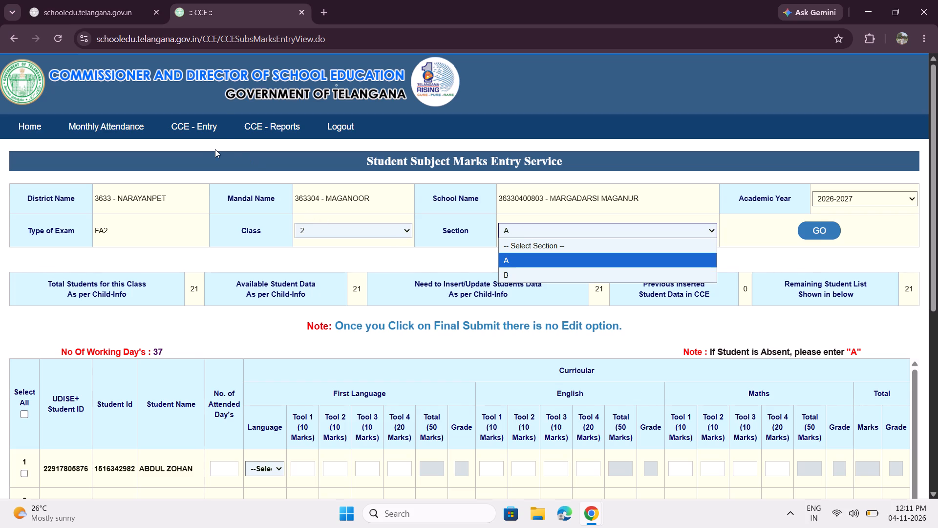
Open the FA-1 marks entry service and load the student table for class 2 section A.
left_click(203, 128)
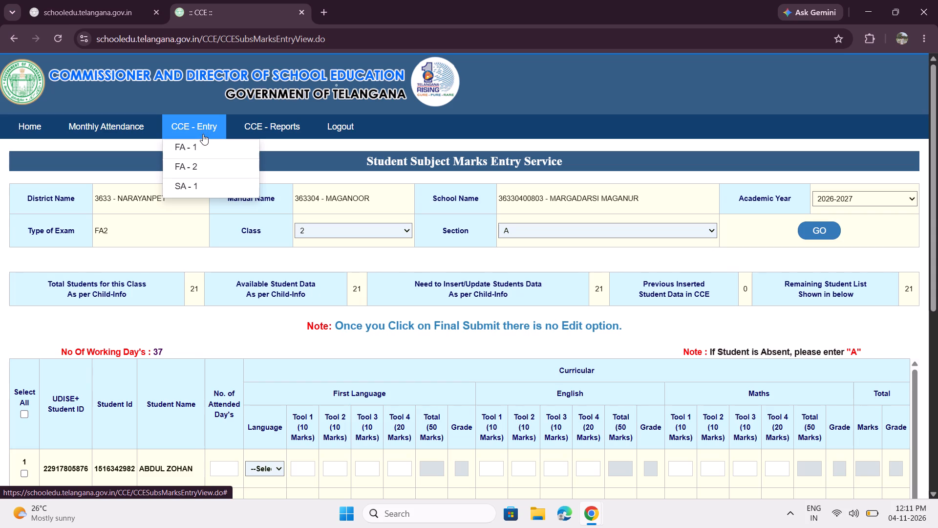
left_click(204, 146)
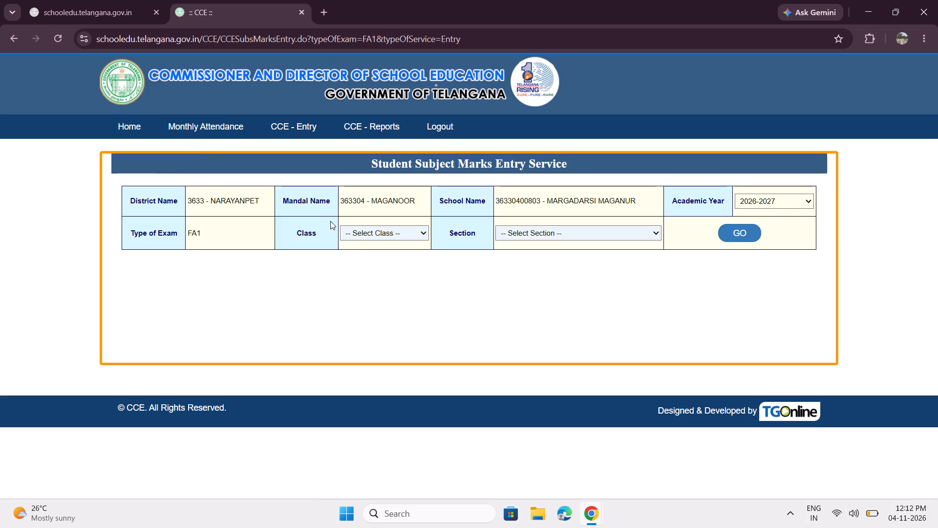
left_click(367, 236)
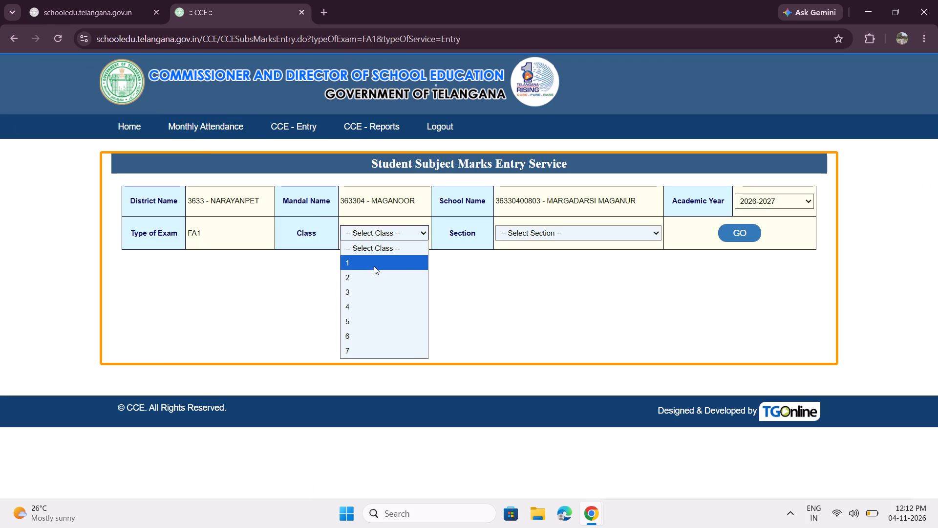
left_click(374, 279)
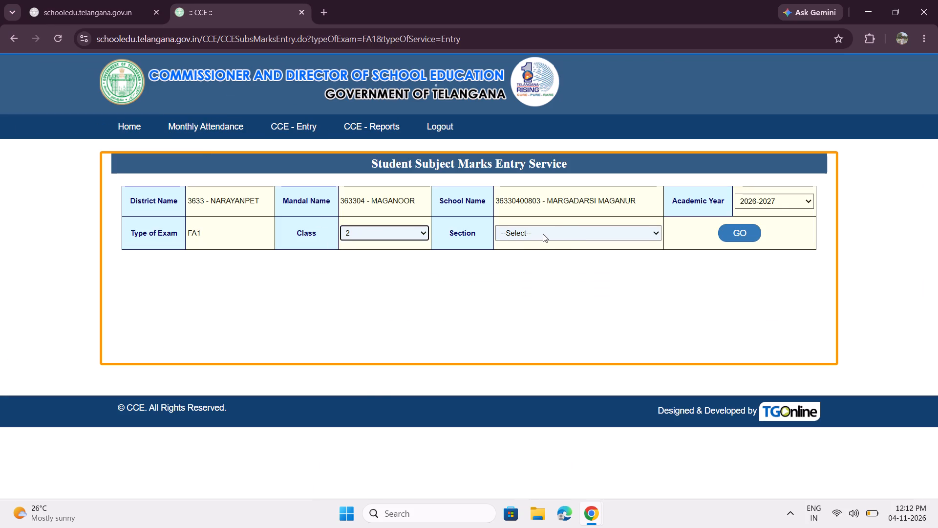
left_click(543, 233)
left_click(540, 264)
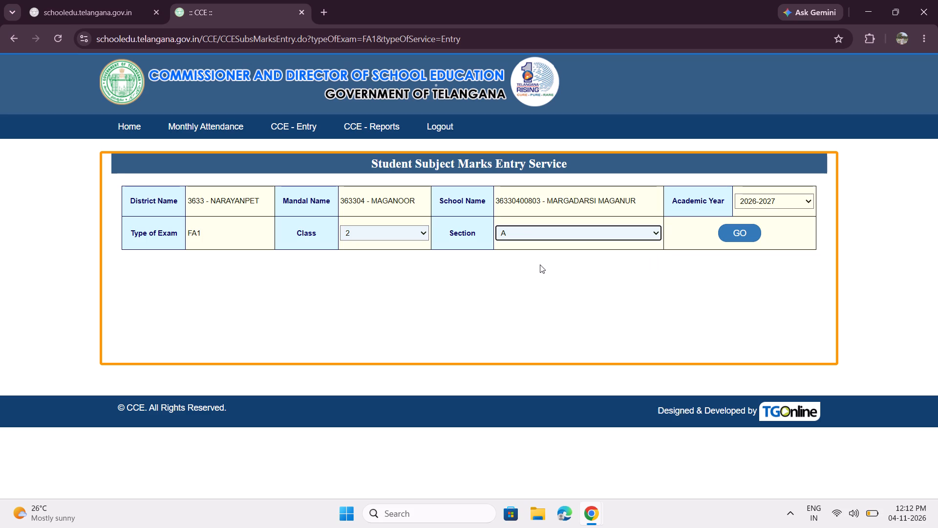
left_click(743, 231)
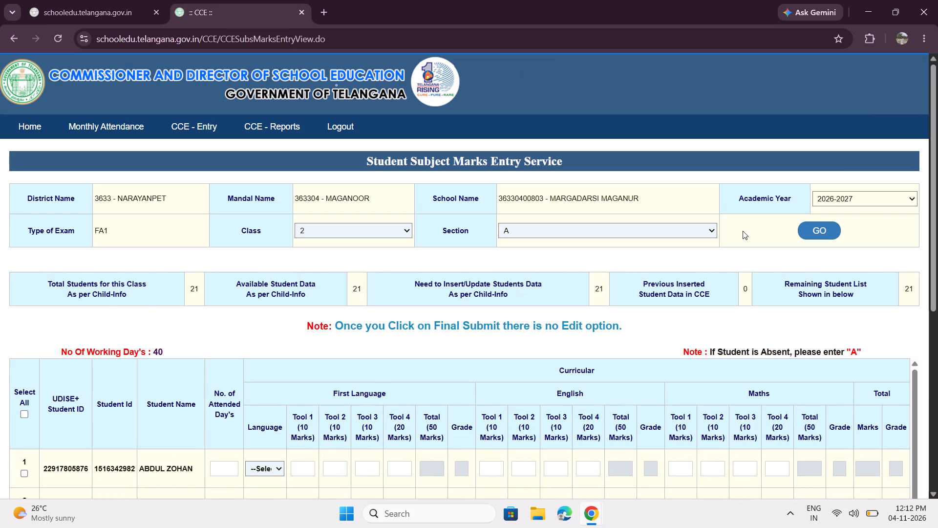
Load the FA1 marks entry table for class 2 section B.
left_click(665, 227)
left_click(663, 311)
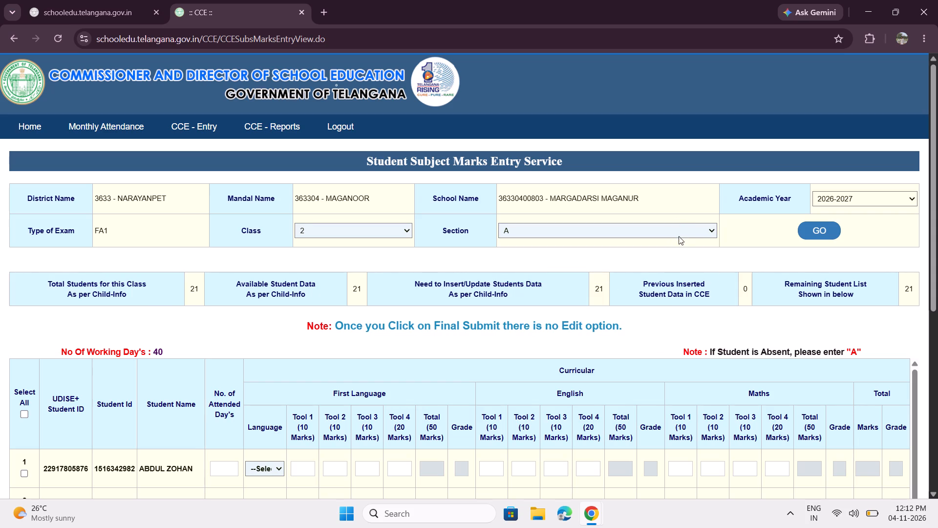
left_click_drag(679, 236, 680, 270)
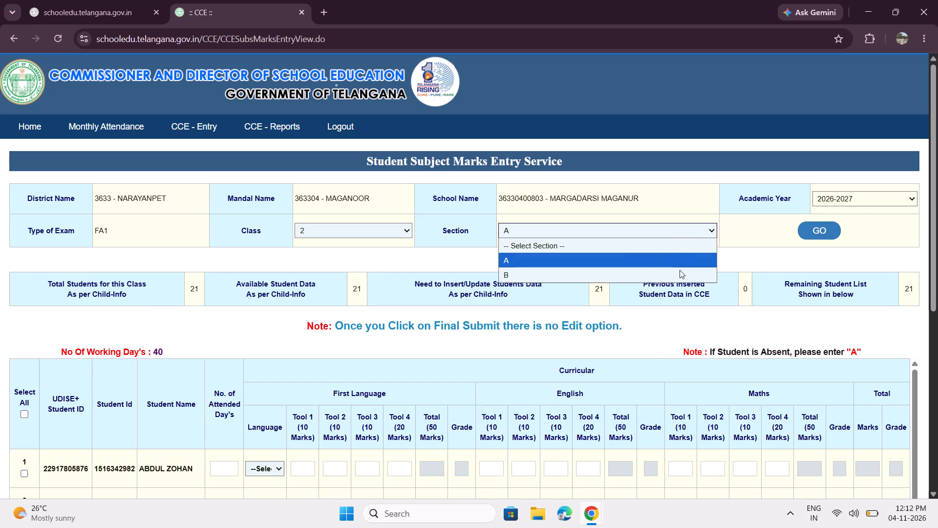
left_click_drag(680, 270, 680, 268)
left_click(680, 268)
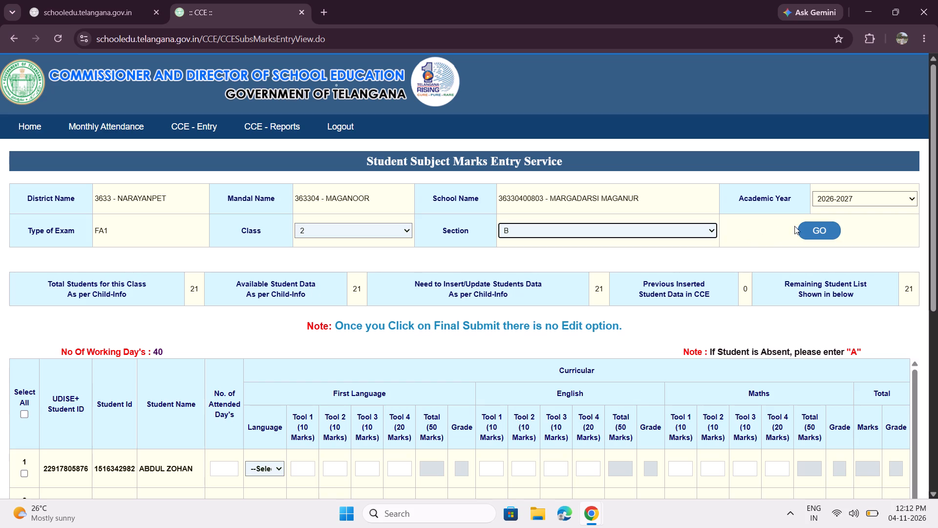
left_click(805, 226)
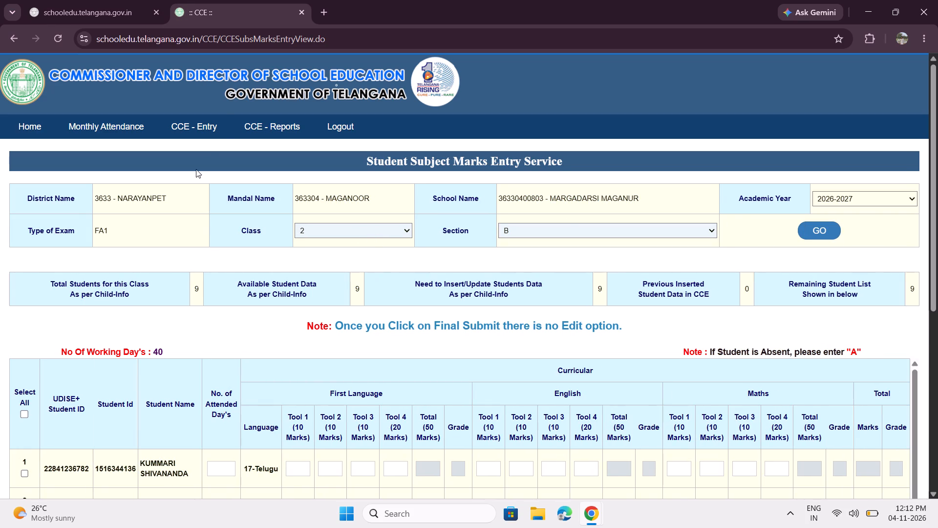
Open the FA-2 marks entry service and load the student data for class 2 section B.
left_click(202, 132)
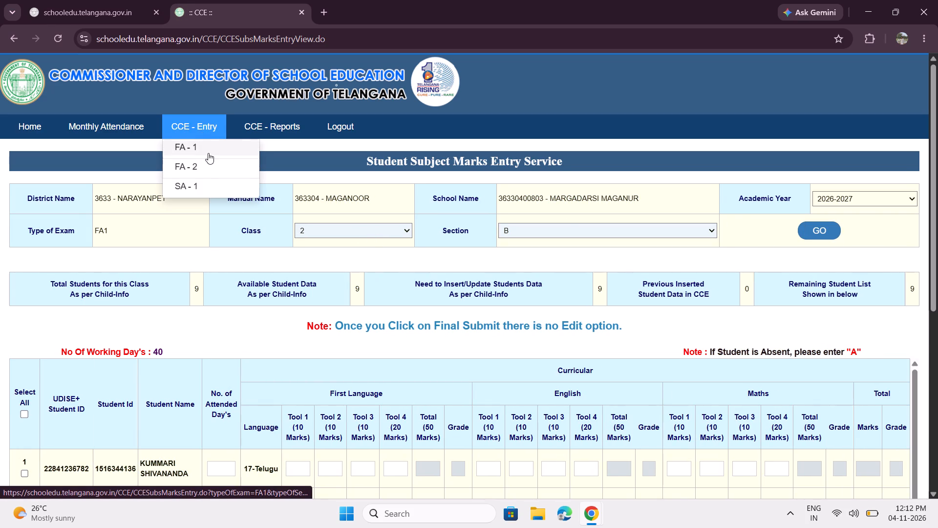
left_click(210, 159)
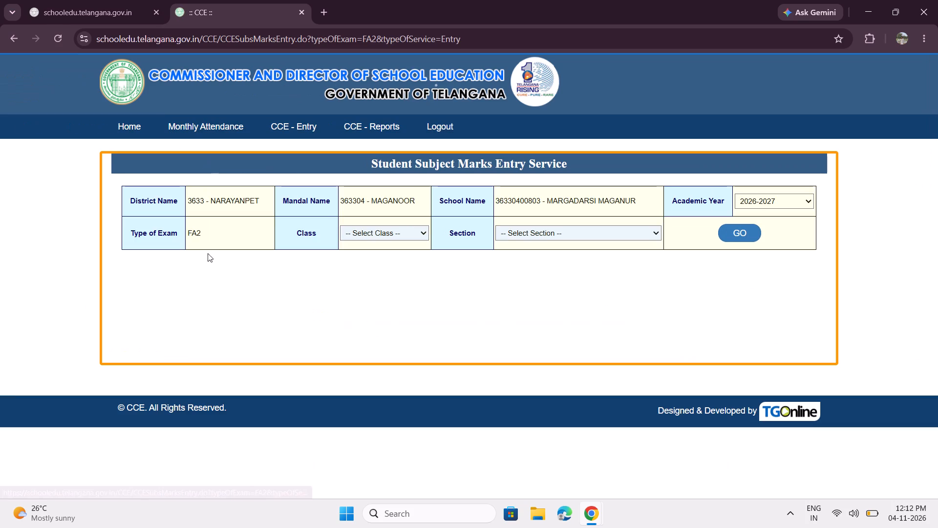
left_click(352, 234)
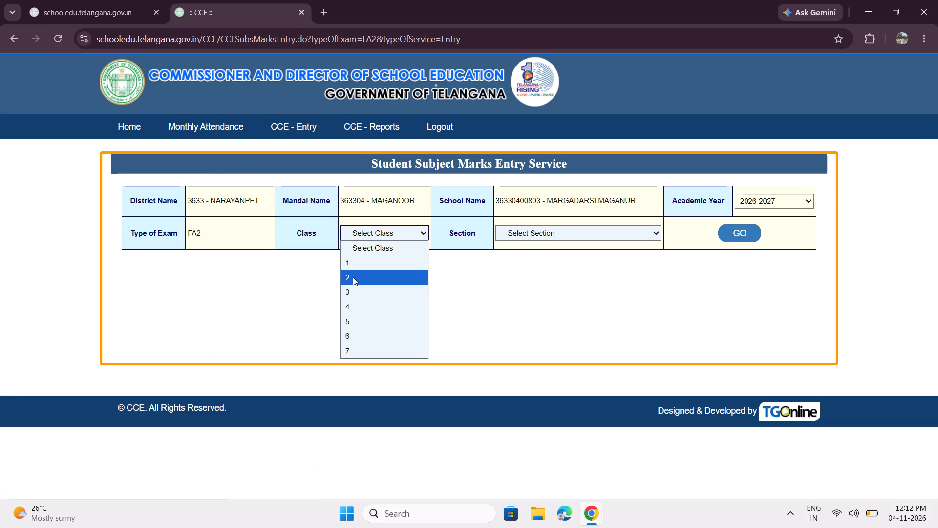
left_click(353, 277)
left_click(542, 233)
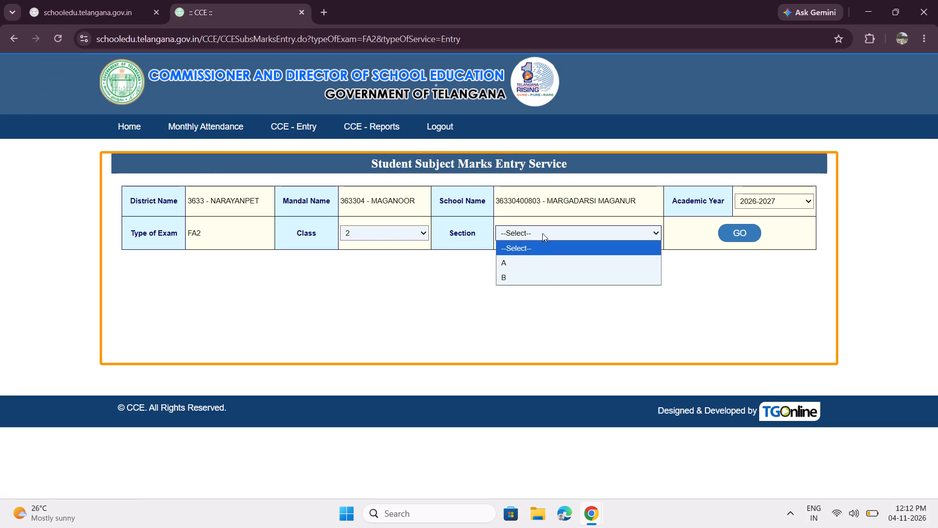
left_click_drag(539, 254, 537, 277)
left_click(537, 277)
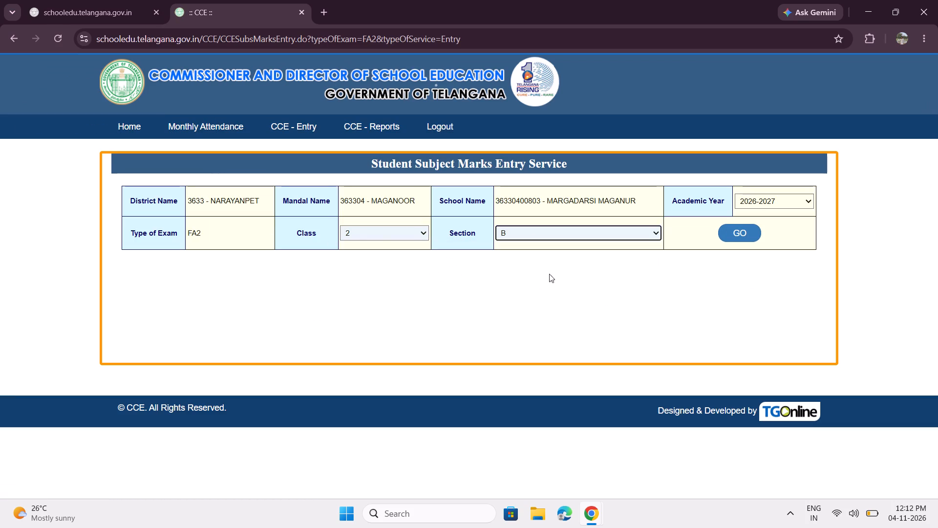
left_click(735, 234)
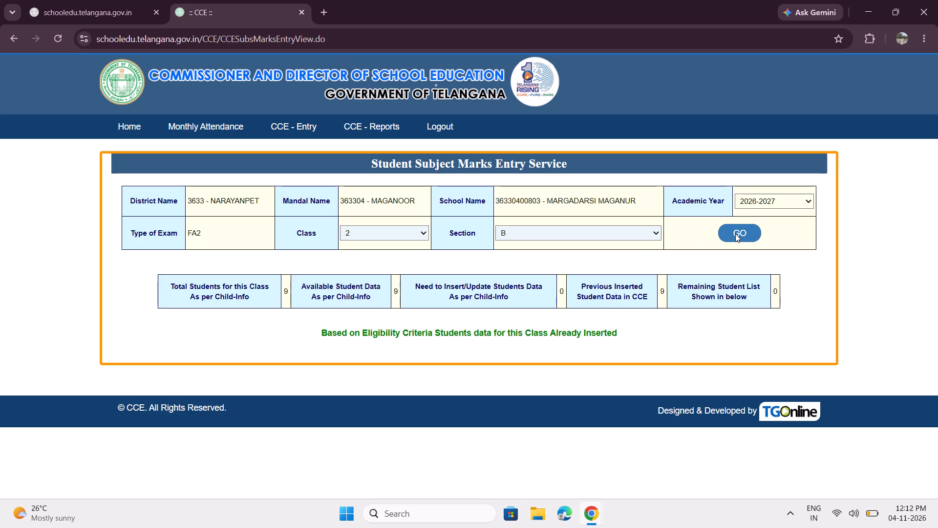
Load the FA2 marks entry table for class 2 section A.
left_click(633, 227)
left_click(625, 264)
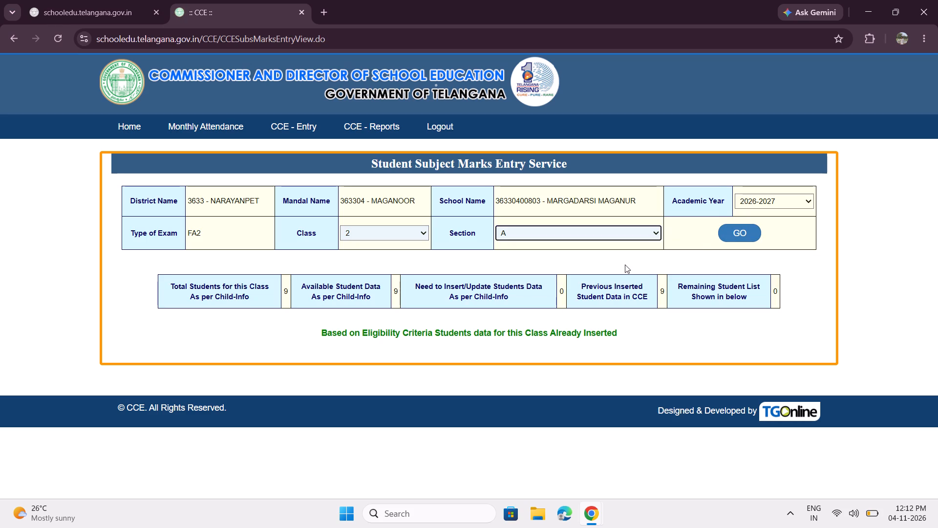
left_click(737, 239)
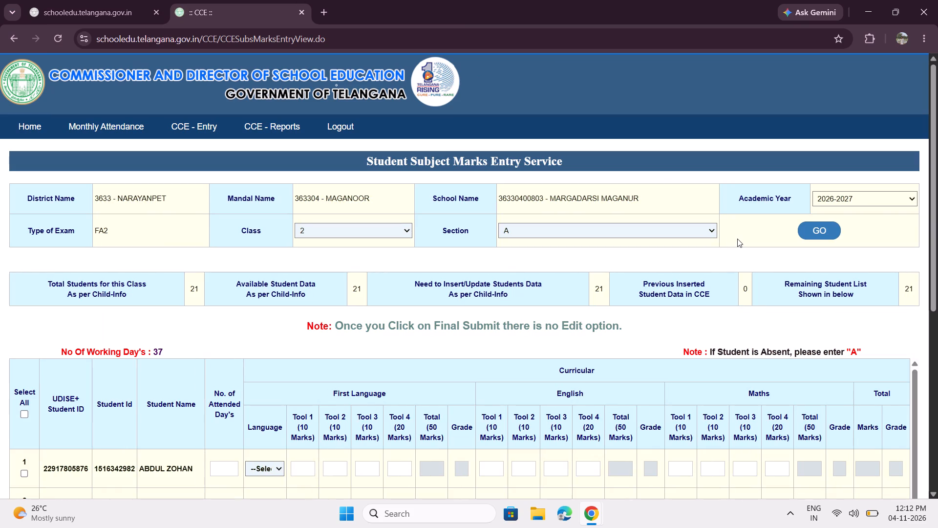
Switch to the other portal page with the interrupted marks save, reload it and accept the form resubmission.
left_click(113, 10)
double_click(113, 10)
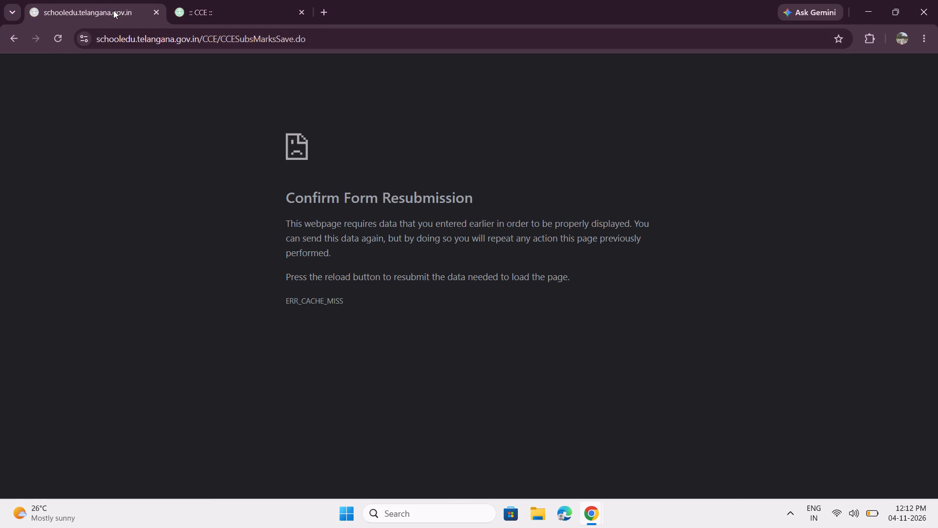
left_click(53, 40)
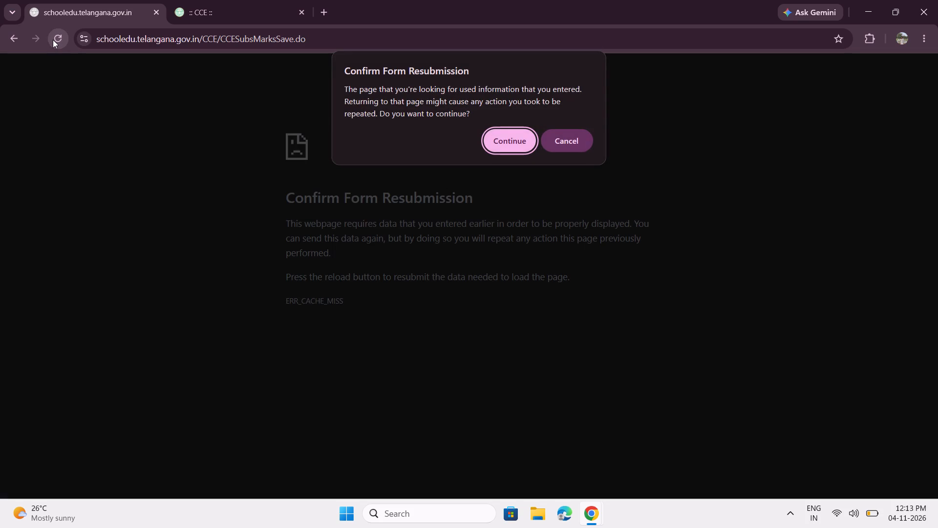
left_click(497, 132)
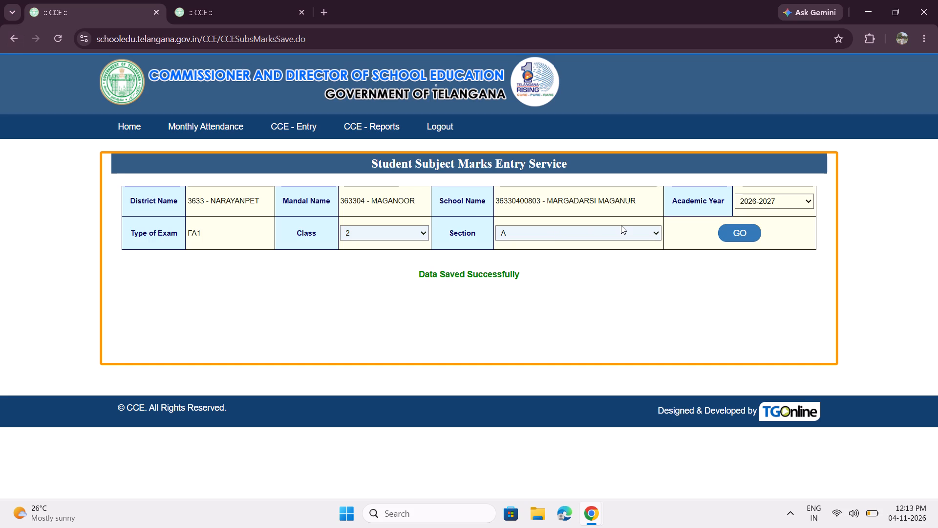
Load the FA1 marks entry table for class 2 section B on the reloaded page.
left_click(647, 236)
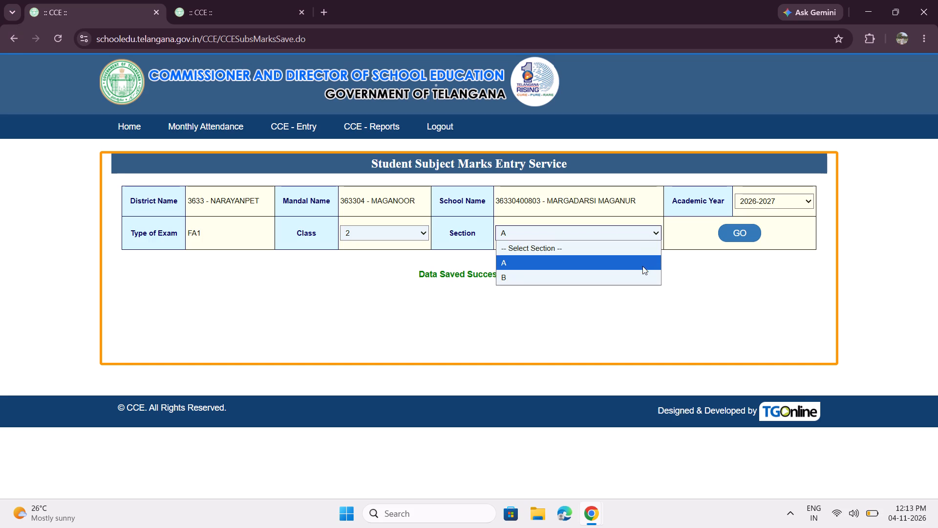
left_click(642, 277)
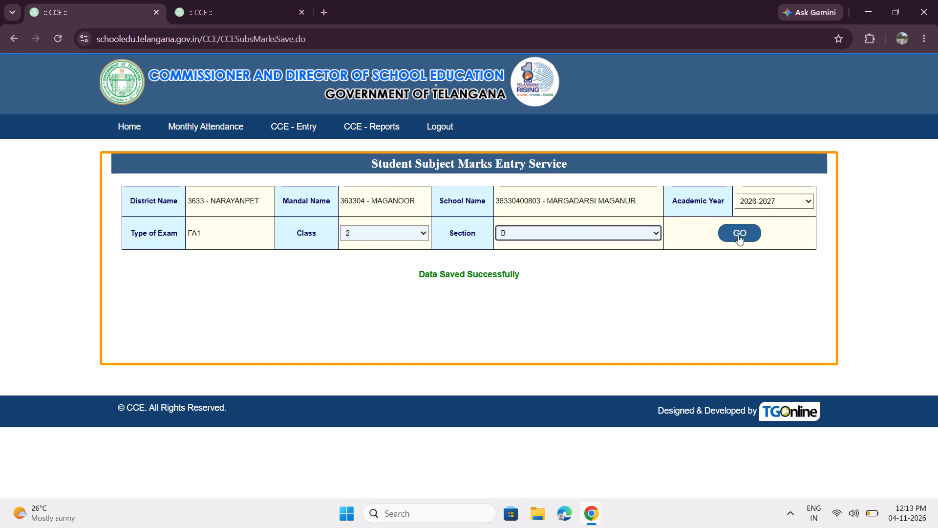
left_click(740, 230)
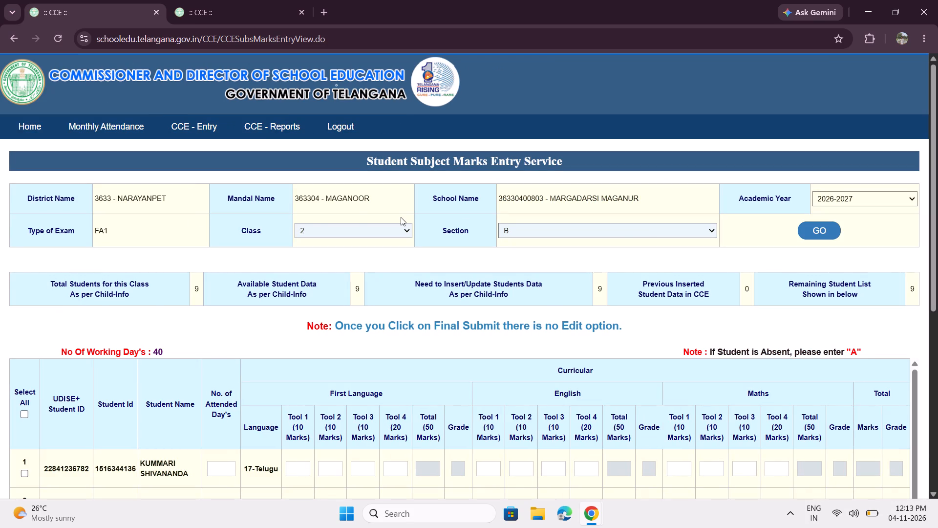
Detach the FA2 marks entry page into its own browser window and maximize it.
left_click(213, 20)
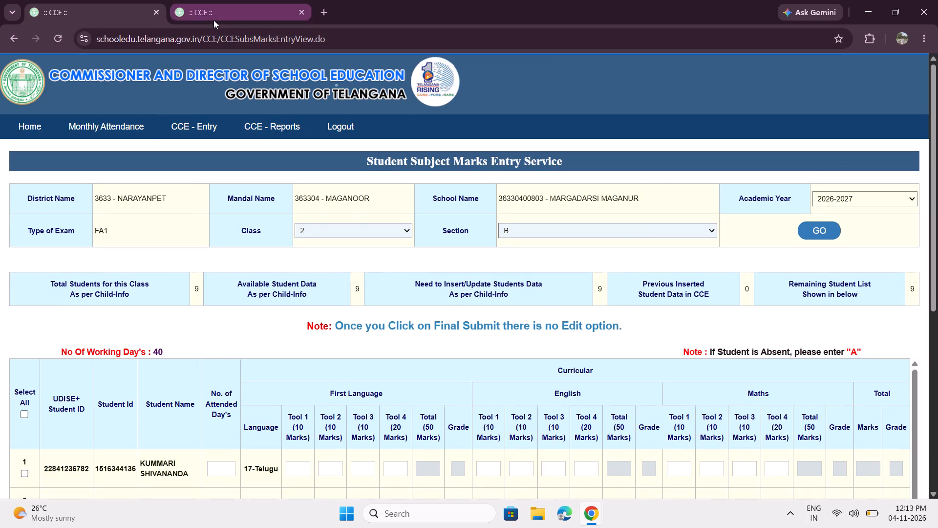
left_click(213, 20)
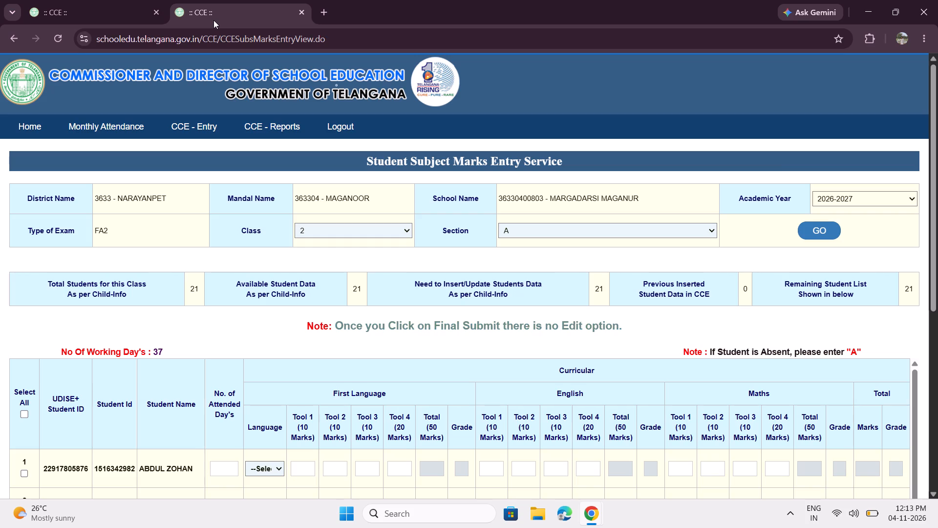
left_click_drag(213, 20, 485, 213)
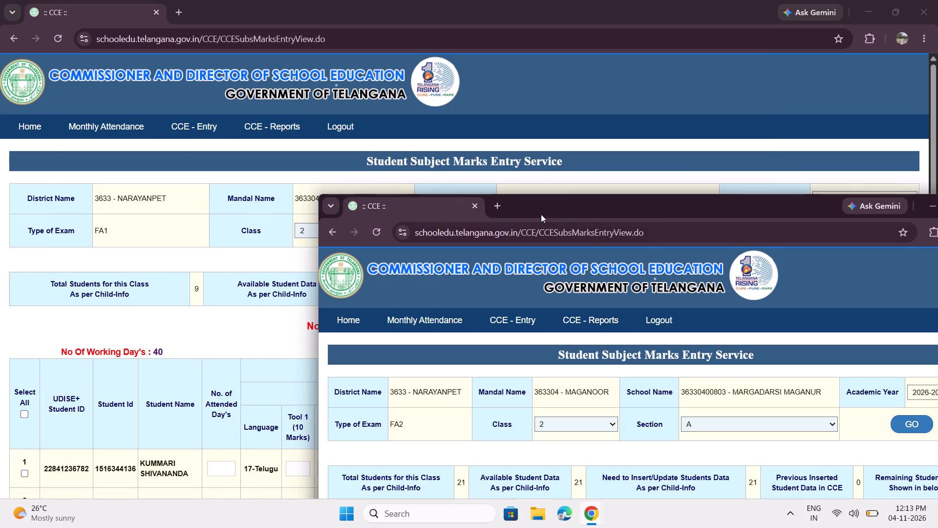
left_click_drag(544, 203, 376, 75)
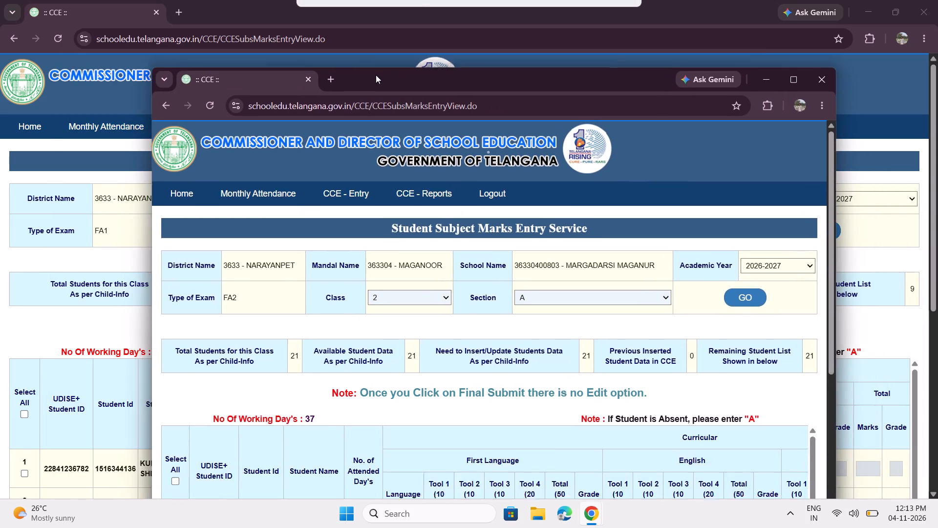
left_click_drag(376, 75, 352, 4)
left_click_drag(352, 4, 407, 0)
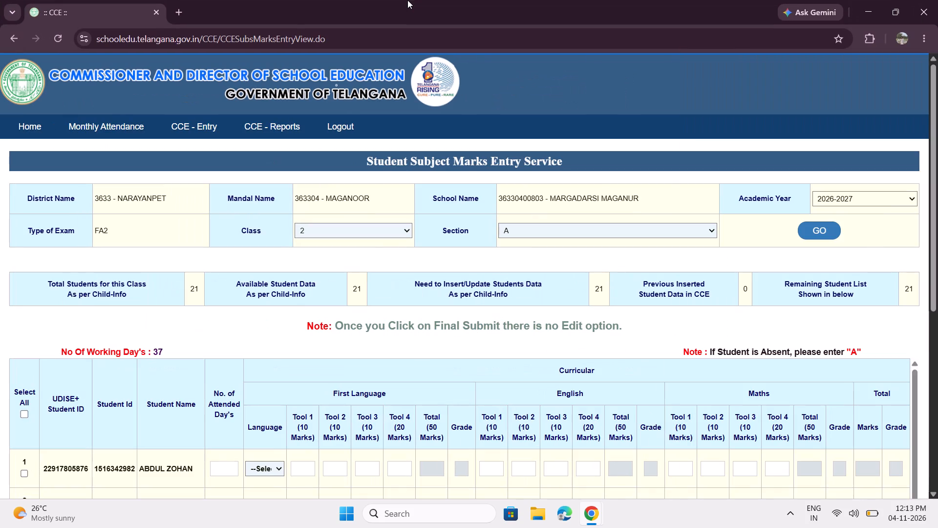
Load the FA2 student data for class 2 section B in the separate window.
left_click(683, 233)
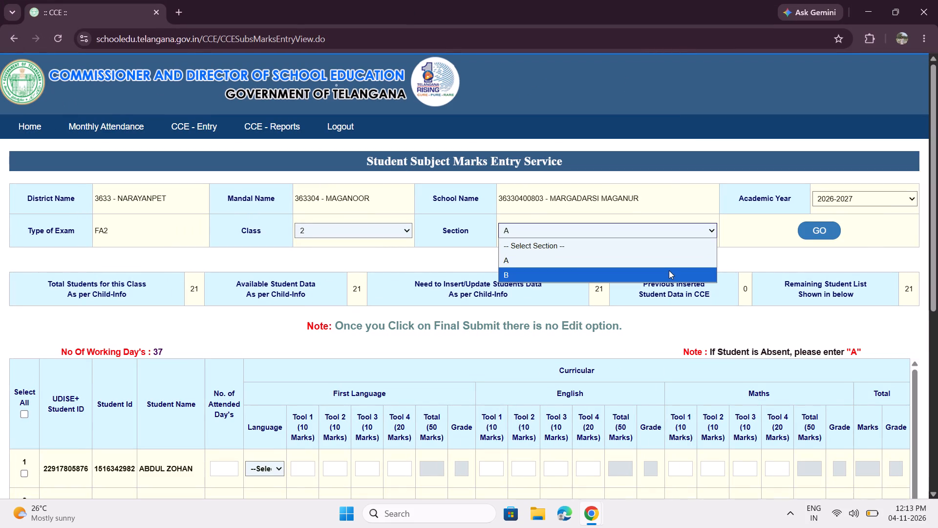
left_click(669, 270)
left_click(835, 230)
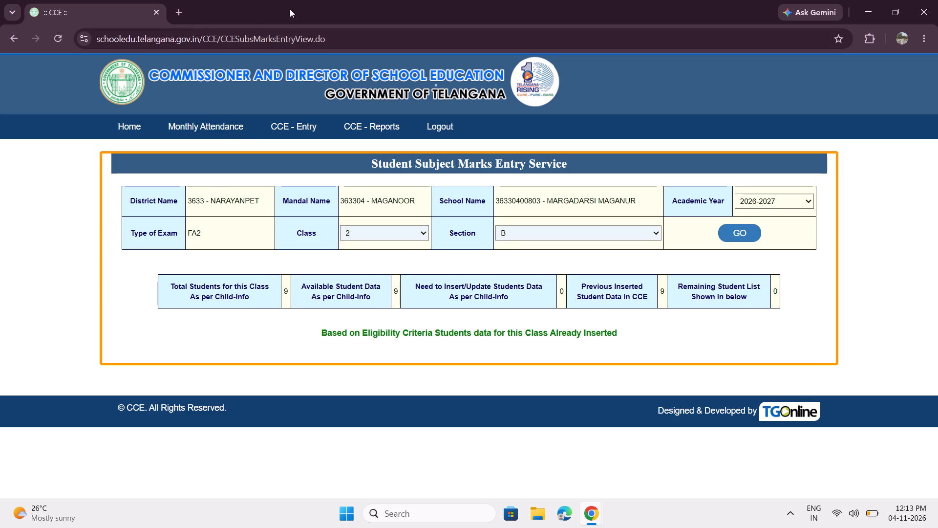
Return to the FA1 marks entry window and load the student data for class 2 section A.
left_click_drag(300, 0, 320, 54)
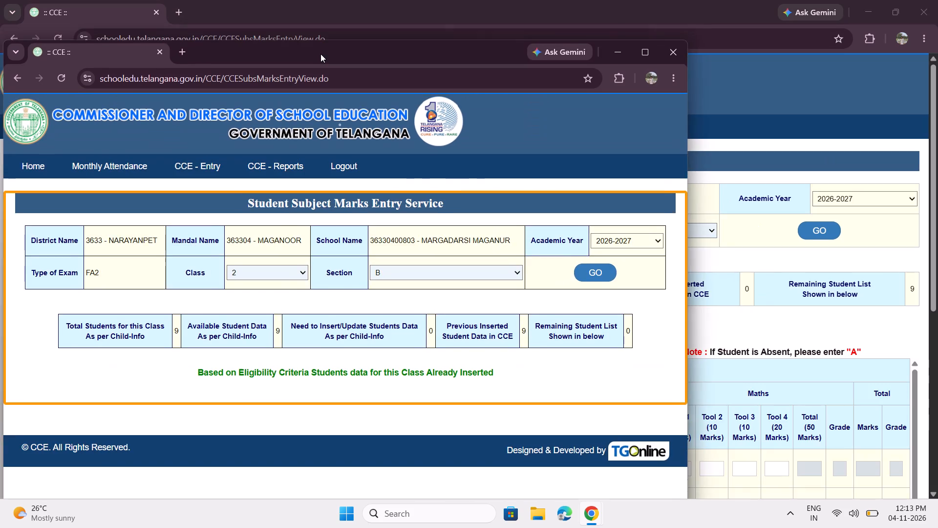
left_click_drag(320, 54, 366, 103)
left_click(369, 56)
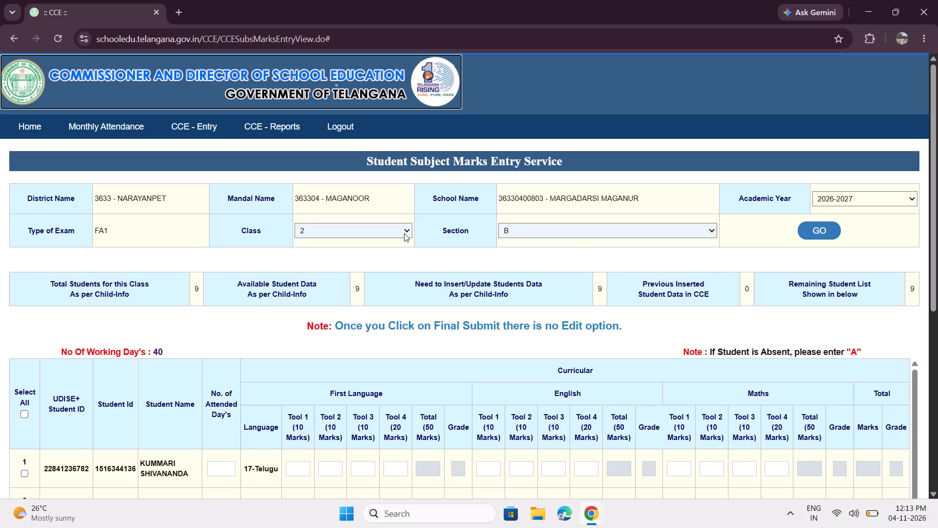
left_click(577, 228)
left_click(577, 257)
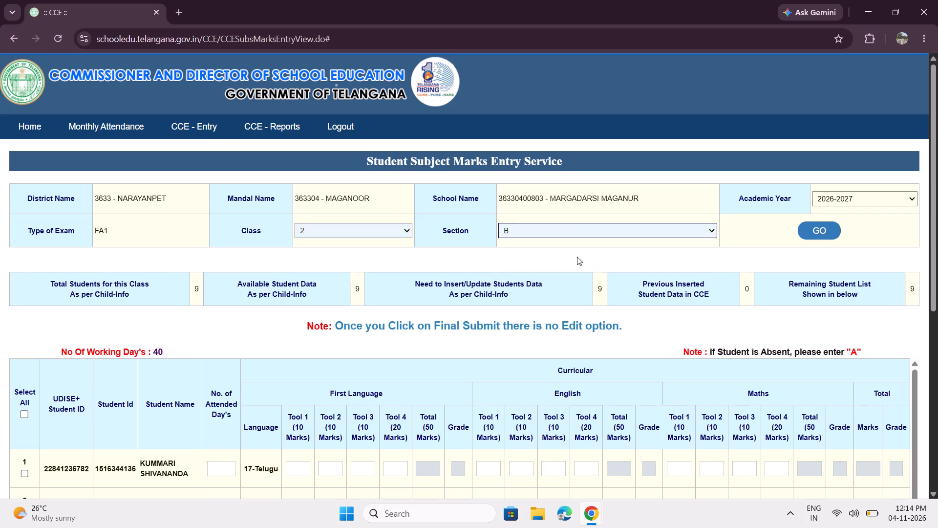
left_click(805, 230)
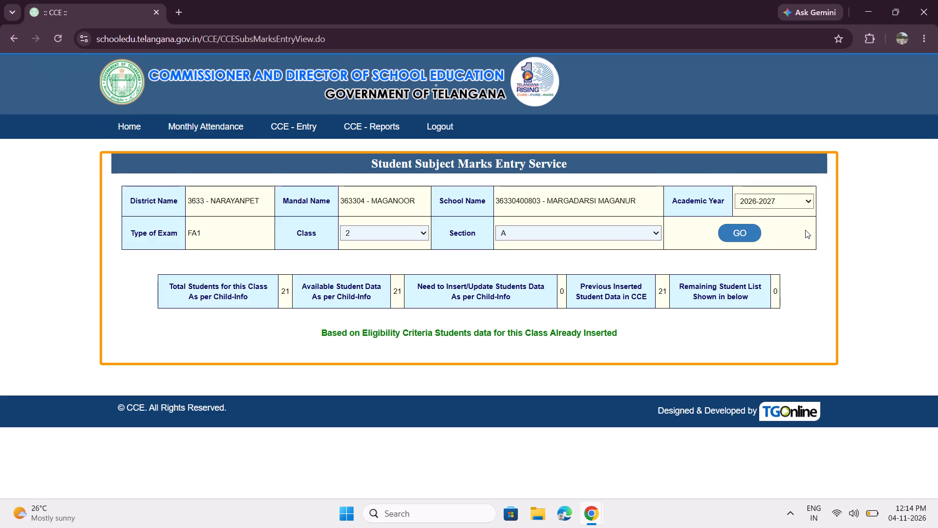
Load the FA1 marks entry table for class 2 section B.
left_click(646, 232)
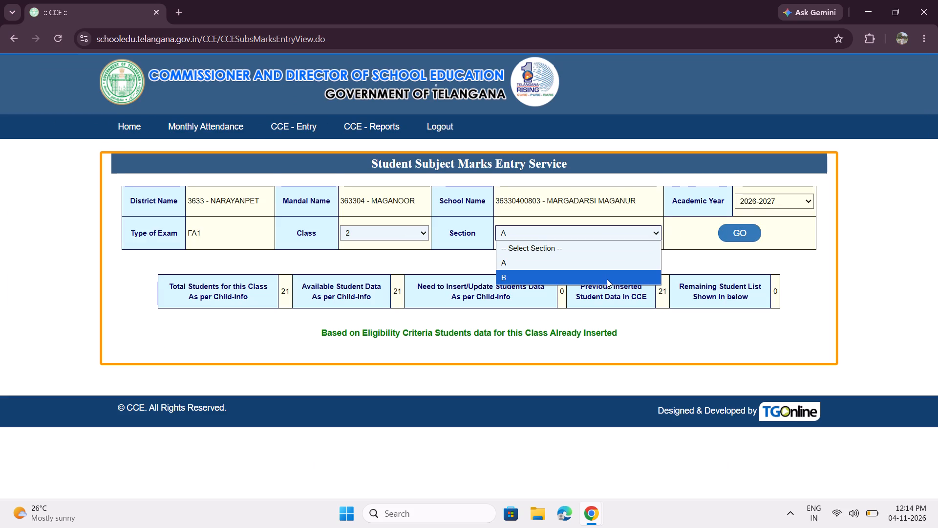
left_click(605, 279)
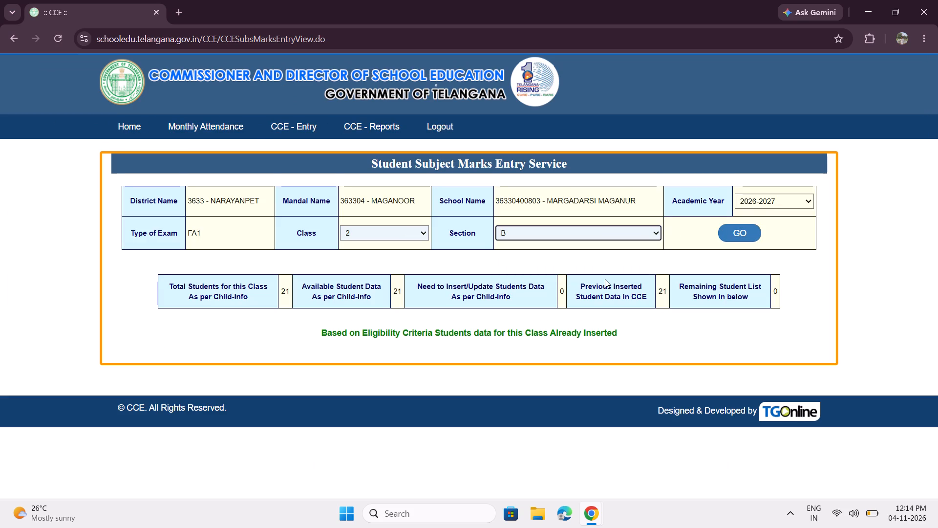
left_click(746, 233)
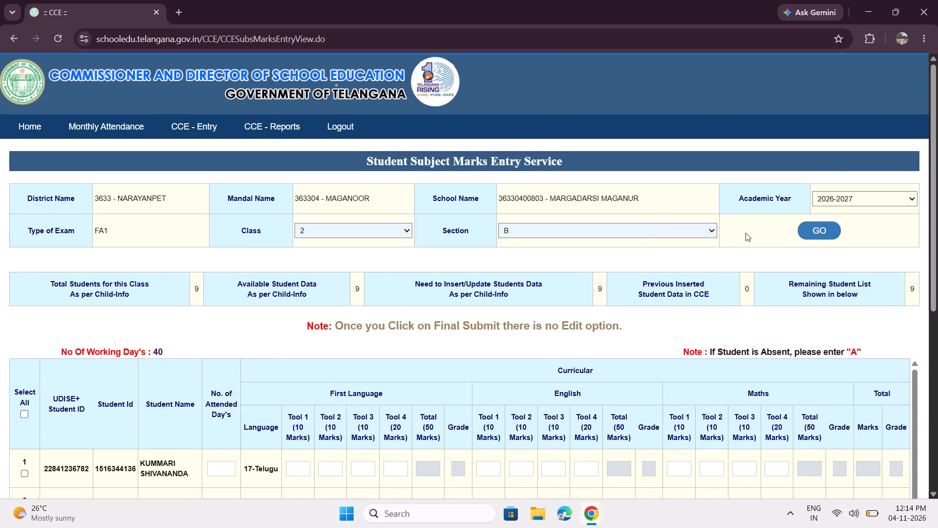
Examine the FA1 marks entry table for section B, including its student rows and empty mark fields.
left_click(641, 330)
key("Down")
key("Down")
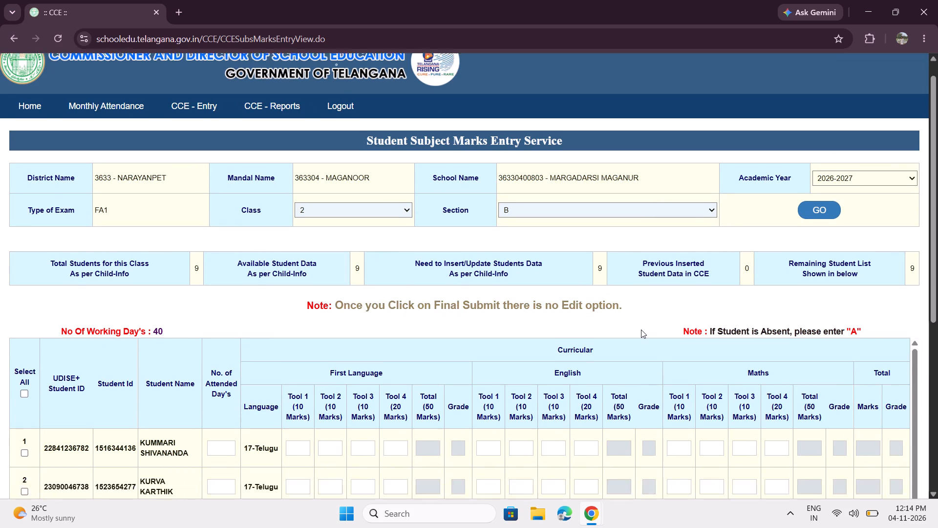
key("Down")
key("Down")
key("Down")
key("Down")
key("Down")
key("Down")
key("Down")
key("Down")
key("Down")
key("Down")
key("Down")
key("Down")
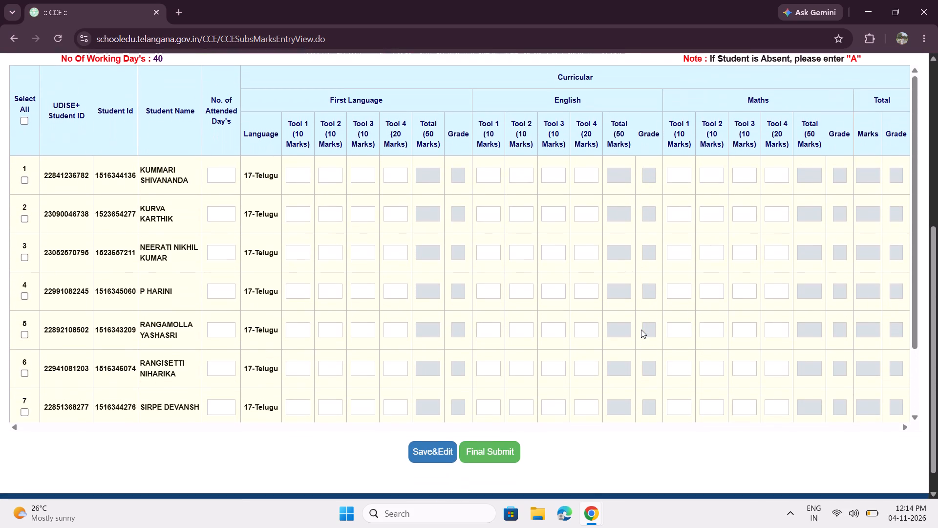
left_click(481, 162)
key("Down")
key("Up")
key("Up")
key("Up")
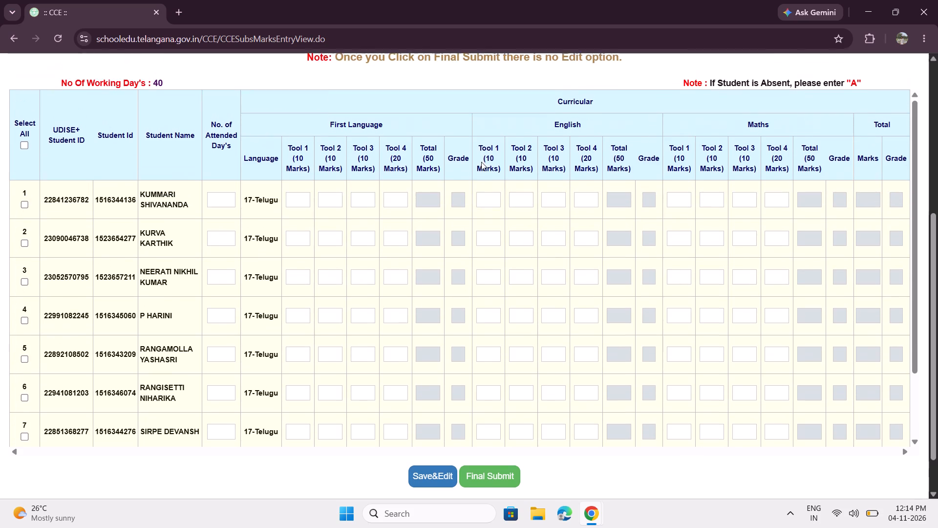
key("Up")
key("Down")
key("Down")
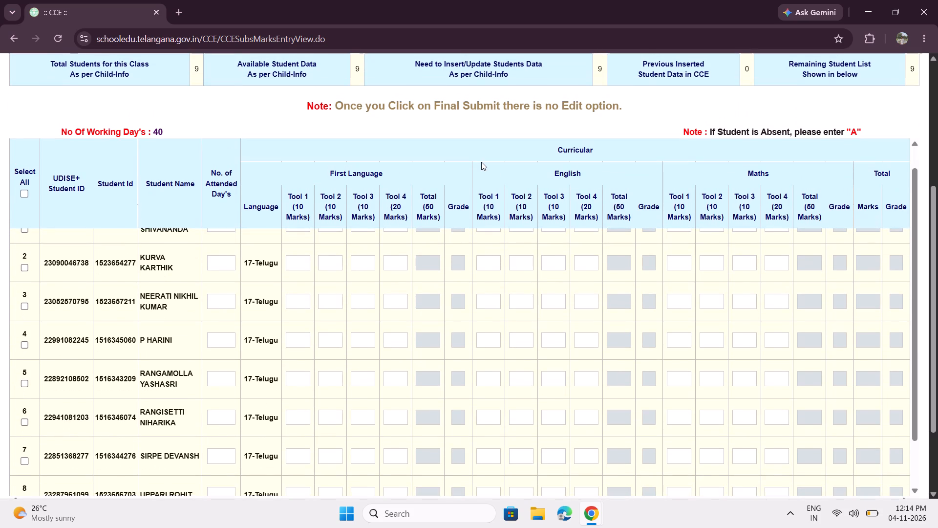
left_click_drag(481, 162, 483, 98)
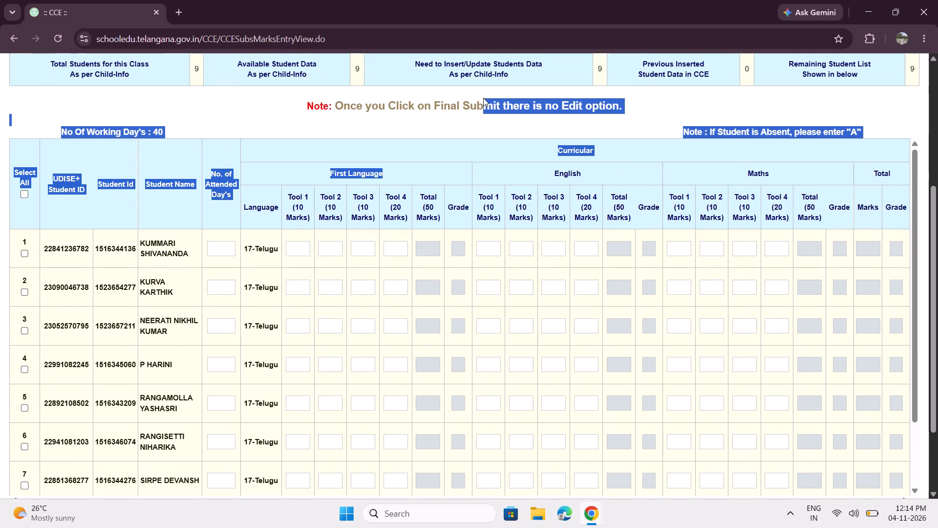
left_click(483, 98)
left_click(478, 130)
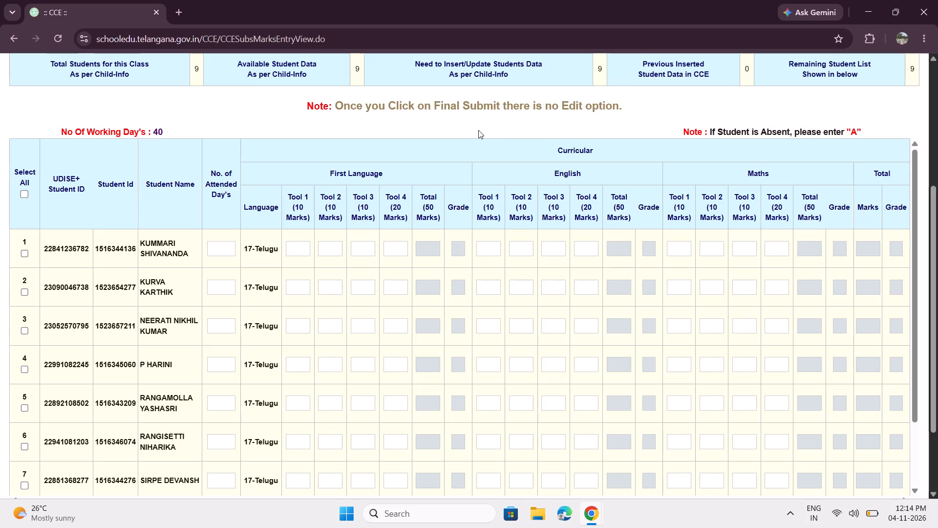
Enter 39 attended days for the student in row 1 of the section B marks table.
key("Down")
key("Down")
key("Down")
key("Down")
key("Down")
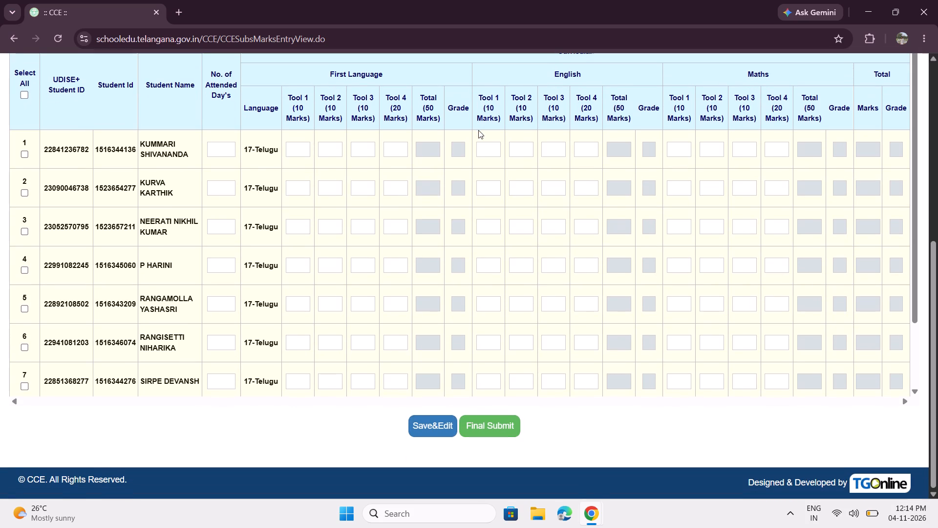
left_click(216, 151)
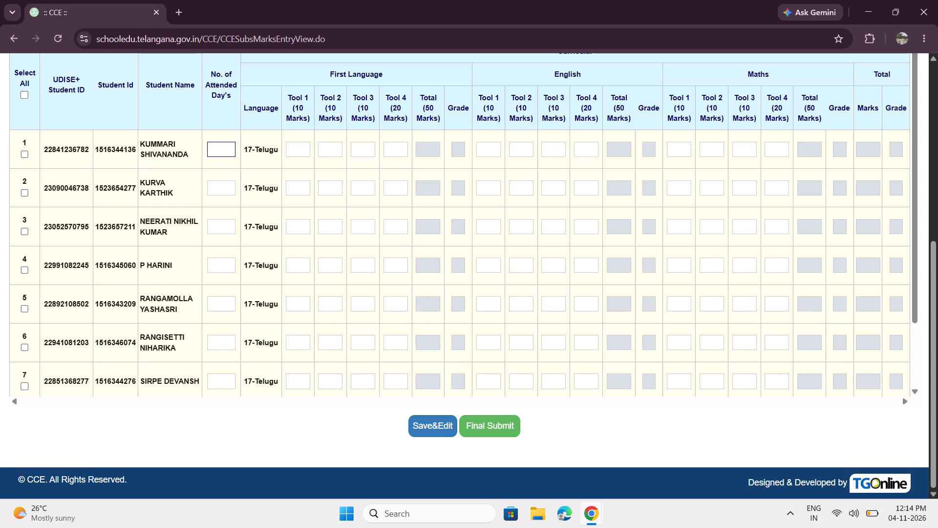
type("39")
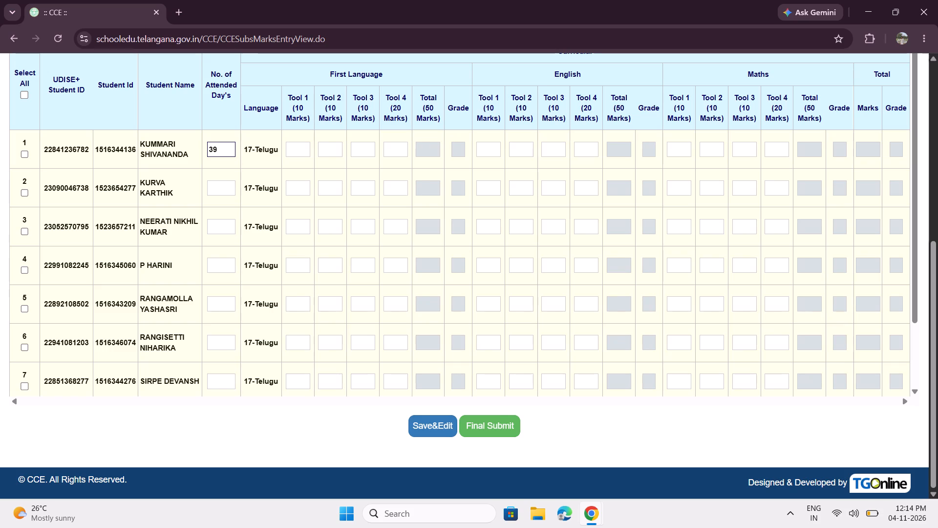
Enter the row 1 student's First Language marks: Tool 1 6, Tool 2 6, Tool 3 6 and Tool 4 11.
left_click(294, 148)
key("6")
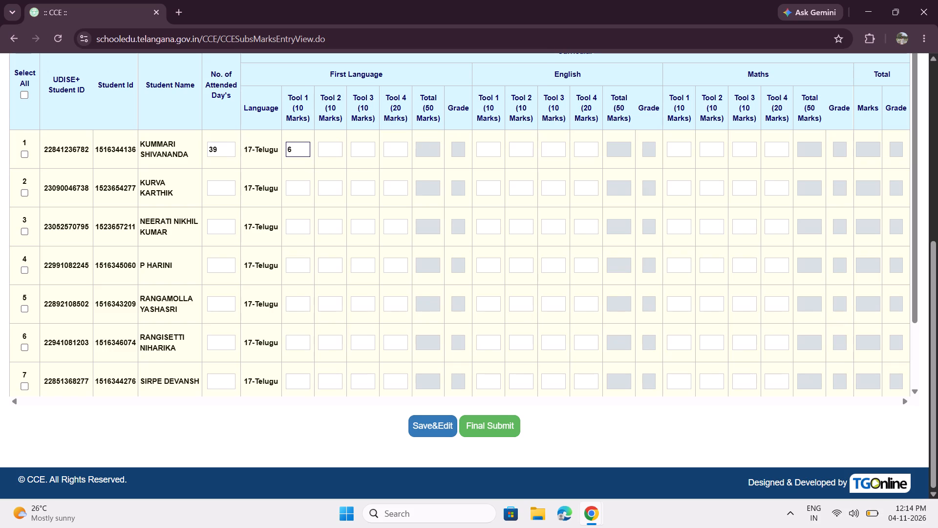
left_click(333, 145)
key("6")
left_click(356, 148)
type("11")
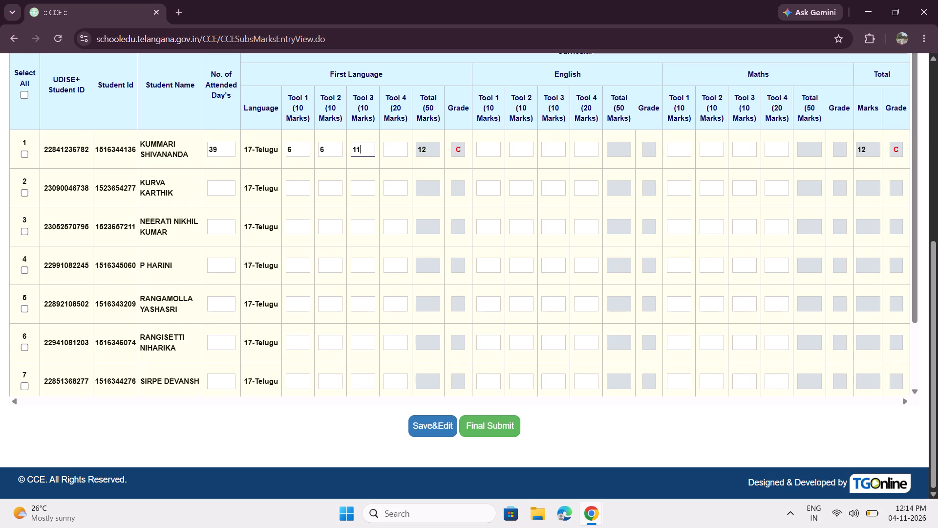
key("BackSpace")
key("BackSpace")
key("6")
left_click(389, 147)
type("11")
Enter the row 1 student's English marks: Tool 1 6, Tool 2 8, Tool 3 6 and Tool 4 13.
left_click(483, 149)
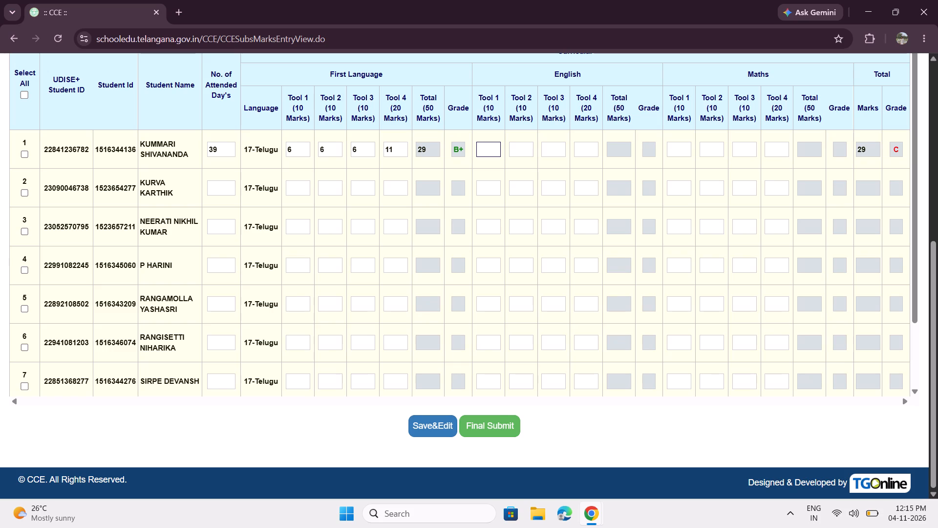
double_click(483, 149)
key("6")
left_click(512, 151)
key("8")
left_click(554, 154)
key("6")
left_click(577, 153)
type("13")
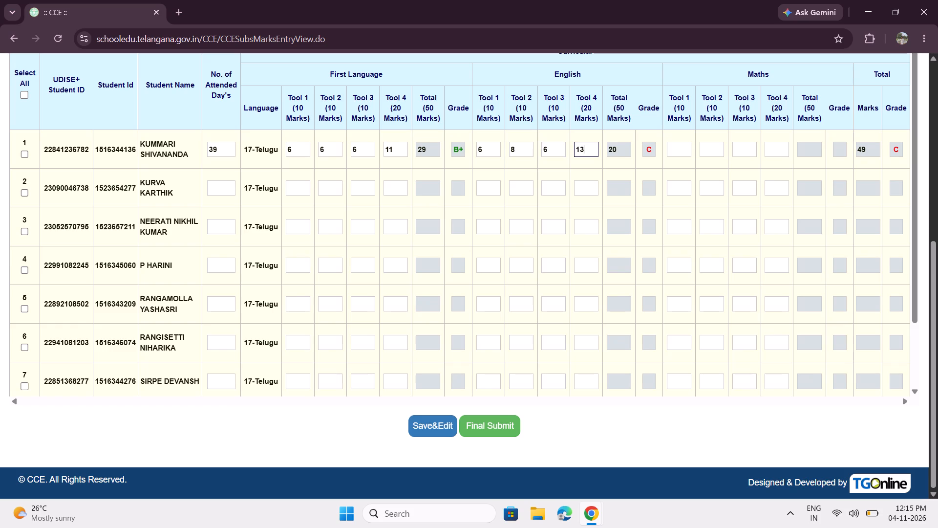
Enter the row 1 student's Maths marks: Tool 1 6, Tool 2 8, Tool 3 6 and Tool 4 12.
left_click(678, 153)
key("6")
left_click(707, 149)
key("8")
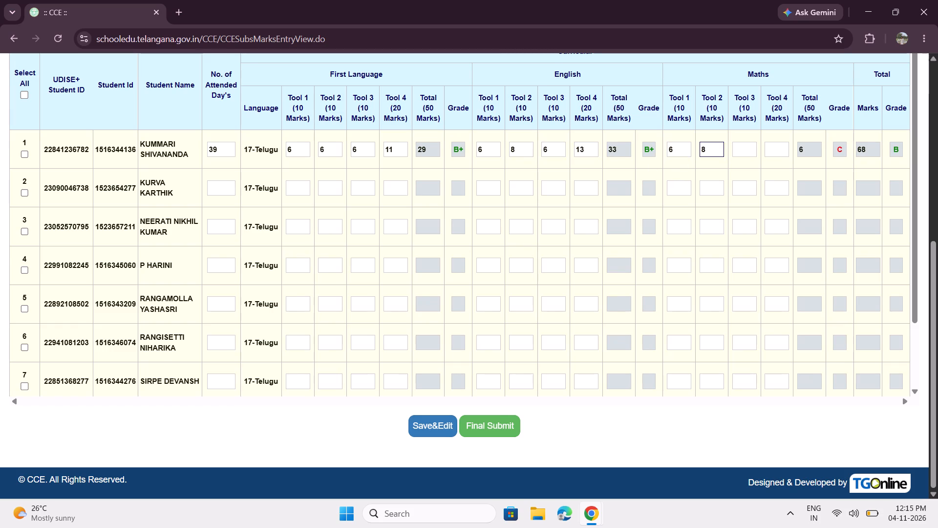
left_click(738, 148)
key("6")
left_click(780, 152)
type("12")
left_click_drag(833, 158, 524, 184)
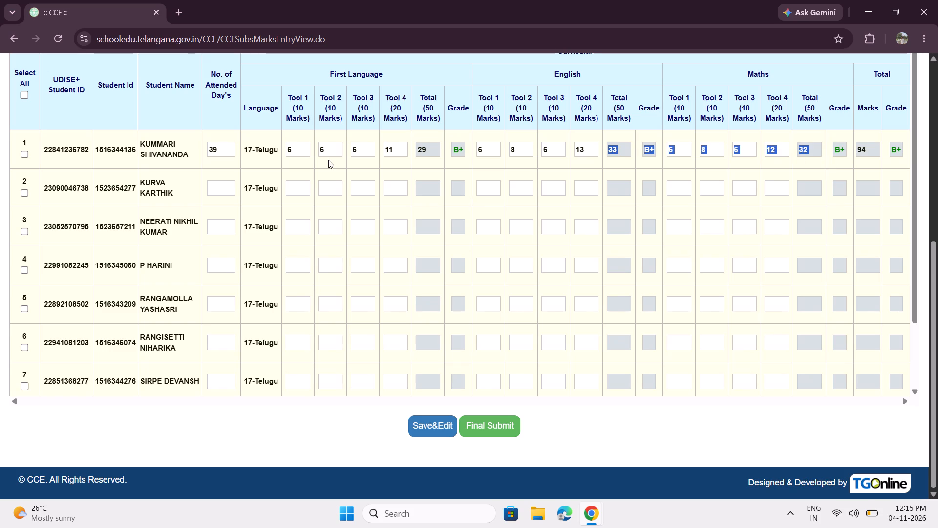
For the row 2 student, enter 36 attended days and First Language marks 6, 6, 8 and 13 for Tools 1 to 4.
left_click(229, 185)
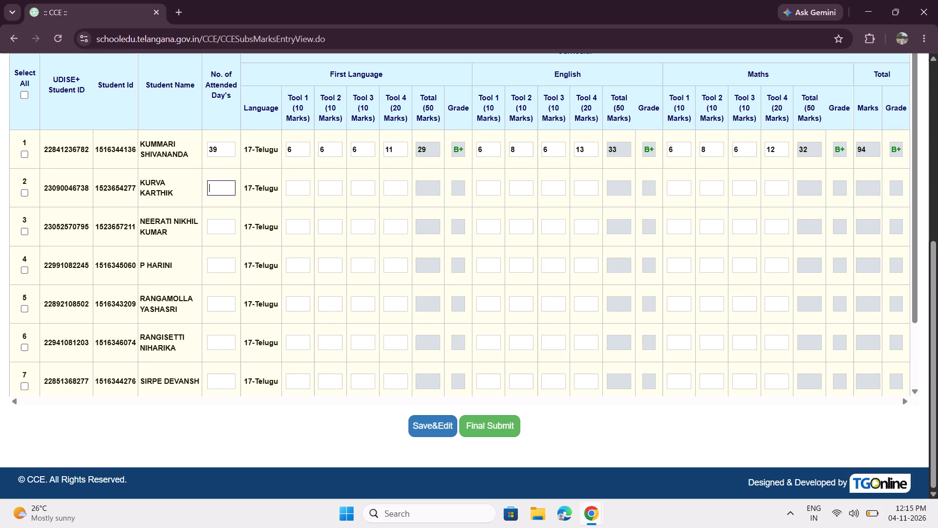
type("36")
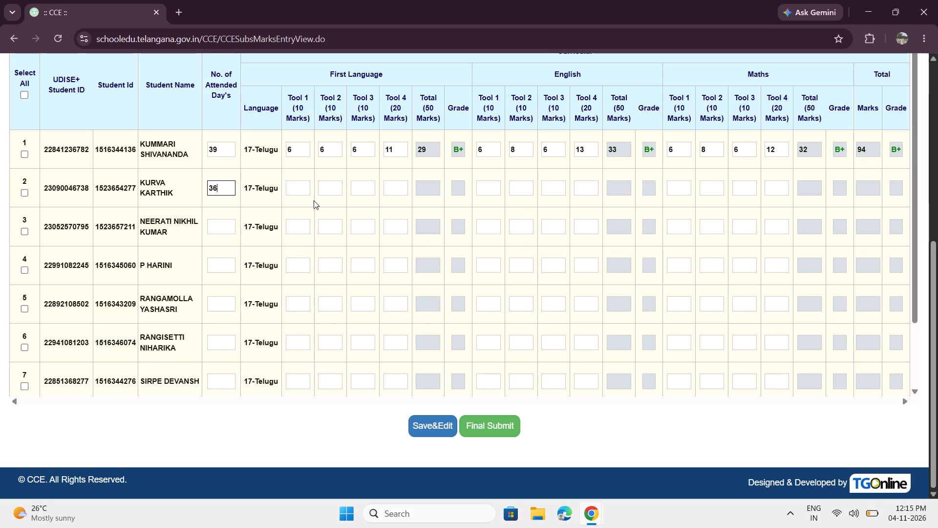
left_click(302, 192)
key("6")
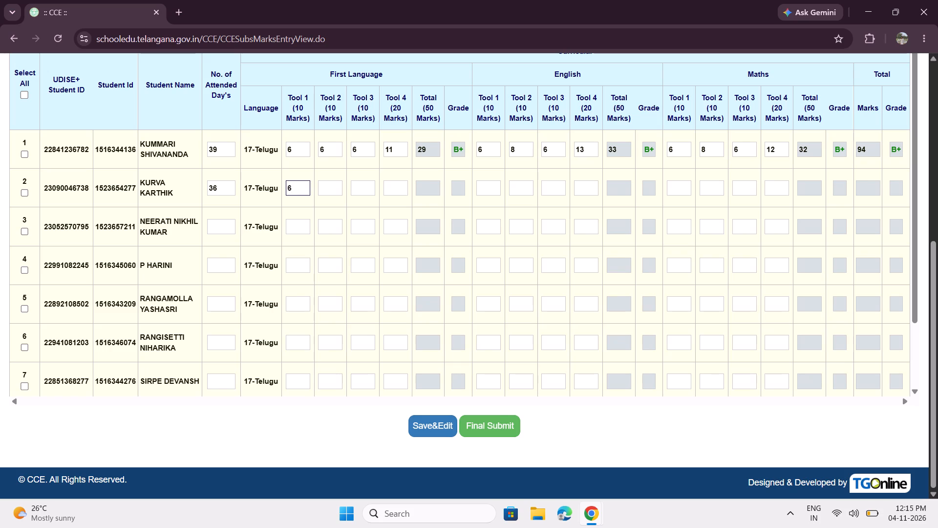
left_click(328, 191)
key("6")
left_click(356, 188)
key("8")
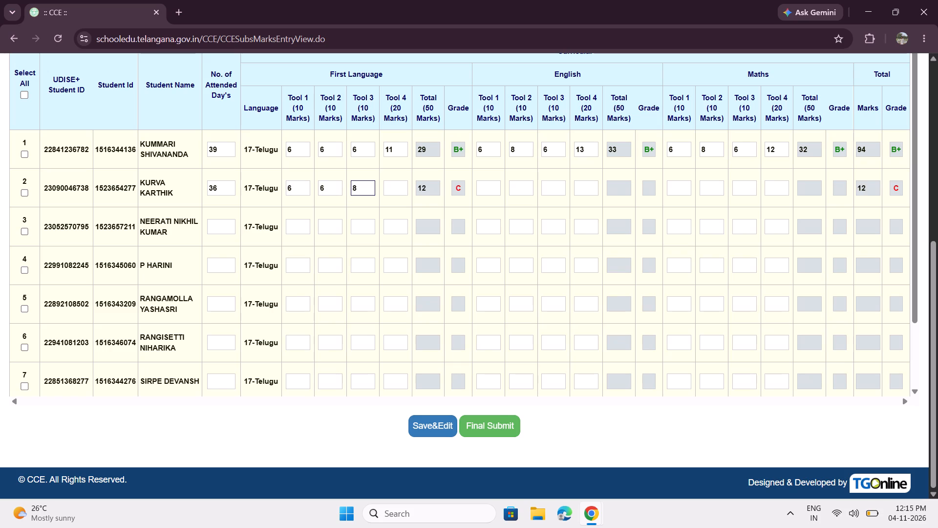
left_click(390, 188)
key("1")
key("3")
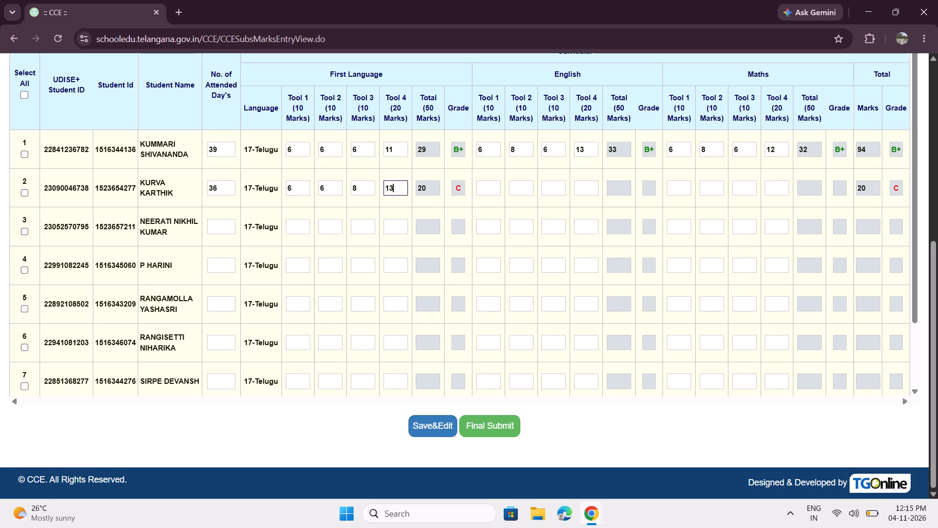
Enter the row 2 student's English marks: Tool 1 8, Tool 2 8, Tool 3 6 and Tool 4 14.
left_click(489, 187)
key("8")
left_click(528, 184)
key("8")
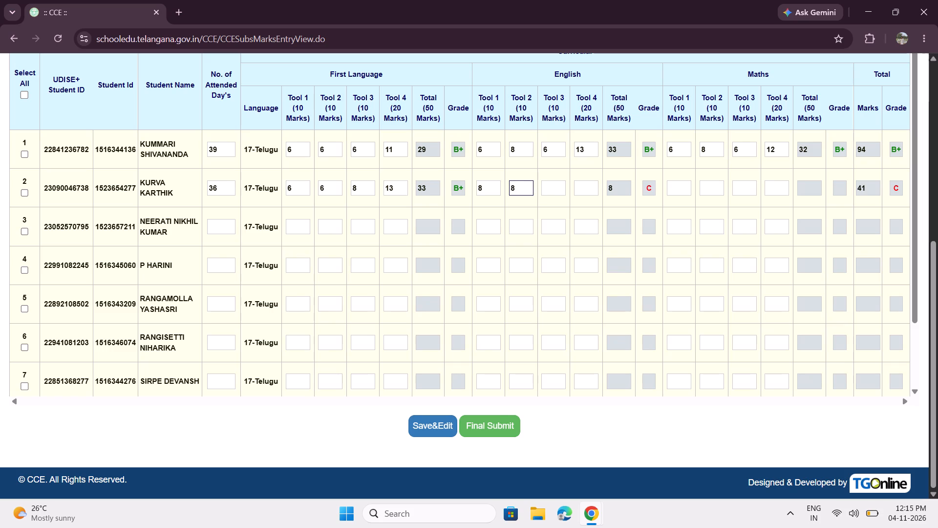
left_click(548, 185)
key("6")
left_click(576, 188)
key("1")
key("4")
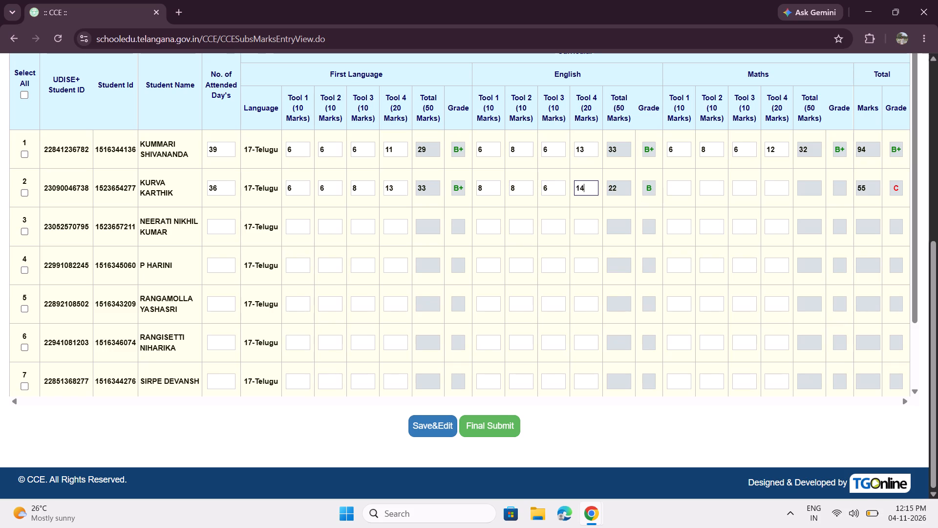
Enter the row 2 student's Maths marks: Tool 1 6, Tool 2 6, Tool 3 8 and Tool 4 13.
left_click(673, 188)
key("6")
left_click(716, 189)
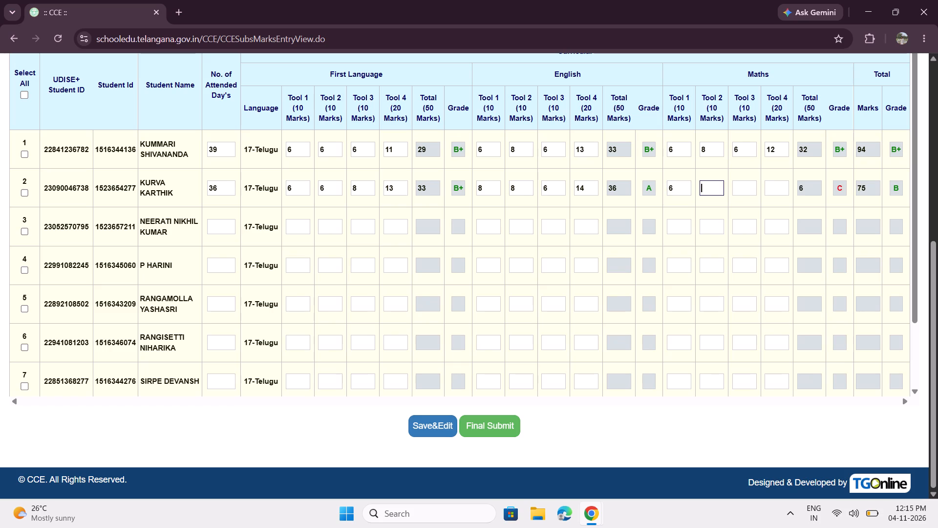
key("6")
left_click(734, 187)
key("8")
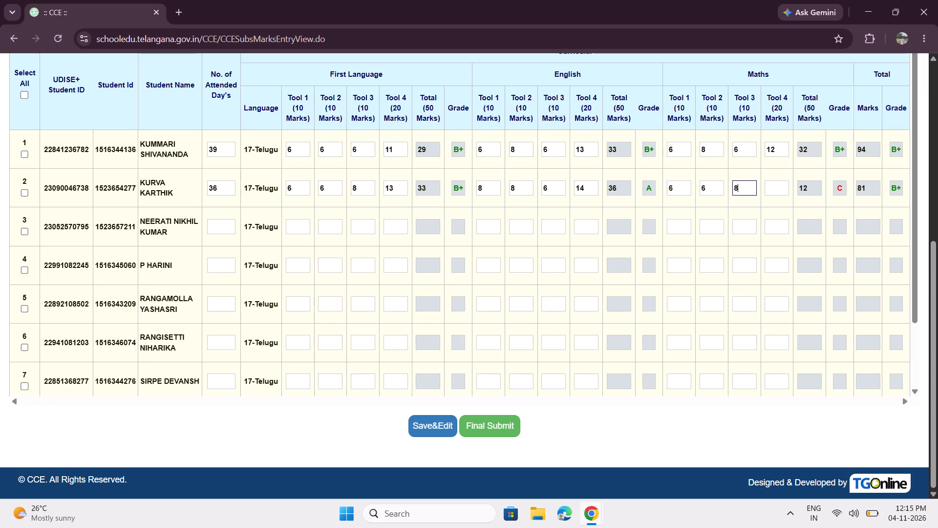
left_click(774, 191)
type("13")
left_click_drag(838, 197, 426, 240)
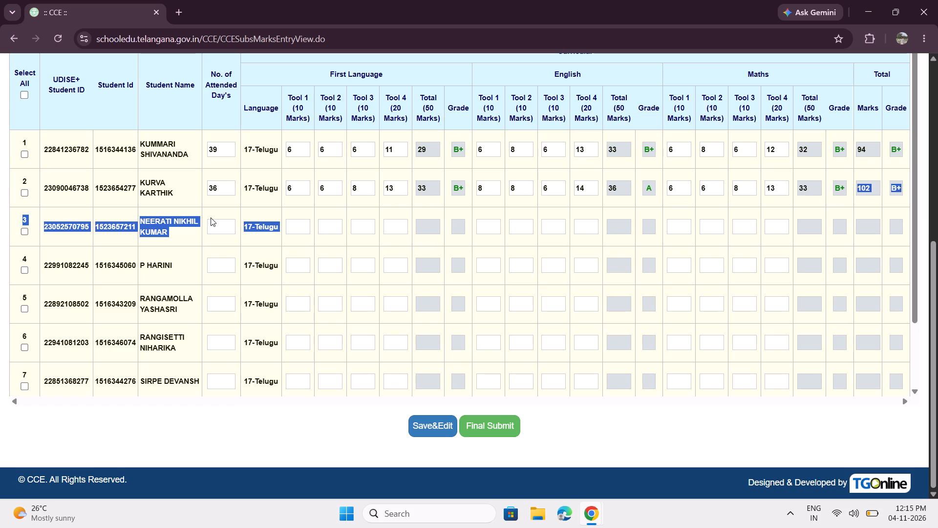
For the row 3 student, enter 32 attended days and First Language marks 6, 6, 4 and 11 for Tools 1 to 4.
left_click(211, 218)
left_click(213, 226)
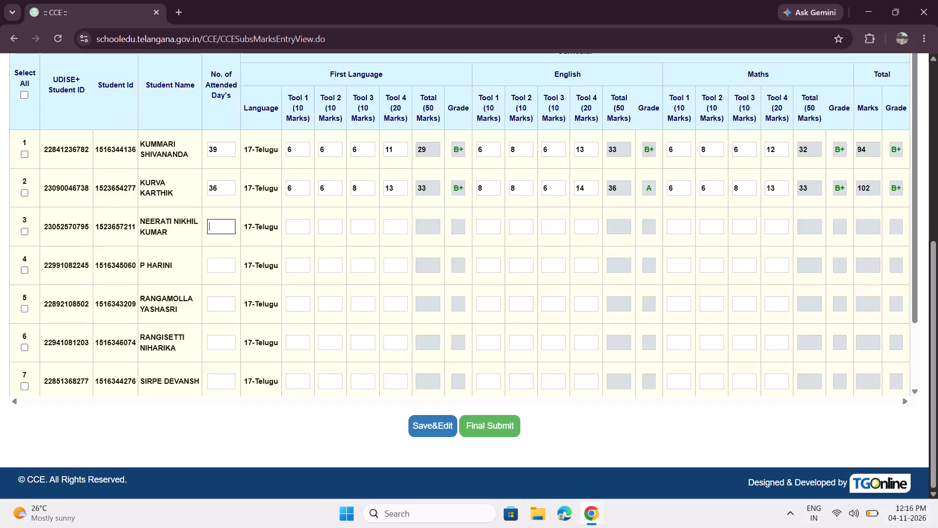
type("32")
left_click(301, 229)
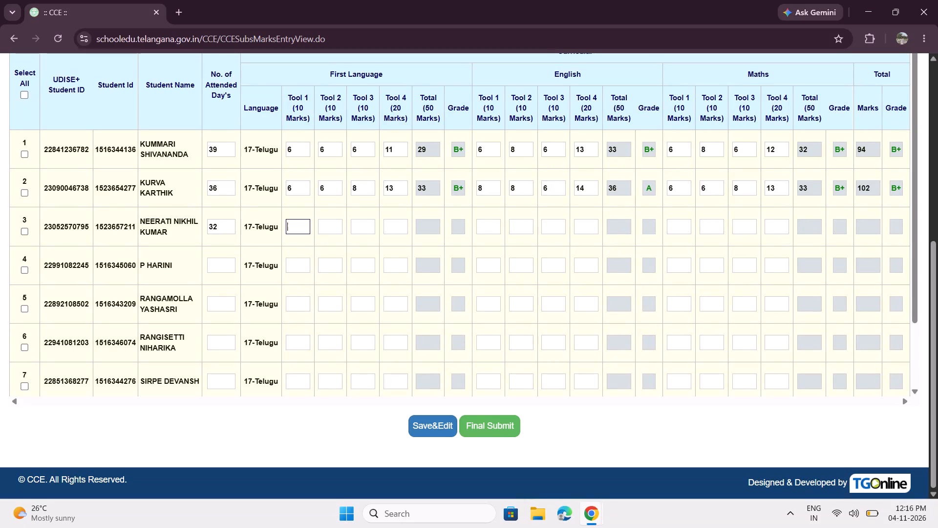
type("66")
key("BackSpace")
left_click_drag(330, 222, 347, 220)
key("6")
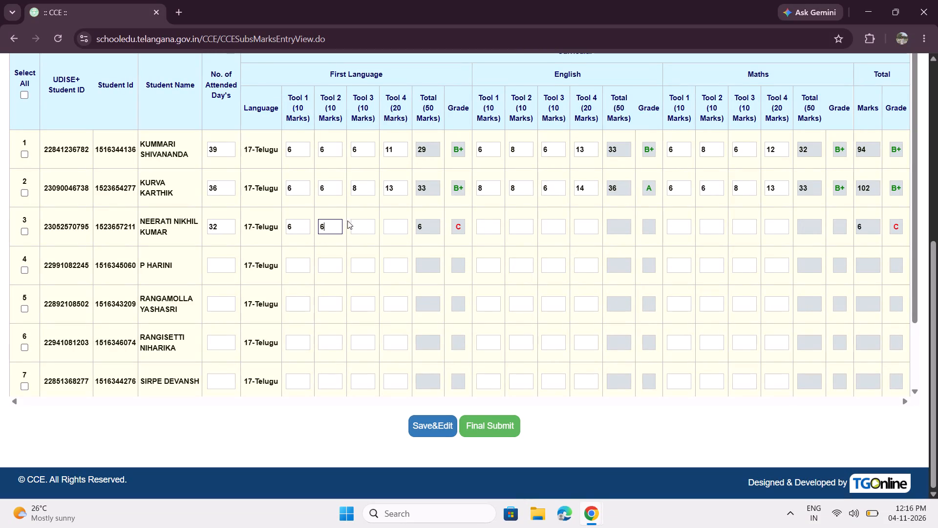
left_click_drag(347, 220, 363, 219)
left_click_drag(363, 219, 362, 224)
left_click(362, 224)
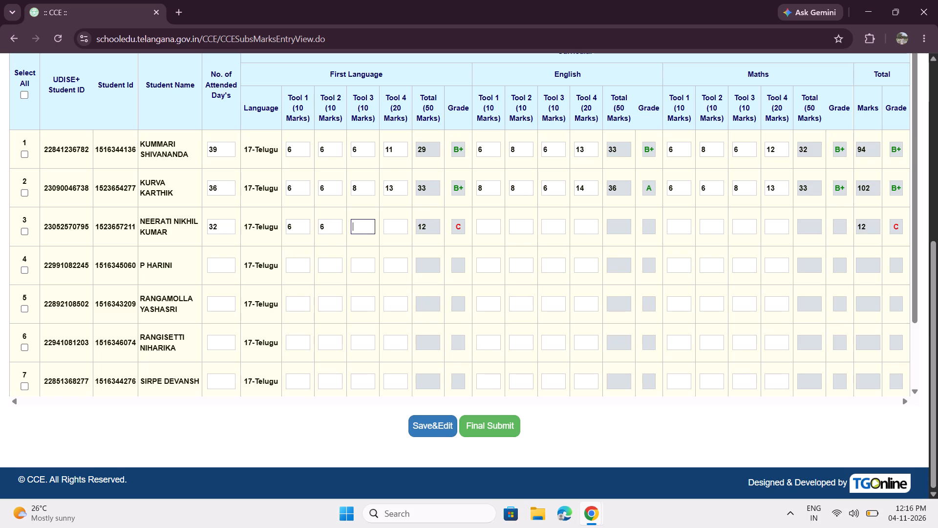
key("4")
left_click(395, 223)
type("11")
key("BackSpace")
key("0")
key("BackSpace")
key("1")
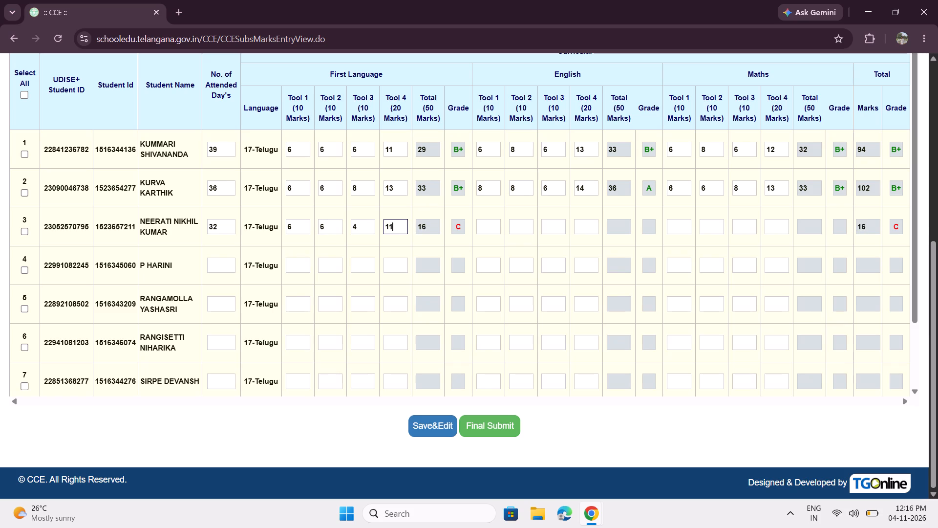
Enter the row 3 student's English marks: Tool 1 6, Tool 2 6, Tool 3 6 and Tool 4 14.
left_click(475, 225)
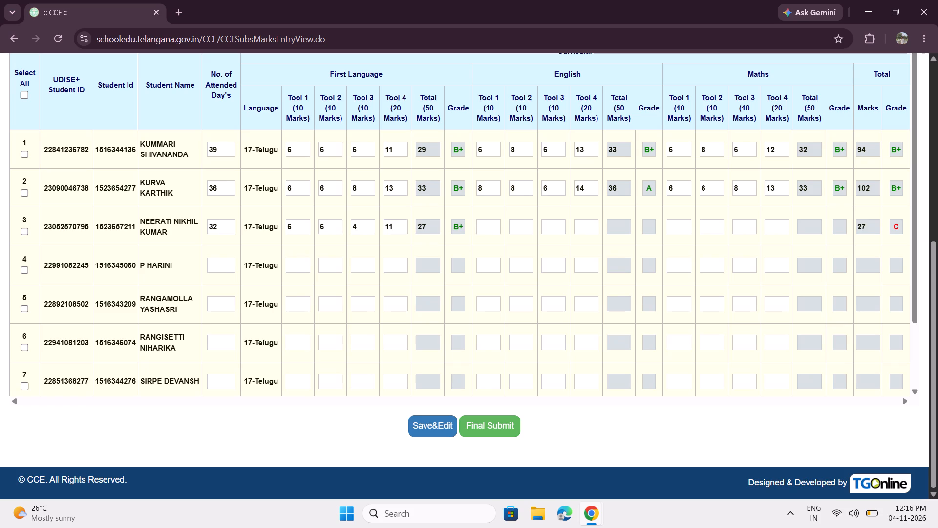
left_click(485, 225)
key("6")
key("6")
key("BackSpace")
left_click(526, 227)
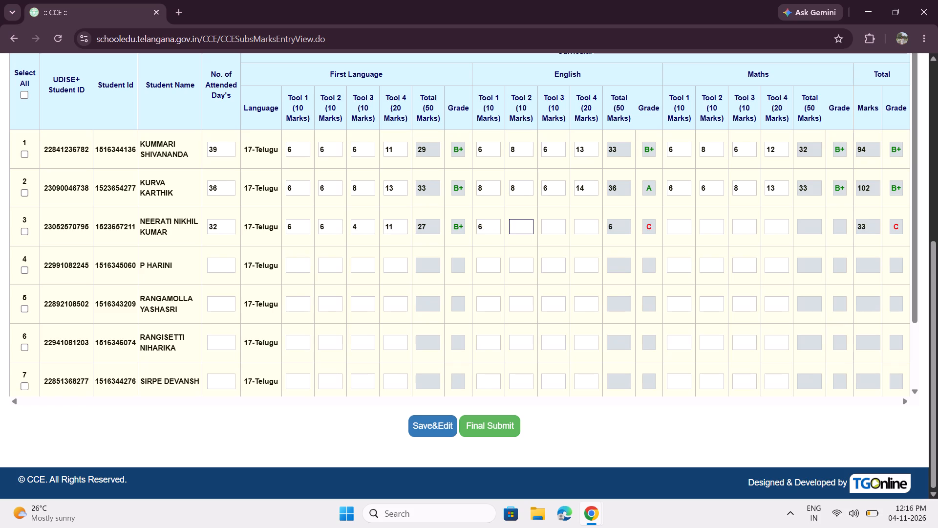
key("6")
left_click(551, 228)
key("6")
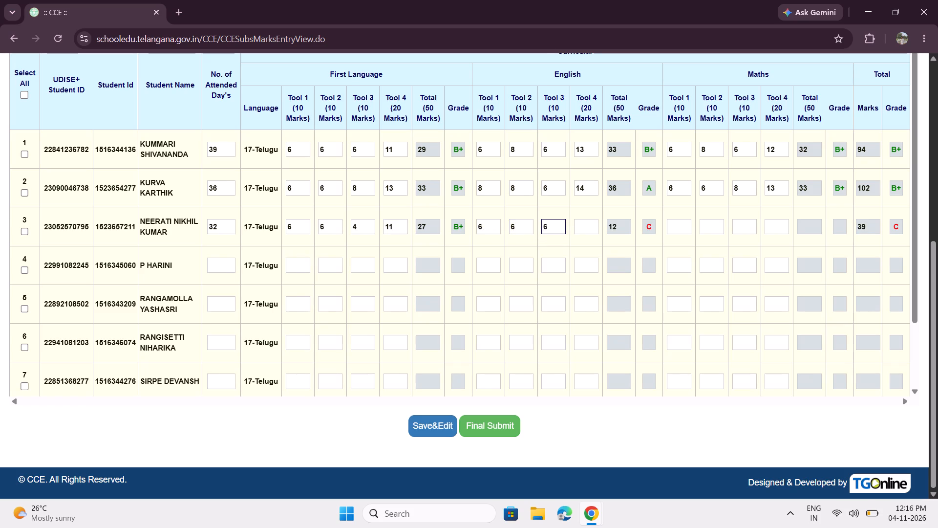
left_click(578, 226)
type("14")
Correct the row 3 student's English marks to 4 for Tool 3 and 10 for Tool 4.
left_click_drag(670, 221, 538, 227)
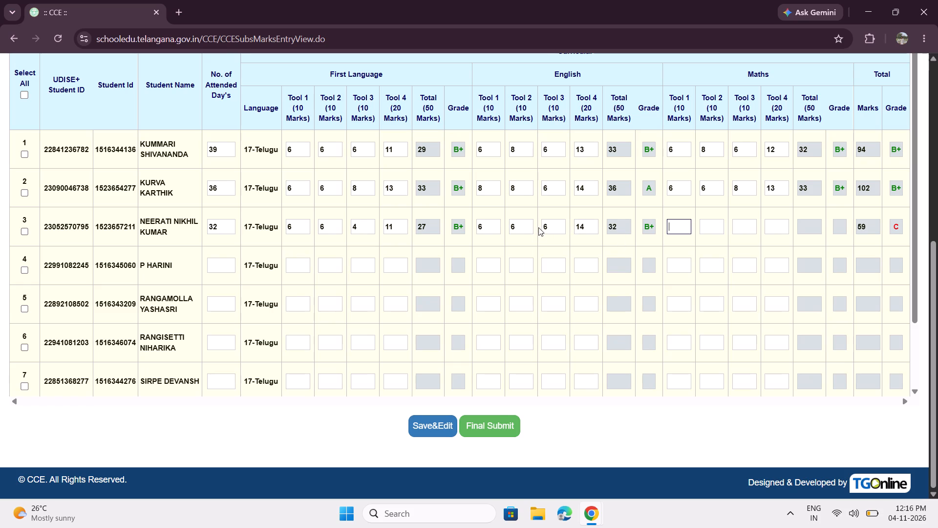
left_click_drag(538, 227, 552, 221)
double_click(552, 221)
key("4")
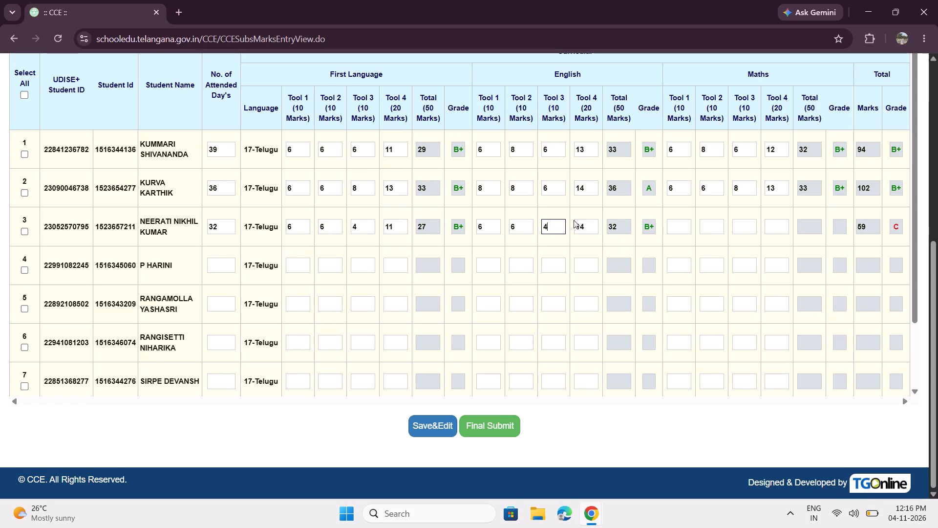
left_click(582, 227)
key("1")
left_click(582, 227)
key("0")
type("10")
left_click(671, 226)
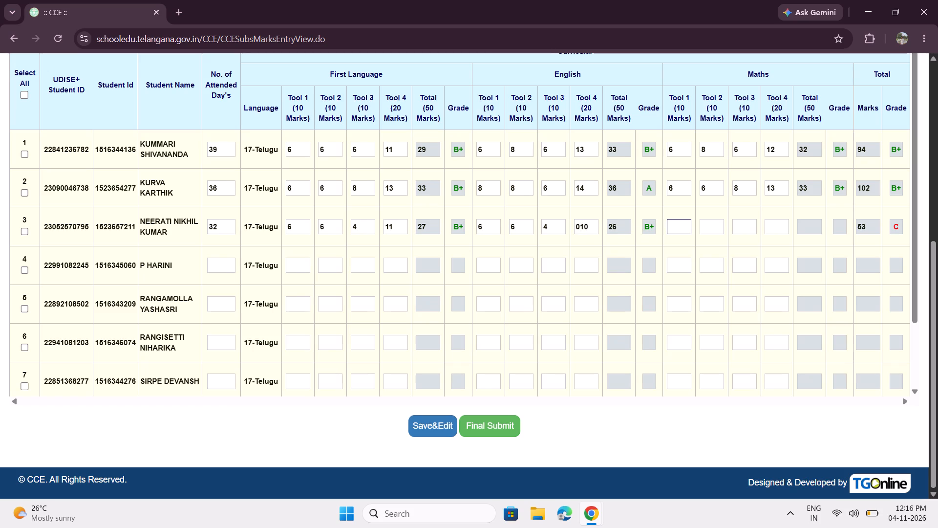
left_click(593, 225)
key("Left")
key("Left")
key("BackSpace")
Enter the row 3 student's Maths marks: Tool 1 6, Tool 2 6, Tool 3 6 and Tool 4 11.
left_click(682, 222)
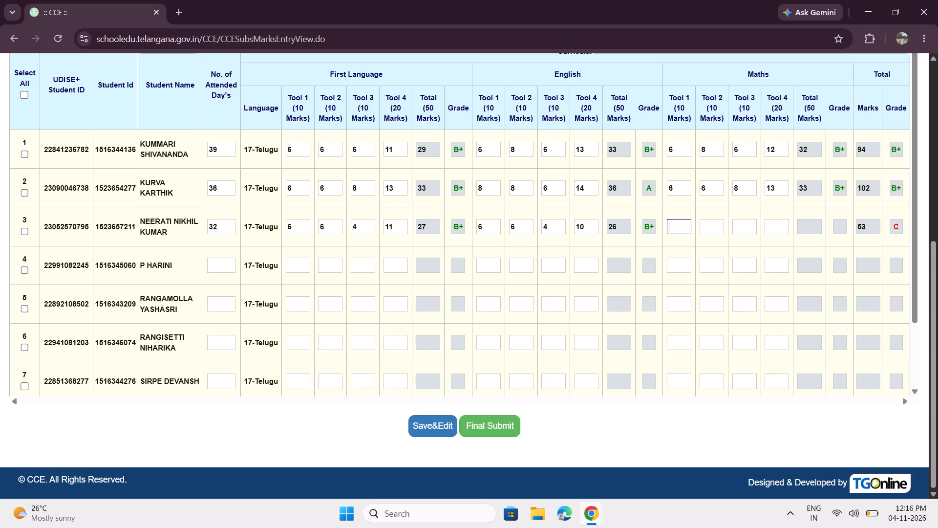
key("6")
left_click_drag(713, 225, 748, 220)
key("6")
left_click(748, 220)
key("6")
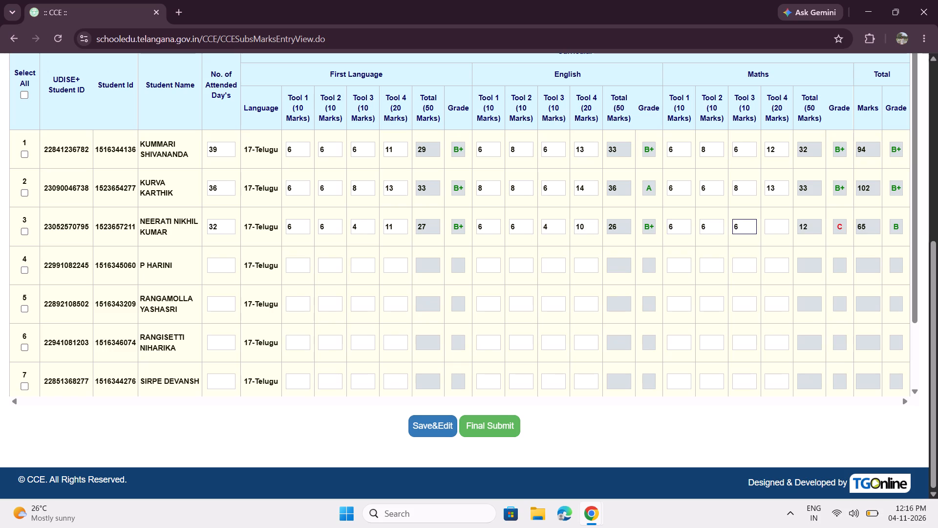
left_click(781, 225)
key("1")
key("1")
left_click_drag(847, 229, 461, 305)
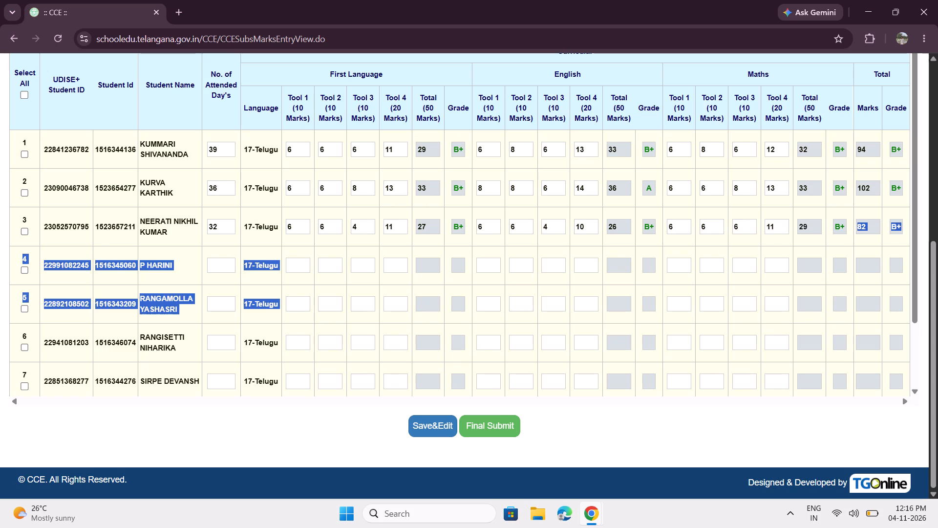
left_click_drag(461, 305, 191, 242)
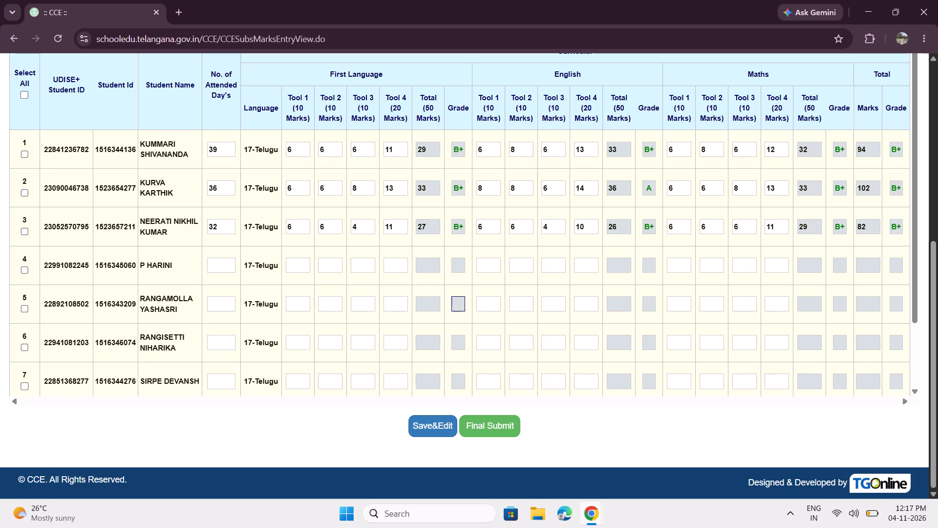
For the row 4 student, enter 39 attended days and First Language marks 8, 8, 6 and 14 for Tools 1 to 4.
left_click(212, 263)
type("39")
left_click(297, 261)
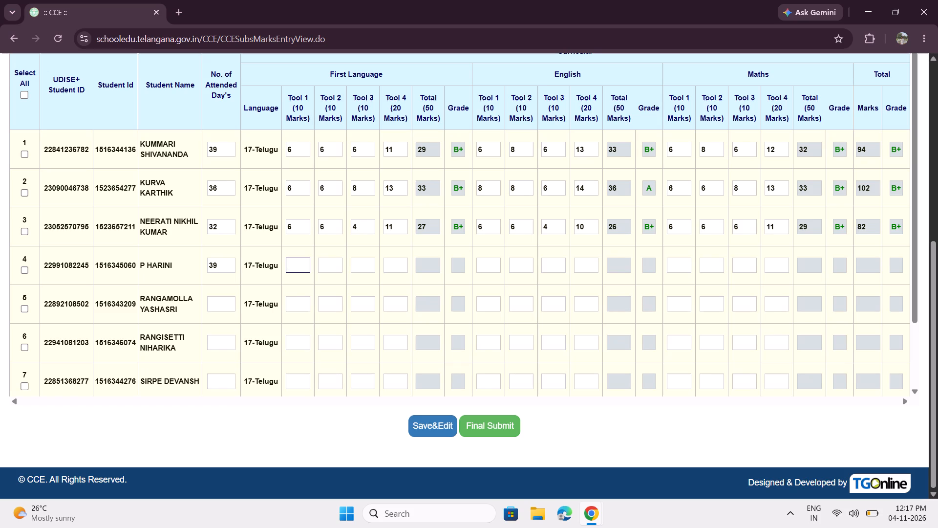
type("88")
key("BackSpace")
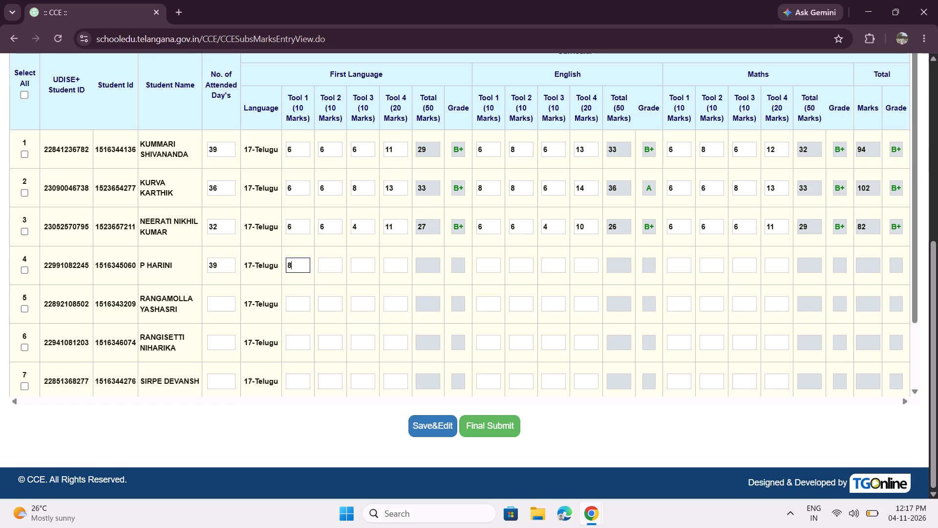
left_click(321, 267)
key("8")
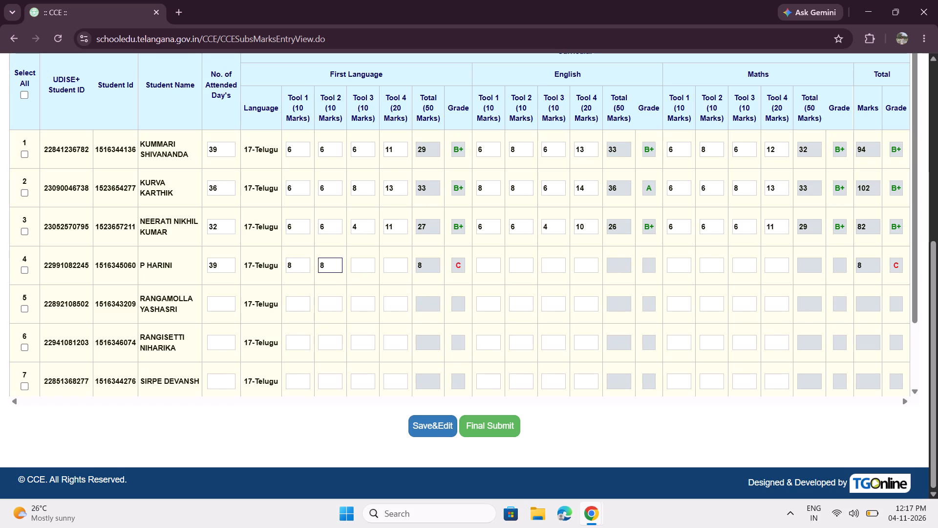
left_click(357, 266)
key("6")
left_click(404, 270)
type("14")
Enter the row 4 student's English marks: Tool 1 8, Tool 2 8, Tool 3 6 and Tool 4 14.
left_click(482, 265)
key("8")
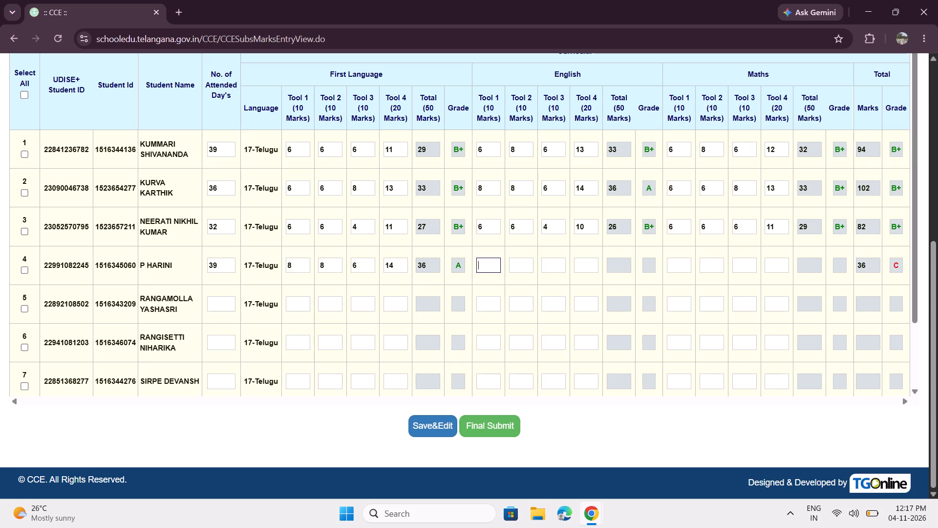
left_click(524, 263)
key("8")
key("8")
key("BackSpace")
left_click_drag(558, 269, 592, 269)
key("6")
left_click(592, 269)
key("4")
key("1")
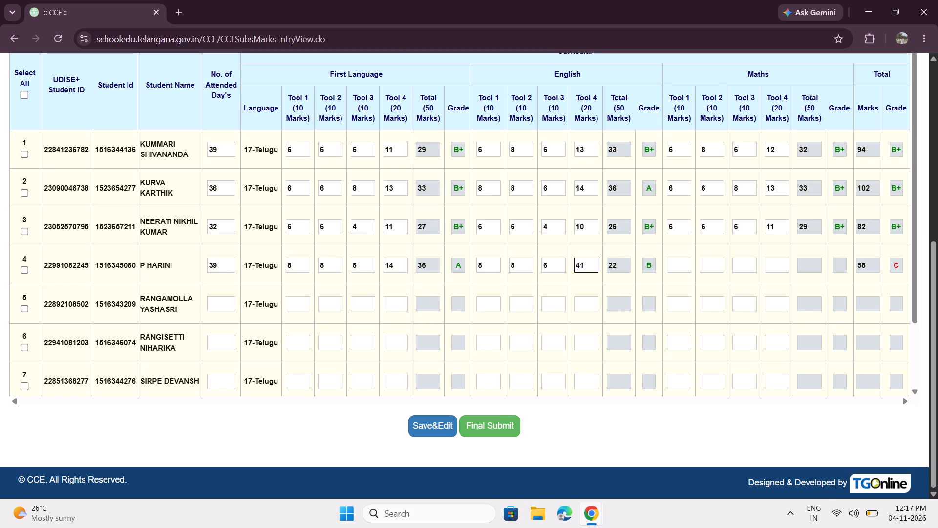
key("BackSpace")
key("BackSpace")
type("14")
Enter the row 4 student's Maths marks: Tool 1 8, Tool 2 8, Tool 3 6 and Tool 4 14.
left_click_drag(665, 268, 679, 263)
left_click(679, 263)
key("8")
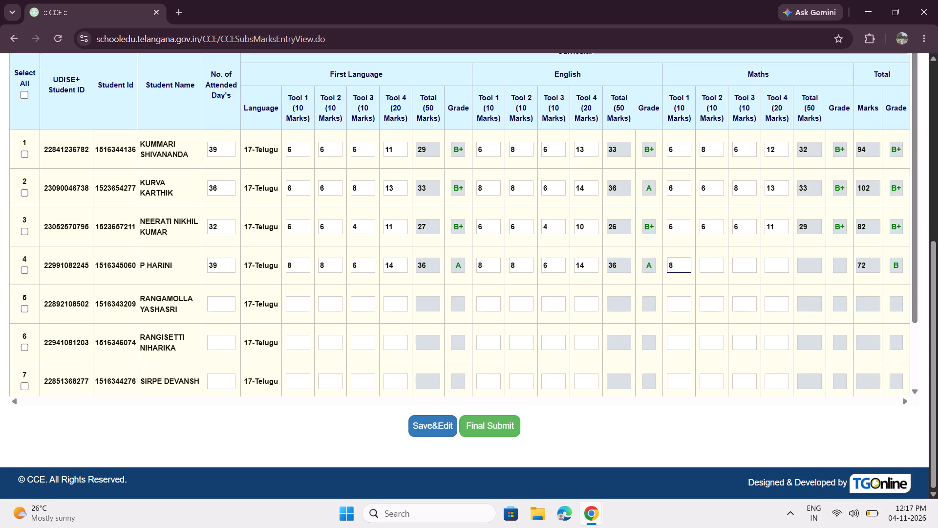
left_click_drag(708, 262, 742, 263)
key("8")
left_click(742, 263)
key("6")
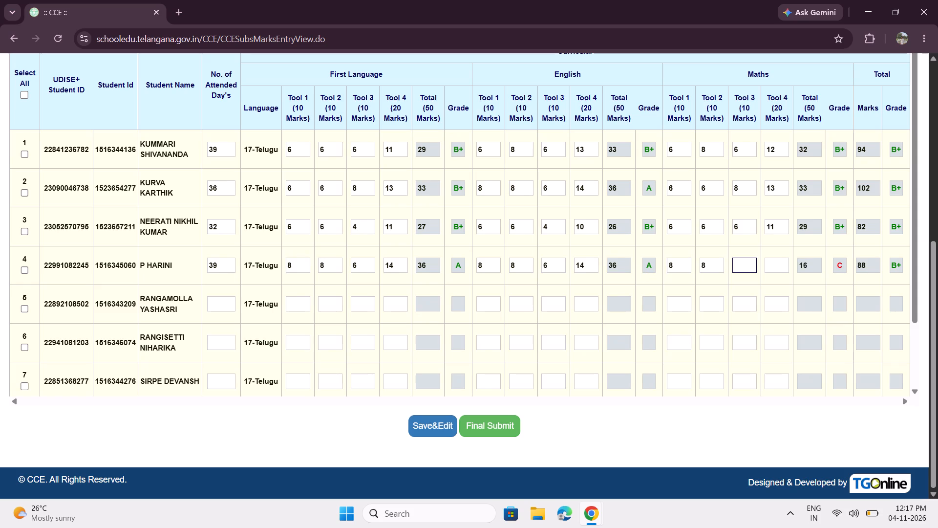
left_click(781, 267)
type("14")
left_click_drag(835, 254, 672, 294)
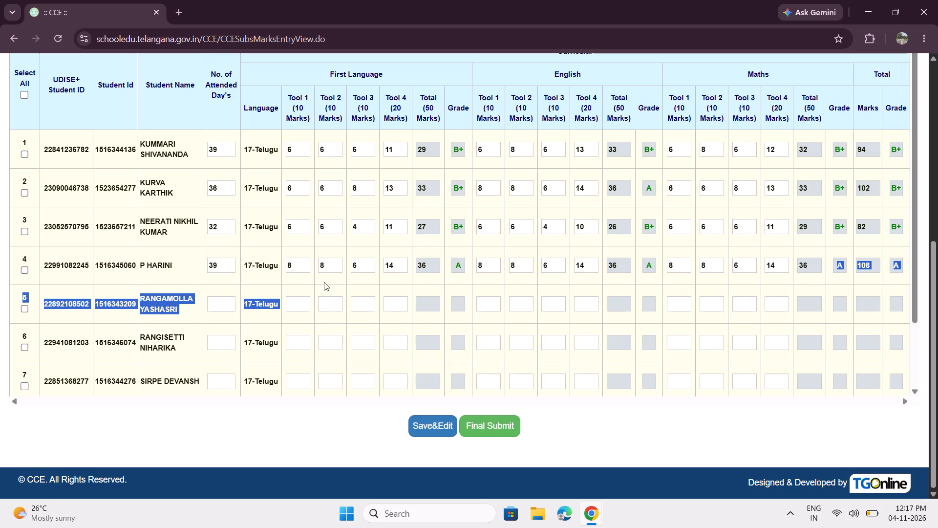
Open the row 5 student's number of attended days for entry.
left_click(215, 291)
left_click(215, 296)
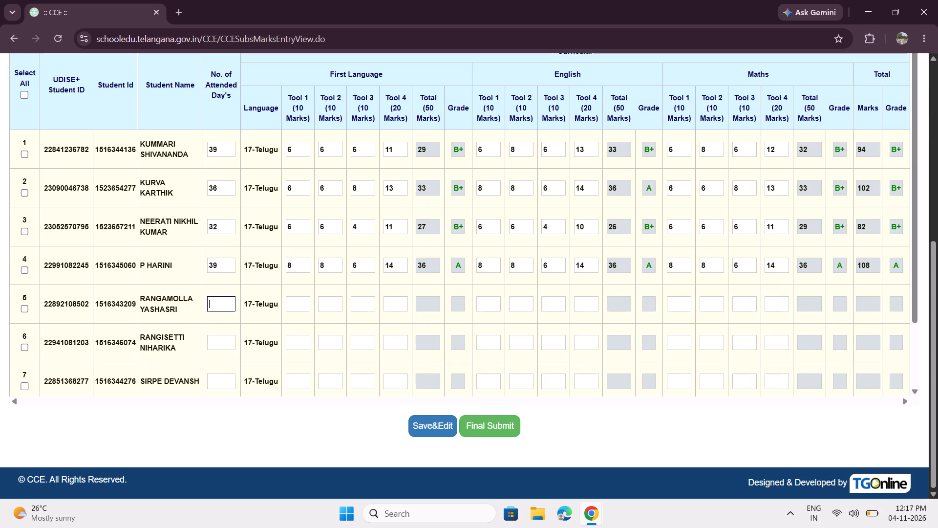
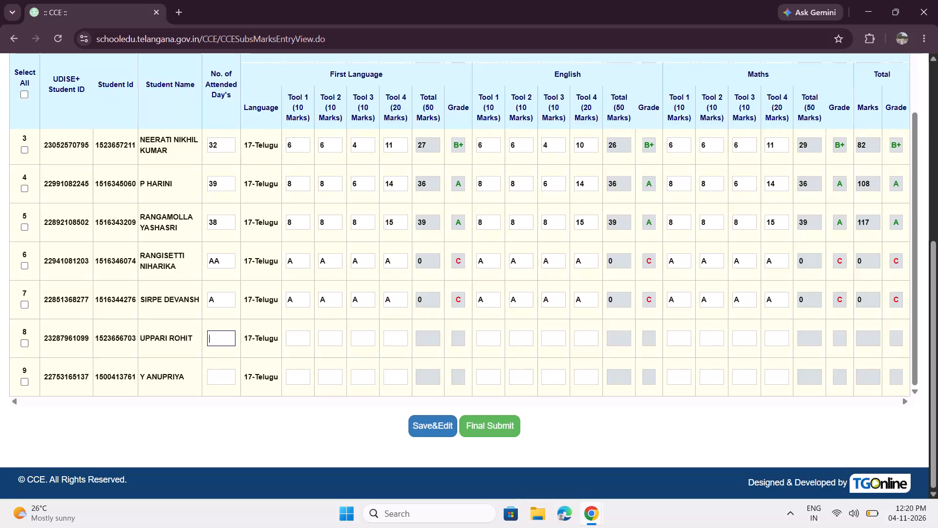
For the row 8 student, enter 37 attended days and First Language marks 6, 6, 4 and 10 for Tools 1 to 4.
type("37")
left_click(300, 341)
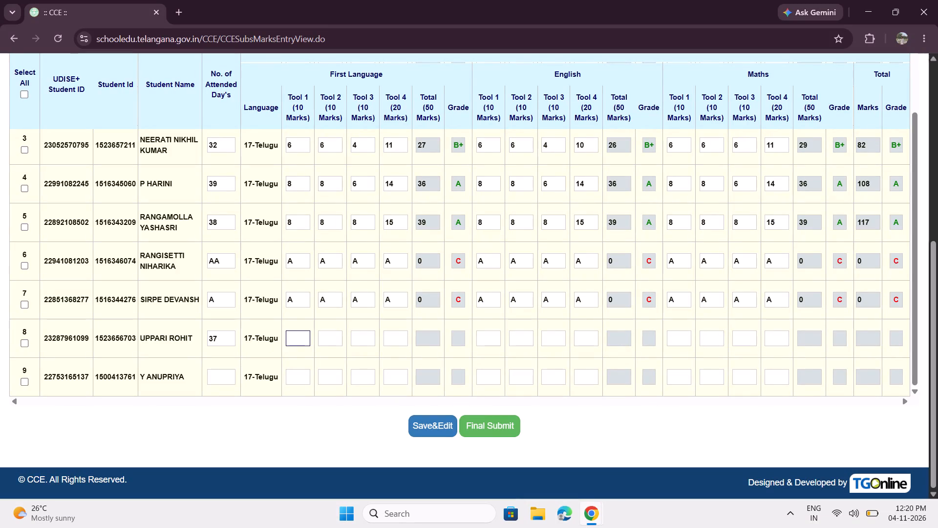
type("66")
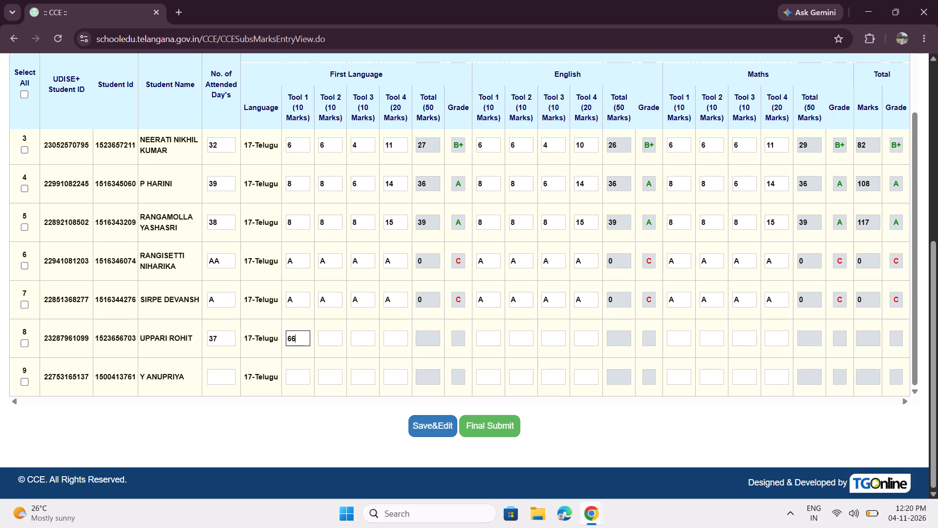
key("BackSpace")
left_click(329, 341)
key("6")
left_click(356, 338)
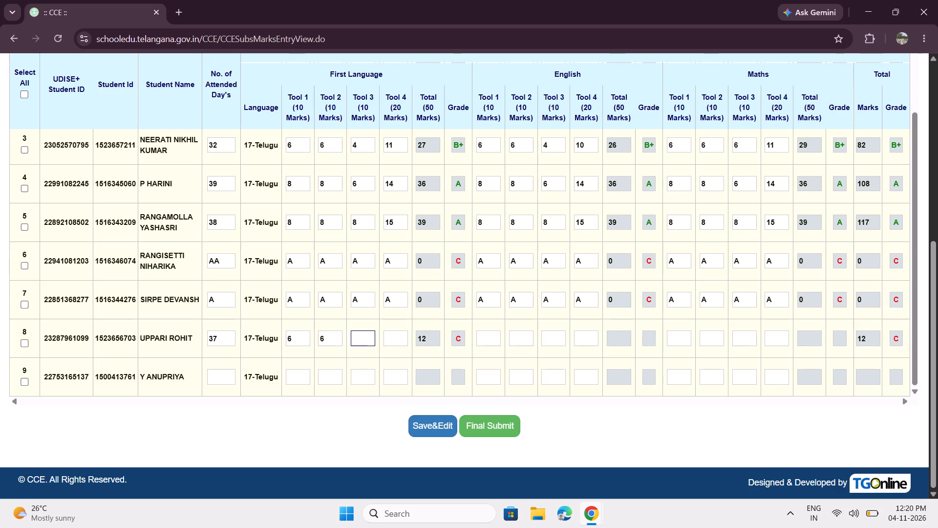
key("4")
left_click(392, 345)
type("10")
Enter the row 8 student's English marks: Tool 1 4, Tool 2 4, Tool 3 4 and Tool 4 10.
left_click(485, 339)
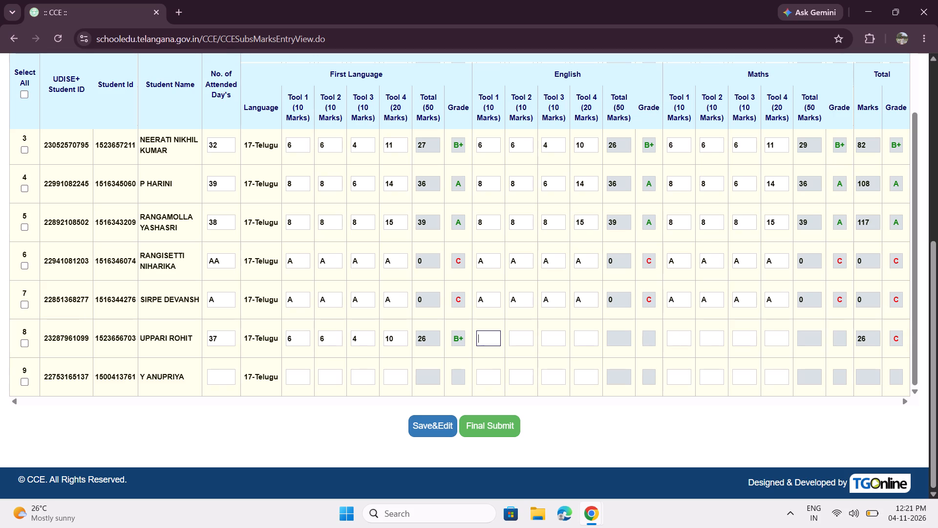
key("6")
left_click(485, 339)
key("BackSpace")
key("4")
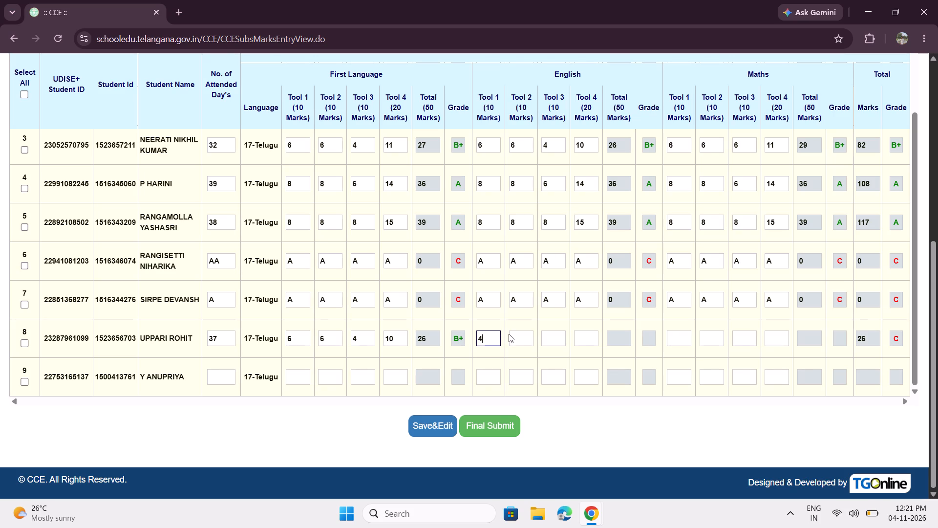
left_click(512, 334)
key("4")
left_click(555, 339)
key("4")
left_click(582, 345)
type("10")
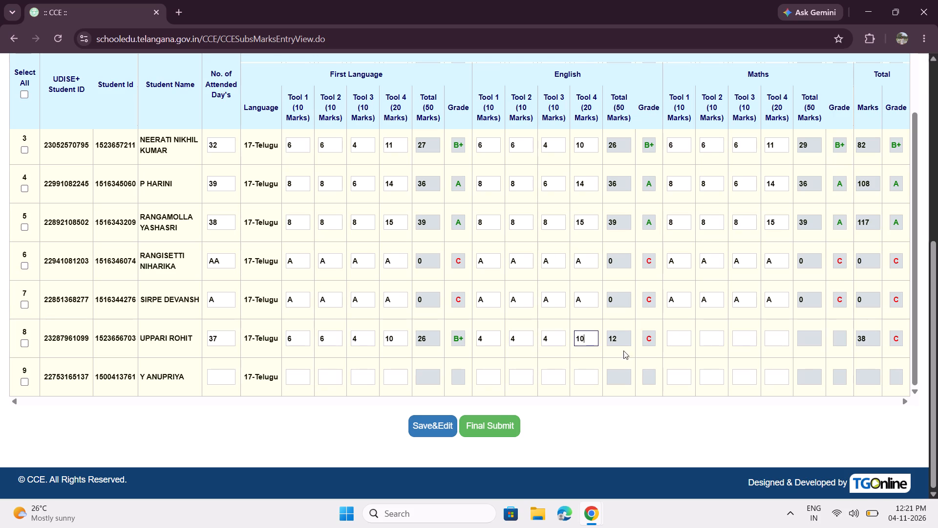
left_click(670, 342)
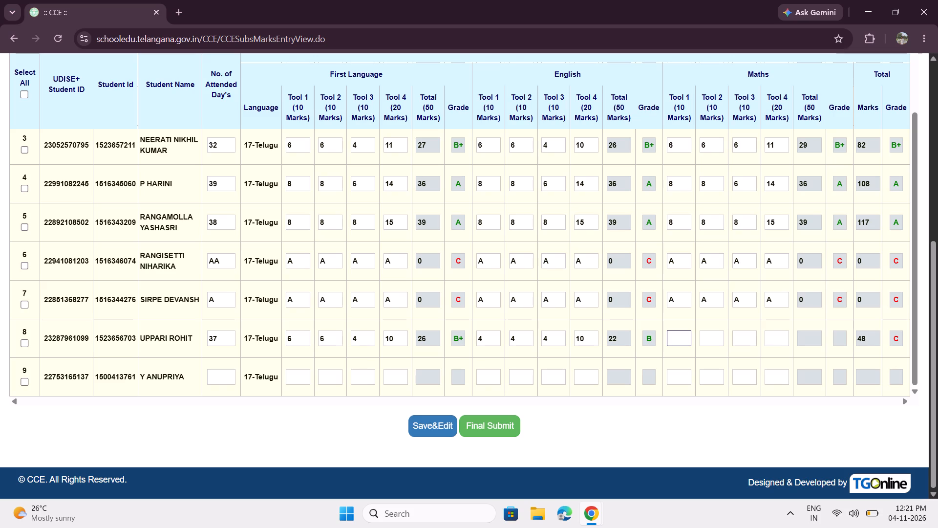
Change the row 8 student's English marks to 8 for Tool 4 and 6 for Tool 3.
double_click(590, 339)
key("8")
double_click(676, 336)
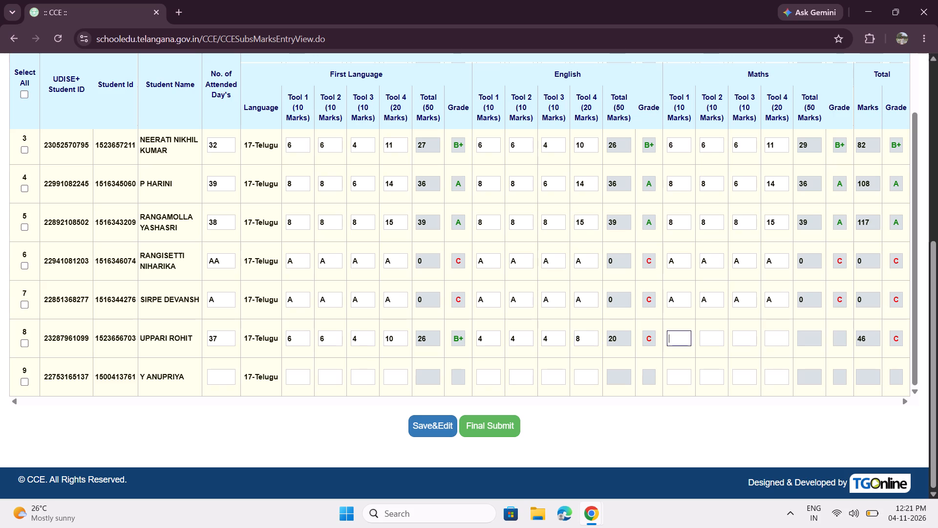
left_click(561, 335)
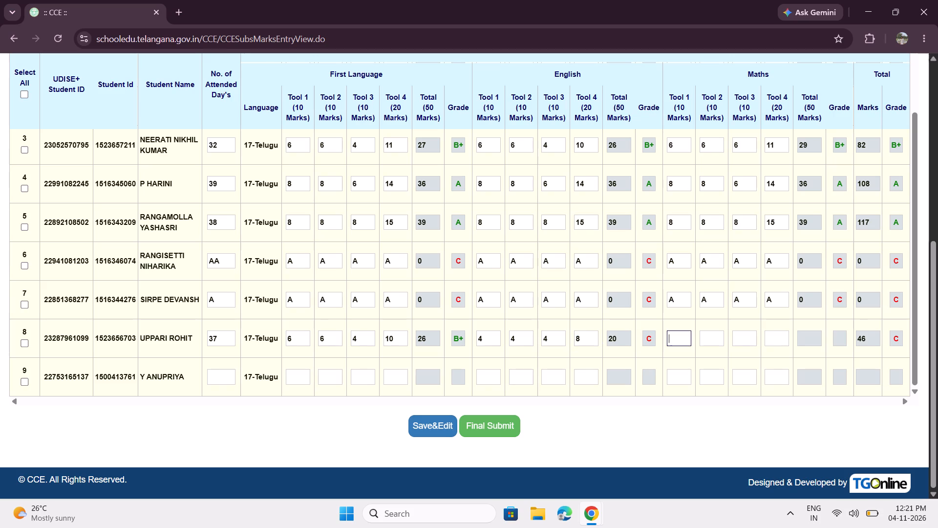
double_click(561, 335)
key("6")
Enter the row 8 student's Maths marks: Tool 1 4, Tool 2 4, Tool 3 6 and Tool 4 8.
left_click(658, 335)
left_click(671, 340)
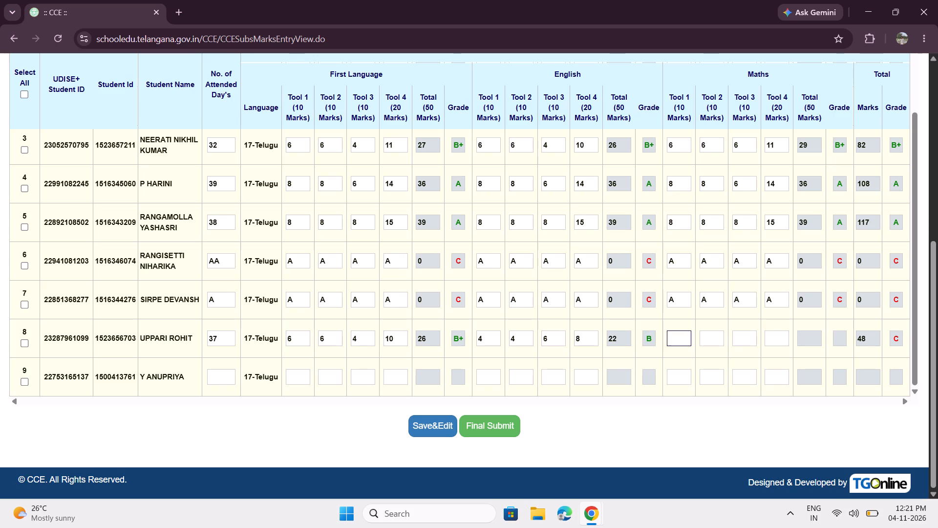
left_click(671, 337)
key("4")
left_click(710, 335)
key("4")
left_click(736, 337)
key("6")
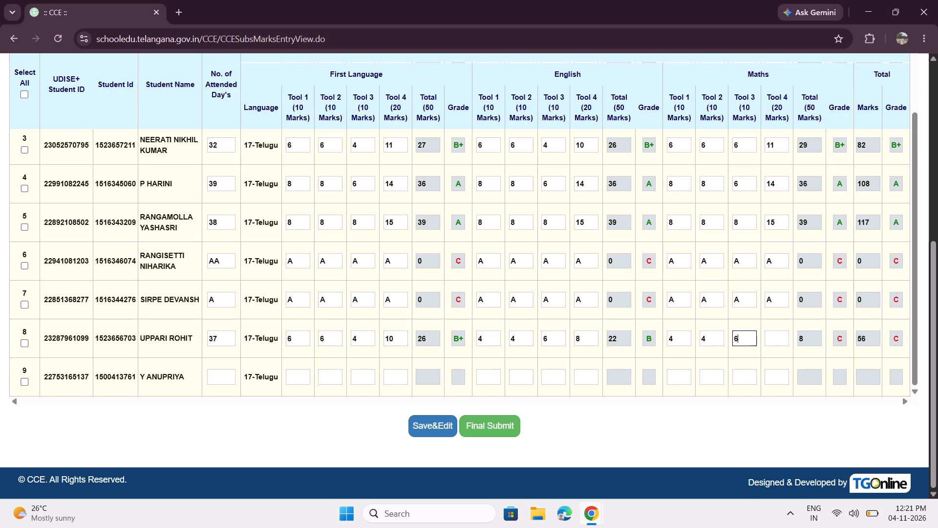
left_click(786, 340)
key("8")
left_click(835, 341)
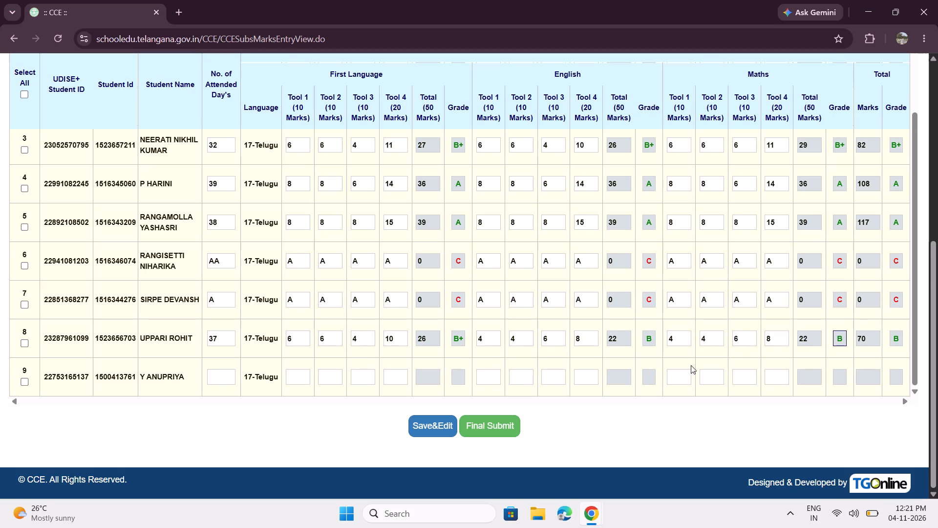
Open the row 9 student's number of attended days for entry.
left_click(209, 373)
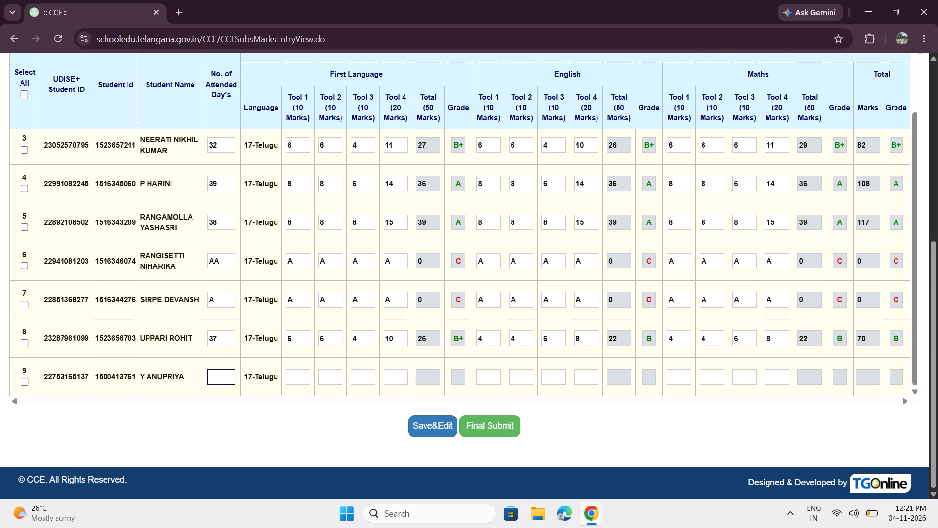
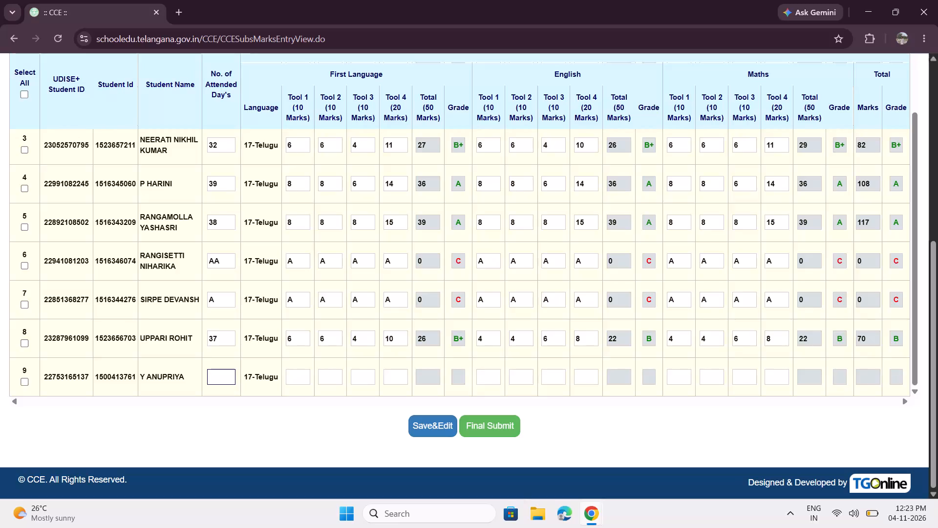
Set the row 9 student's number of attended days to 40.
type("40")
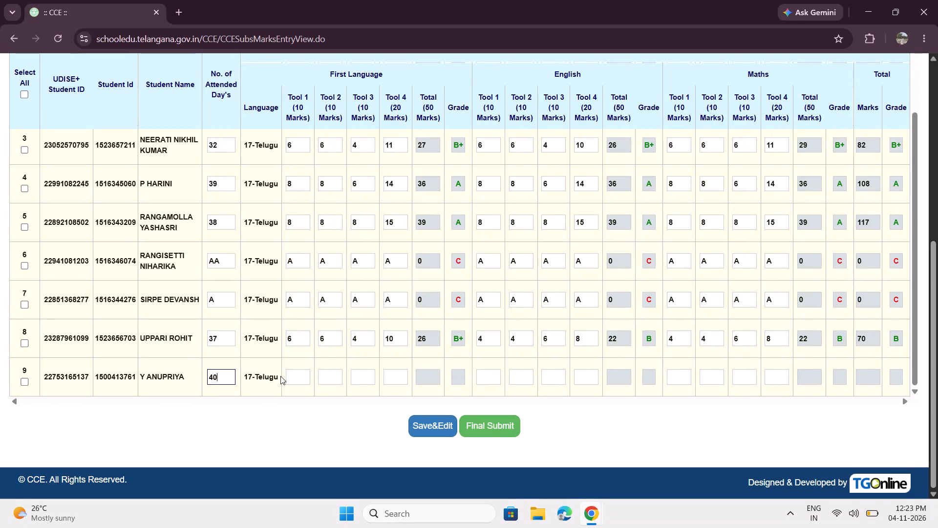
Enter the row 9 student's First Language marks: Tool 1 6, Tool 2 6, Tool 3 4 and Tool 4 10.
left_click(292, 374)
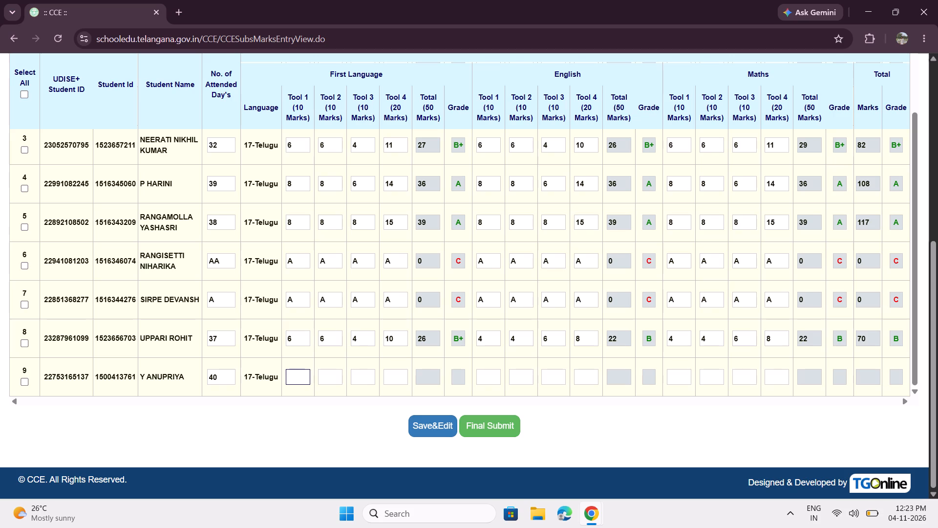
key("6")
double_click(319, 374)
key("6")
left_click(353, 373)
key("4")
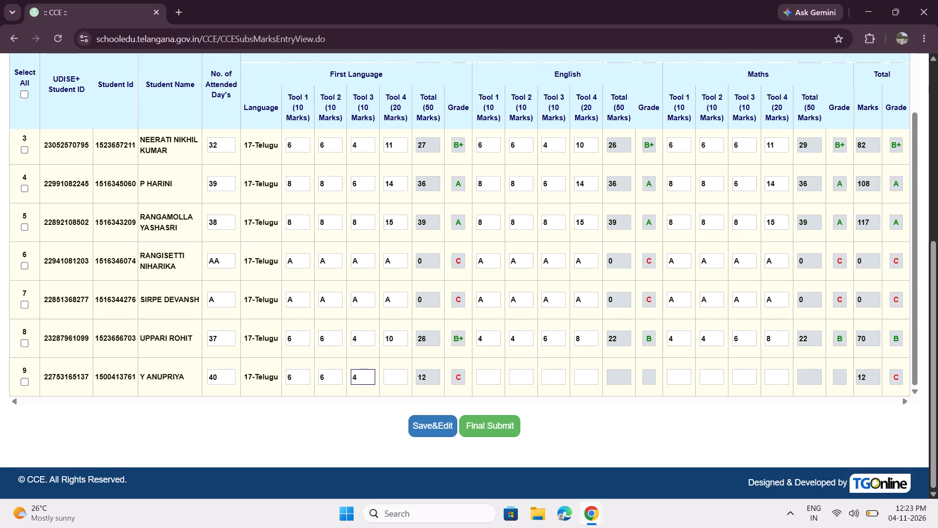
left_click(389, 377)
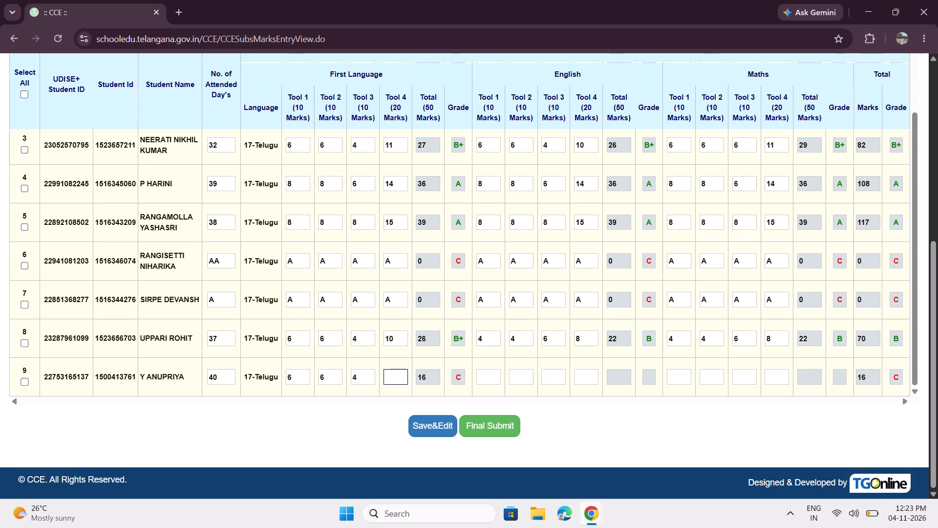
type("10")
Enter the row 9 student's English marks: Tool 1 4, Tool 2 4, Tool 3 6 and Tool 4 9.
left_click(480, 377)
key("4")
left_click(515, 376)
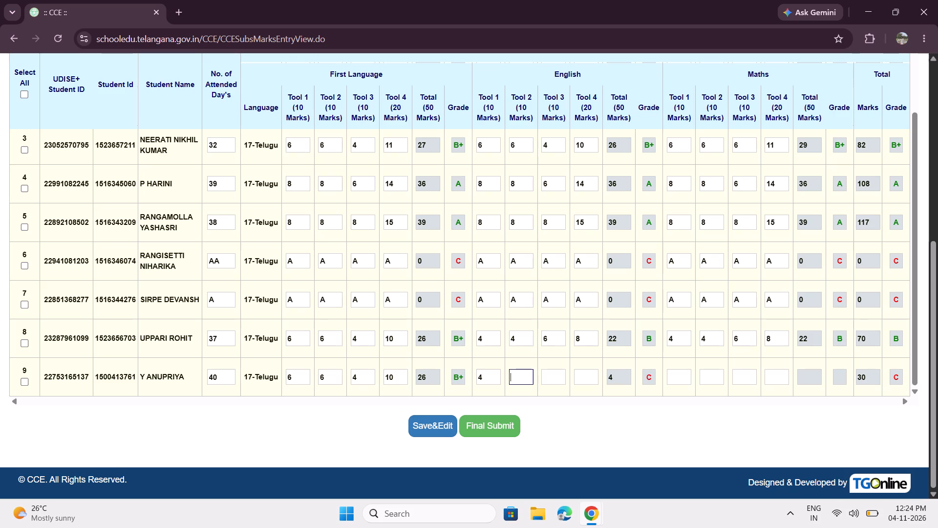
key("4")
left_click(547, 378)
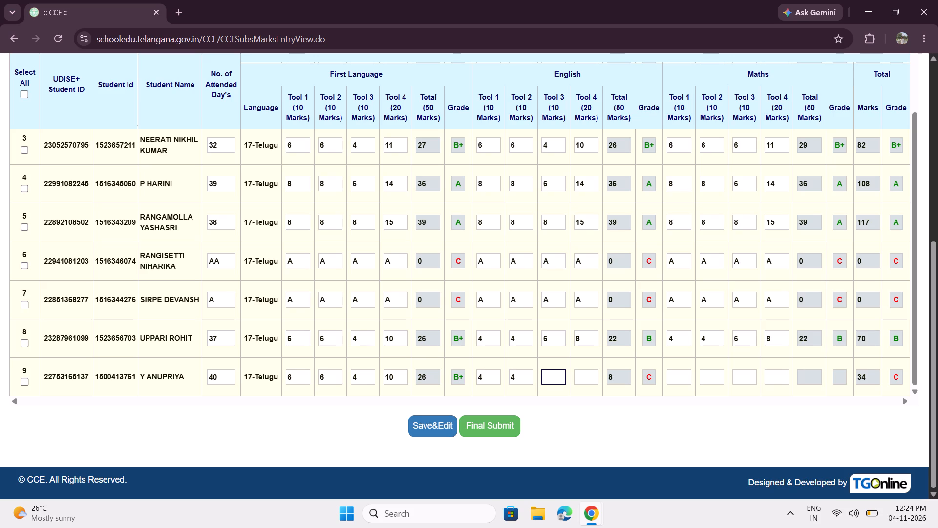
key("6")
left_click(580, 379)
key("1")
key("BackSpace")
key("9")
Enter the row 9 student's Maths marks: Tool 1 4, Tool 2 6, Tool 3 4 and Tool 4 9.
left_click(666, 373)
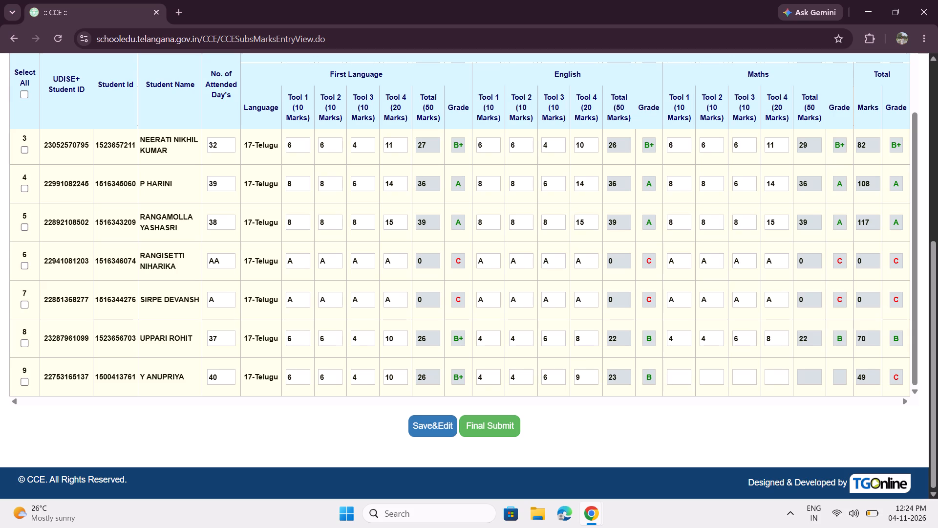
left_click(682, 377)
key("4")
left_click(709, 377)
key("4")
left_click(738, 377)
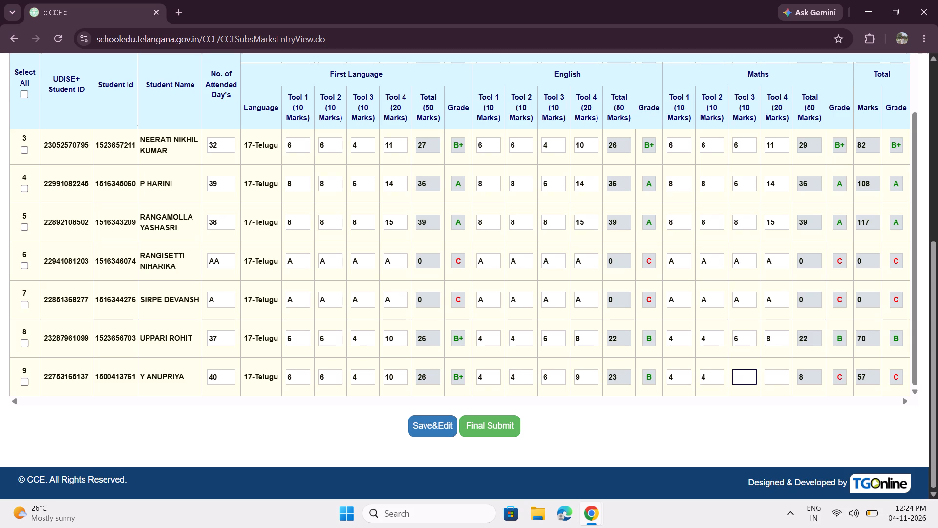
double_click(707, 375)
key("6")
double_click(736, 375)
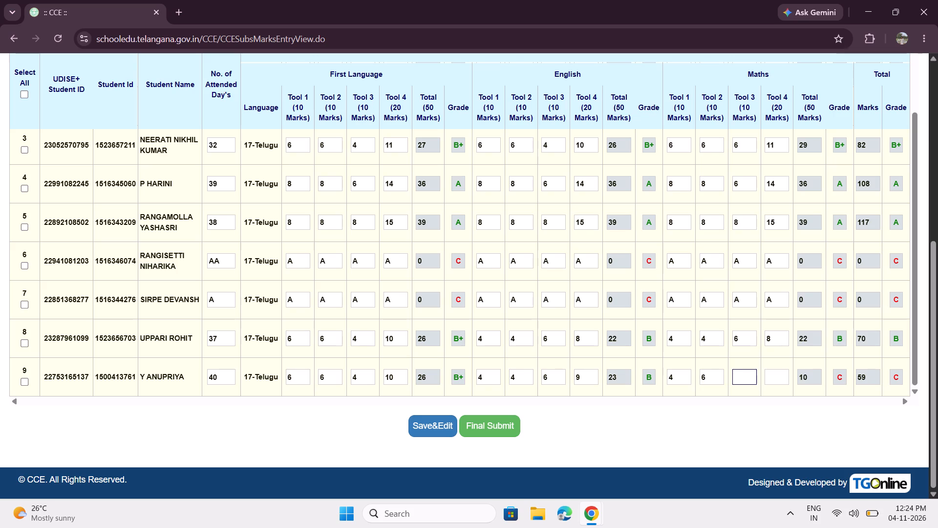
key("4")
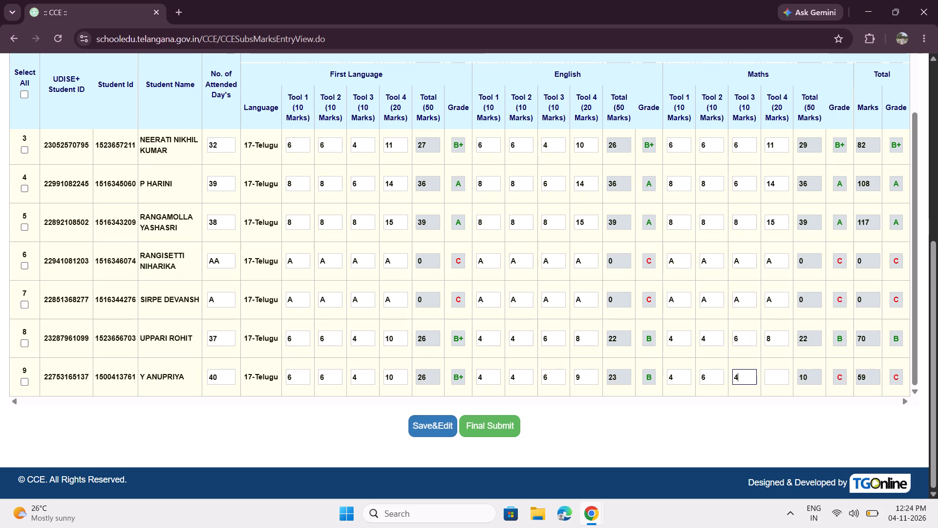
left_click(770, 375)
key("9")
left_click(819, 376)
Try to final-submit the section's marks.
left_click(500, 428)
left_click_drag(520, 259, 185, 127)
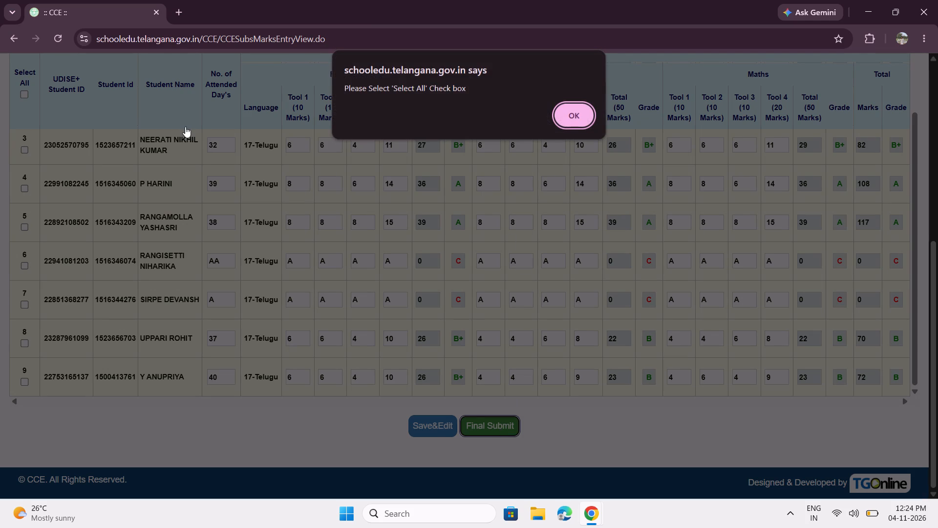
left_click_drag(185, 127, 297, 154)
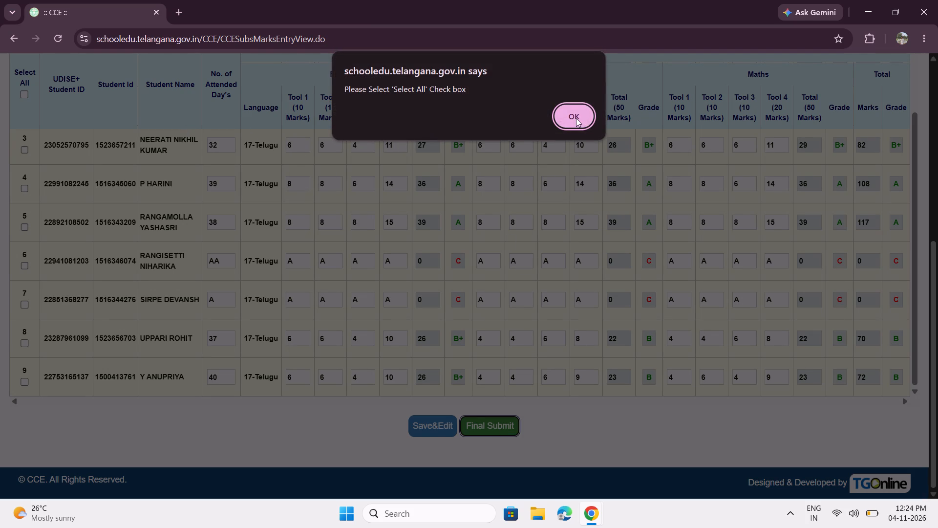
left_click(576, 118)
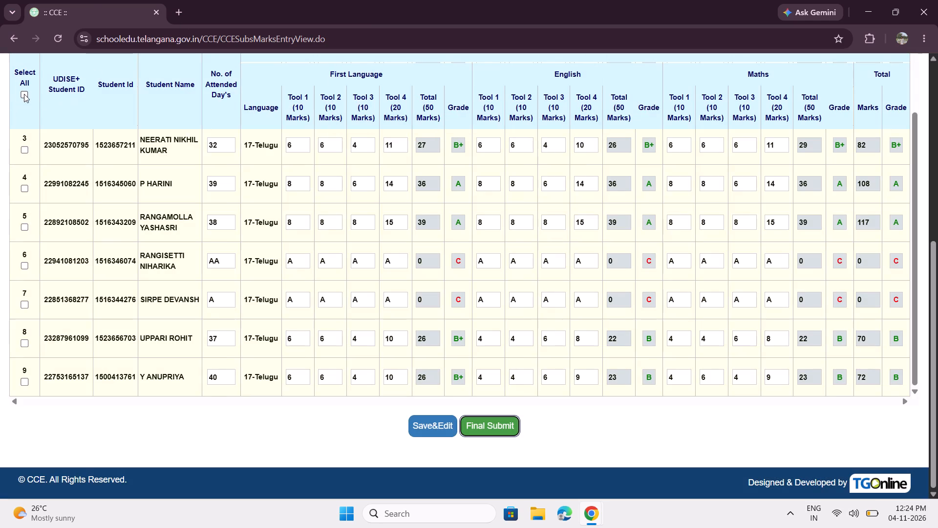
Select all students in the table and try to final-submit their marks.
left_click(28, 92)
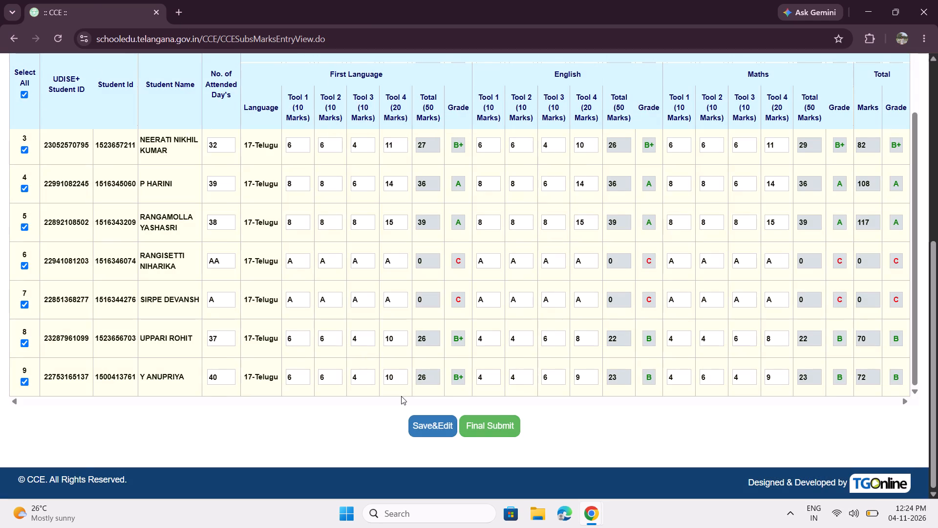
left_click(490, 433)
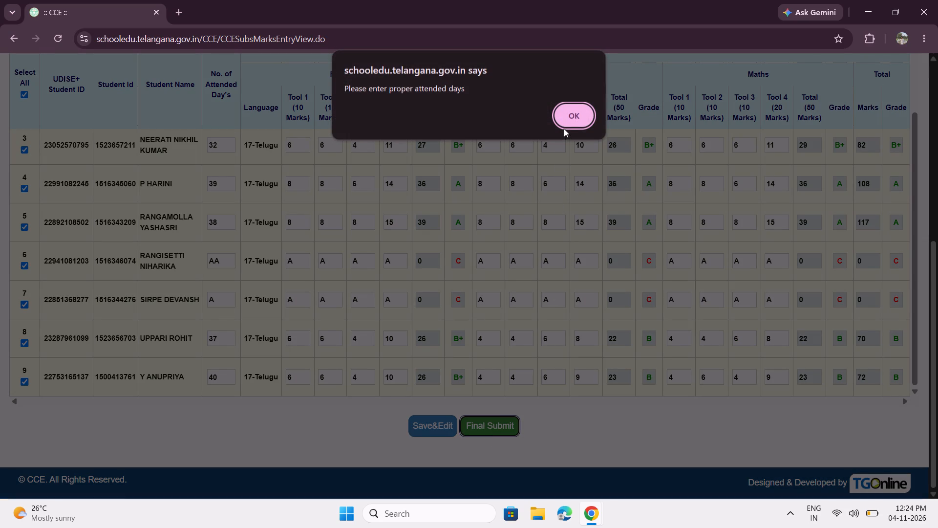
left_click(565, 115)
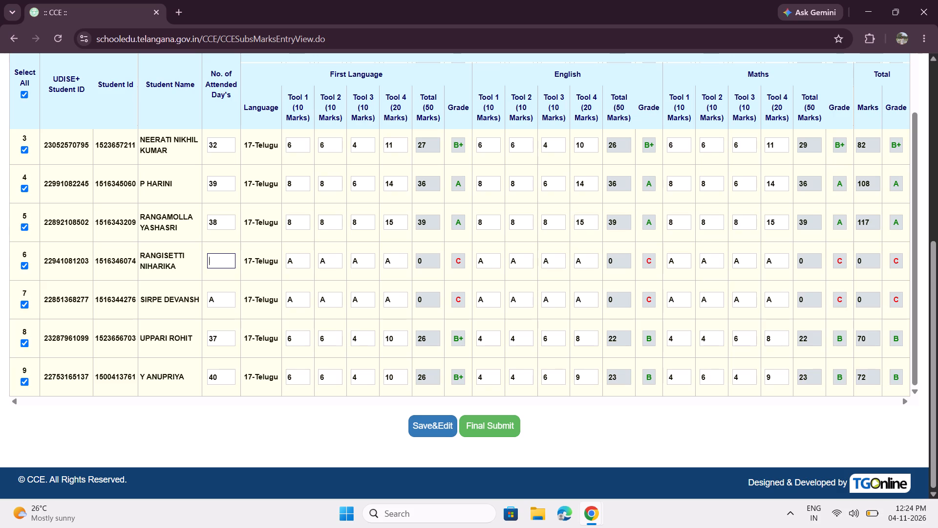
Mark the row 6 student's number of attended days as A.
key("Up")
key("Up")
left_click(229, 278)
key("Up")
key("Up")
key("Up")
key("Up")
key("Up")
key("Up")
key("Up")
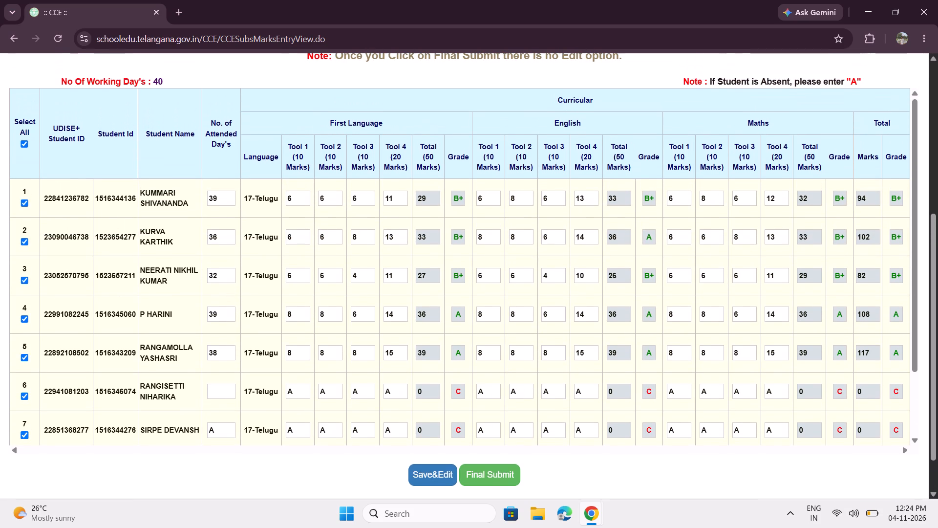
key("Down")
key("Down")
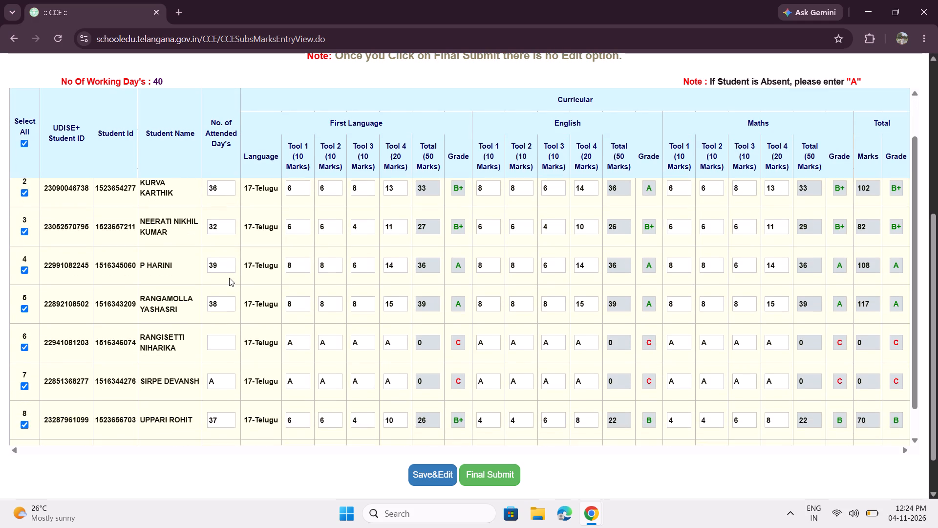
key("Down")
key("Down")
key("Down")
key("Down")
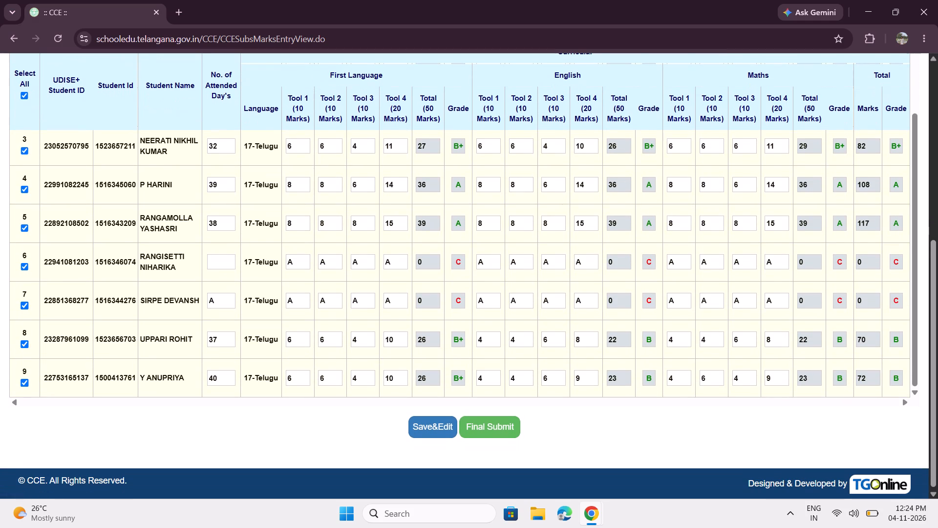
left_click(218, 263)
key("a")
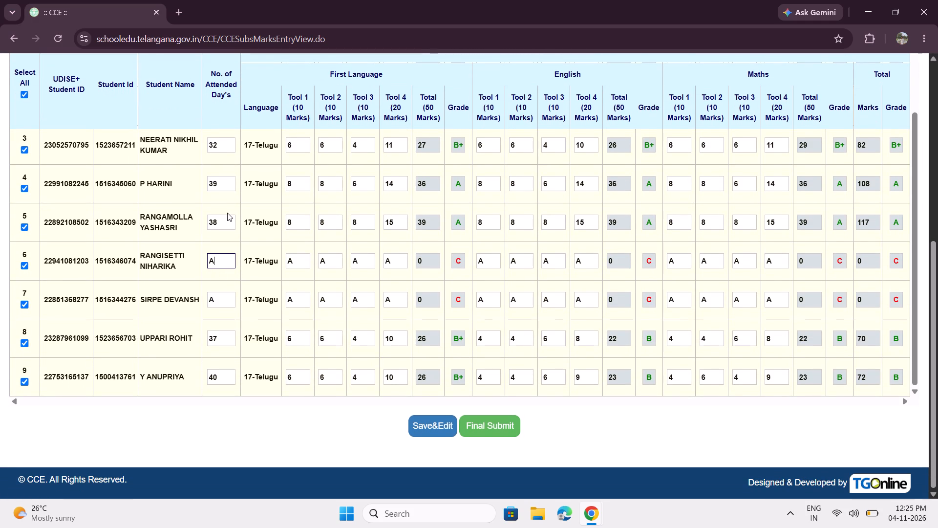
Review the attended days and subject marks of all students from row 1 to row 9.
double_click(239, 204)
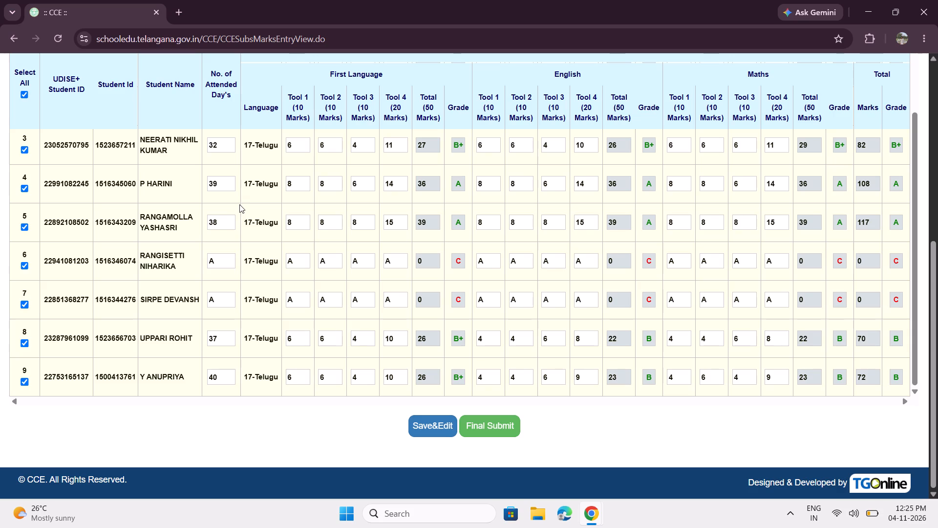
left_click(239, 206)
key("Up")
key("Up")
key("Up")
key("Up")
key("Up")
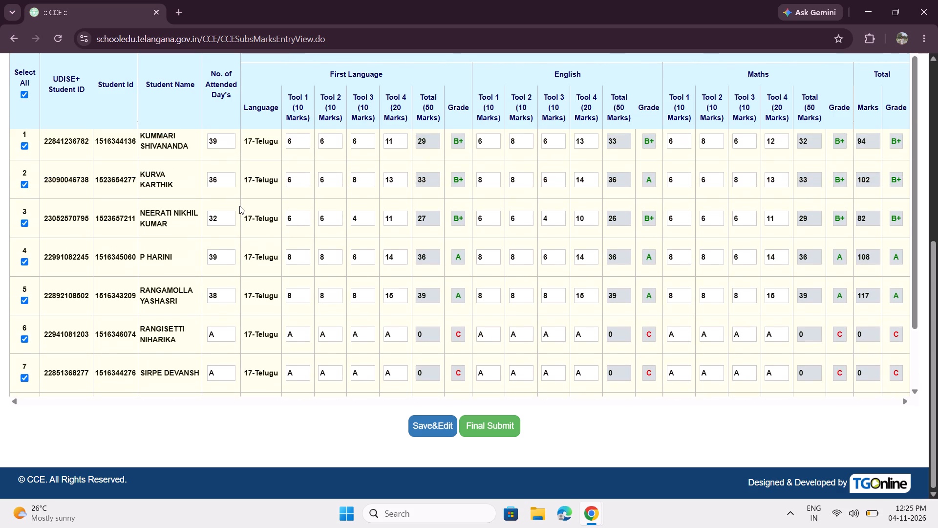
key("Up")
key("Up")
key("Up")
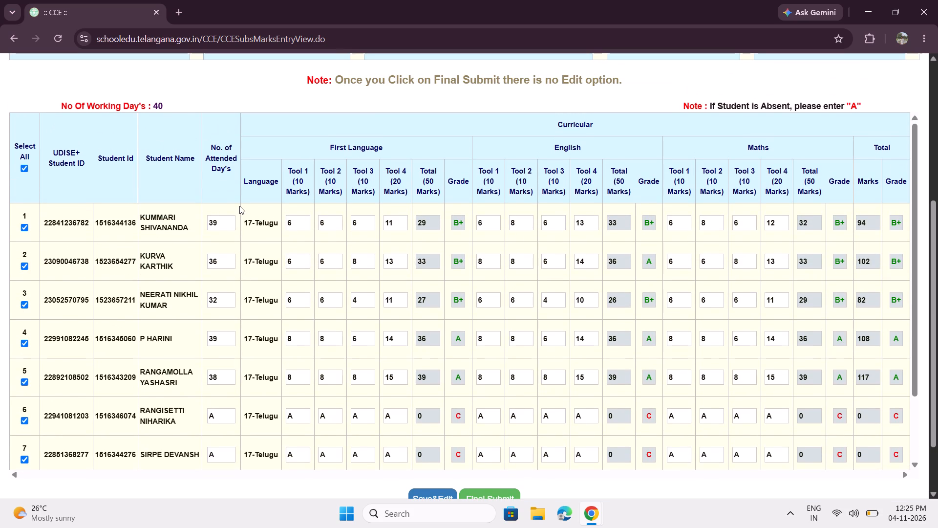
key("Down")
key("Down")
key("Down")
key("Down")
key("Down")
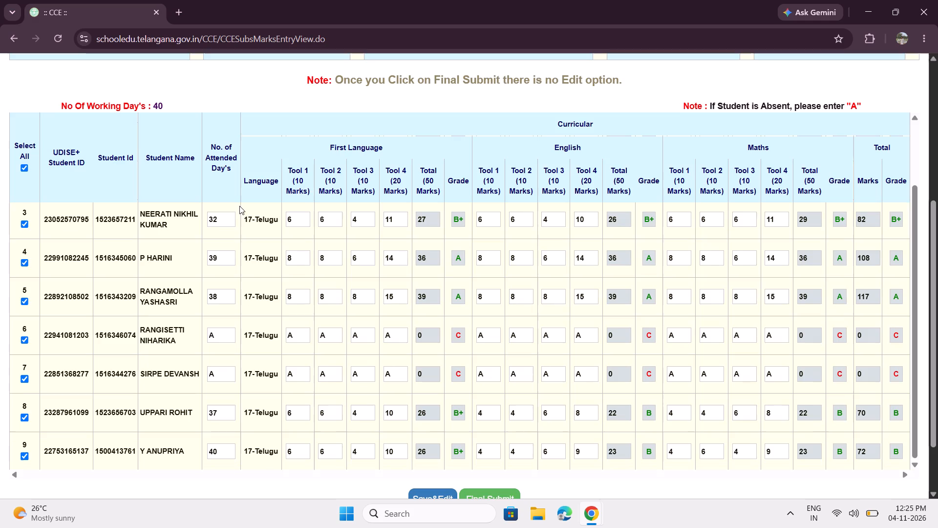
Final-submit the marks of all students in FA1 class 2 section B and accept the submission.
key("Down")
key("Down")
key("Down")
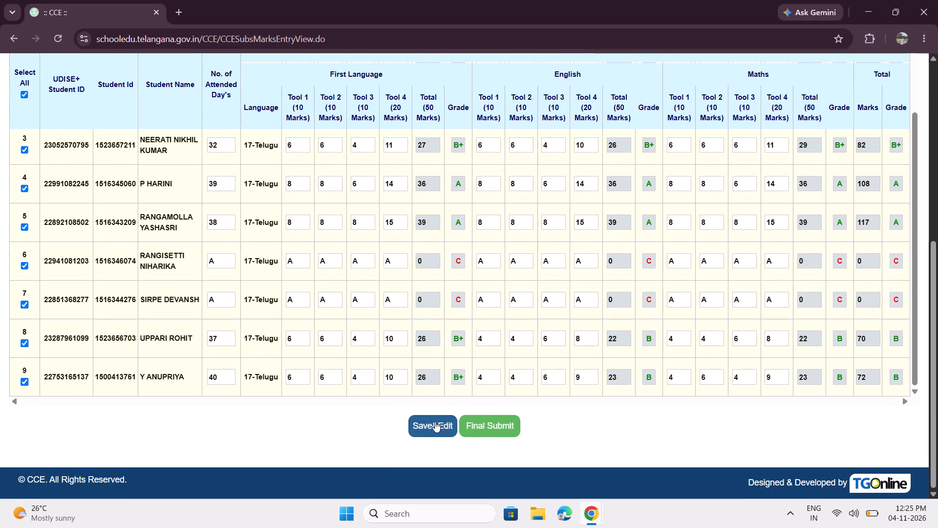
left_click(473, 420)
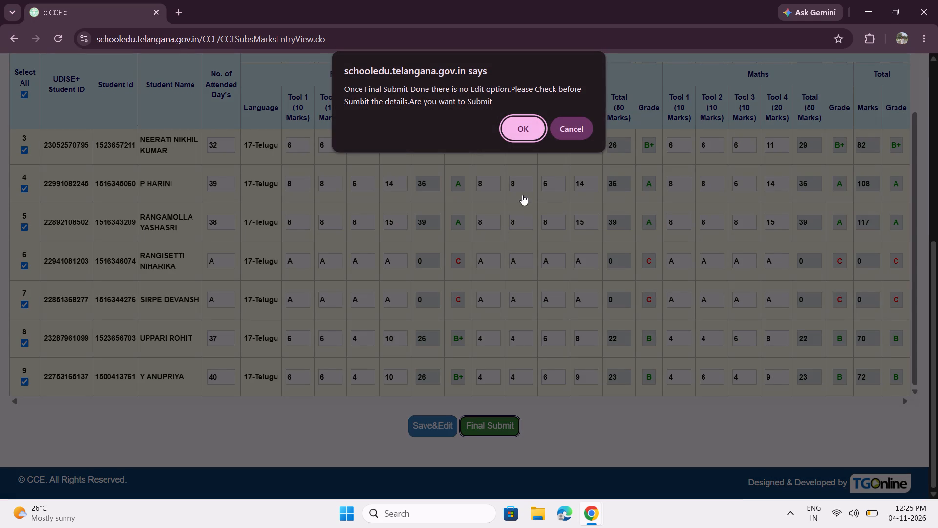
left_click(524, 120)
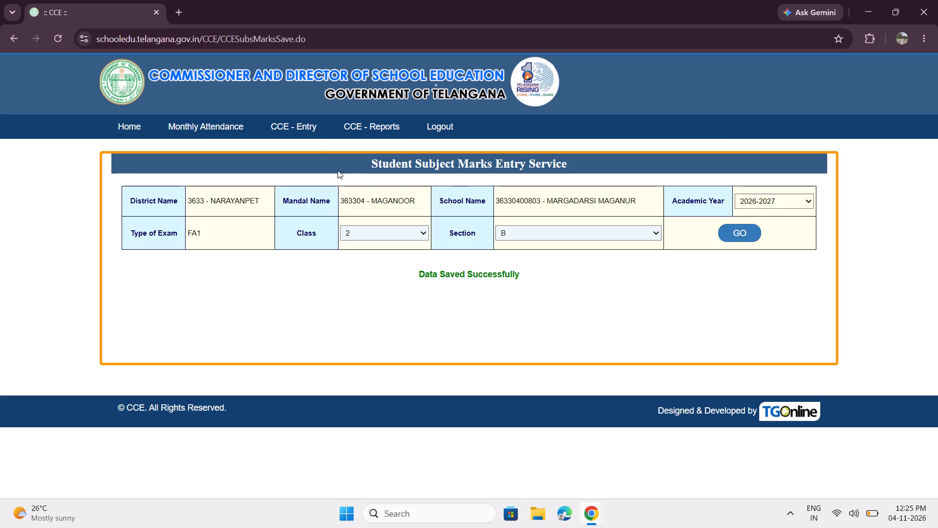
Open the FA1 marks entry for class 2, section A, to check its submission status.
left_click(310, 133)
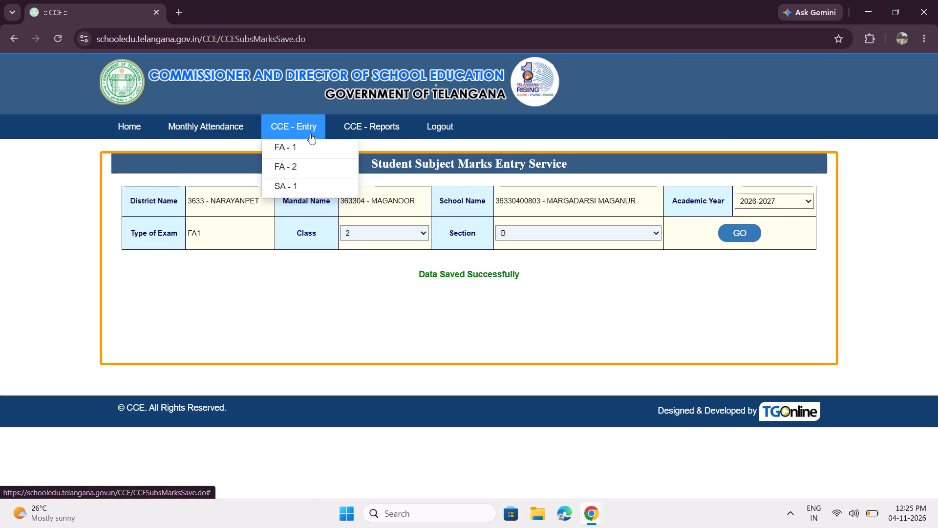
left_click(310, 170)
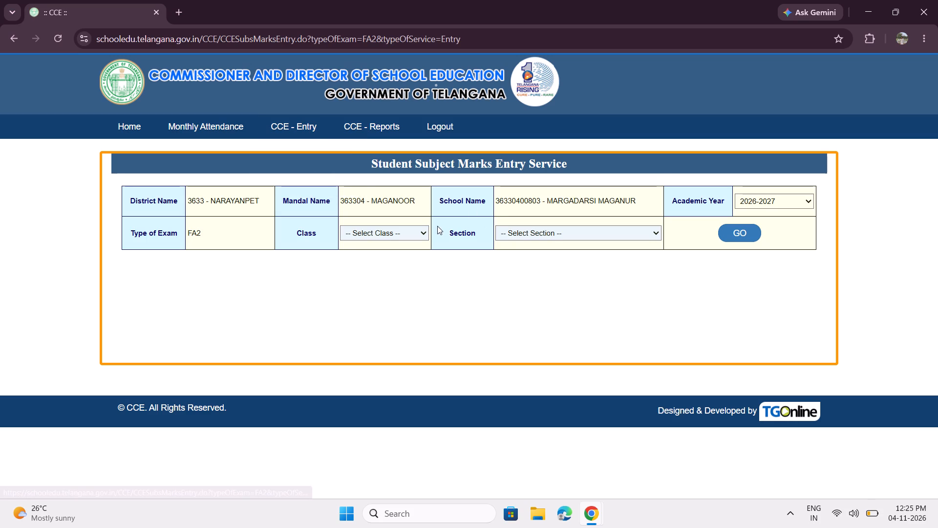
left_click(304, 116)
left_click(305, 155)
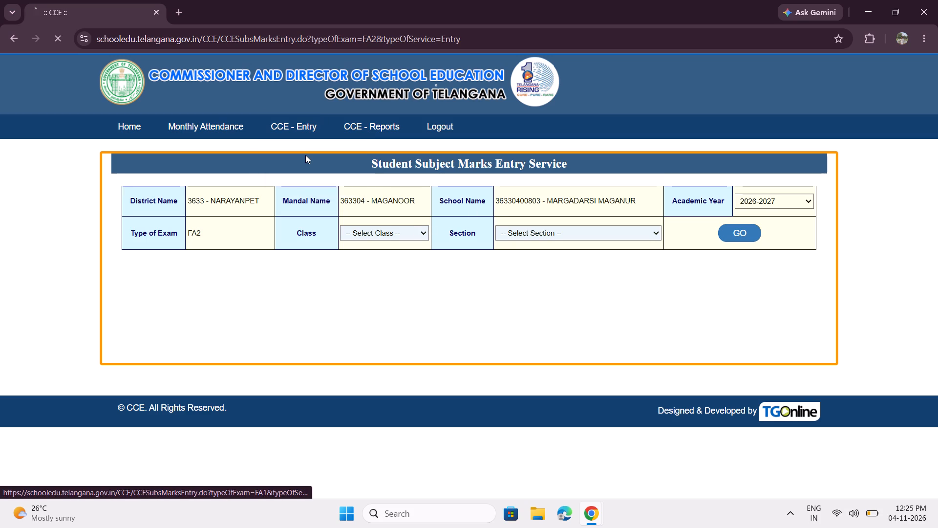
left_click(401, 237)
left_click(398, 267)
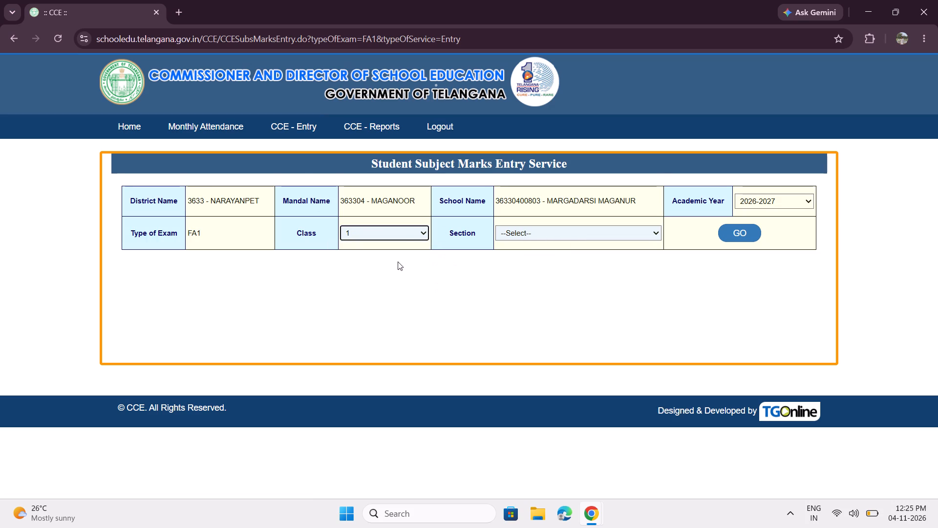
left_click(404, 235)
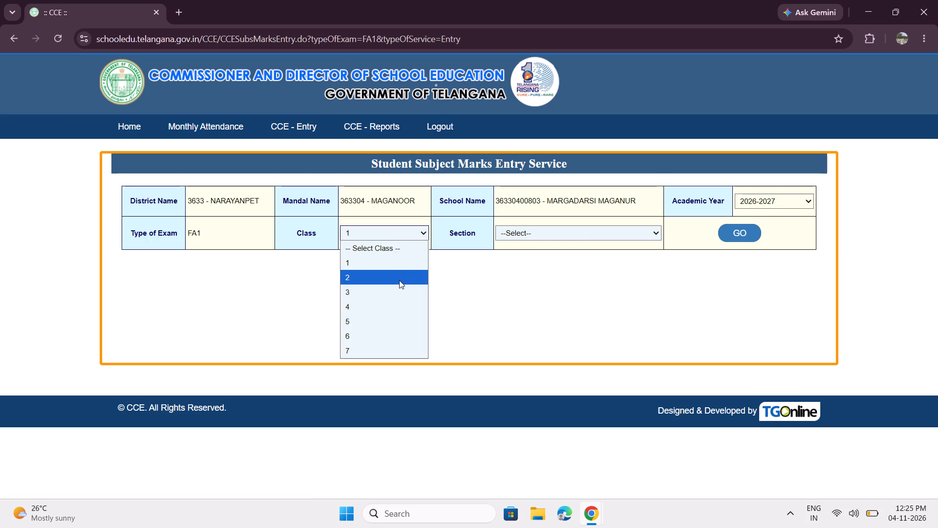
left_click(399, 280)
left_click(587, 232)
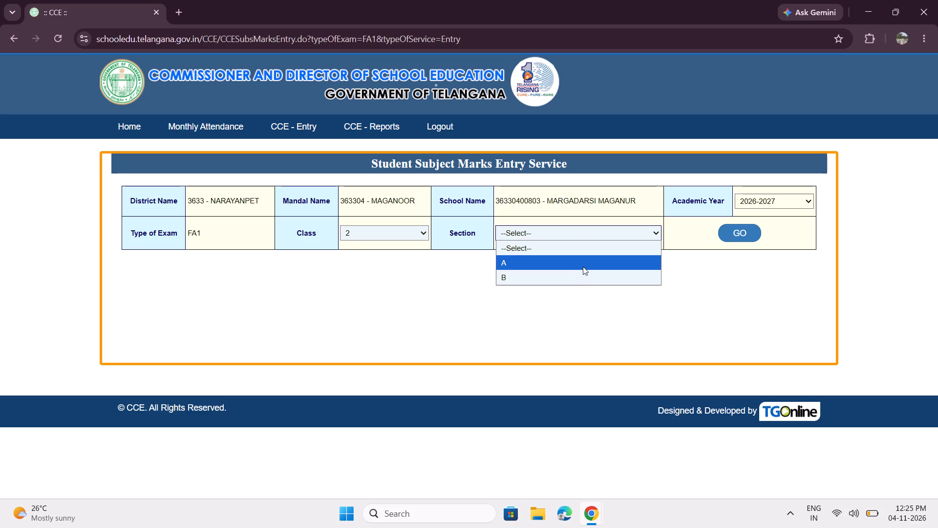
left_click(583, 266)
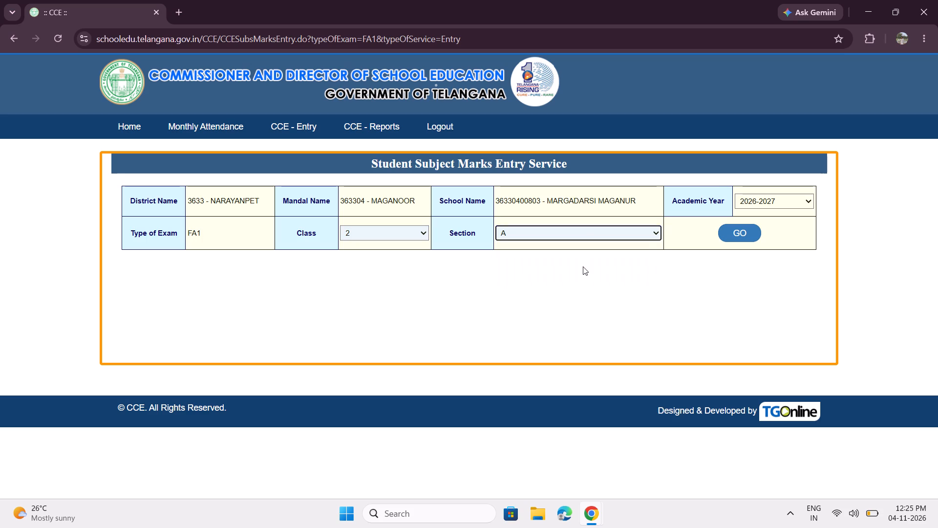
left_click(744, 232)
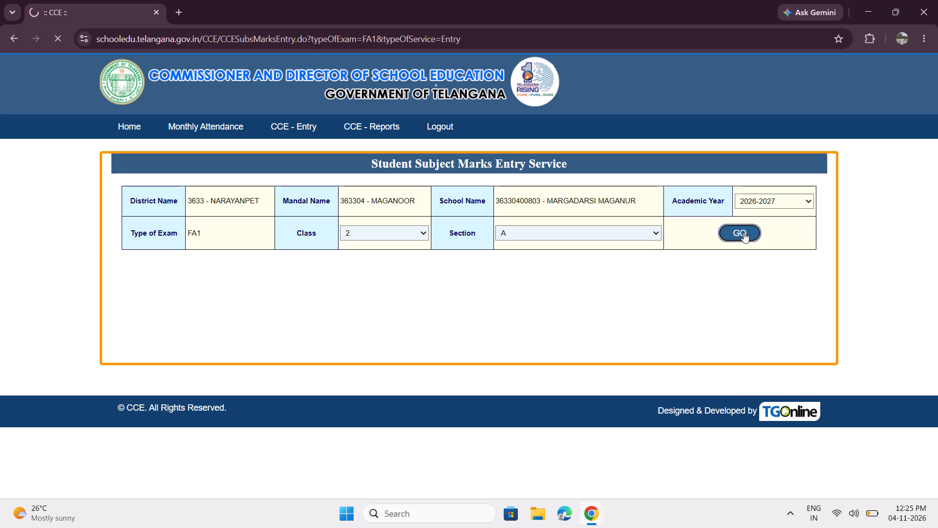
Load the FA1 marks entry for section B of class 2 to check its submission status.
left_click(652, 235)
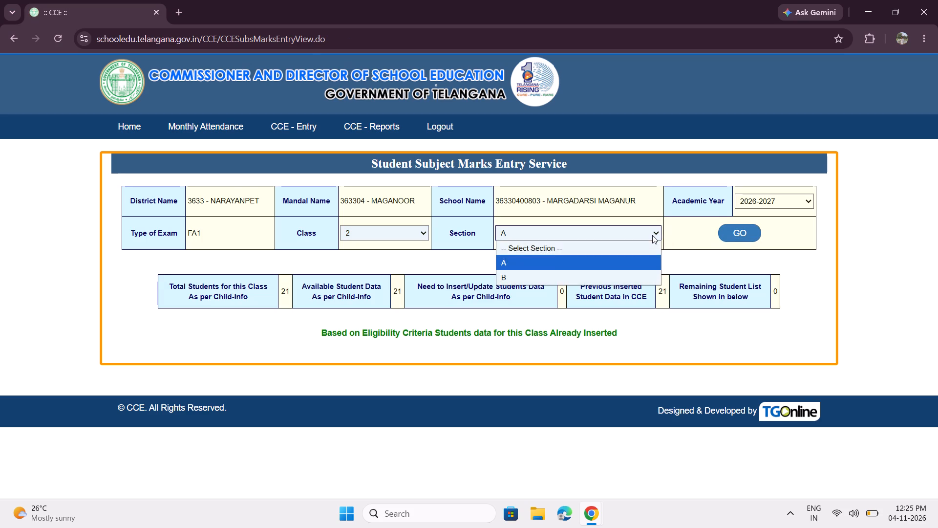
left_click(645, 281)
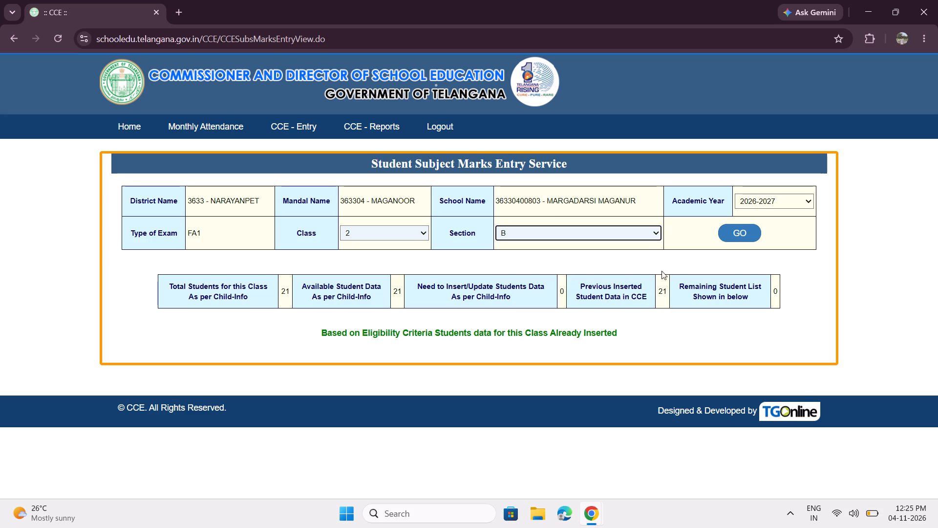
left_click(738, 235)
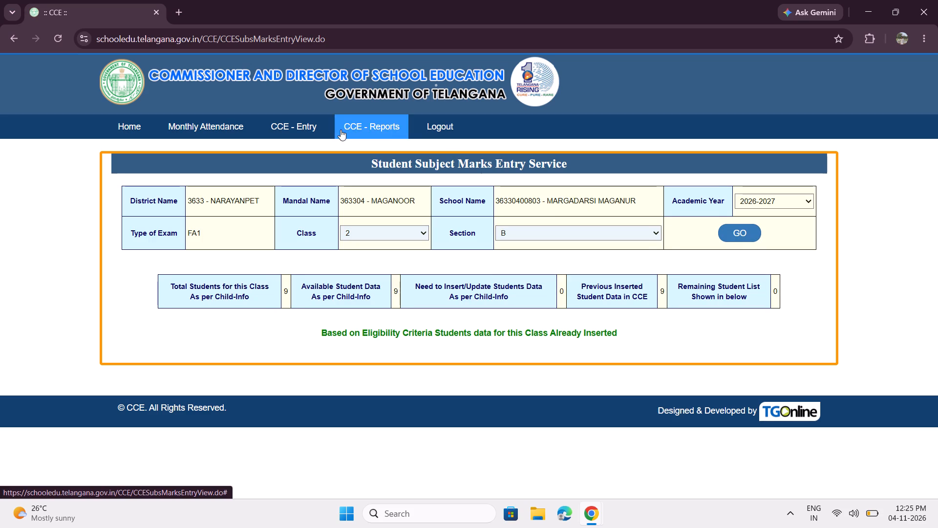
Open the FA2 marks entry for class 2, section B.
left_click(319, 125)
left_click(304, 169)
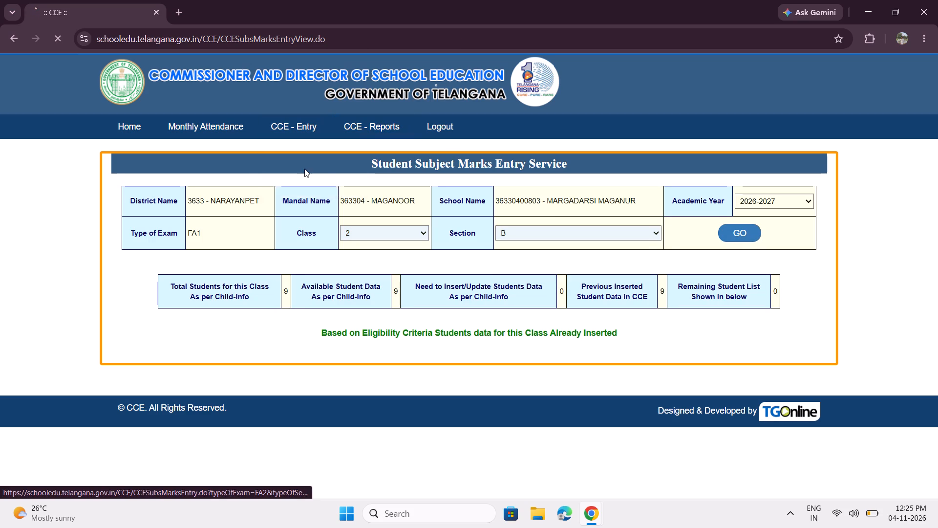
left_click_drag(371, 227, 376, 271)
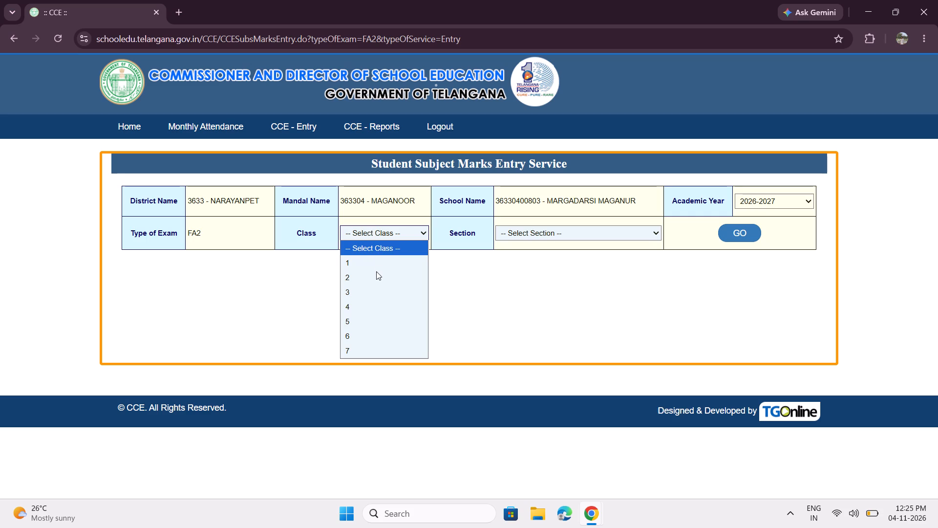
left_click_drag(376, 271, 378, 278)
left_click(378, 278)
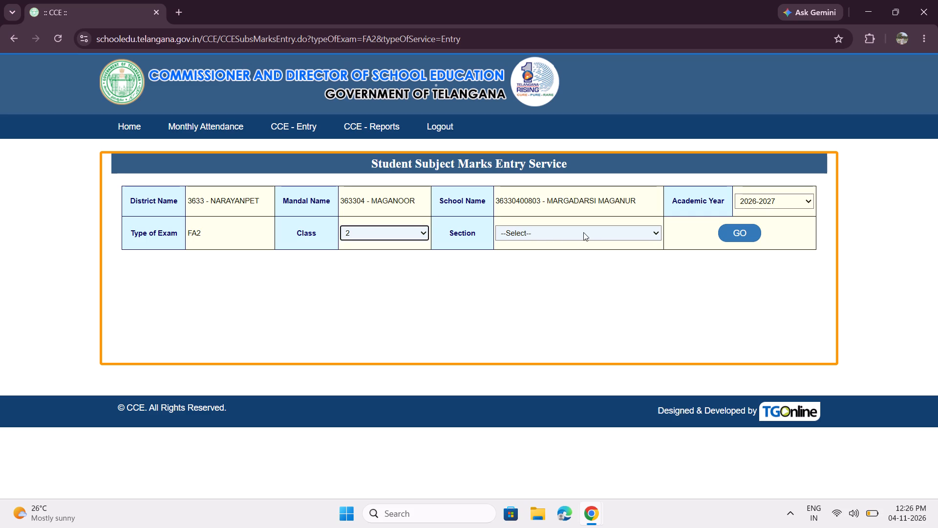
left_click(583, 231)
left_click(574, 282)
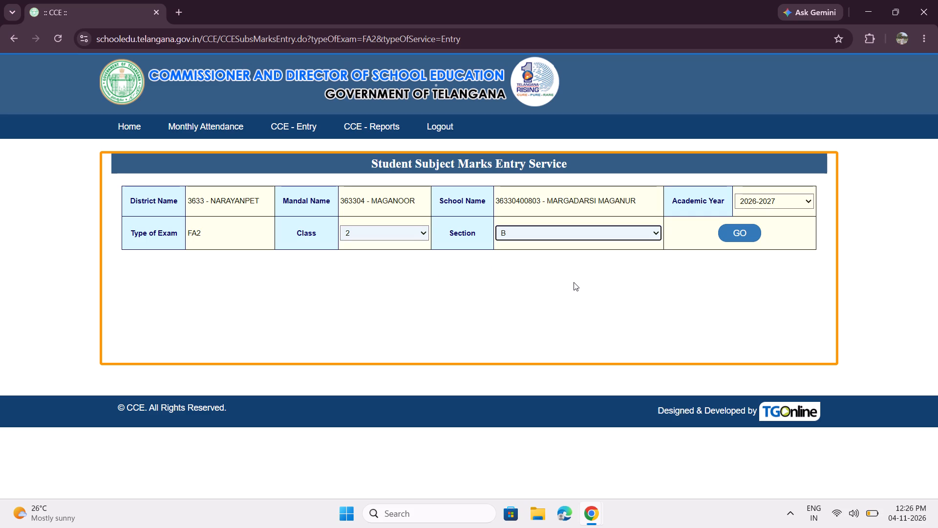
left_click(733, 236)
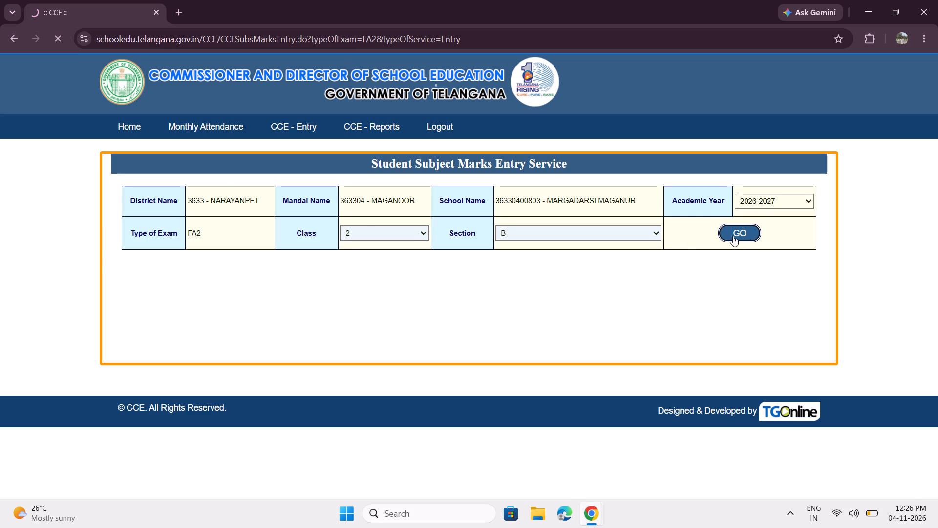
Switch the FA2 class 2 marks entry to section A and load its student list.
left_click(616, 224)
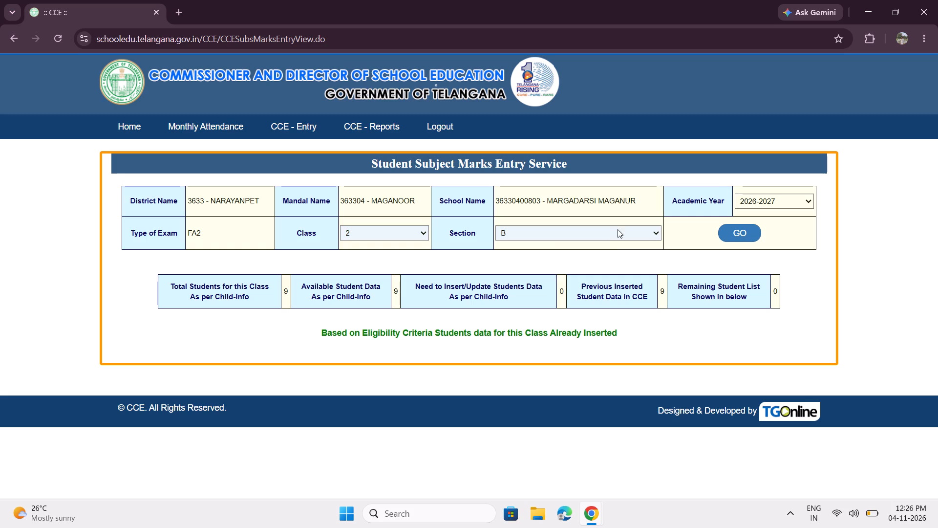
left_click(618, 231)
left_click(566, 268)
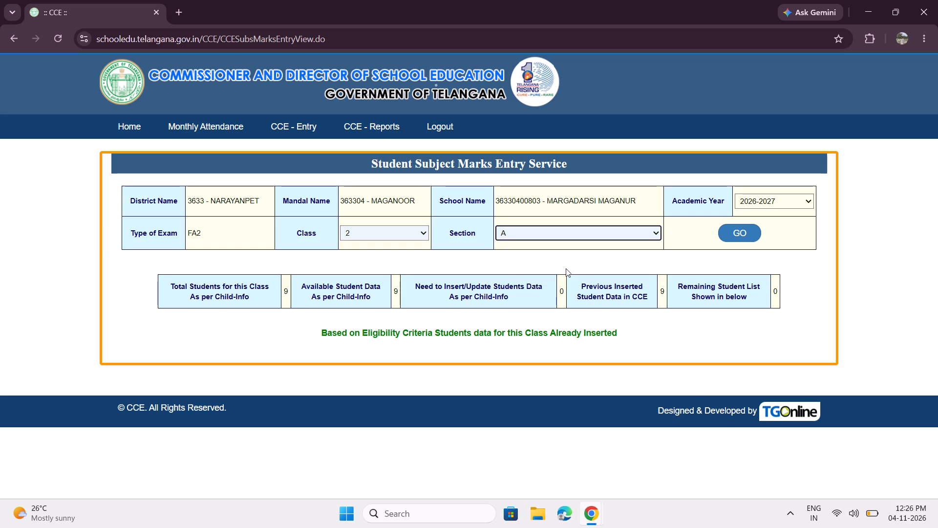
left_click(726, 230)
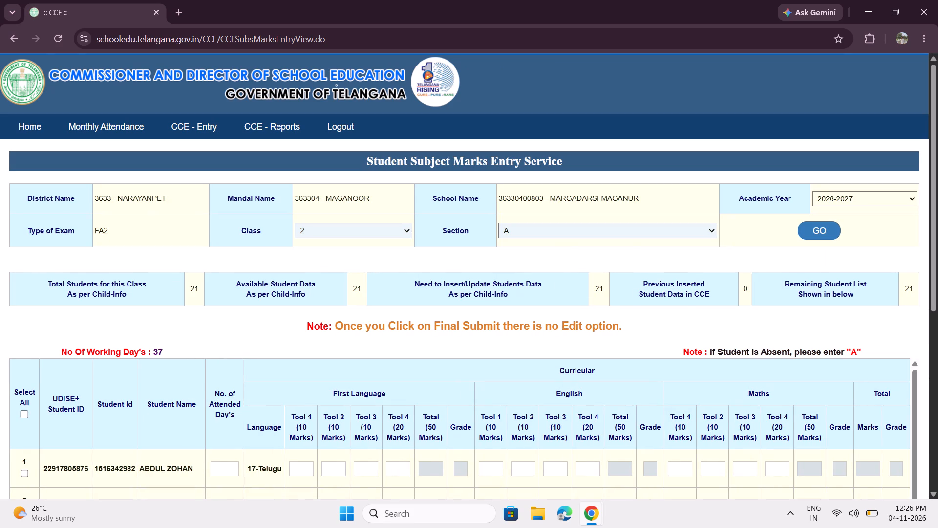
Mark the row 1 student's attended days and all four First Language tool marks as A.
left_click(677, 308)
key("Down")
key("Down")
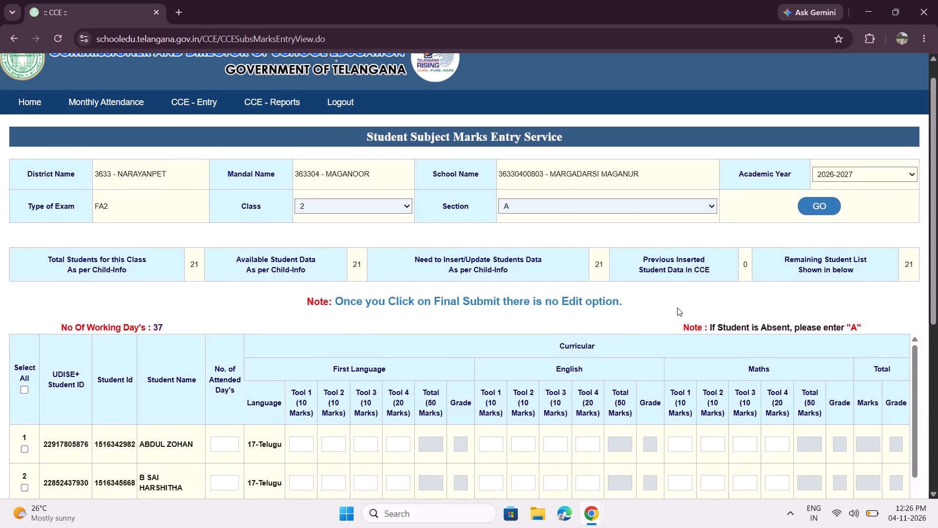
key("Down")
key("Down")
key("Down")
key("Down")
key("Down")
key("Down")
key("Down")
key("Down")
key("Down")
key("Down")
key("Down")
key("Down")
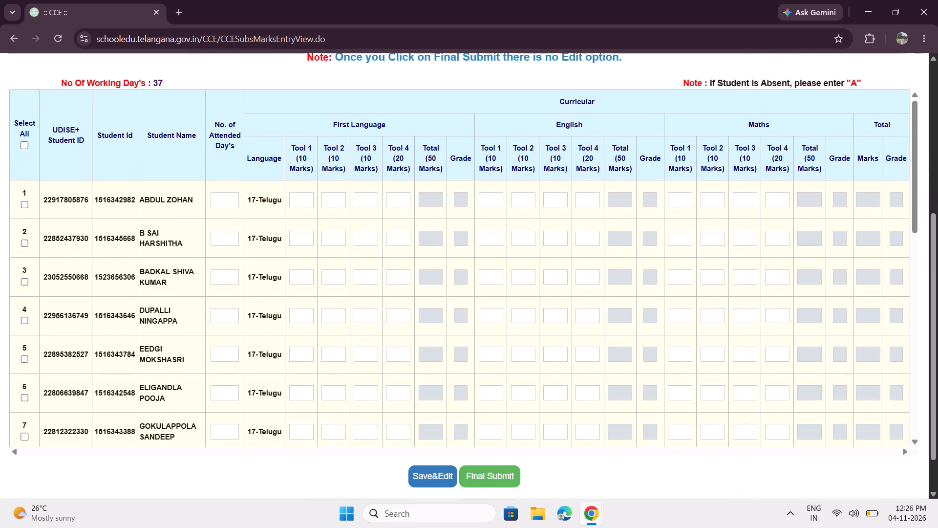
key("Down")
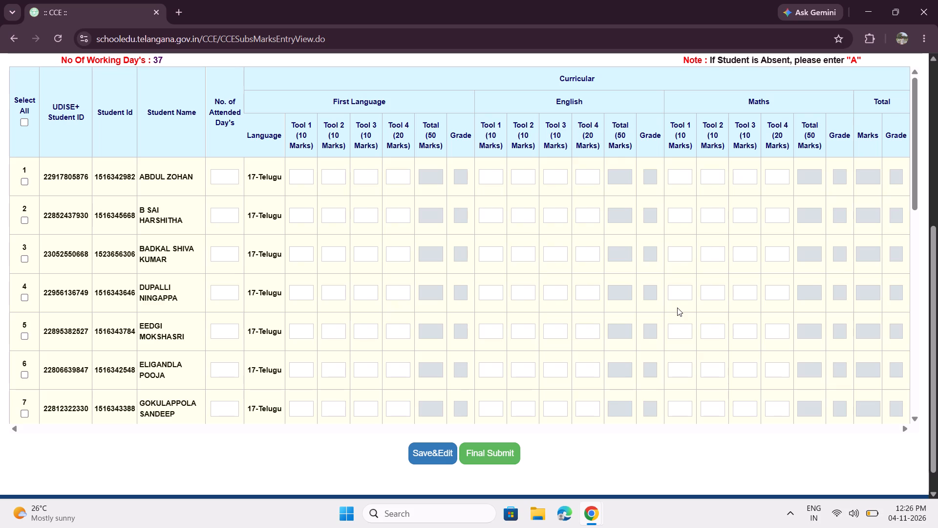
key("Down")
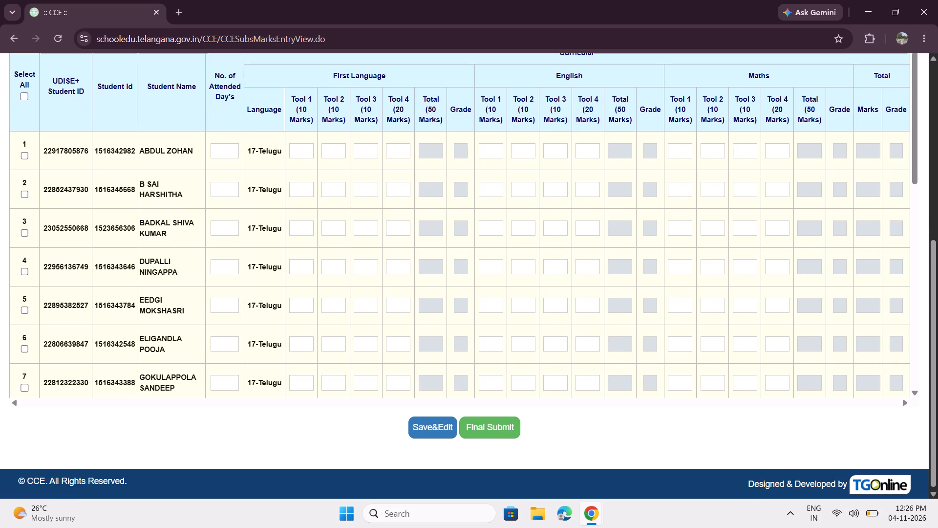
key("Down")
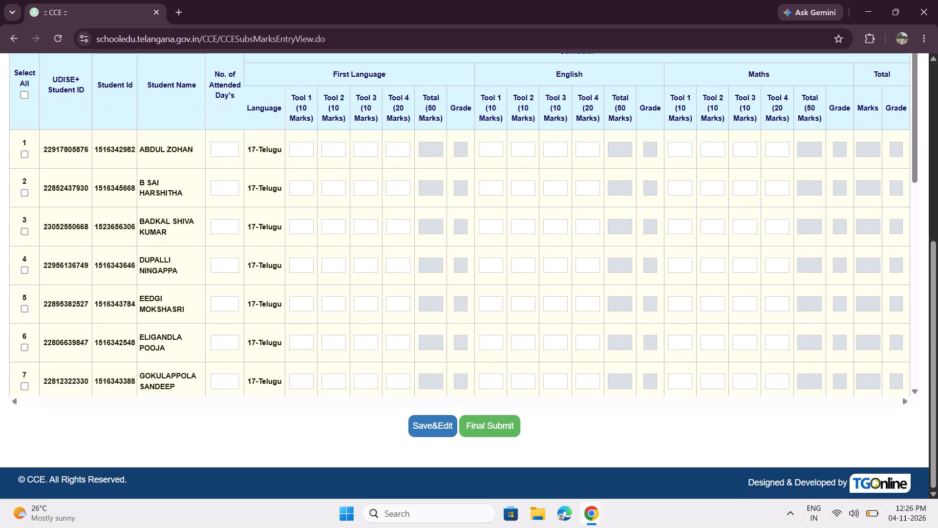
key("Down")
key("Down")
key("Down")
key("Down")
key("Down")
key("Down")
key("Down")
key("Down")
key("Down")
left_click(225, 150)
key("a")
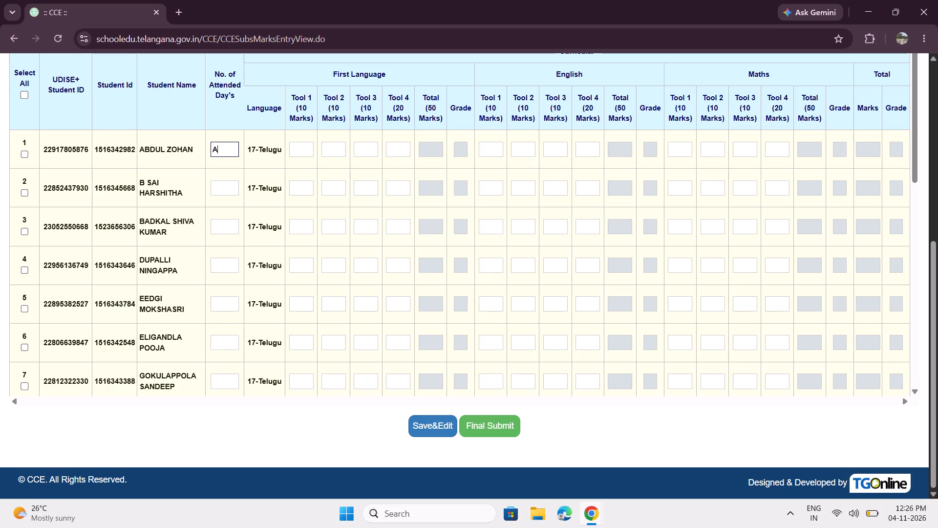
left_click(293, 154)
key("a")
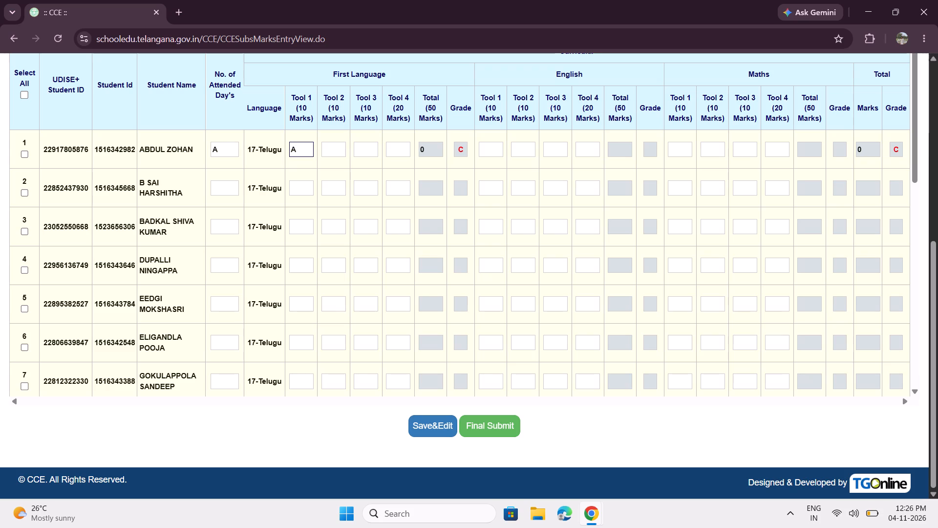
left_click(335, 151)
key("a")
left_click(365, 151)
key("a")
type("aa")
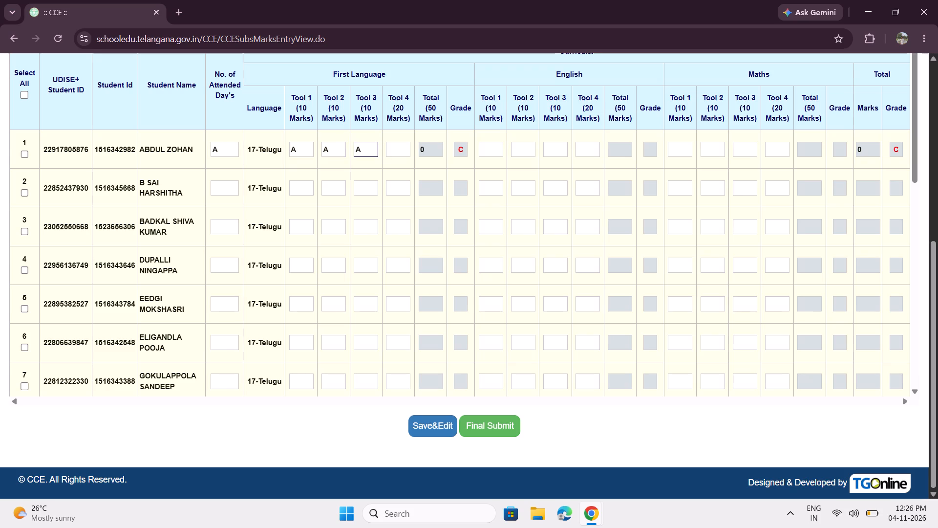
left_click(407, 150)
key("a")
Mark all four English tool marks as A for the row 1 student.
left_click(482, 151)
key("a")
left_click(521, 148)
key("a")
left_click(550, 150)
key("a")
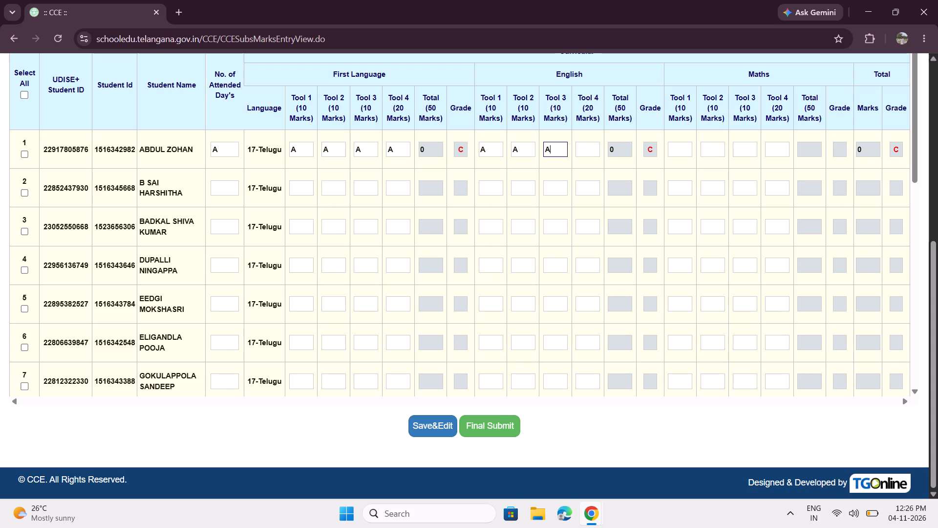
key("a")
left_click(587, 148)
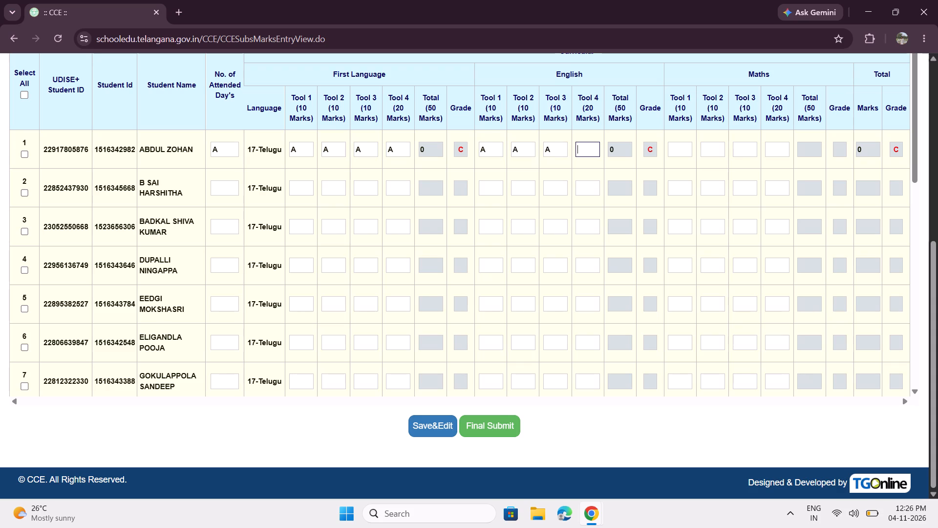
left_click(587, 148)
key("a")
Mark all four Maths tool marks as A for the row 1 student.
left_click(677, 147)
key("a")
left_click(710, 152)
key("a")
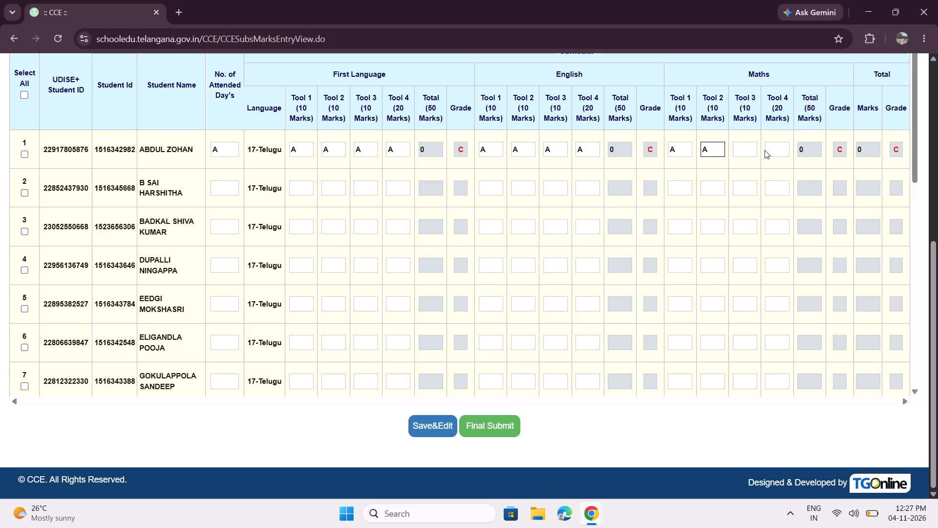
left_click(752, 149)
key("a")
left_click(771, 152)
key("a")
Check the number of working days and the exam, class and section details above the marks table.
left_click(232, 187)
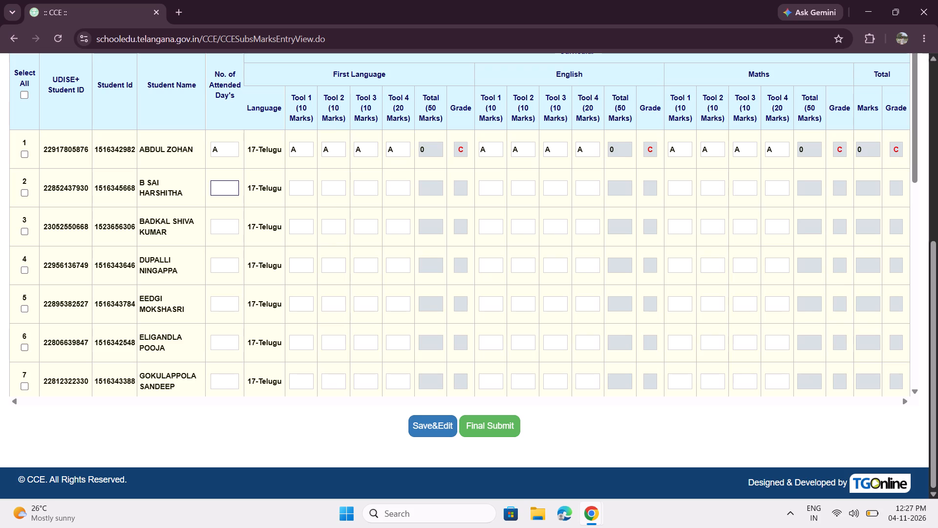
left_click(227, 123)
key("Up")
key("Up")
key("Up")
key("Up")
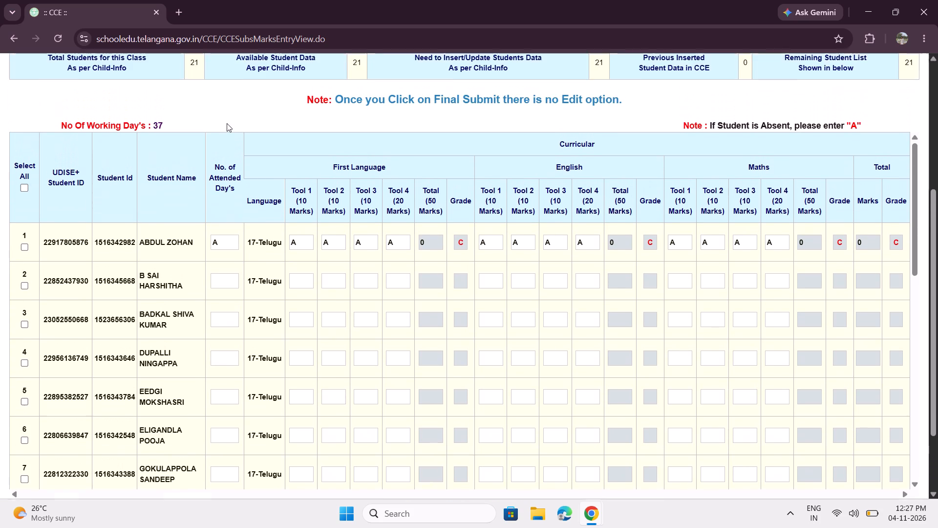
key("Up")
key("Up")
key("Up")
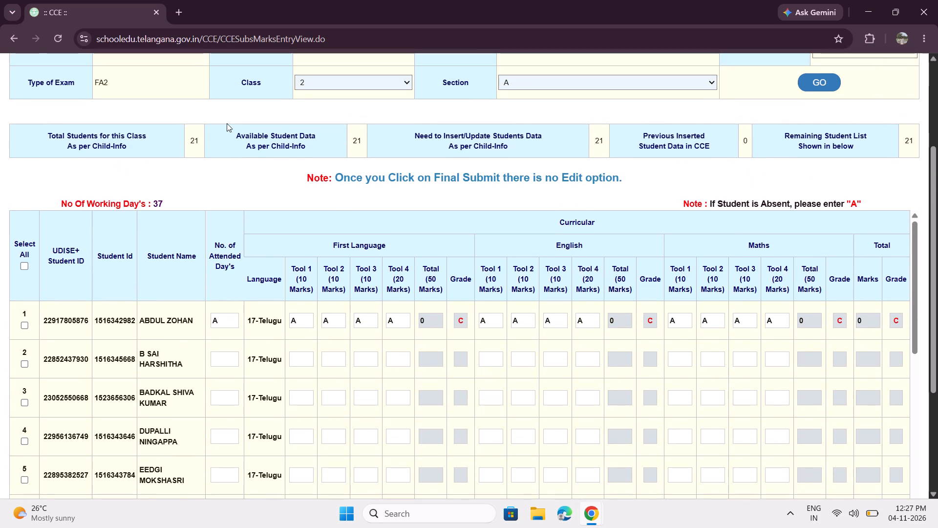
Set the row 2 student's number of attended days to 37.
key("Down")
key("Down")
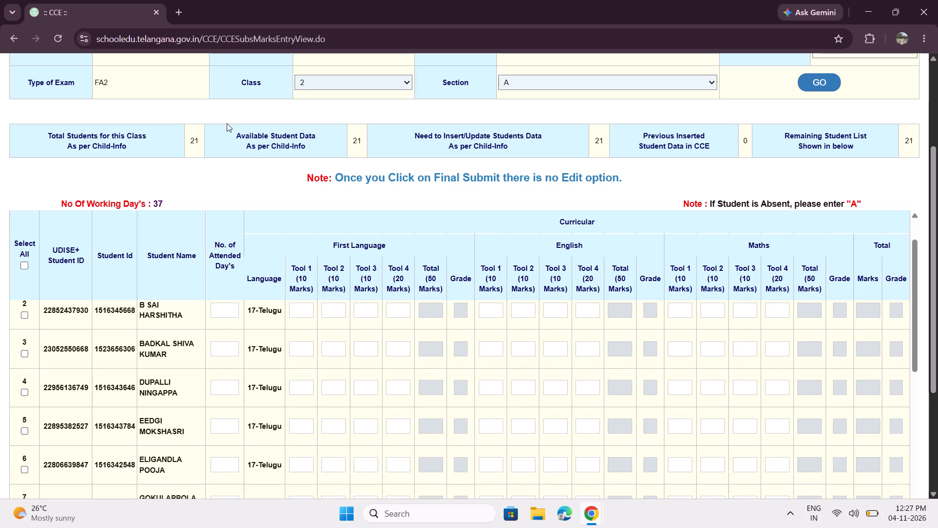
left_click(210, 159)
key("Down")
key("Down")
key("Down")
key("Down")
key("Down")
key("Down")
key("Down")
key("Down")
key("Down")
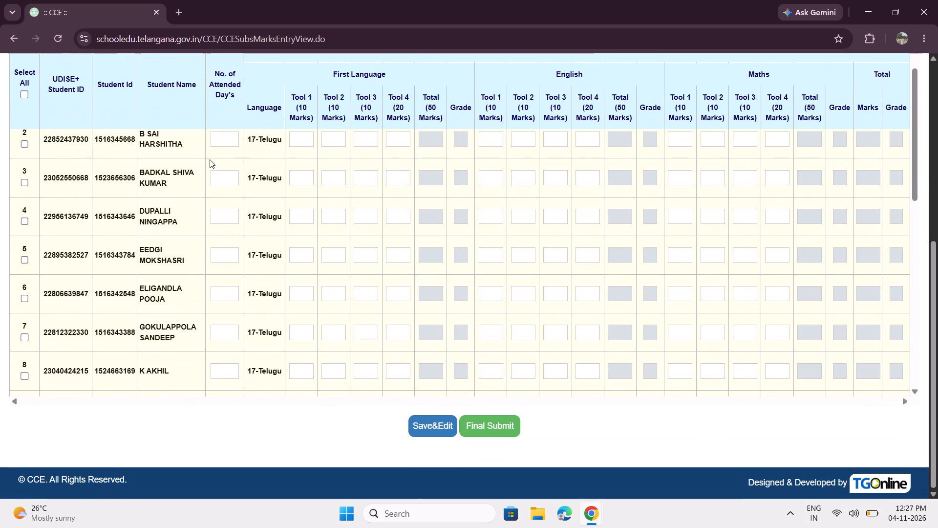
key("Down")
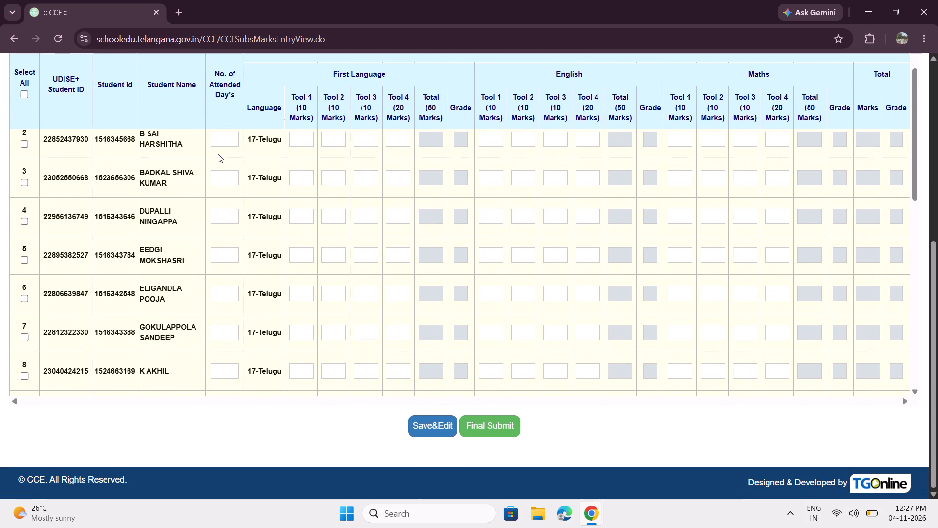
left_click(222, 140)
type("37")
Enter the row 2 student's First Language tool marks, starting with Tool 1.
left_click(297, 140)
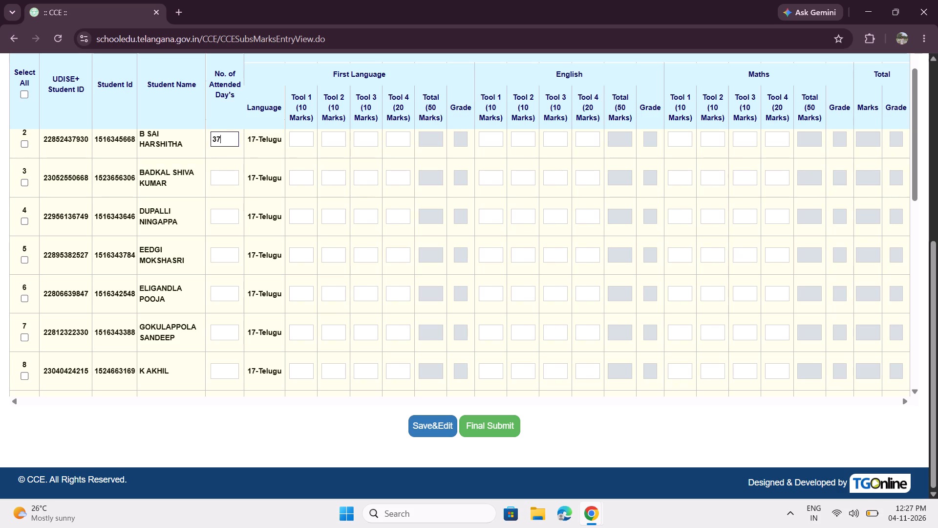